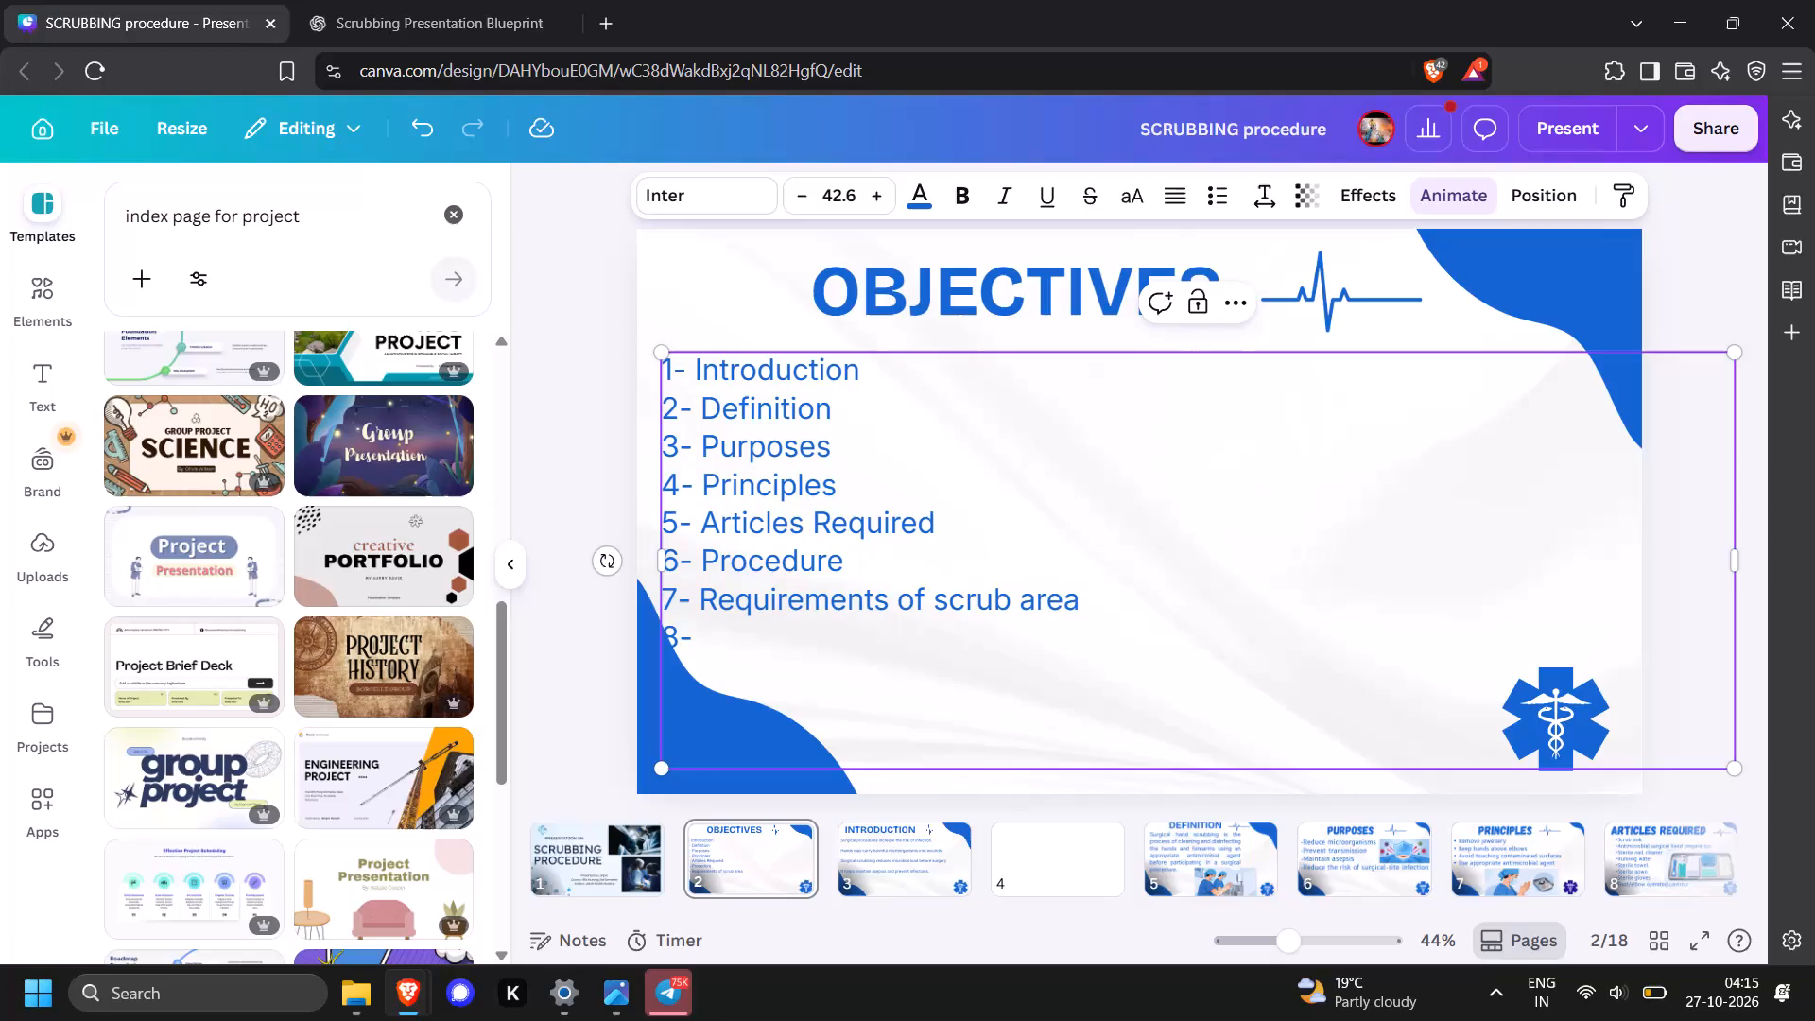
Complete the eighth item of the objectives list with "Preparation before scrubbing".
text(Re)
key(BackSpace)
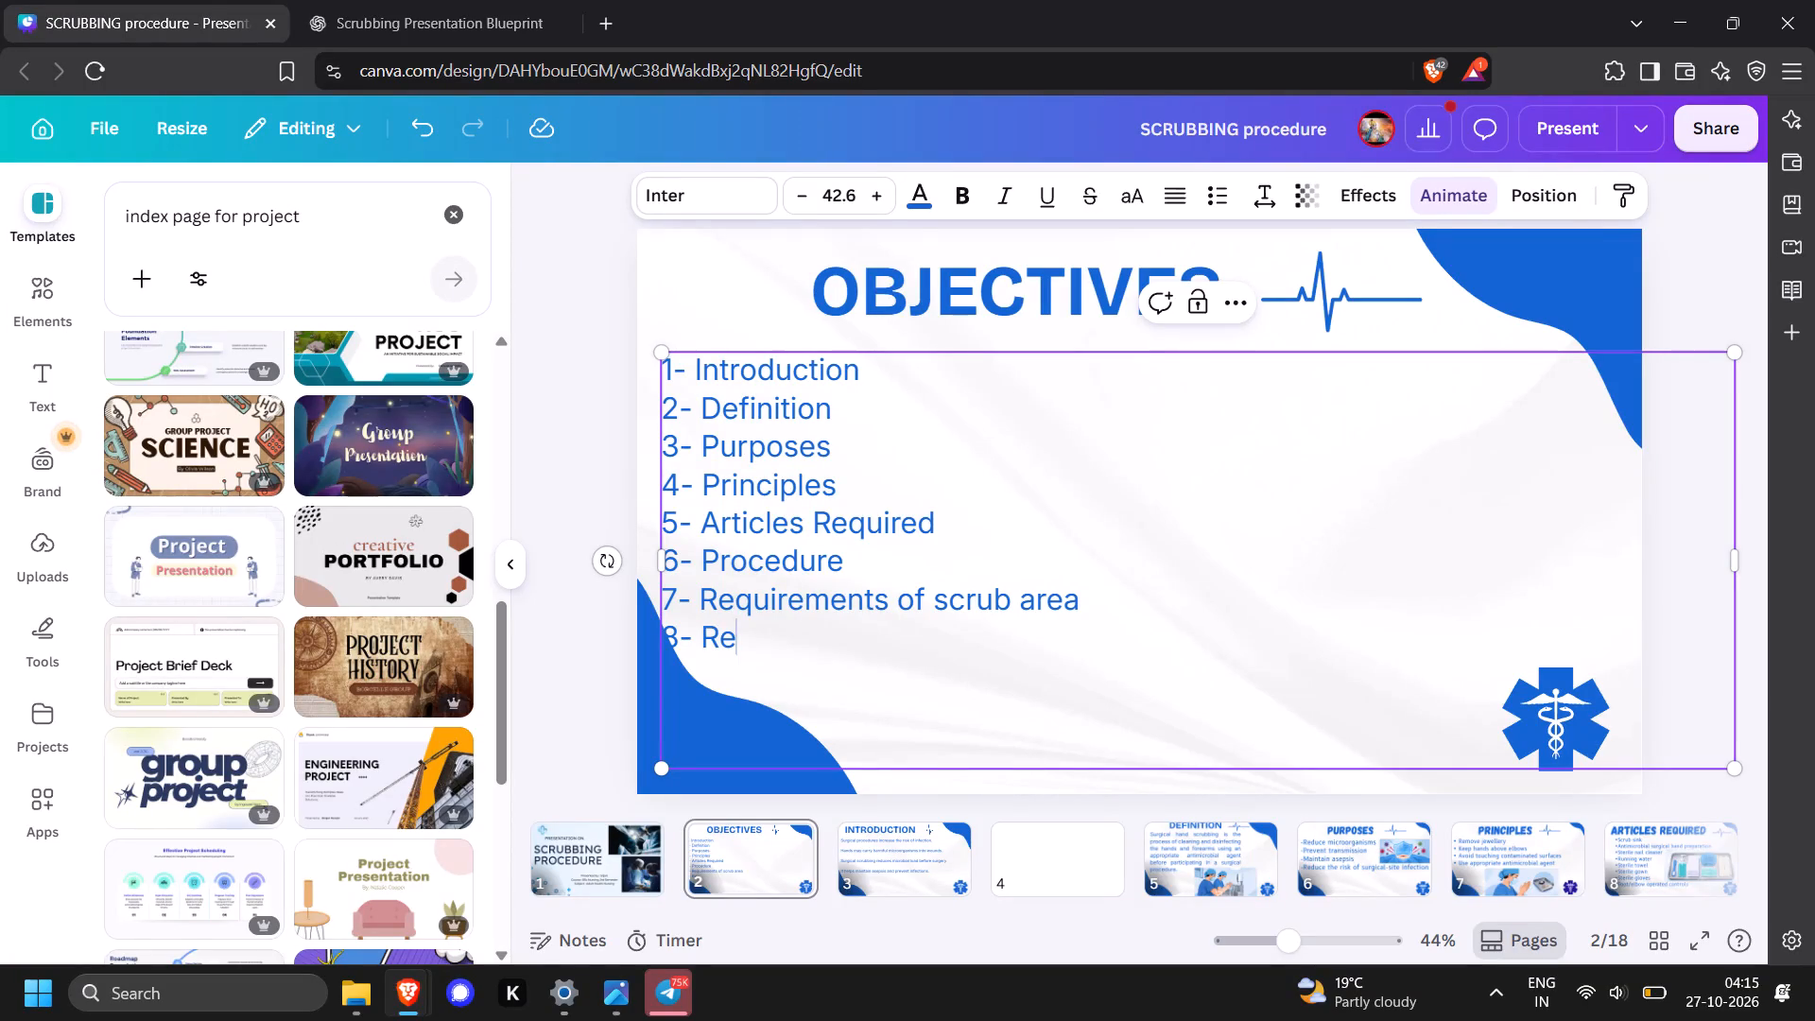
key(BackSpace)
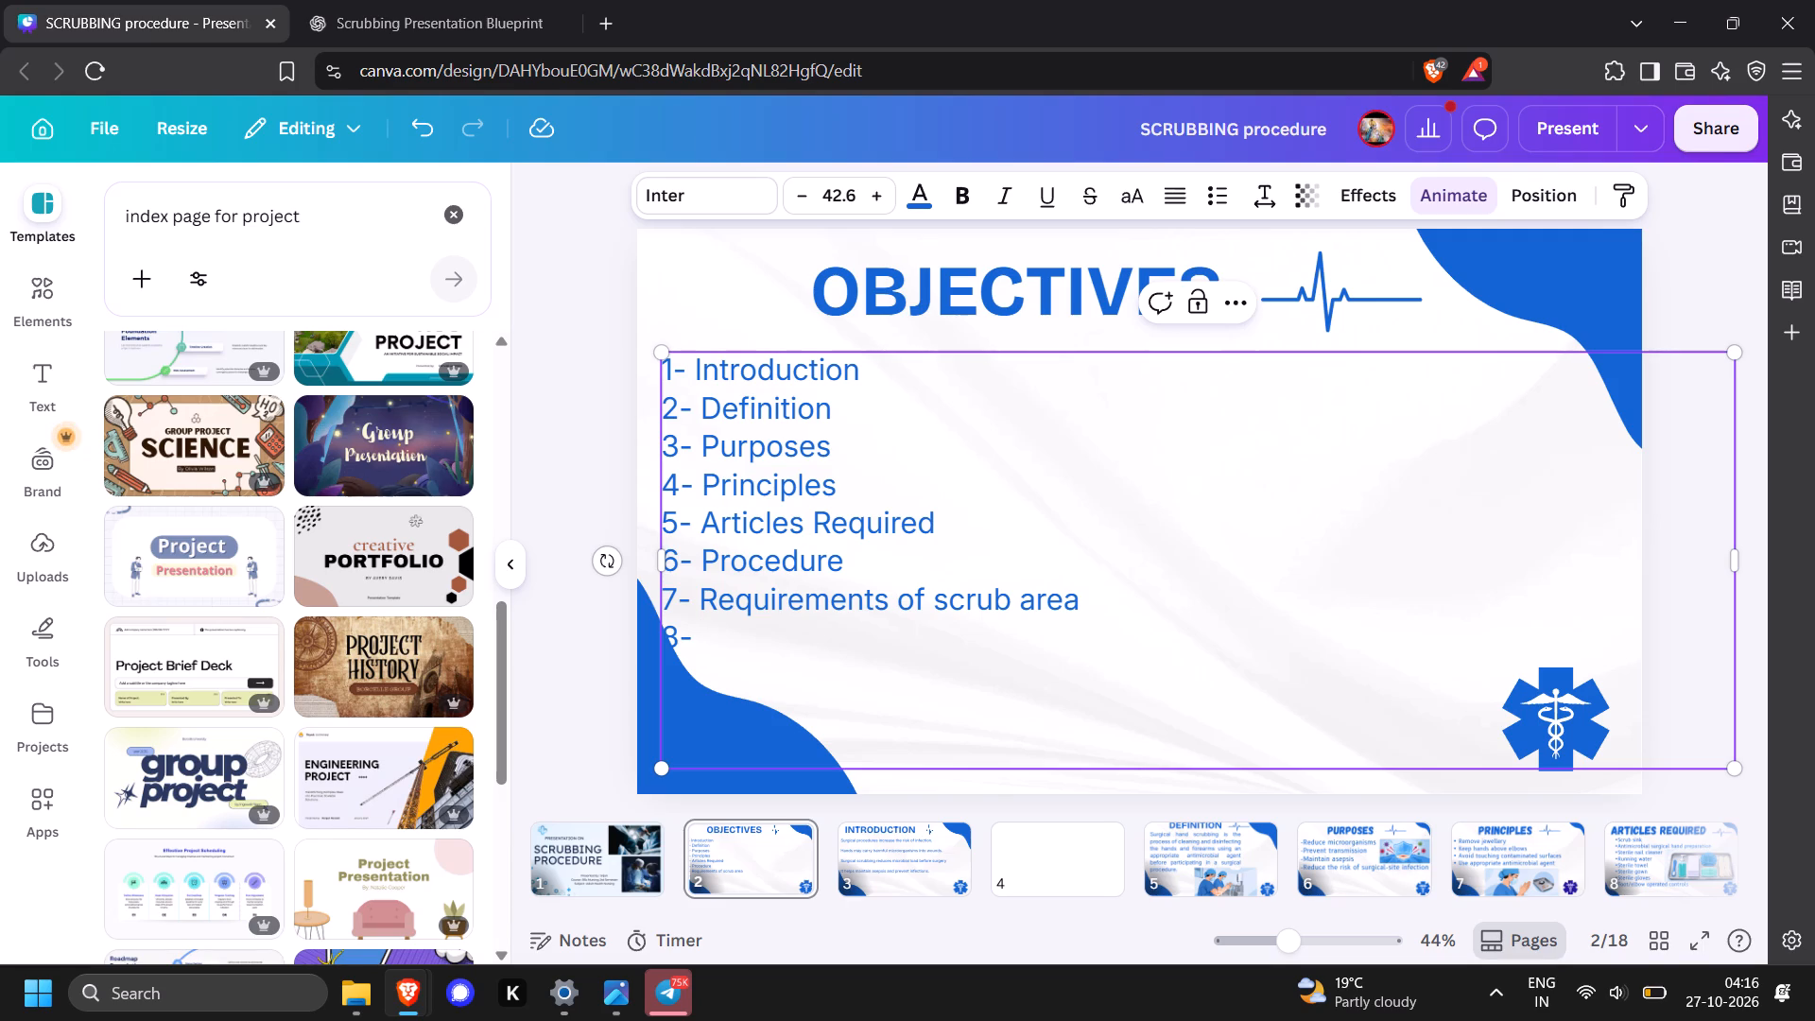
text(Preparation before scrubbing)
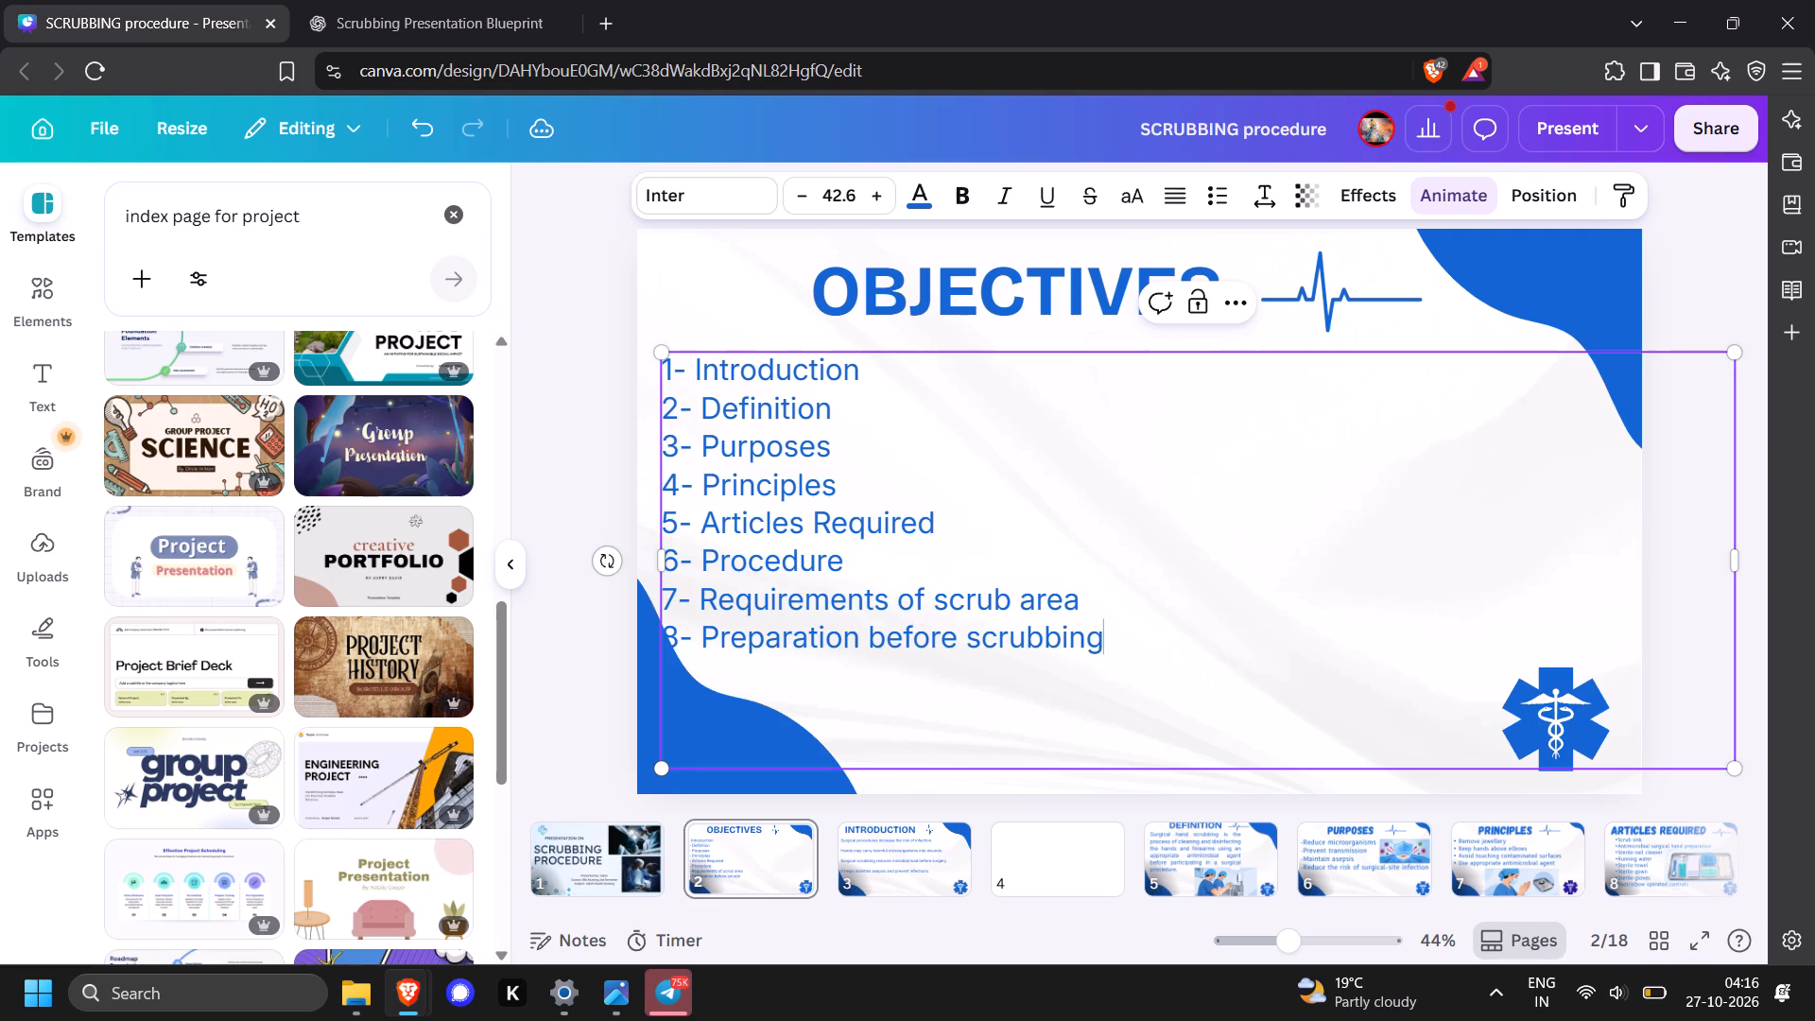
Add the line "9- Rinsing and Drying" below the eighth item of the objectives list.
key(shift+Return)
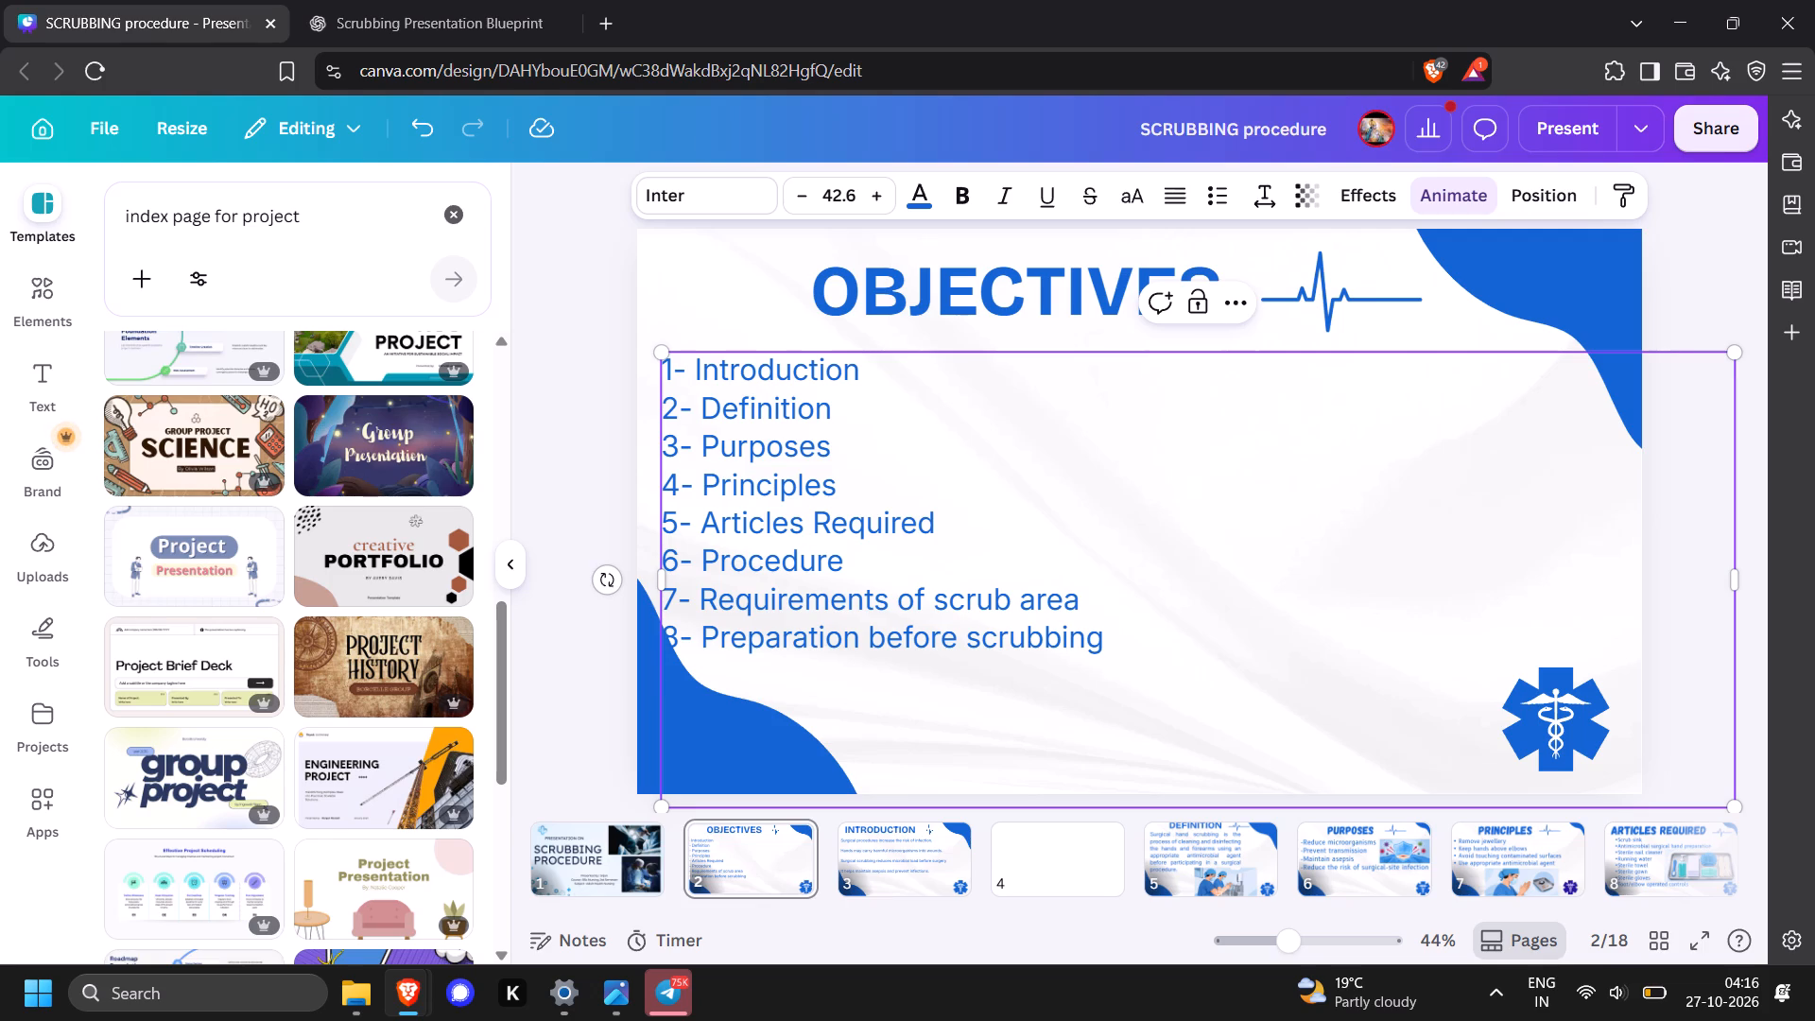
text(9-)
key(space)
text(ri)
key(BackSpace)
key(BackSpace)
text(Rins)
key(BackSpace)
text(si)
text(ng an)
text(d)
key(space)
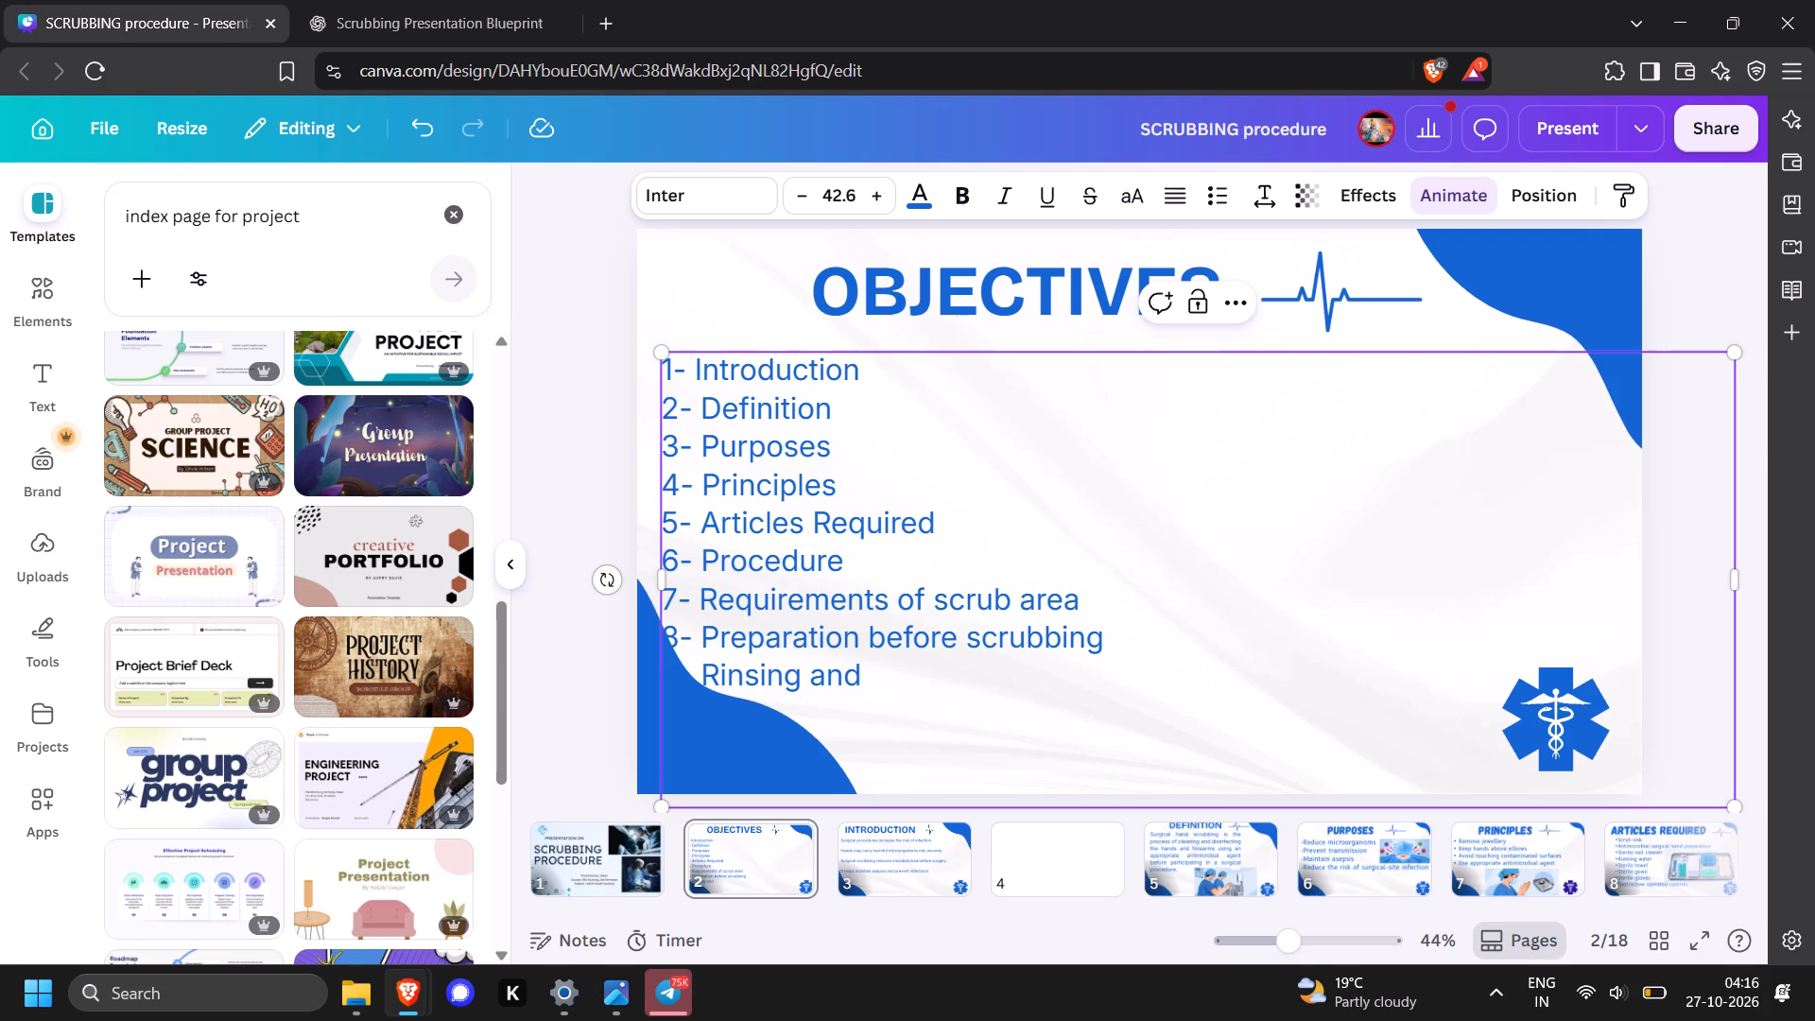
key(shift+d)
text(rying)
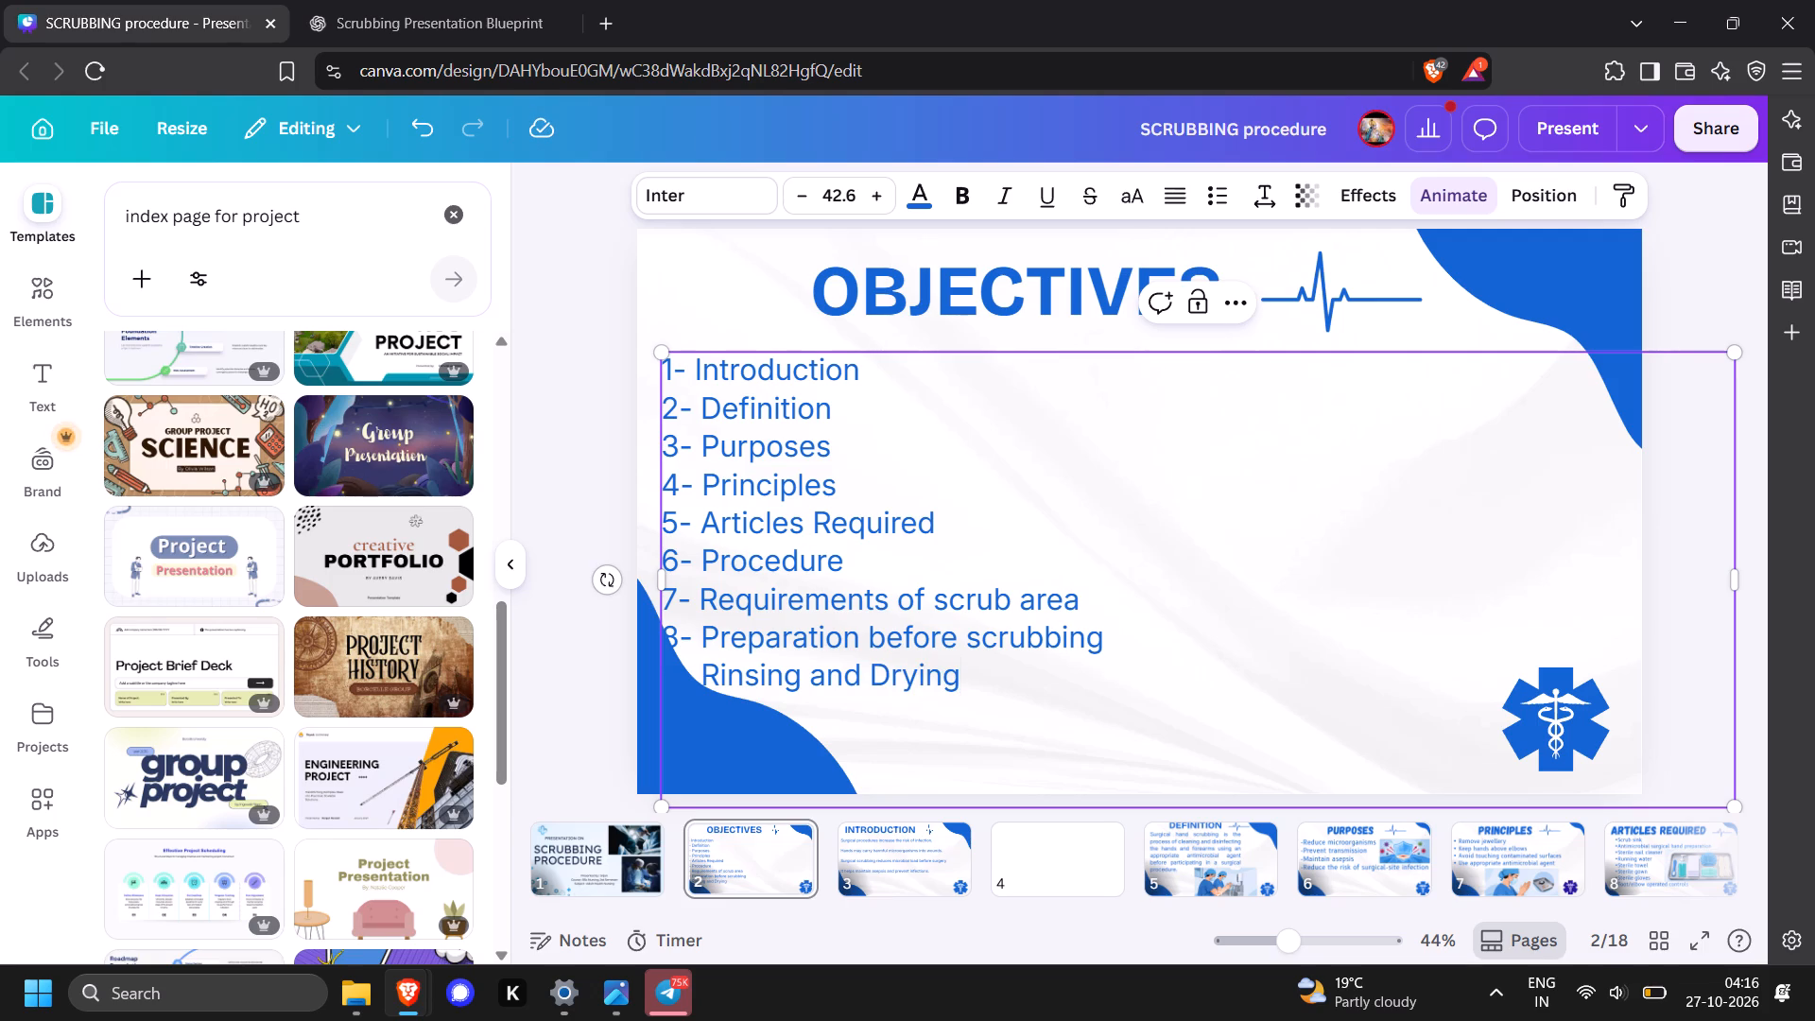
click(1143, 396)
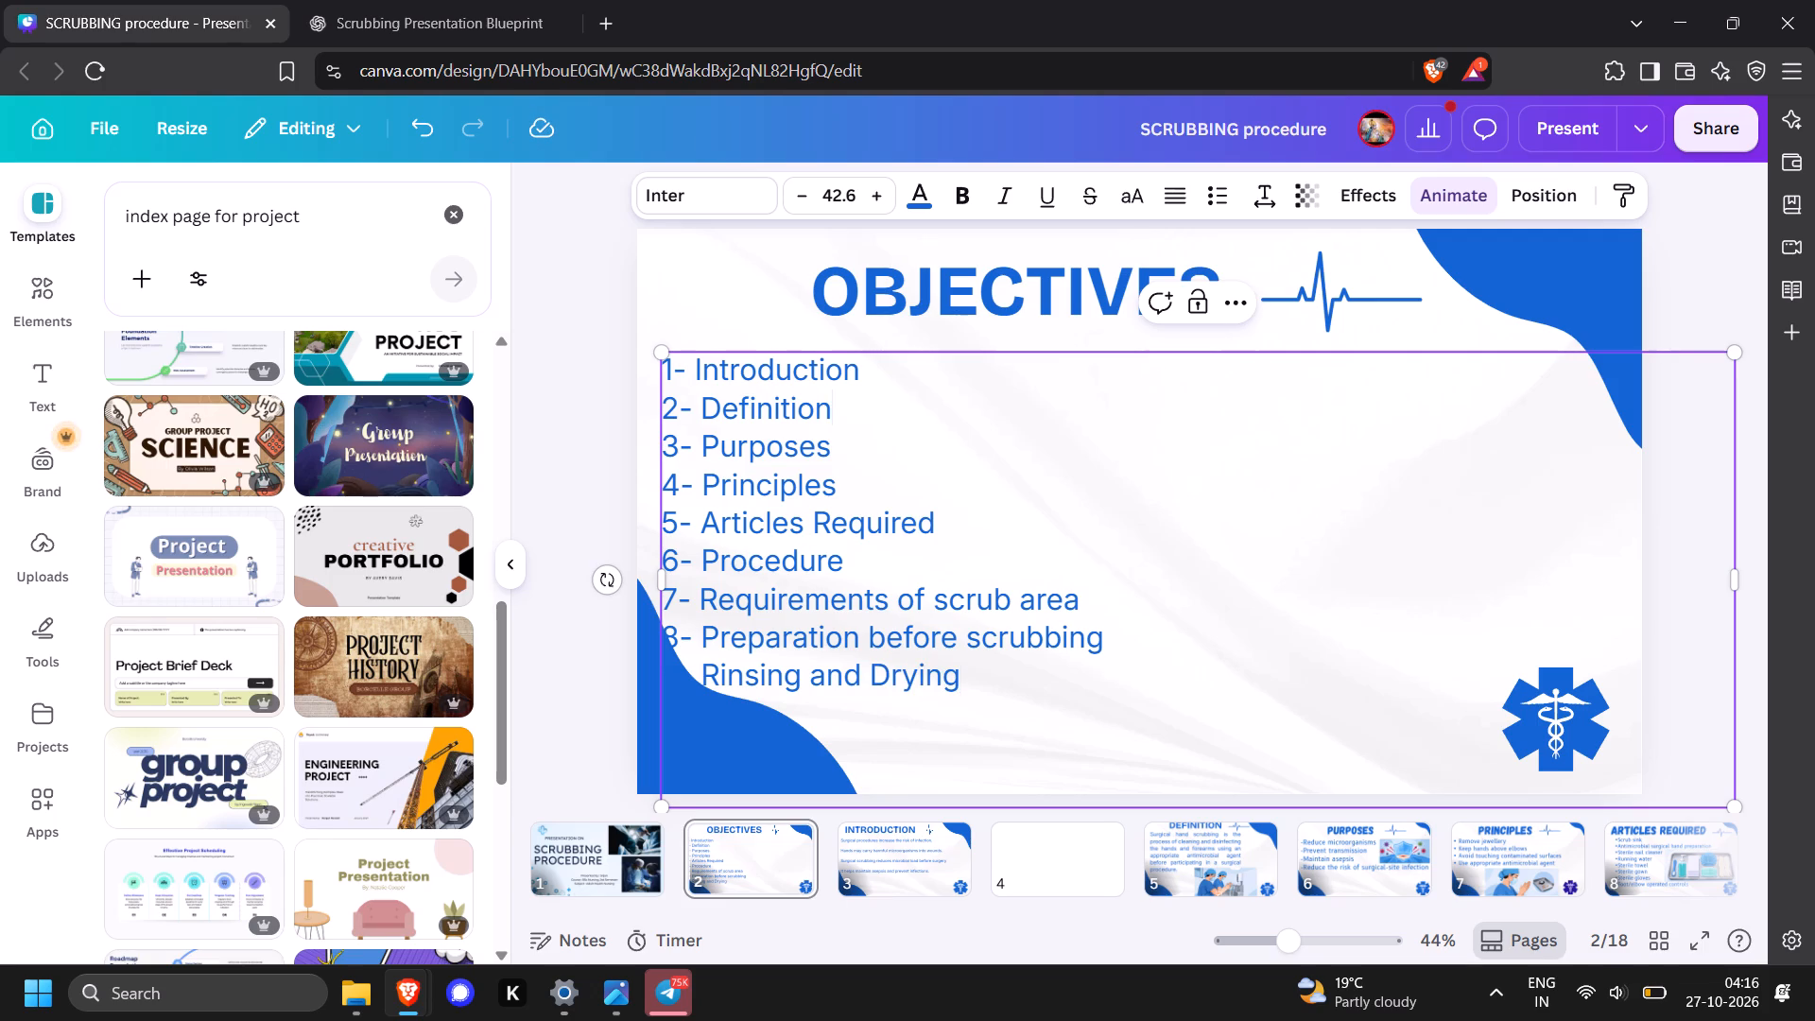
click(1143, 396)
Start a new line numbered "10-" below "Rinsing and Drying" in the objectives list.
click(1088, 664)
key(Return)
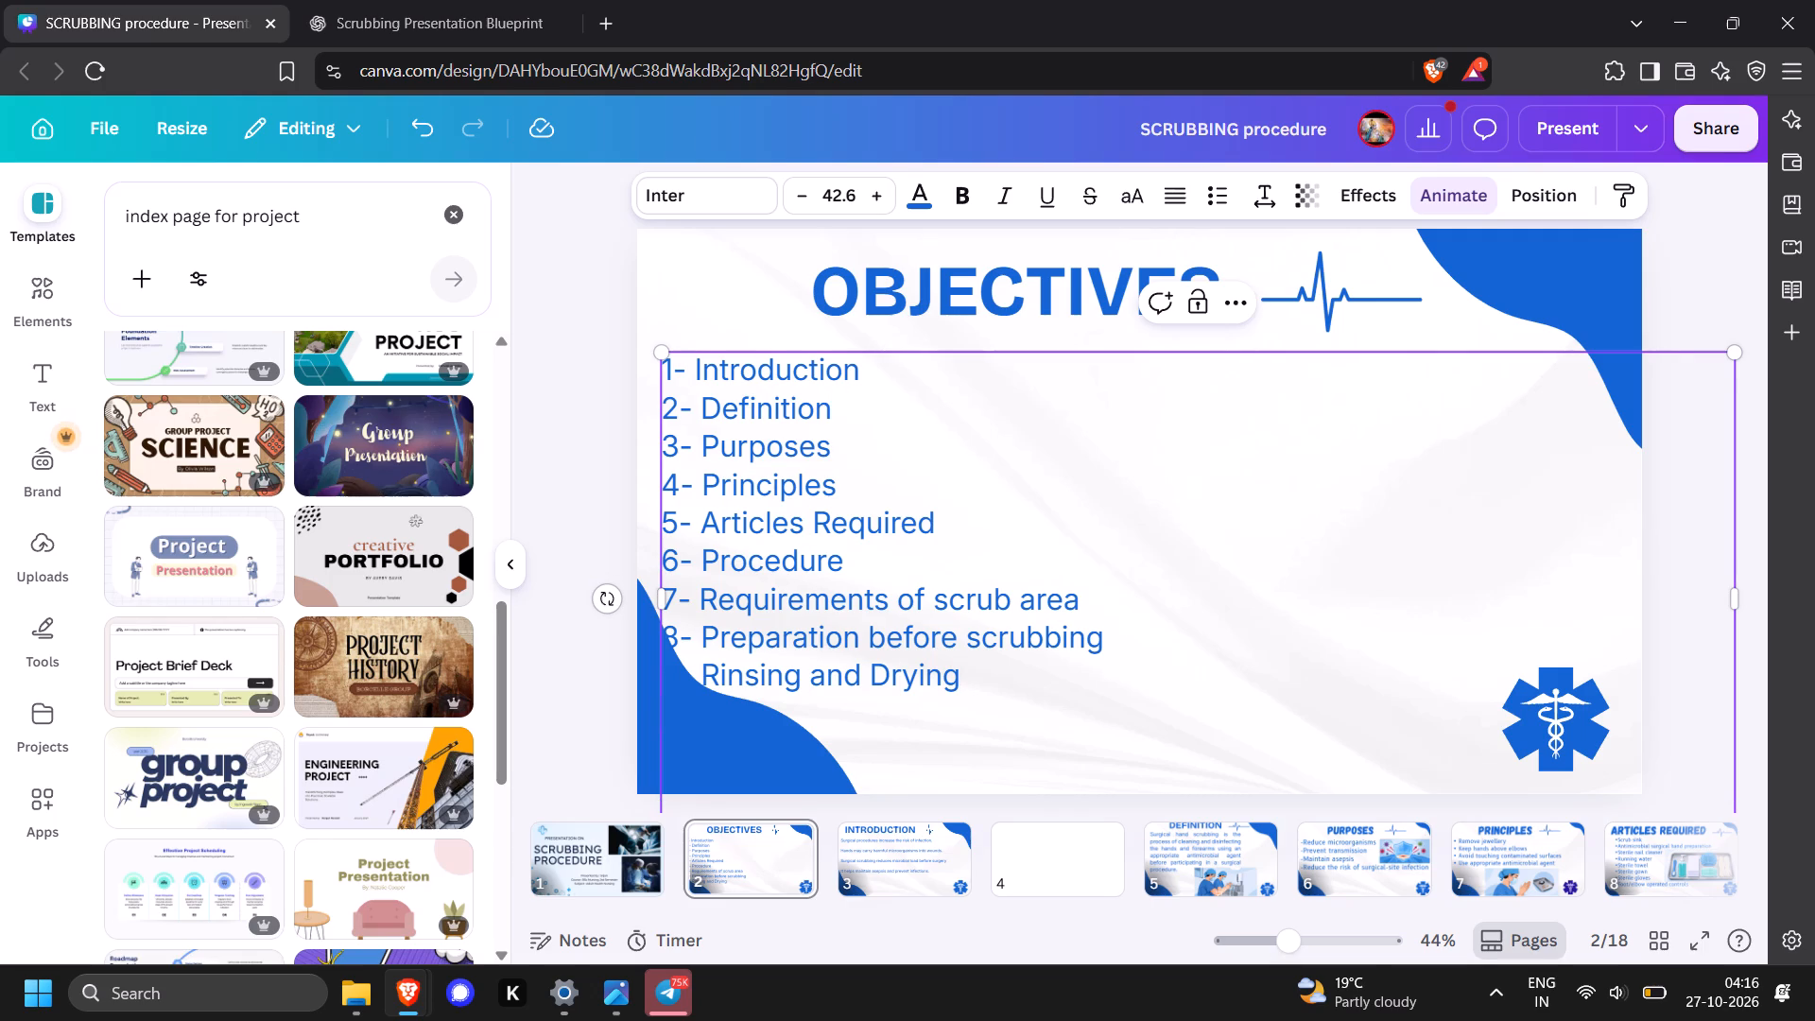
text(10)
key(space)
key(BackSpace)
text(-)
key(space)
Move the objectives list text box slightly up and to the right on the slide, away from the blue corner shape.
drag(1435, 525, 1504, 476)
click(1504, 476)
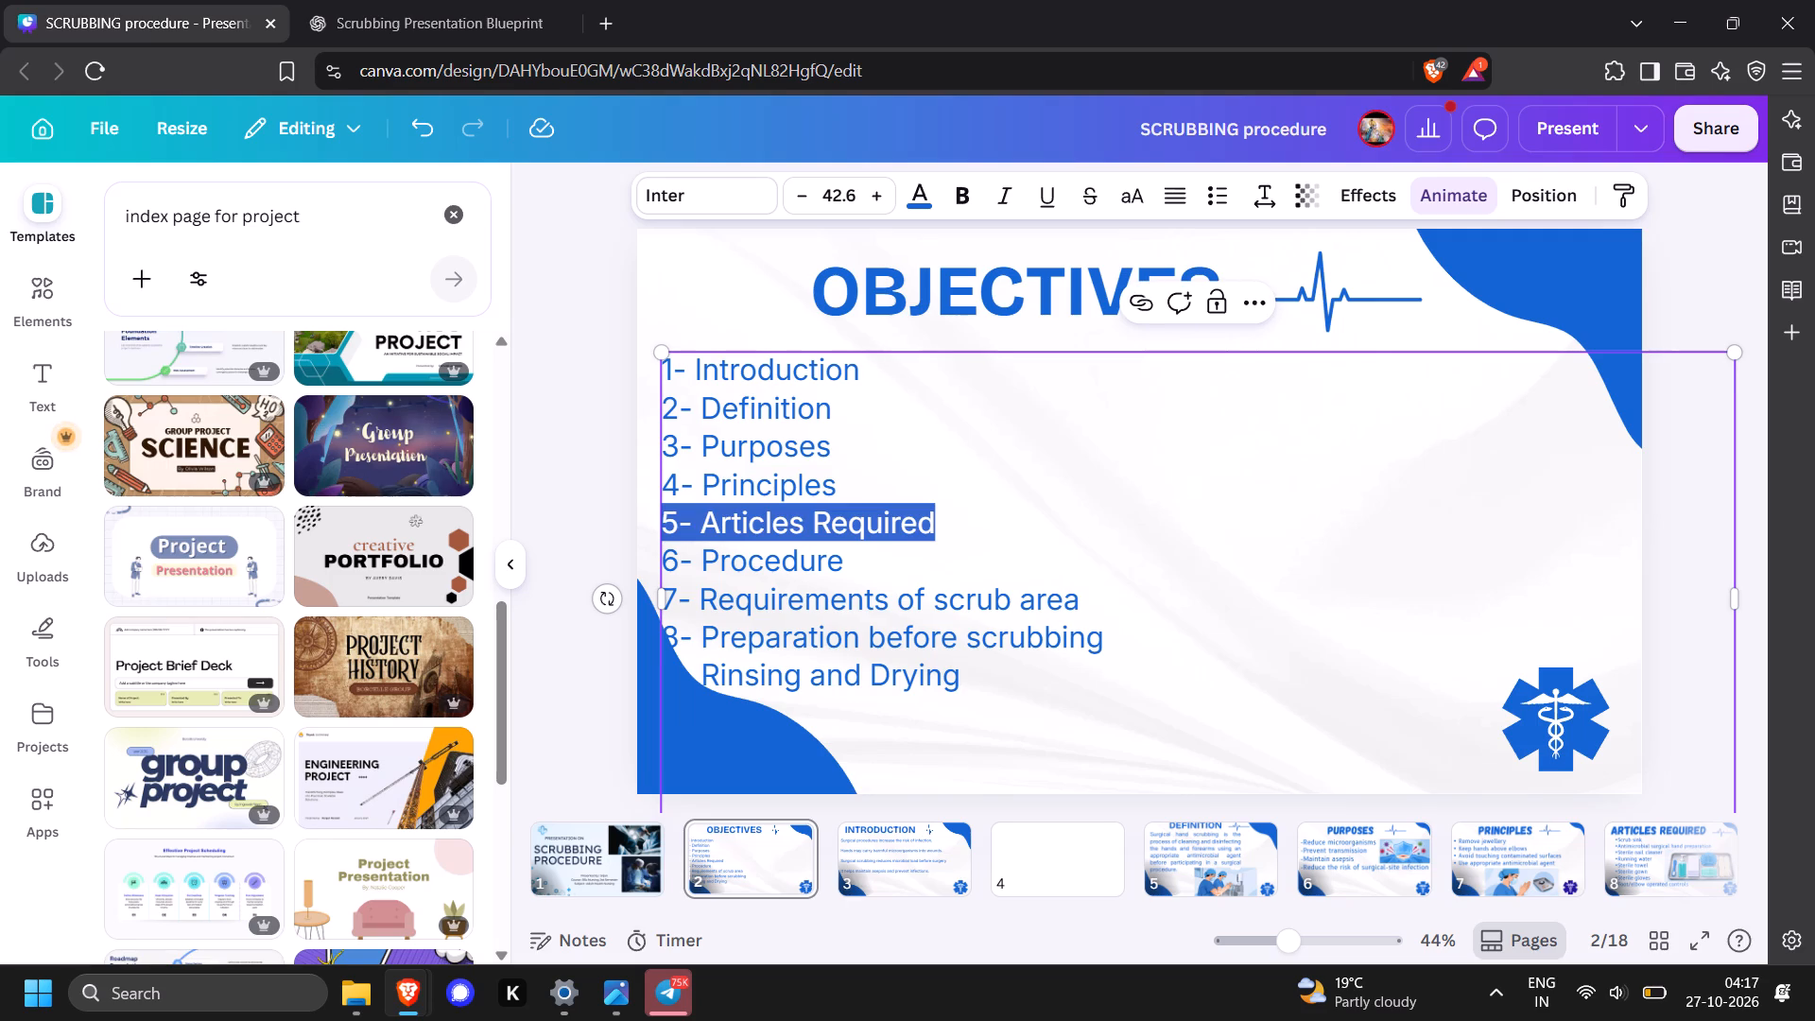
drag(1302, 455, 1357, 399)
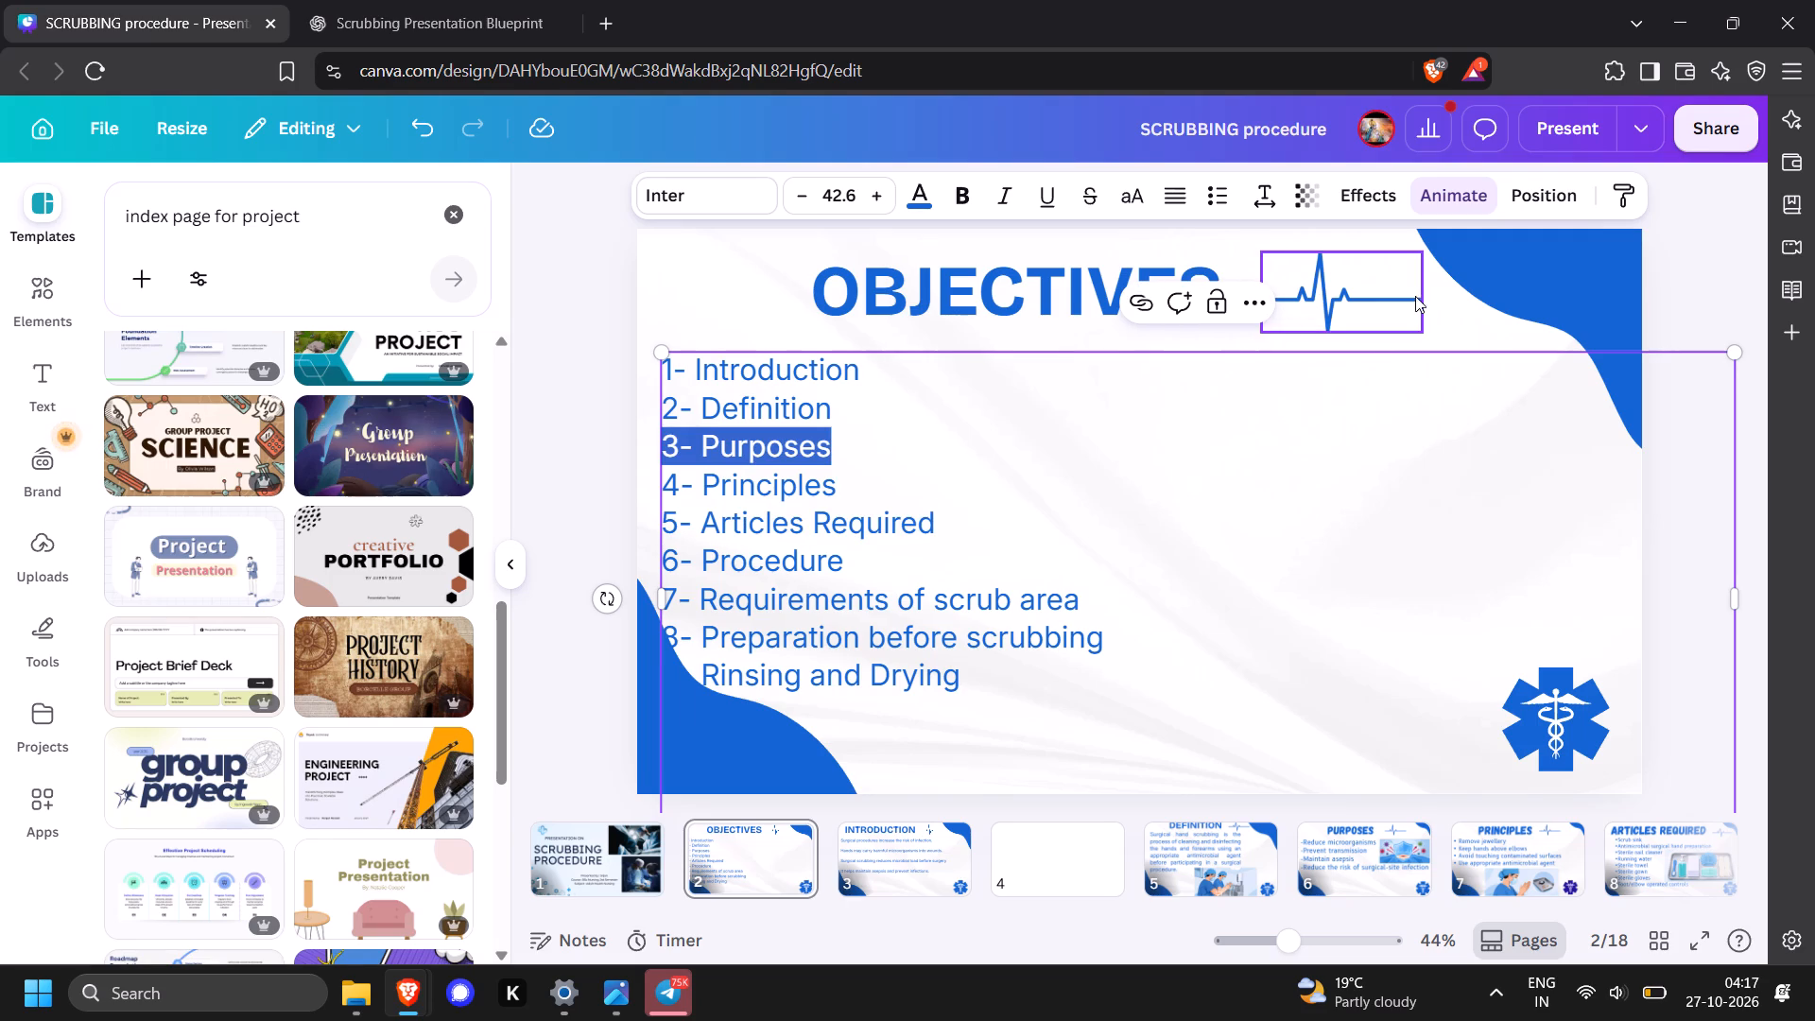
click(569, 283)
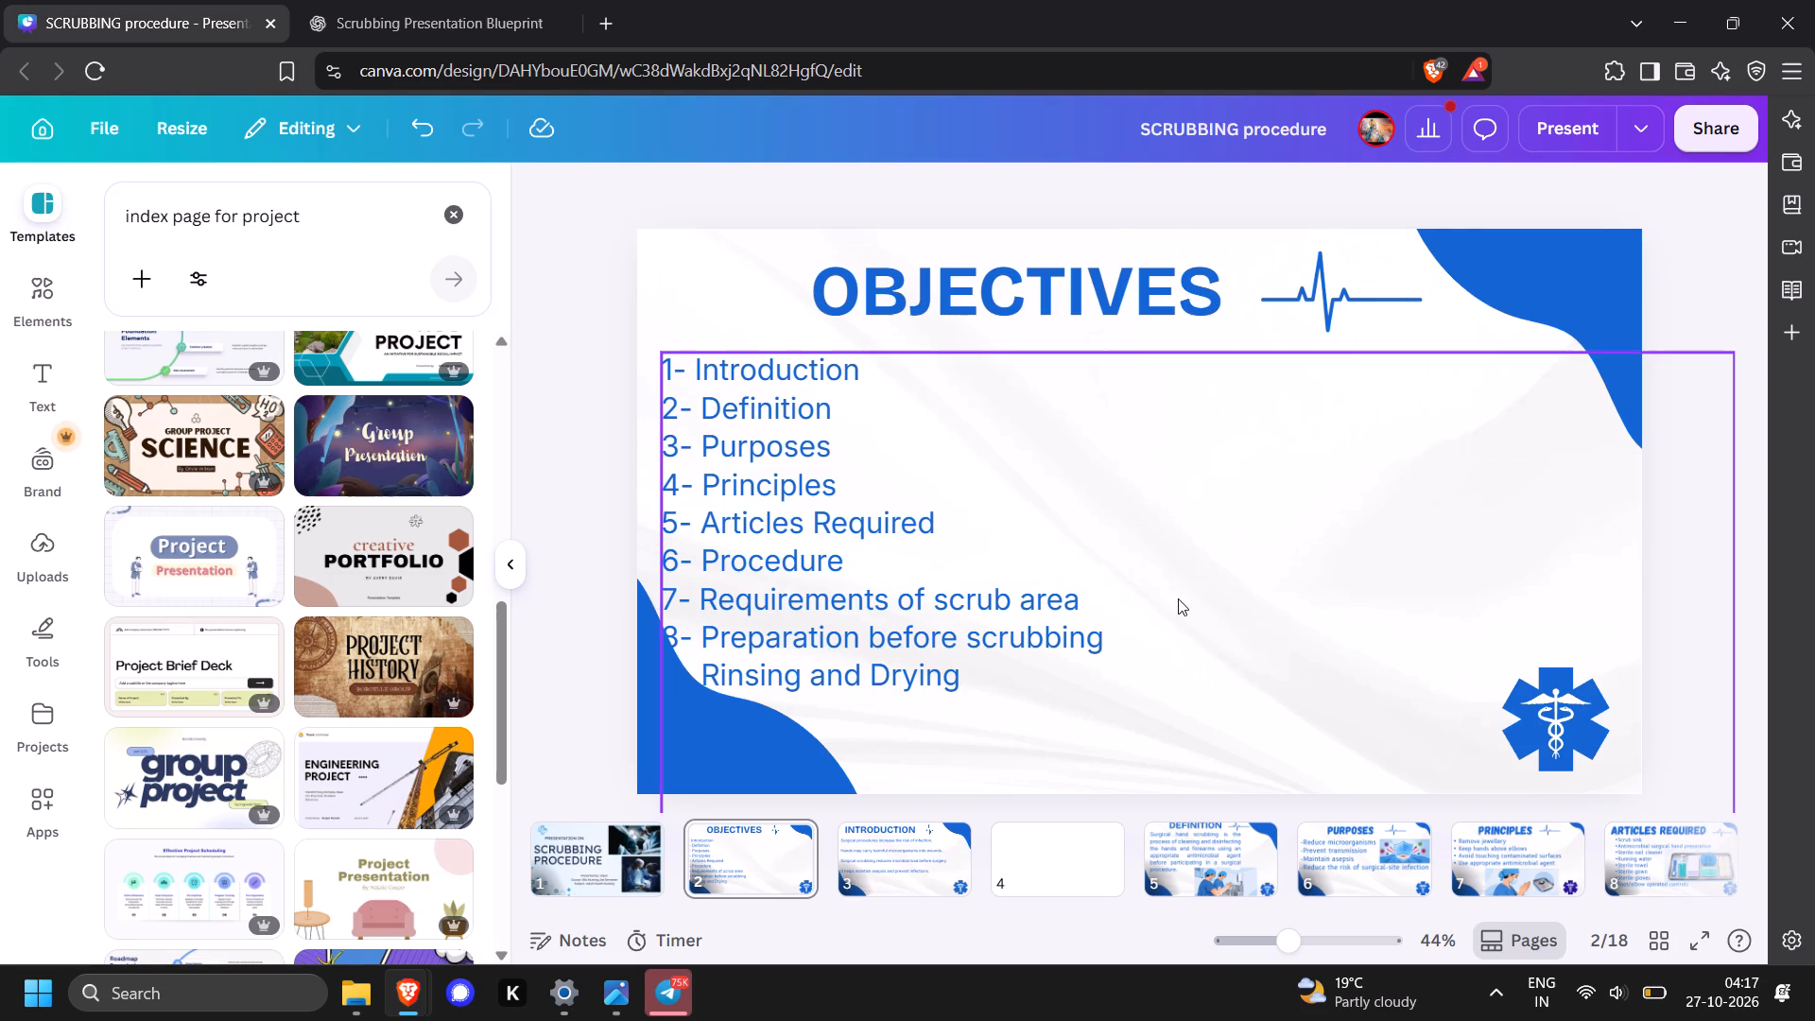
drag(1179, 598, 1252, 545)
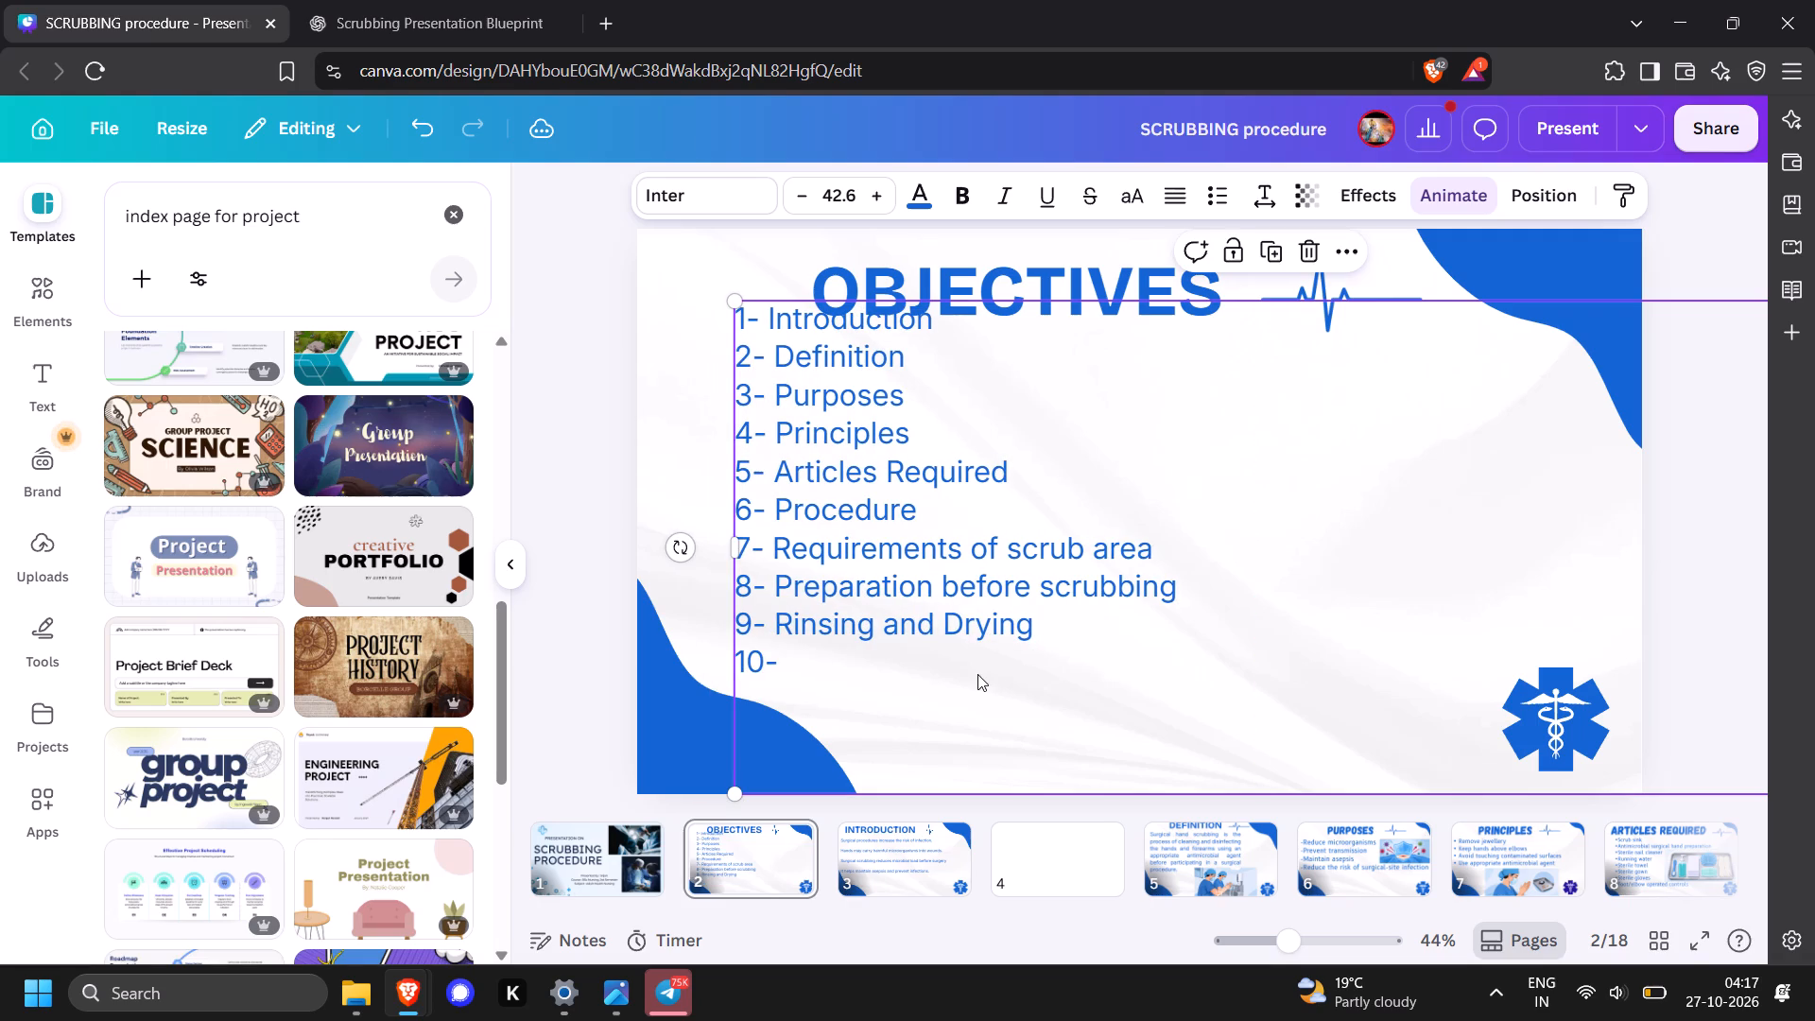
Complete the tenth item of the objectives list with "Common mistakes".
click(976, 674)
click(921, 665)
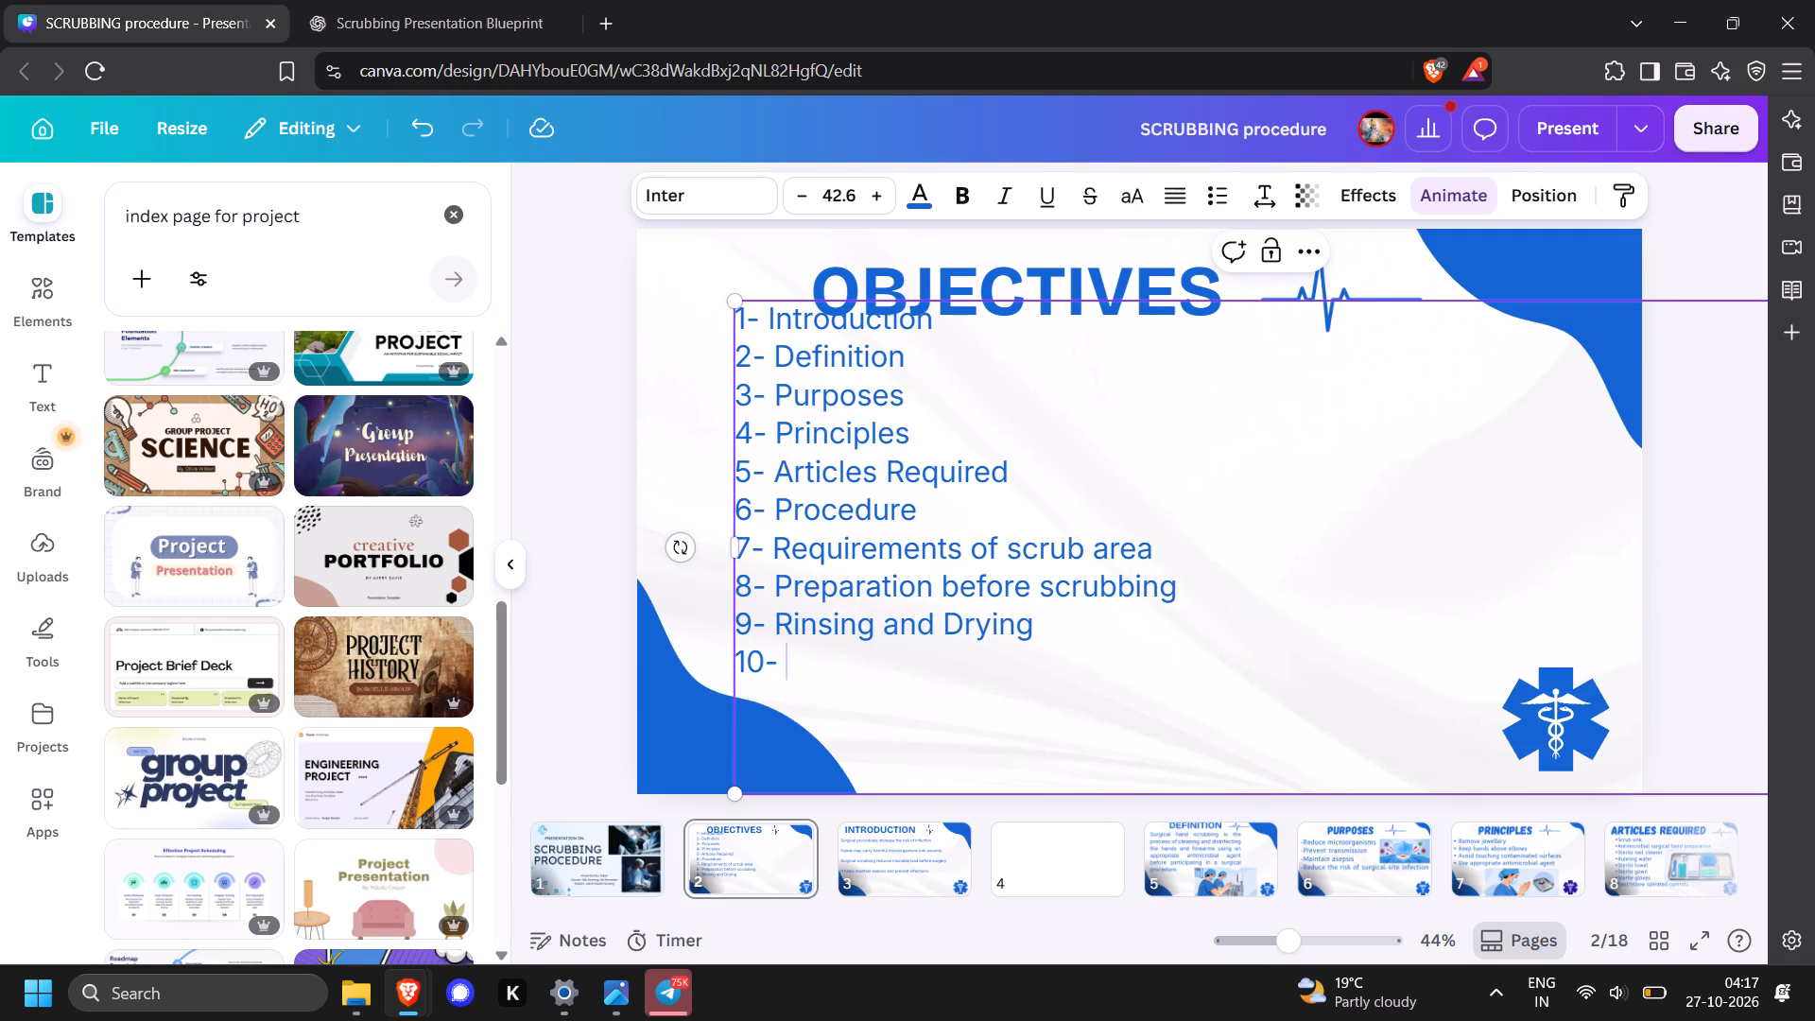
key(c)
key(BackSpace)
key(shift+c)
text(ommon mi)
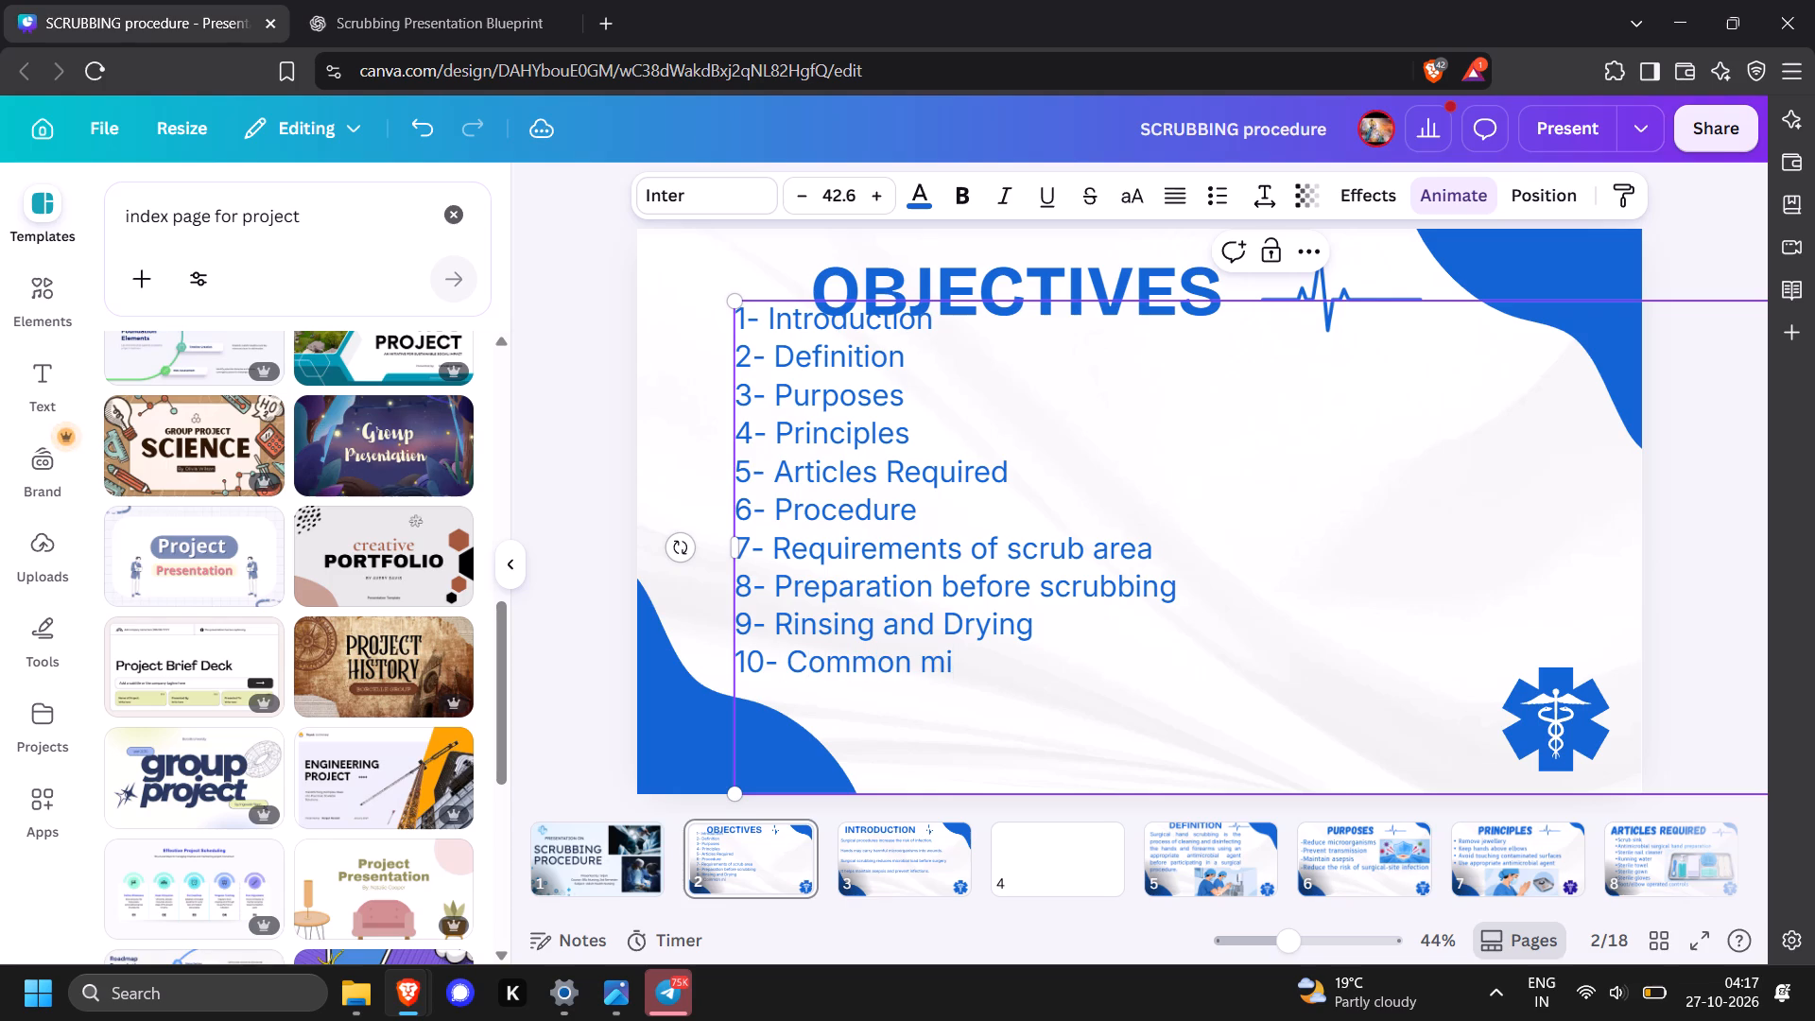
key(s)
text(takes)
Add the line "11- Precautions" below "Common mistakes" in the objectives list.
key(shift+Return)
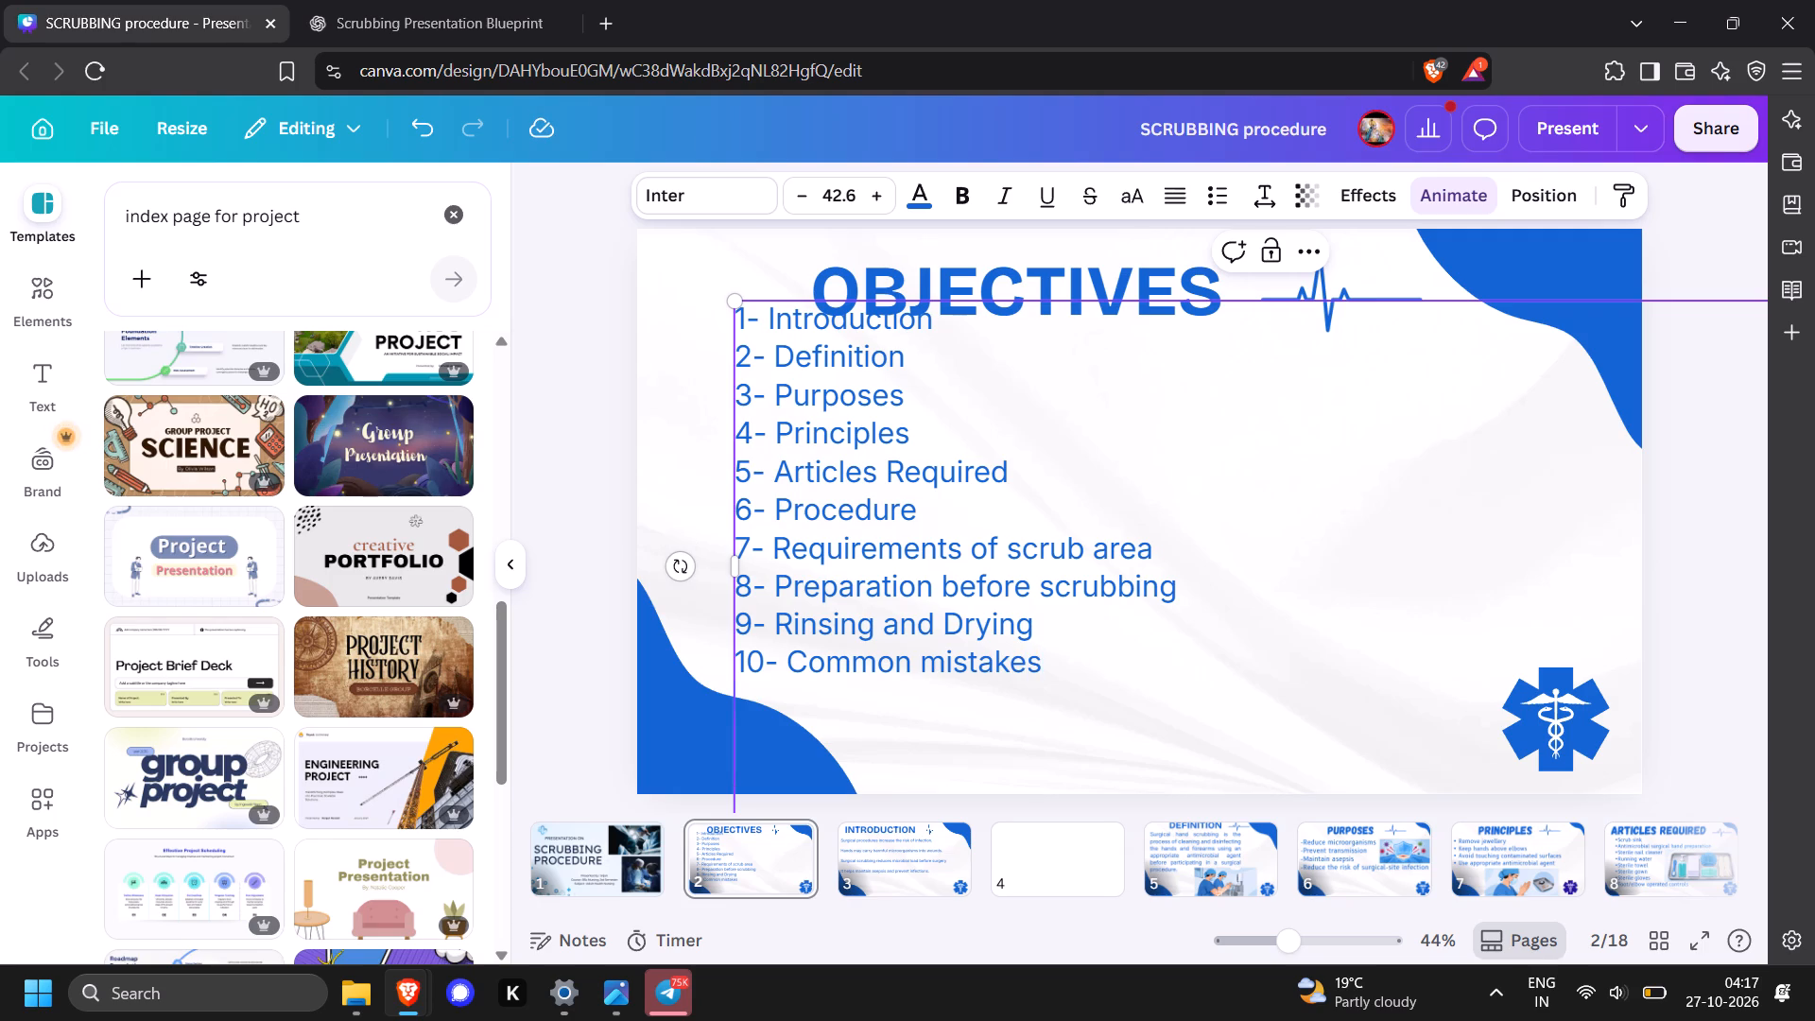
text(11)
text(-)
key(space)
text(Precautions)
Add the line "12- Conclusion" below "Precautions" in the objectives list.
key(shift+Return)
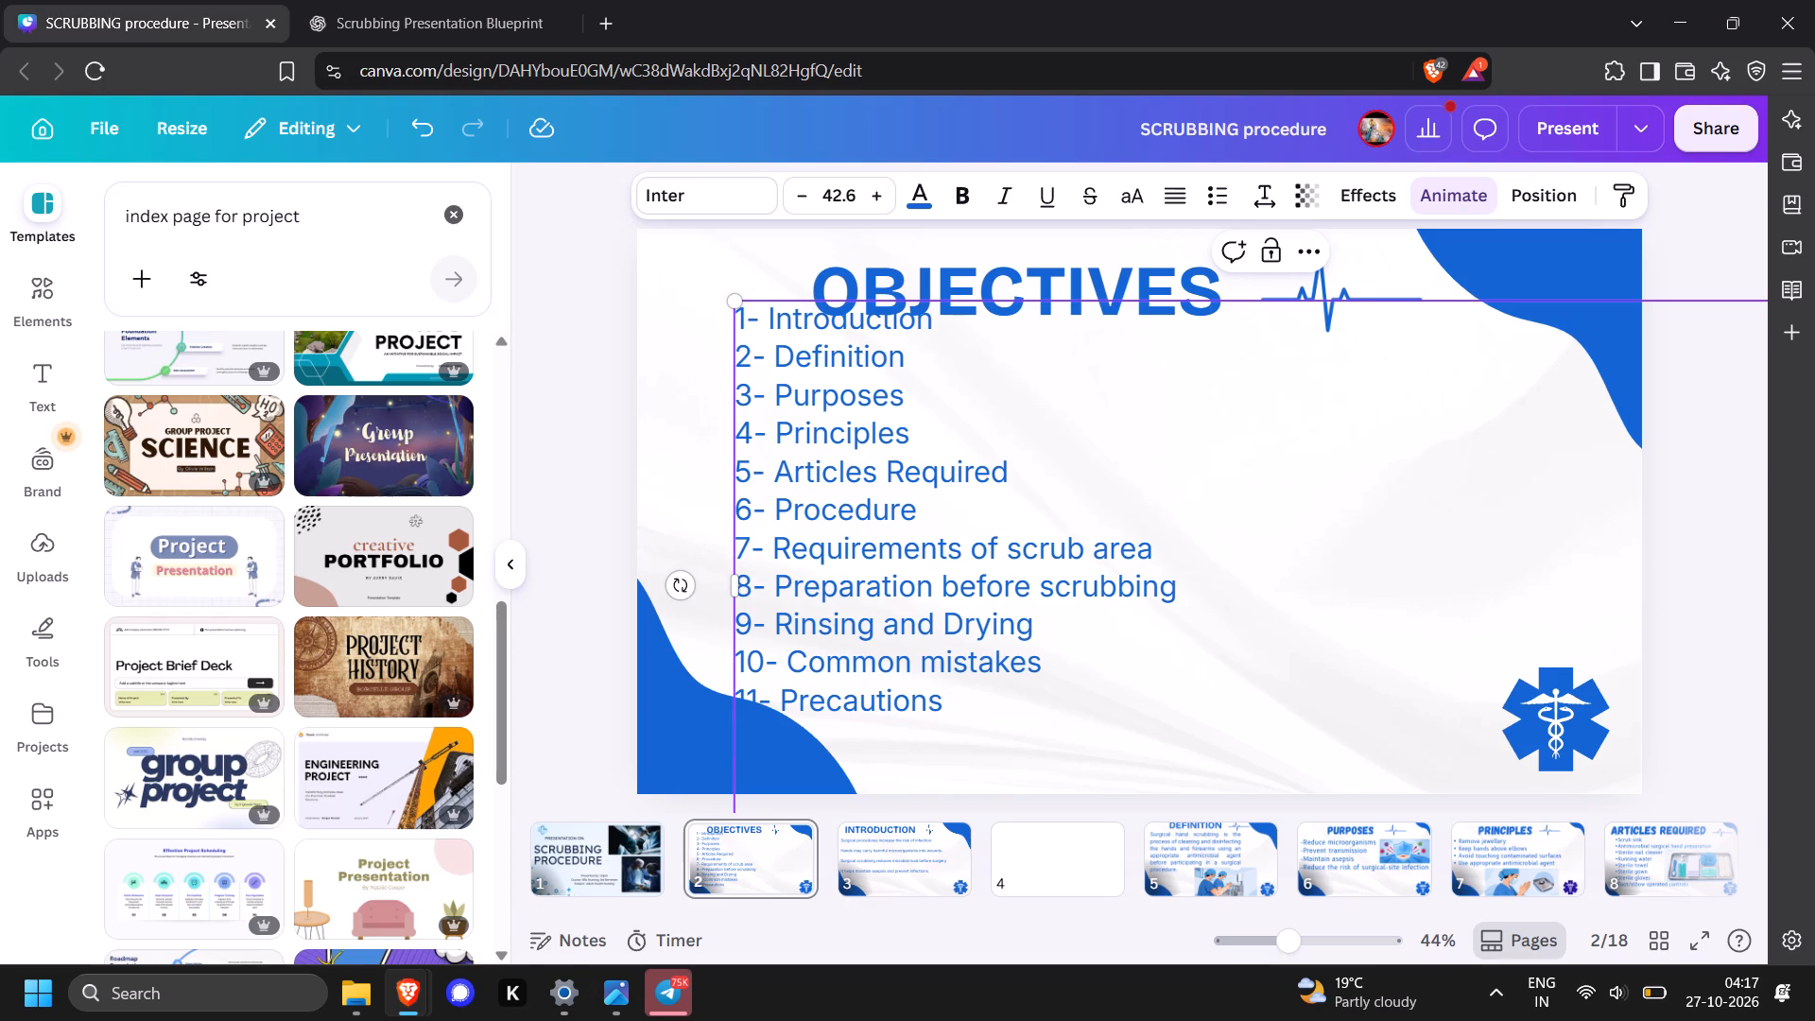
text(12)
text(-)
key(space)
key(shift+c)
text(onclusion)
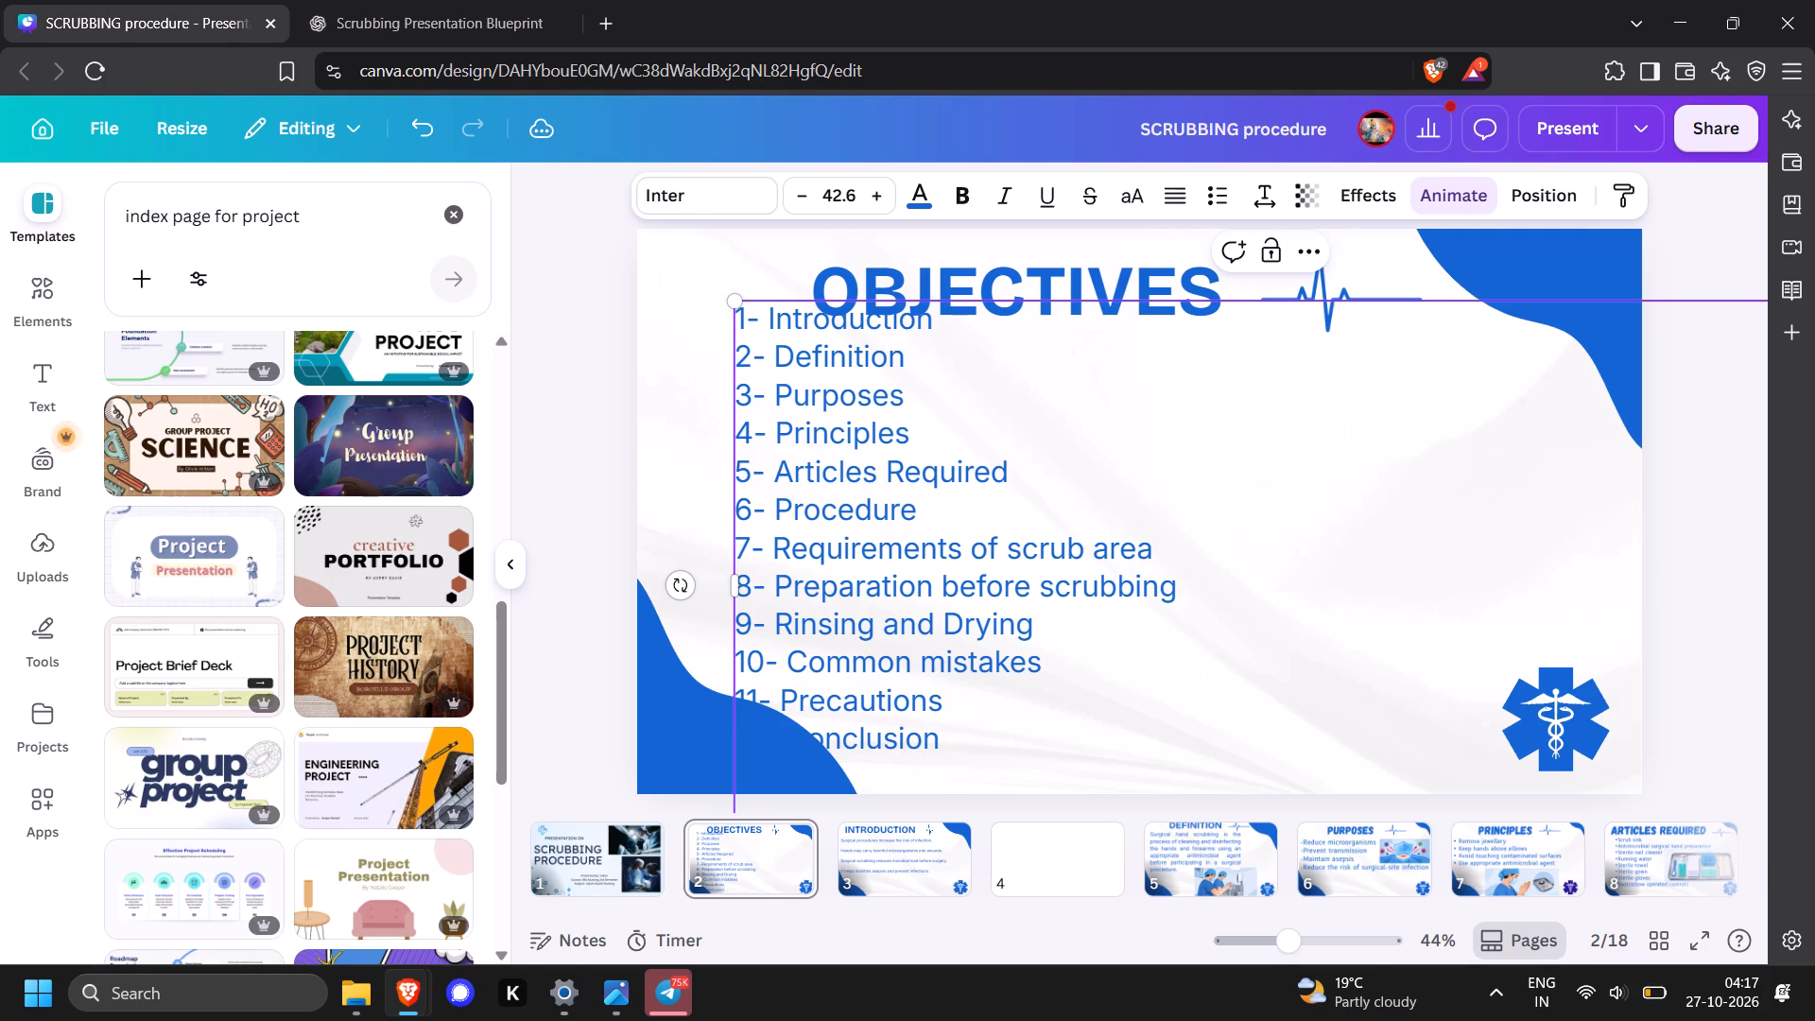
Add an unnumbered line "References" below "Conclusion" in the objectives list, followed by an empty line.
key(shift+Return)
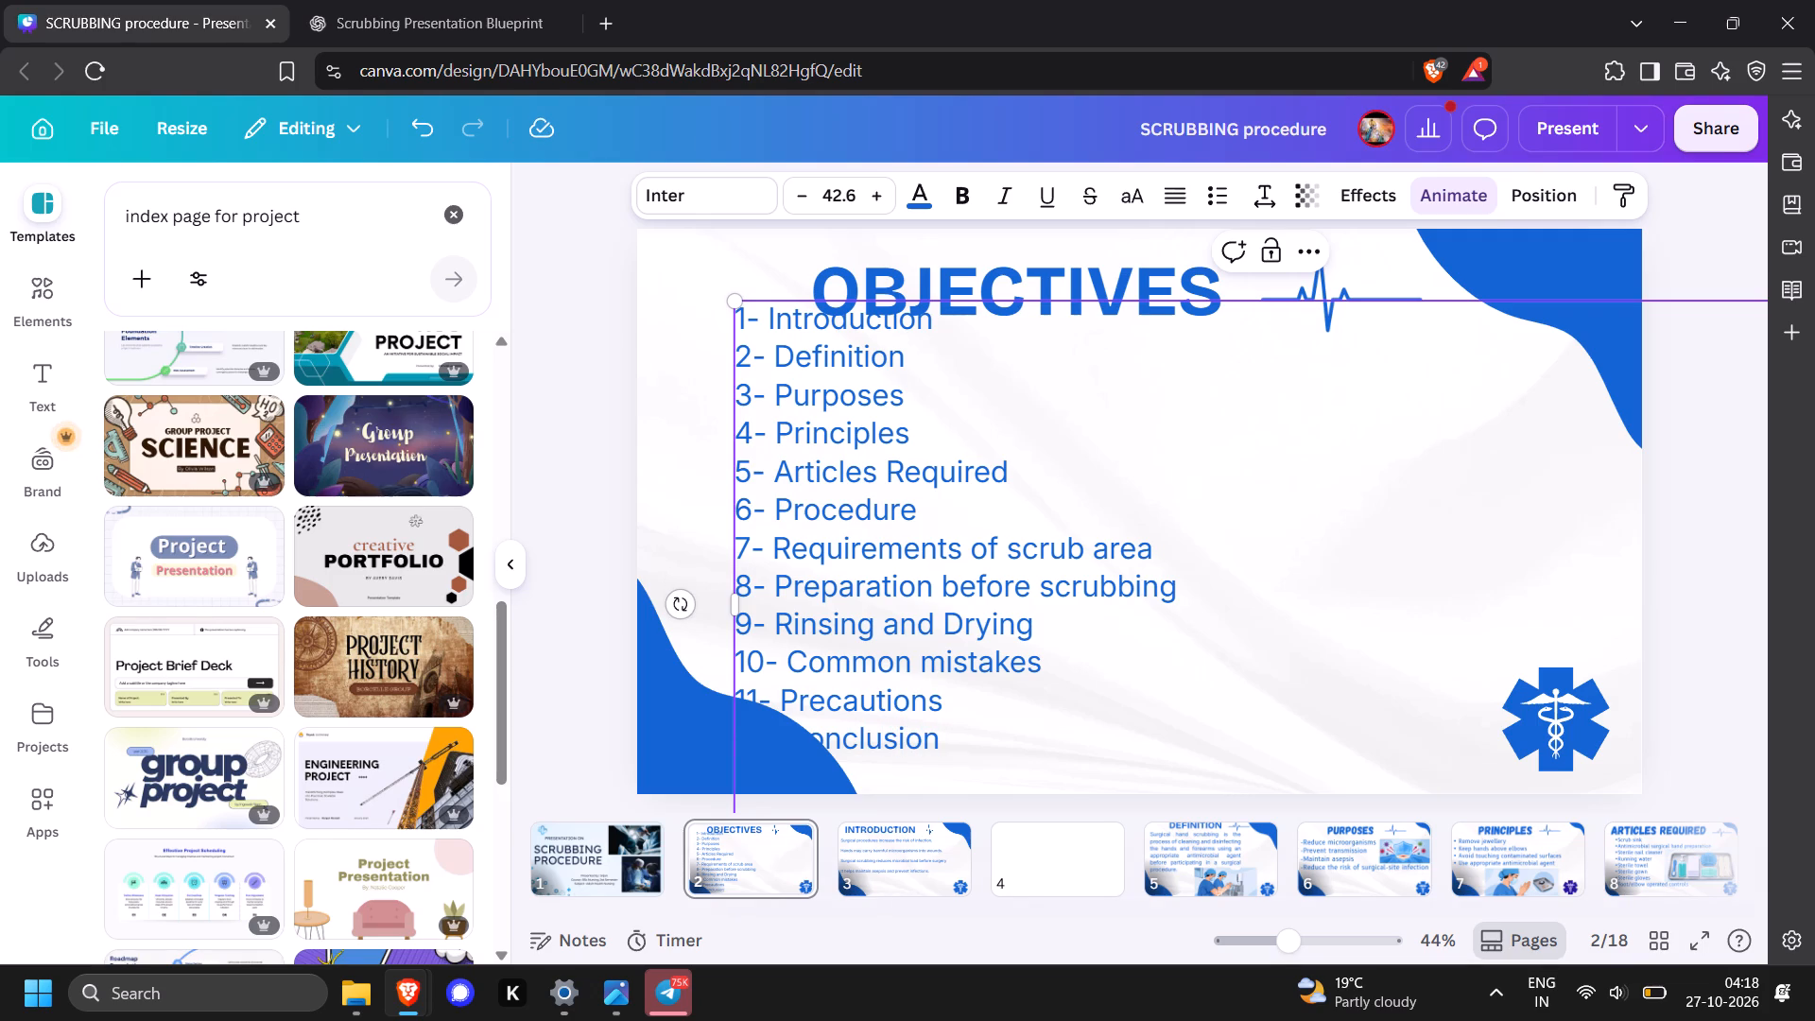
text(References)
key(shift+Return)
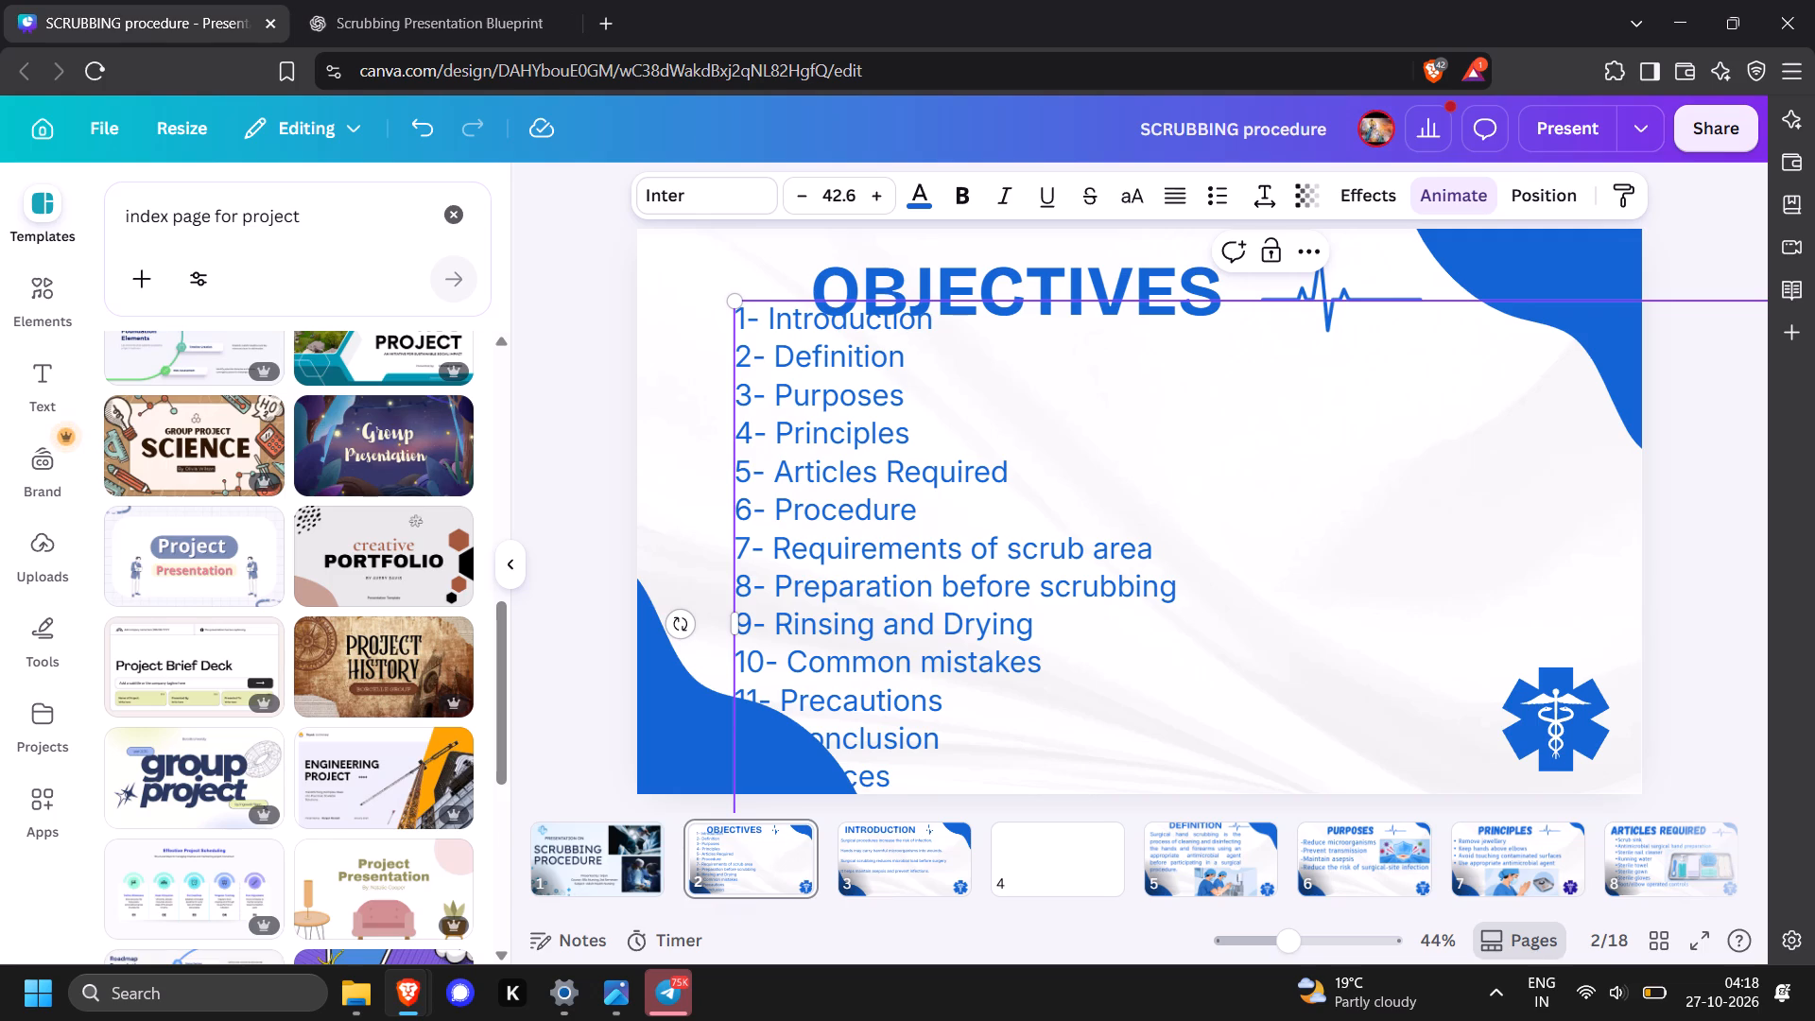
click(1225, 435)
Move the objectives list up and to the right on the slide, clear of the blue shape in the lower-left corner.
click(569, 407)
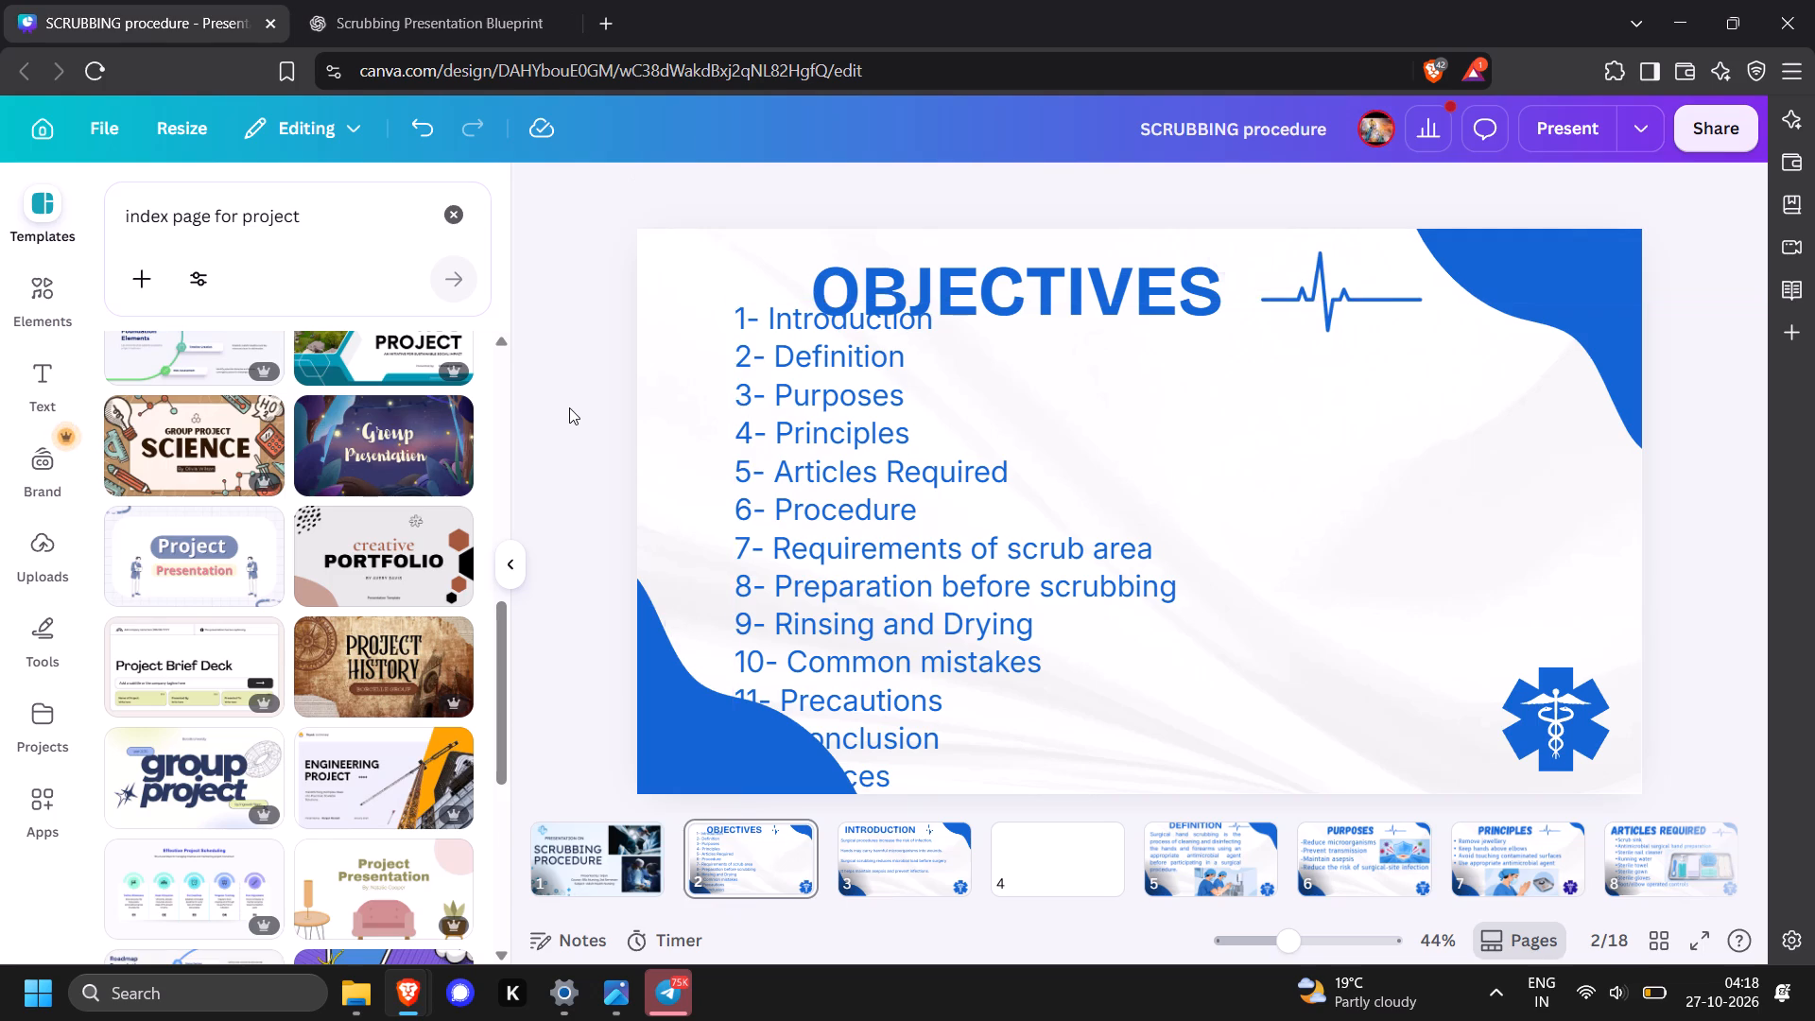
drag(1167, 432, 1264, 362)
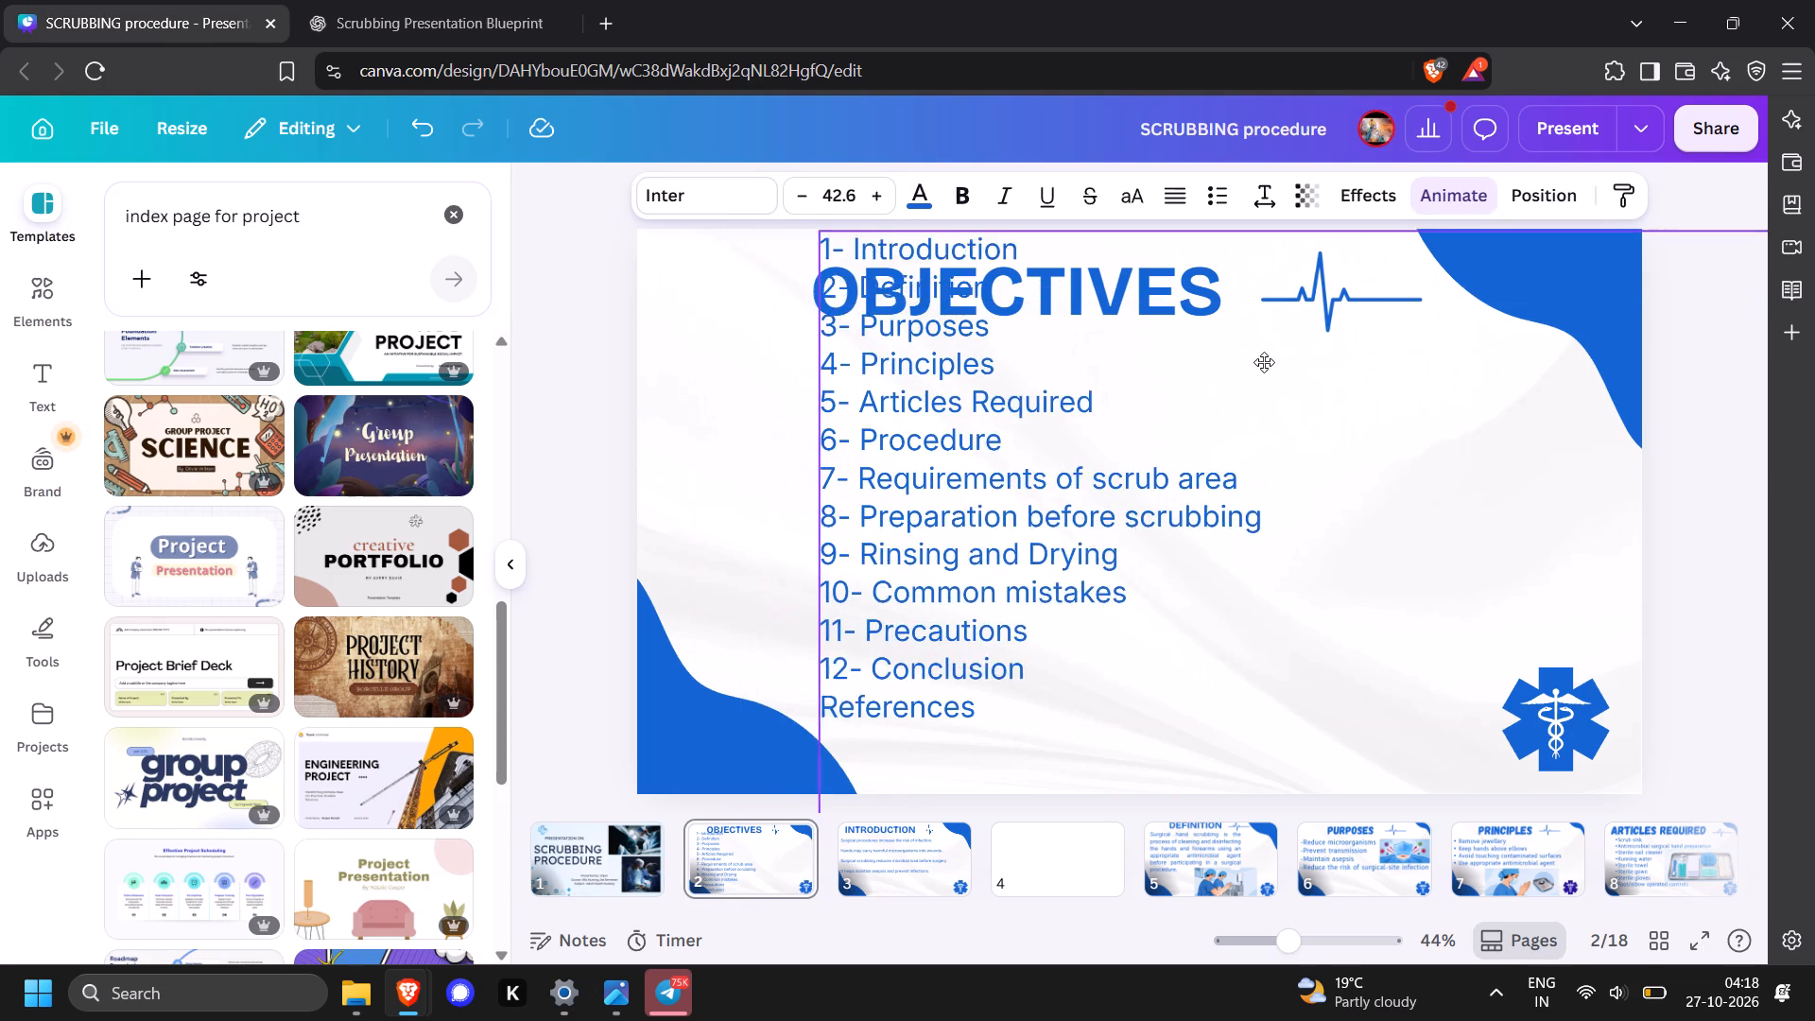
drag(1264, 362, 1268, 362)
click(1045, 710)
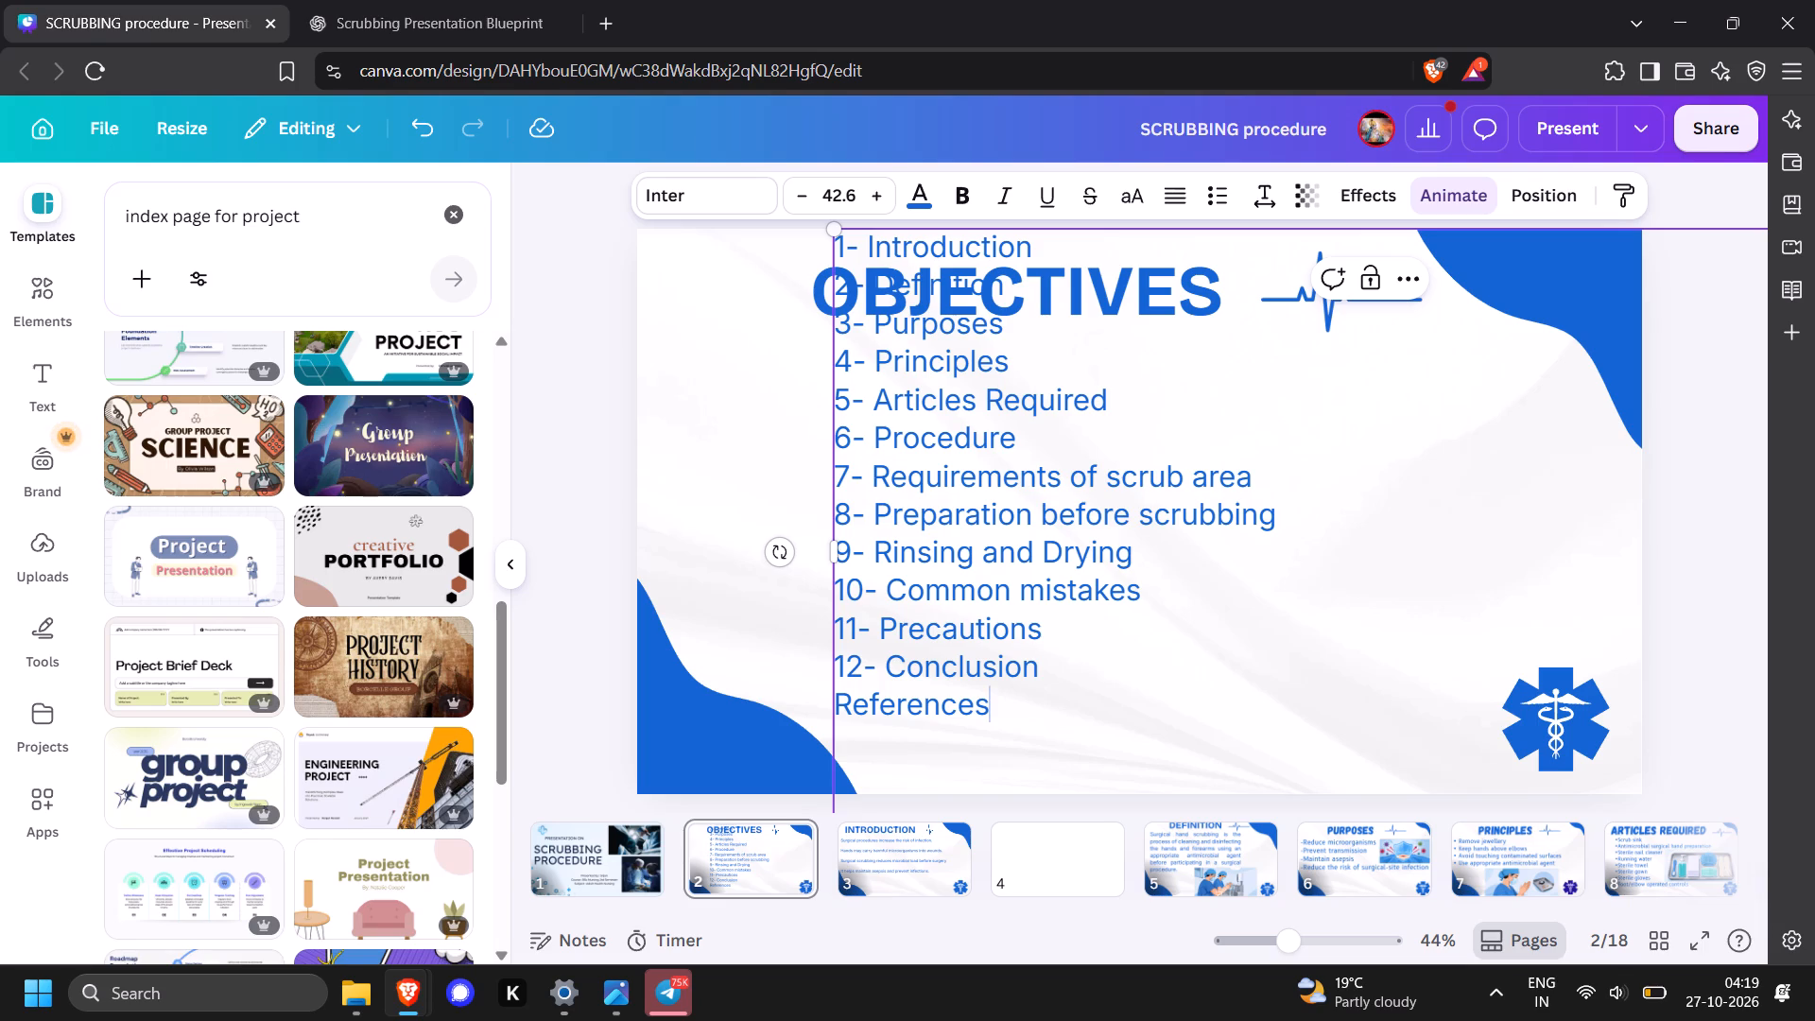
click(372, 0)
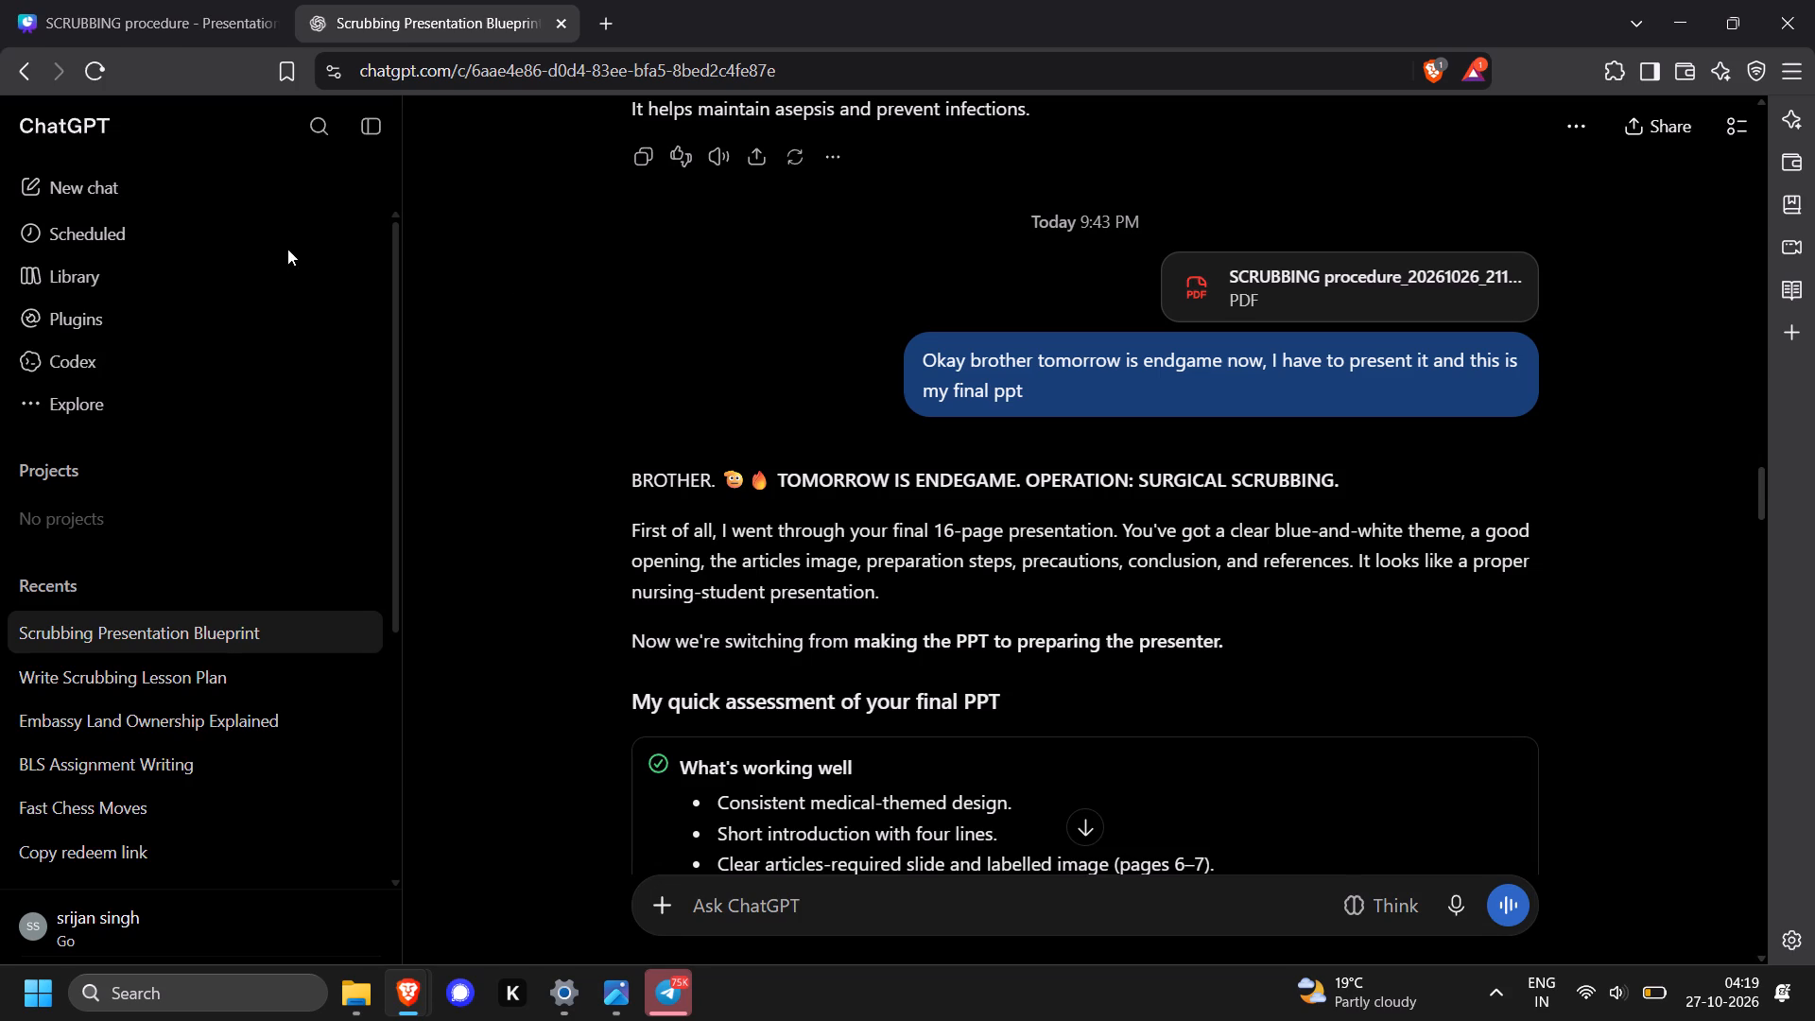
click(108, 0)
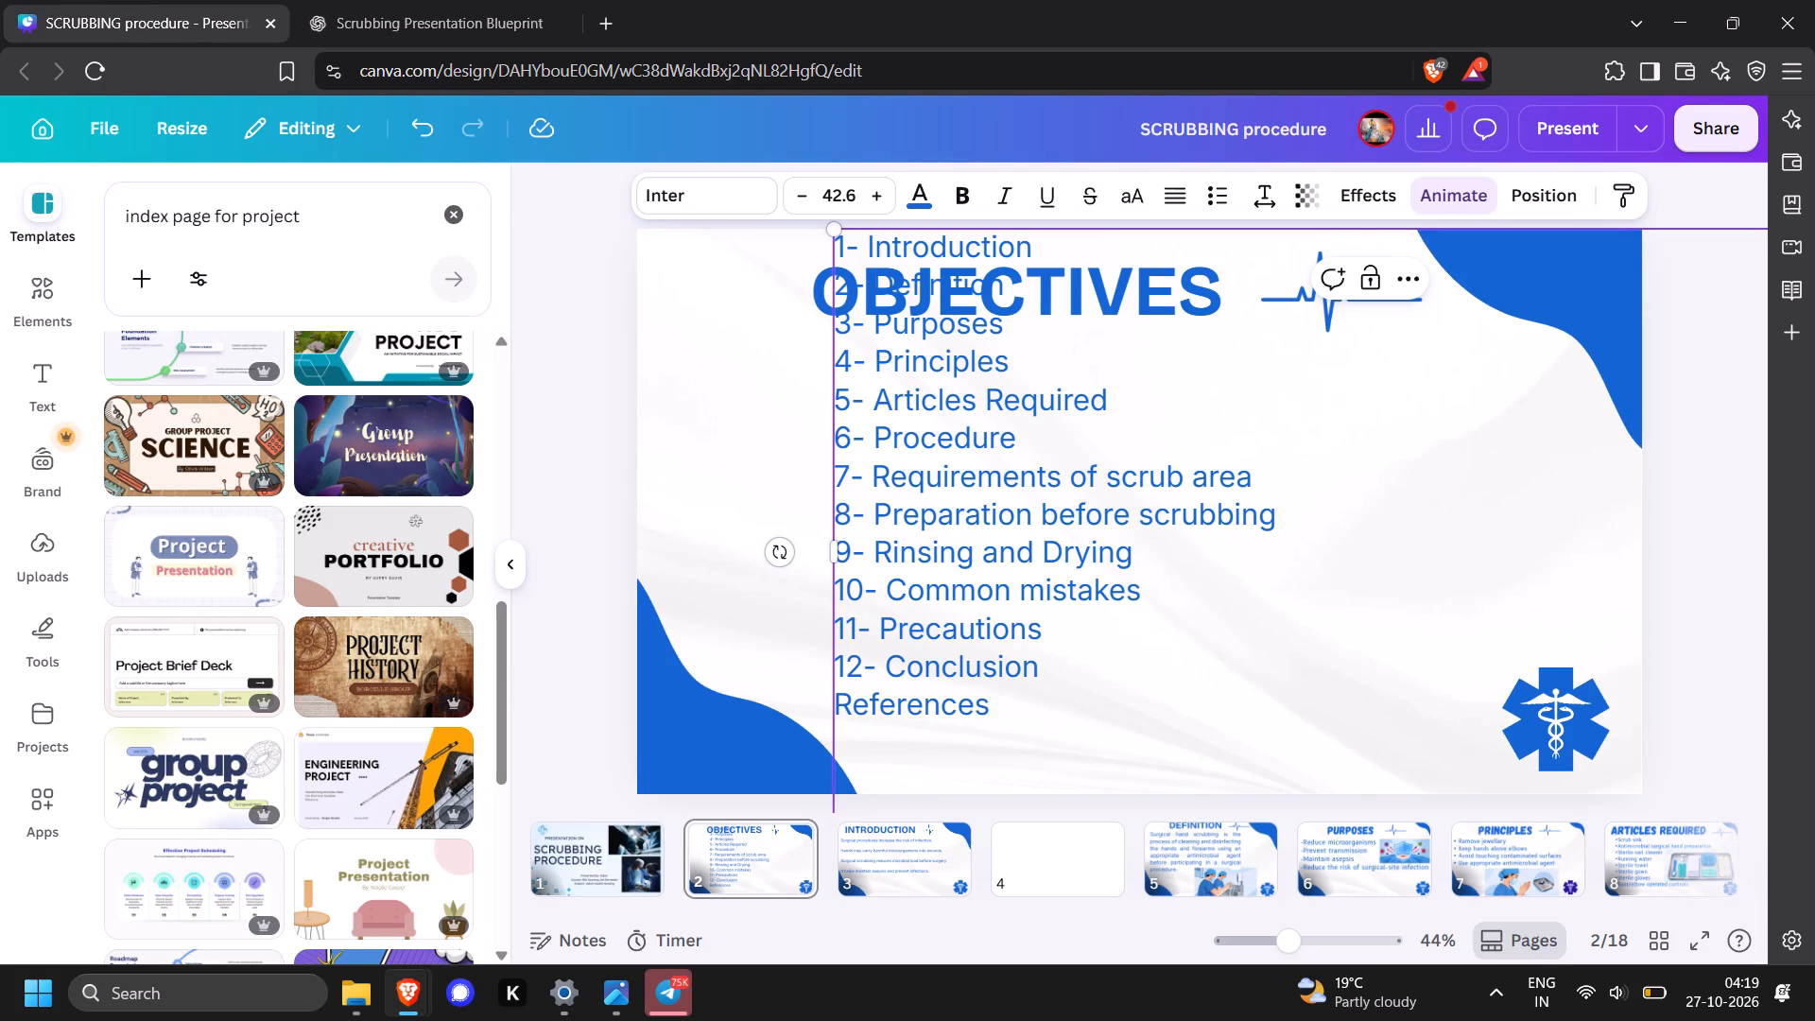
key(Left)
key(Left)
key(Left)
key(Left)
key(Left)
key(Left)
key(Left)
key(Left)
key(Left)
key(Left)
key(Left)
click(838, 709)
Insert the line "12- Summary" between "Precautions" and "Conclusion" in the objectives list.
click(1036, 636)
key(Return)
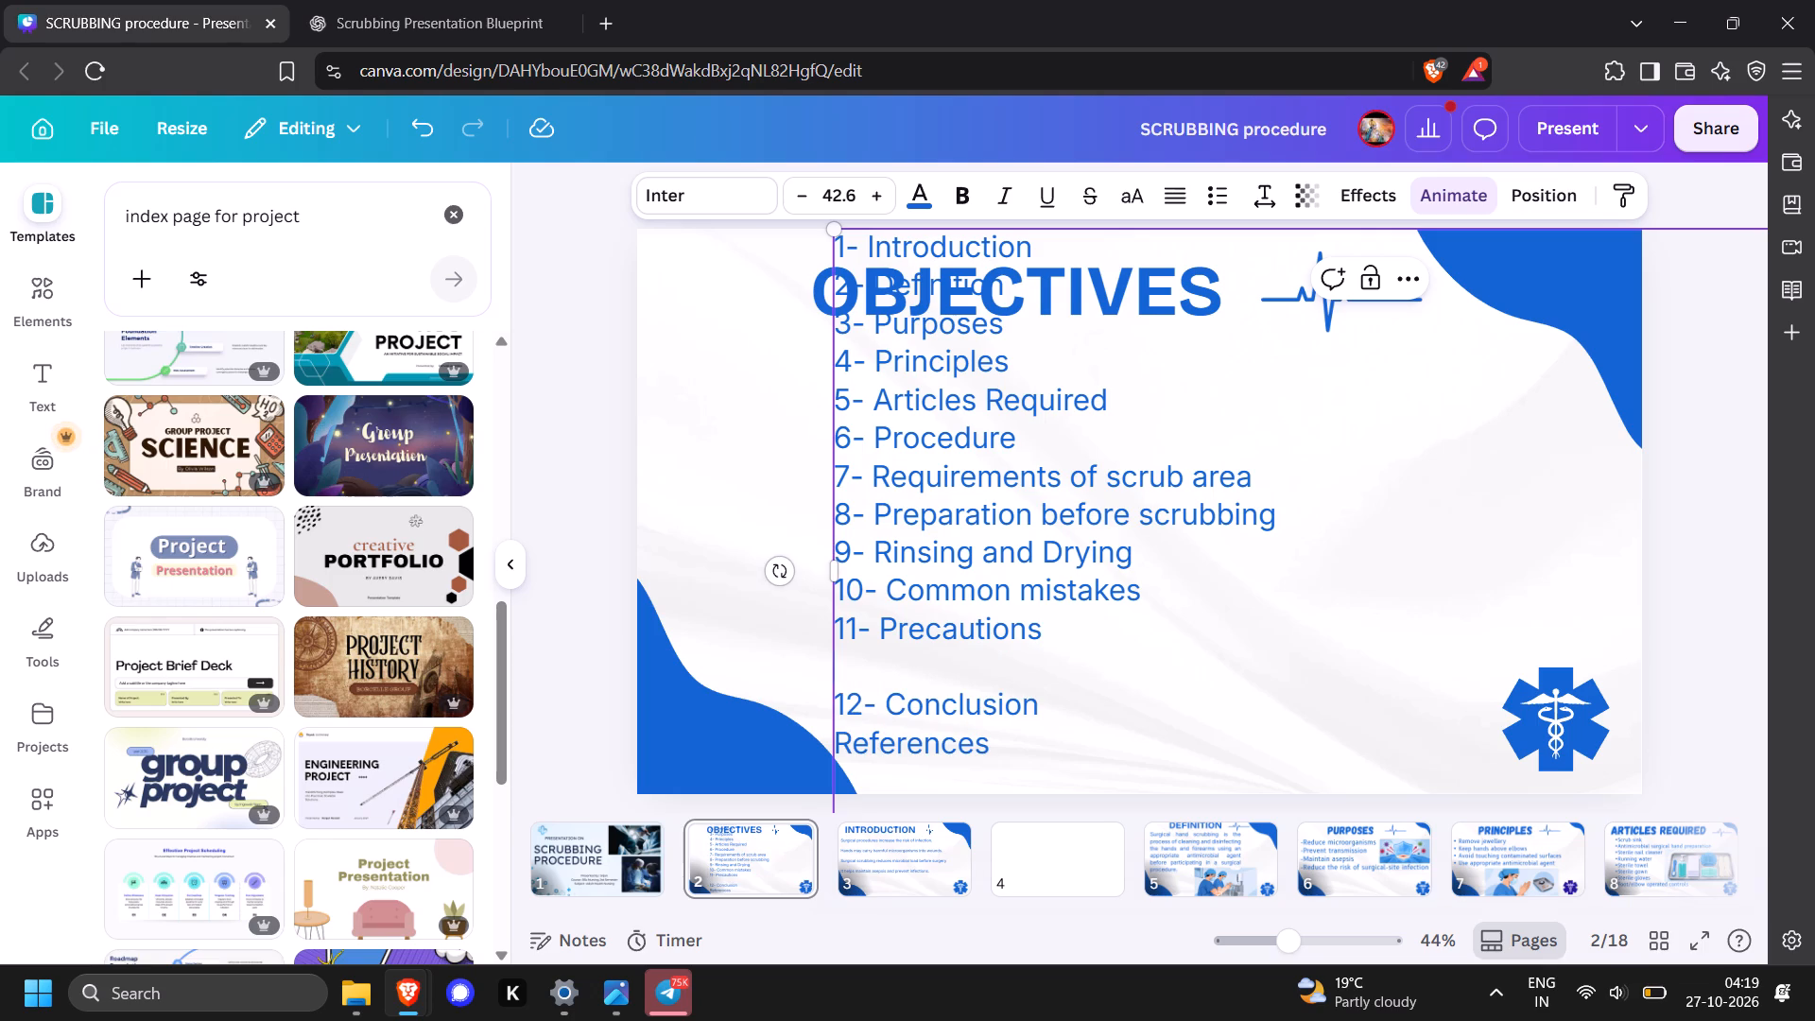
text(13)
text(-)
key(space)
text(Summary)
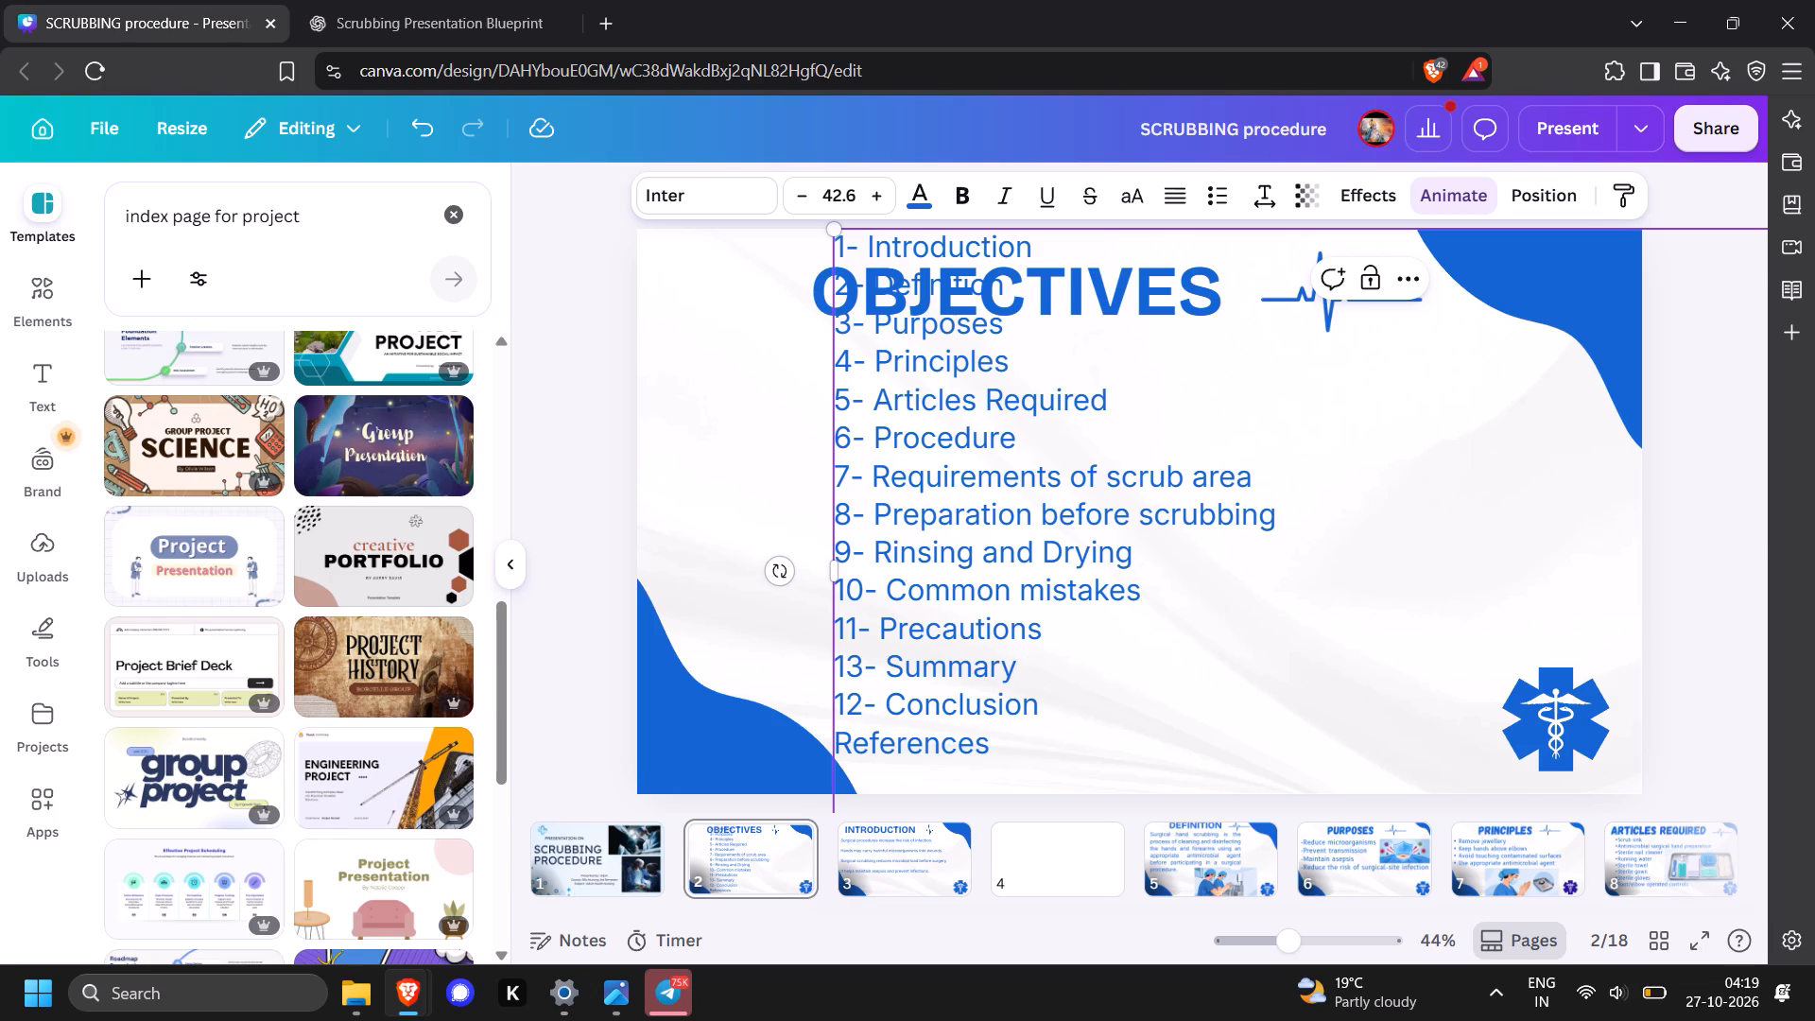
click(862, 666)
key(BackSpace)
key(2)
Renumber the "Conclusion" line of the objectives list as 13.
click(858, 712)
key(BackSpace)
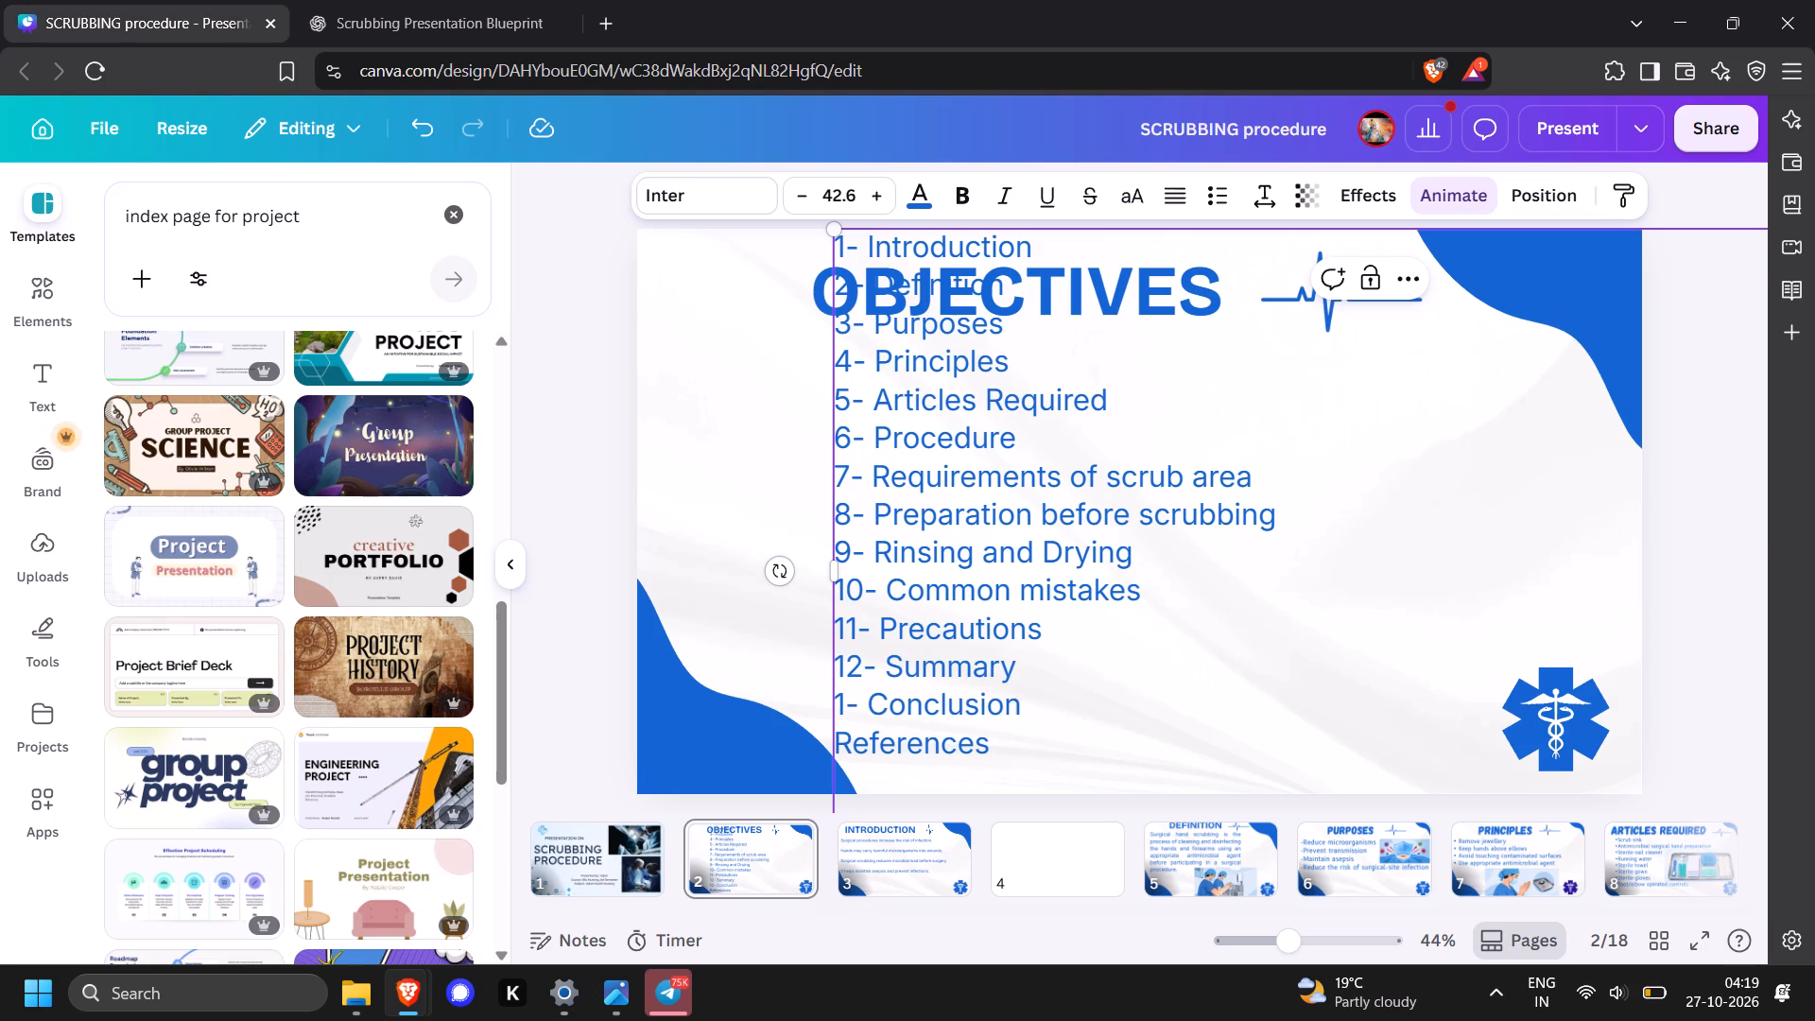
key(3)
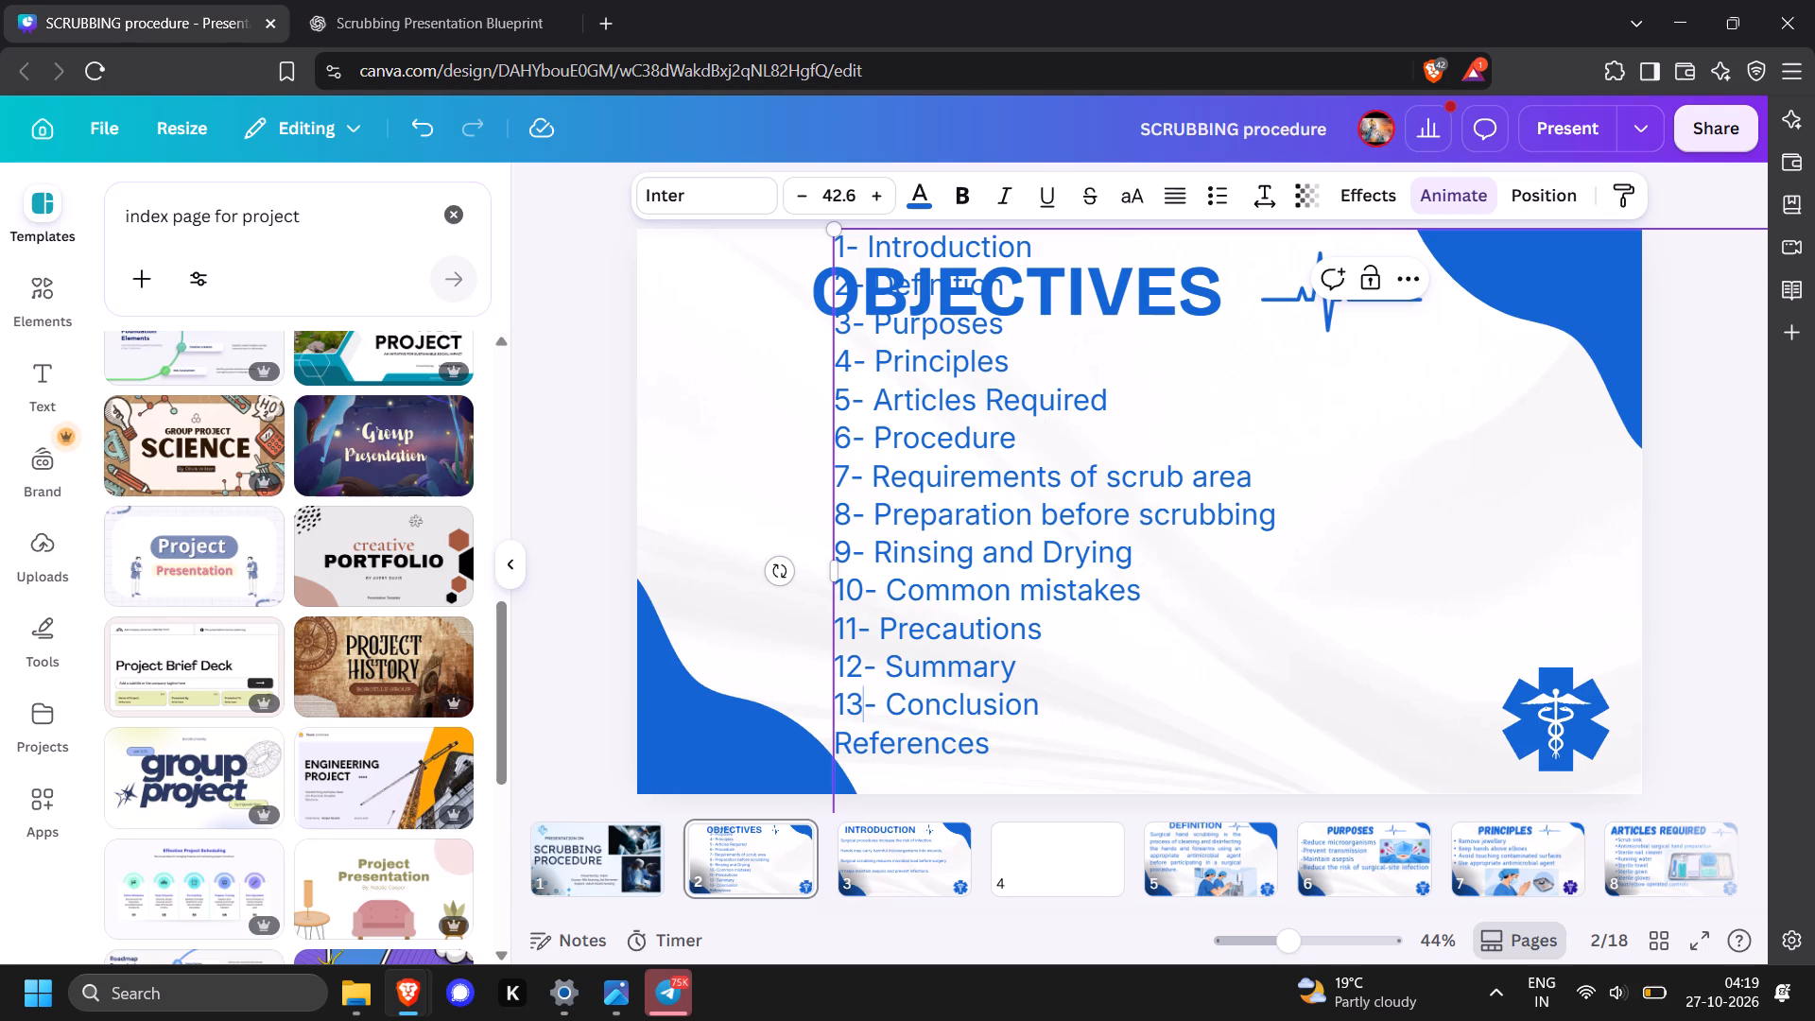
Insert the line "14- Recapituation" between "Conclusion" and "References" in the objectives list.
click(886, 759)
click(1093, 711)
key(shift+Return)
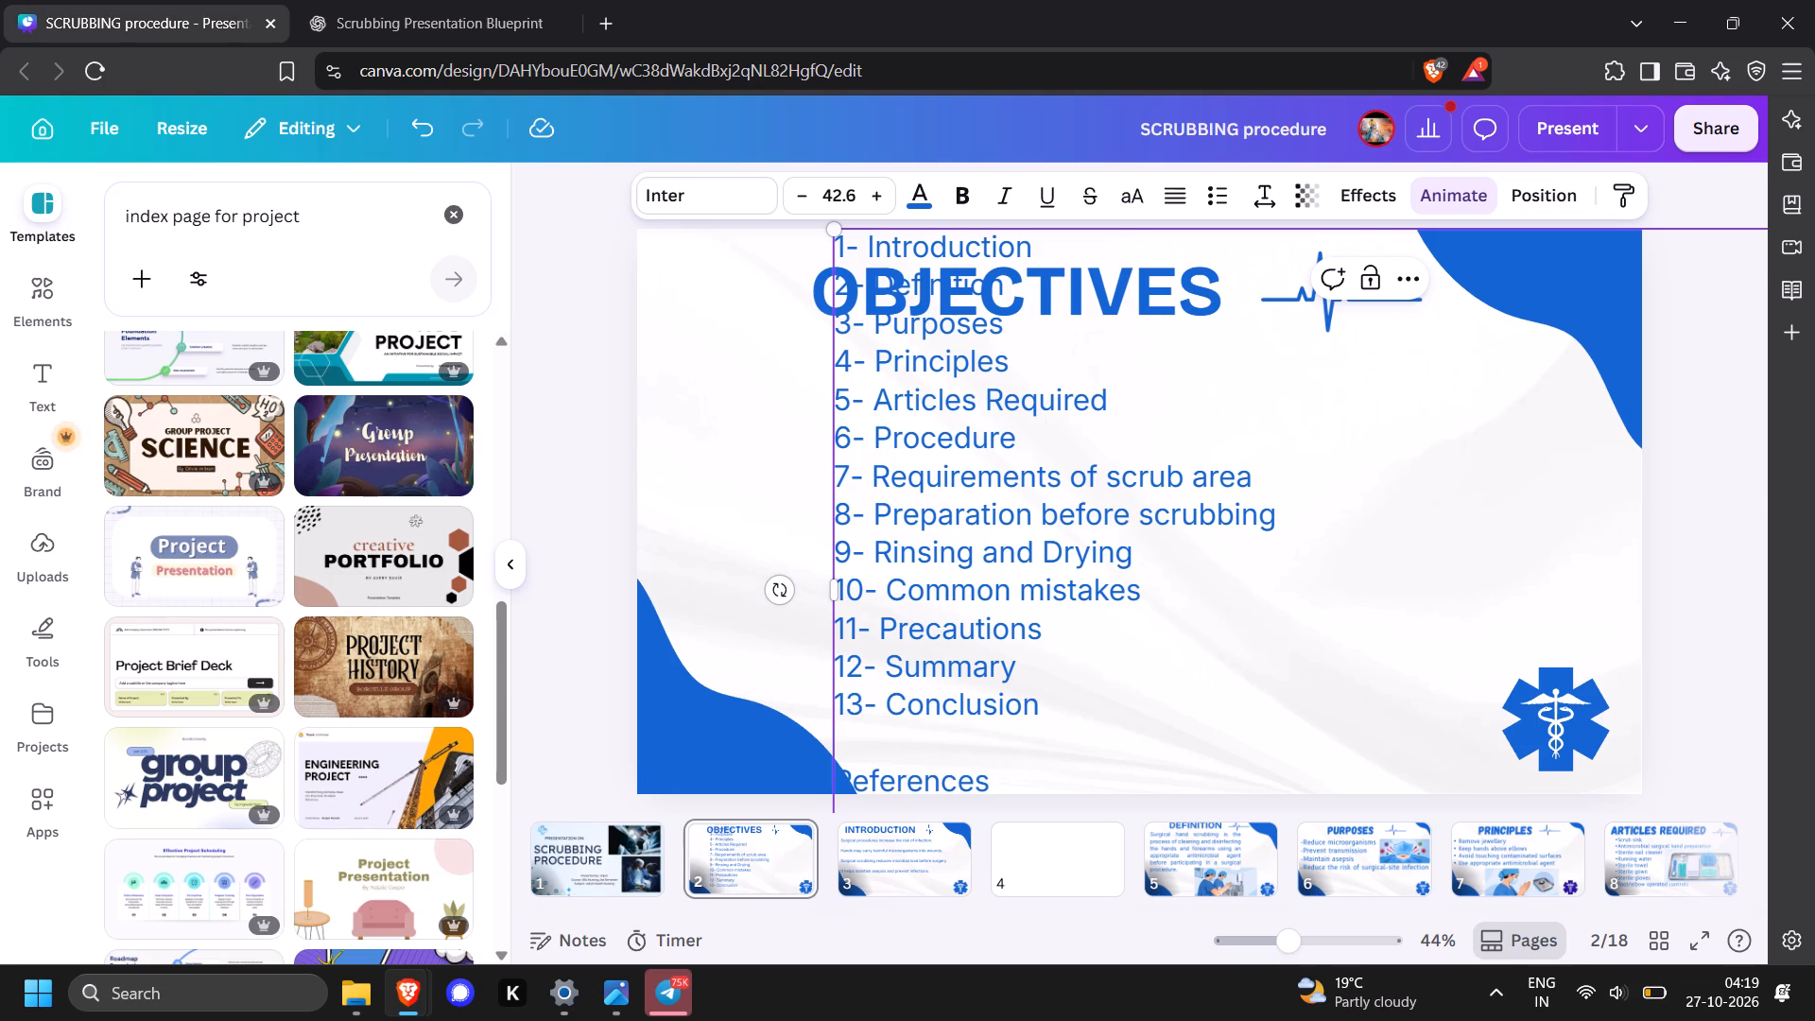
key(1)
key(4)
text(-)
key(space)
text(Recapitu)
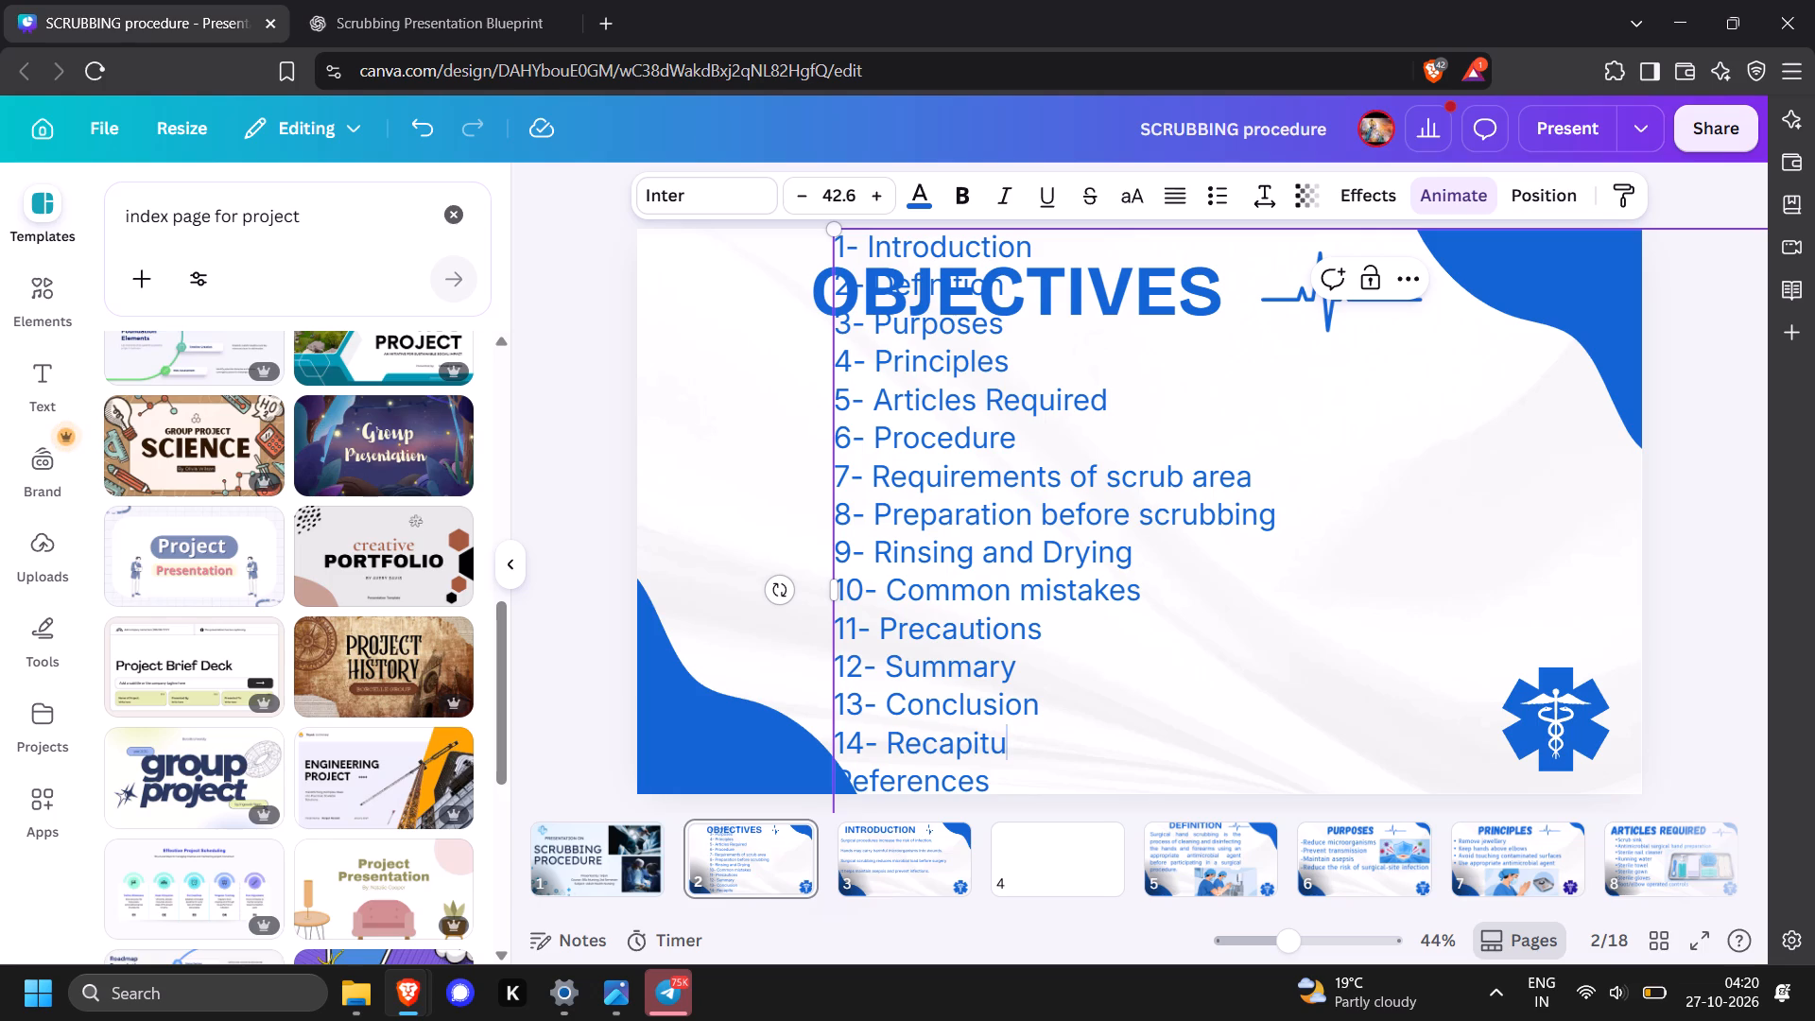
text(ation)
key(space)
Number the "References" line at the end of the objectives list as "15- ".
click(1050, 770)
key(Left)
key(Left)
key(Left)
key(Left)
key(Left)
key(Left)
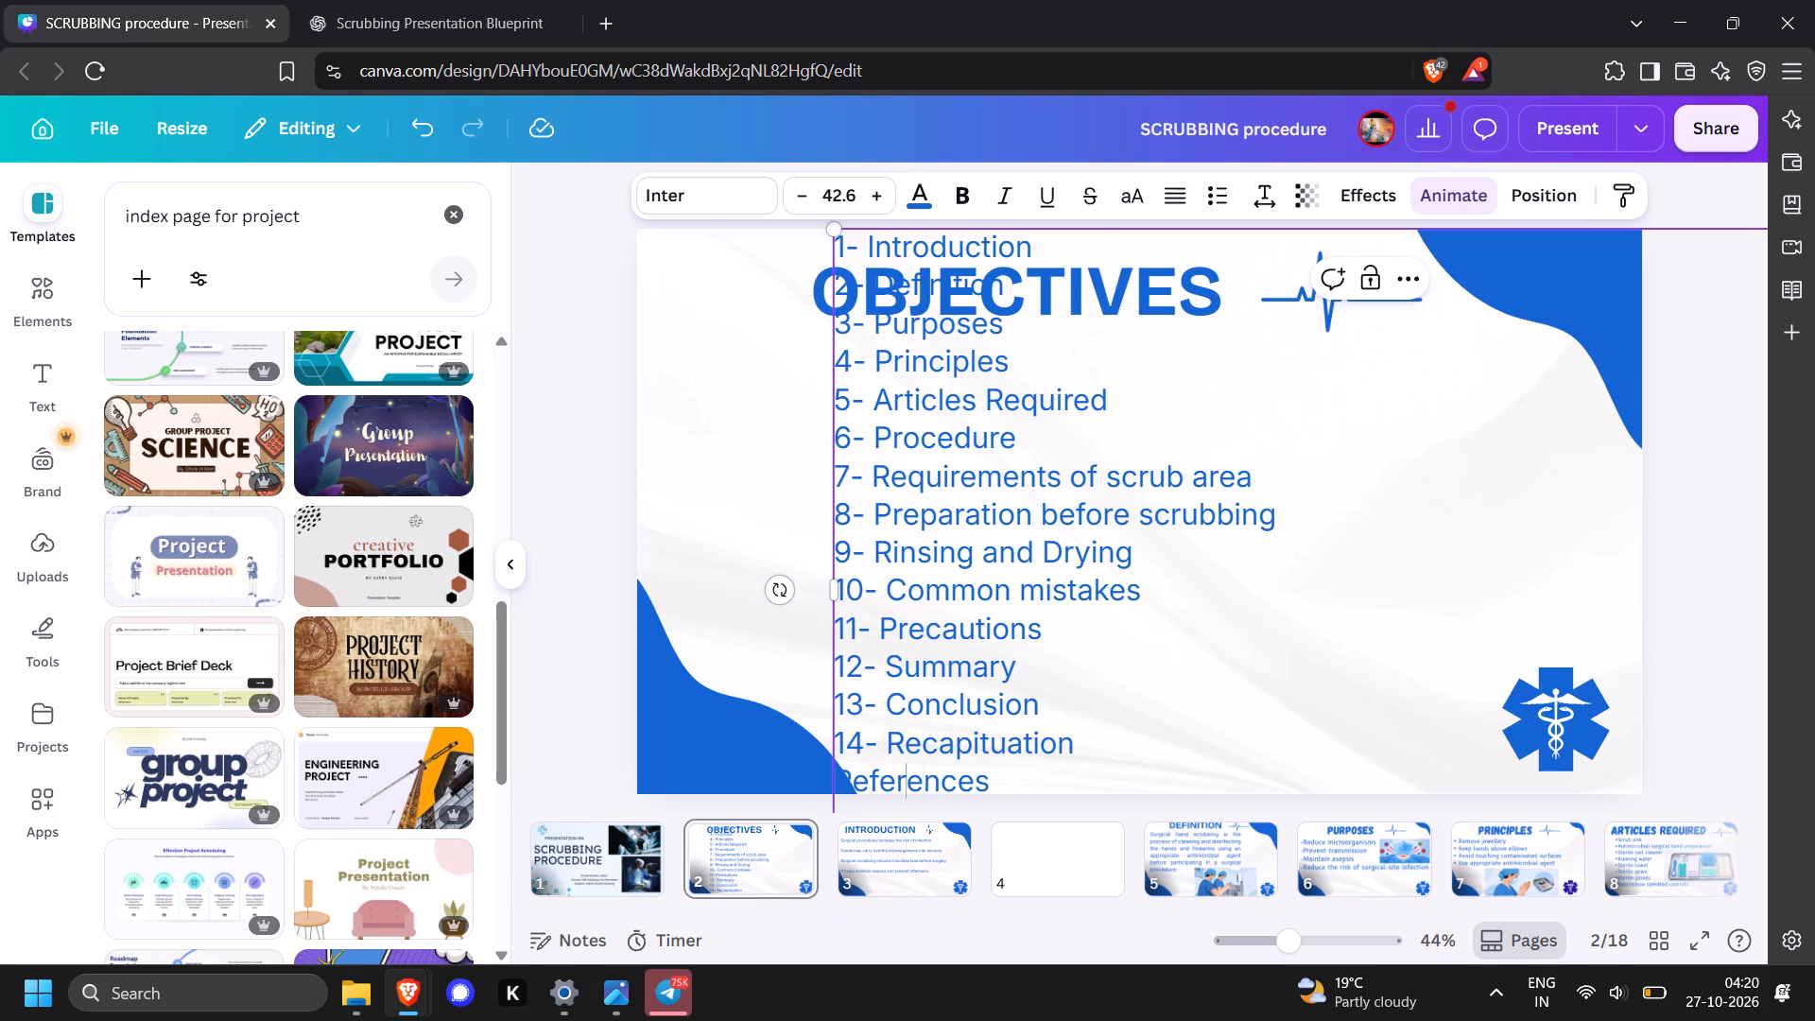
key(Left)
key(Left)
key(Left)
key(Left)
key(1)
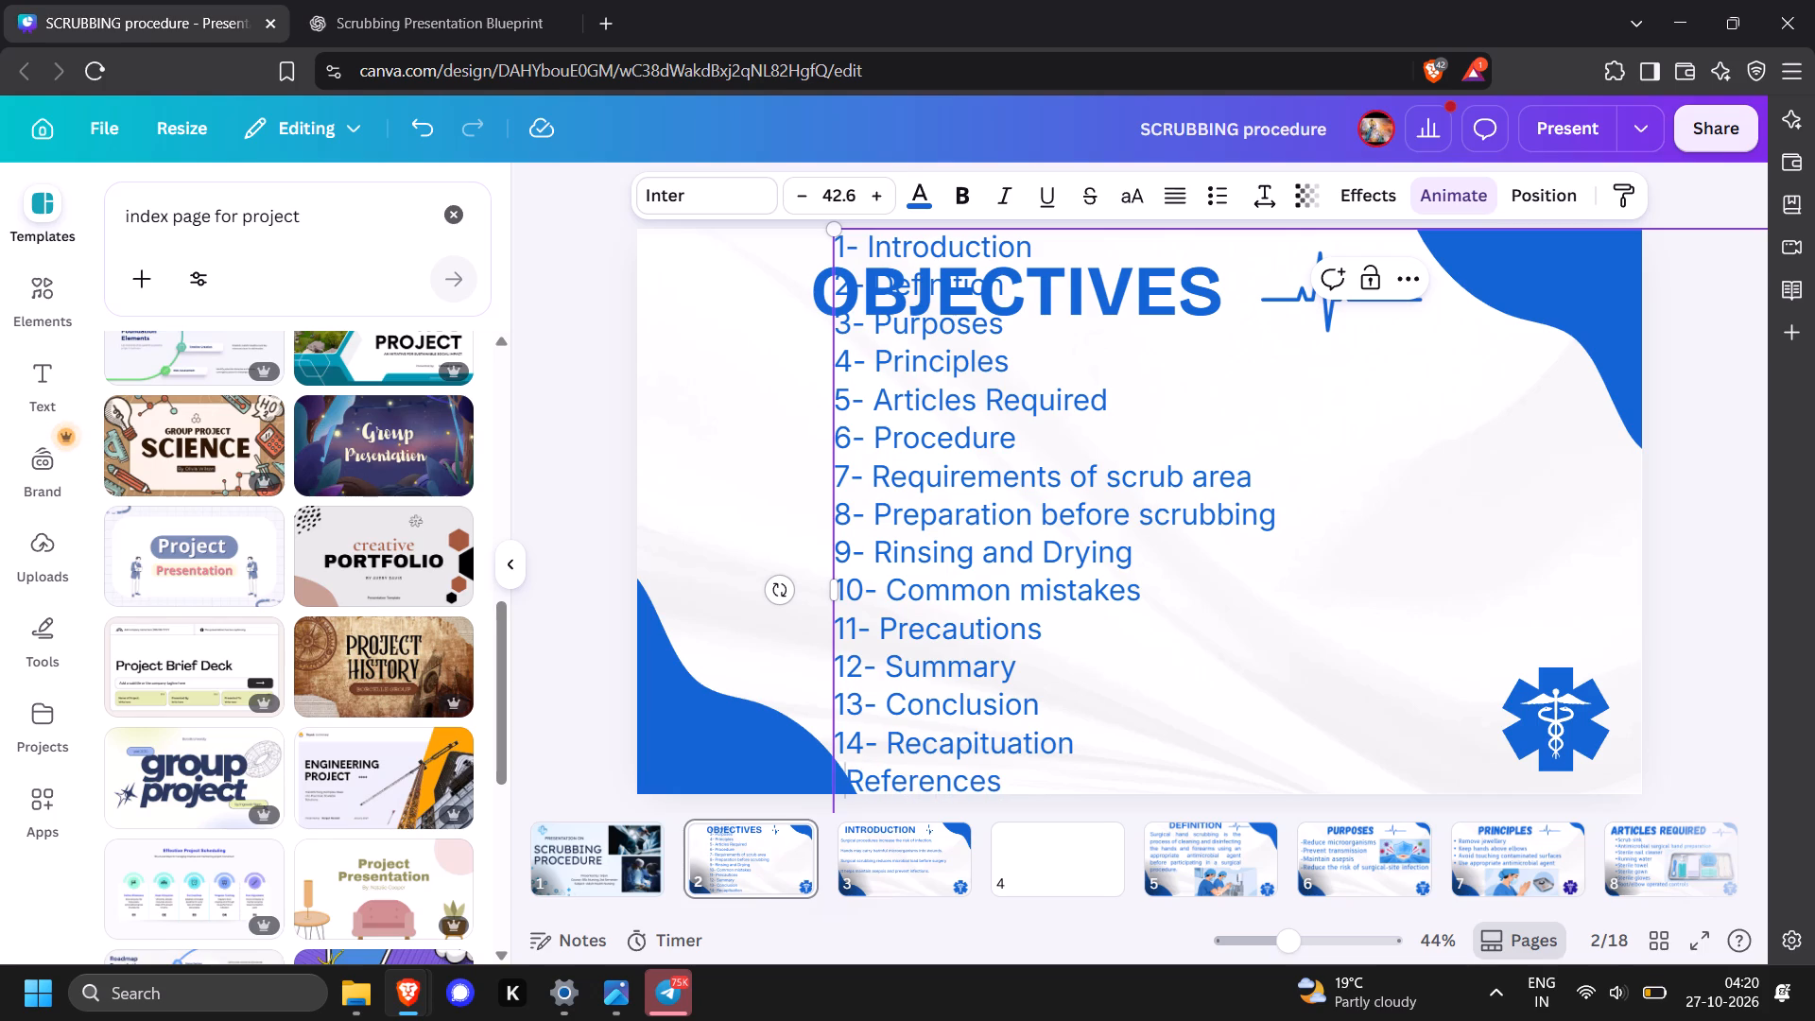
key(5)
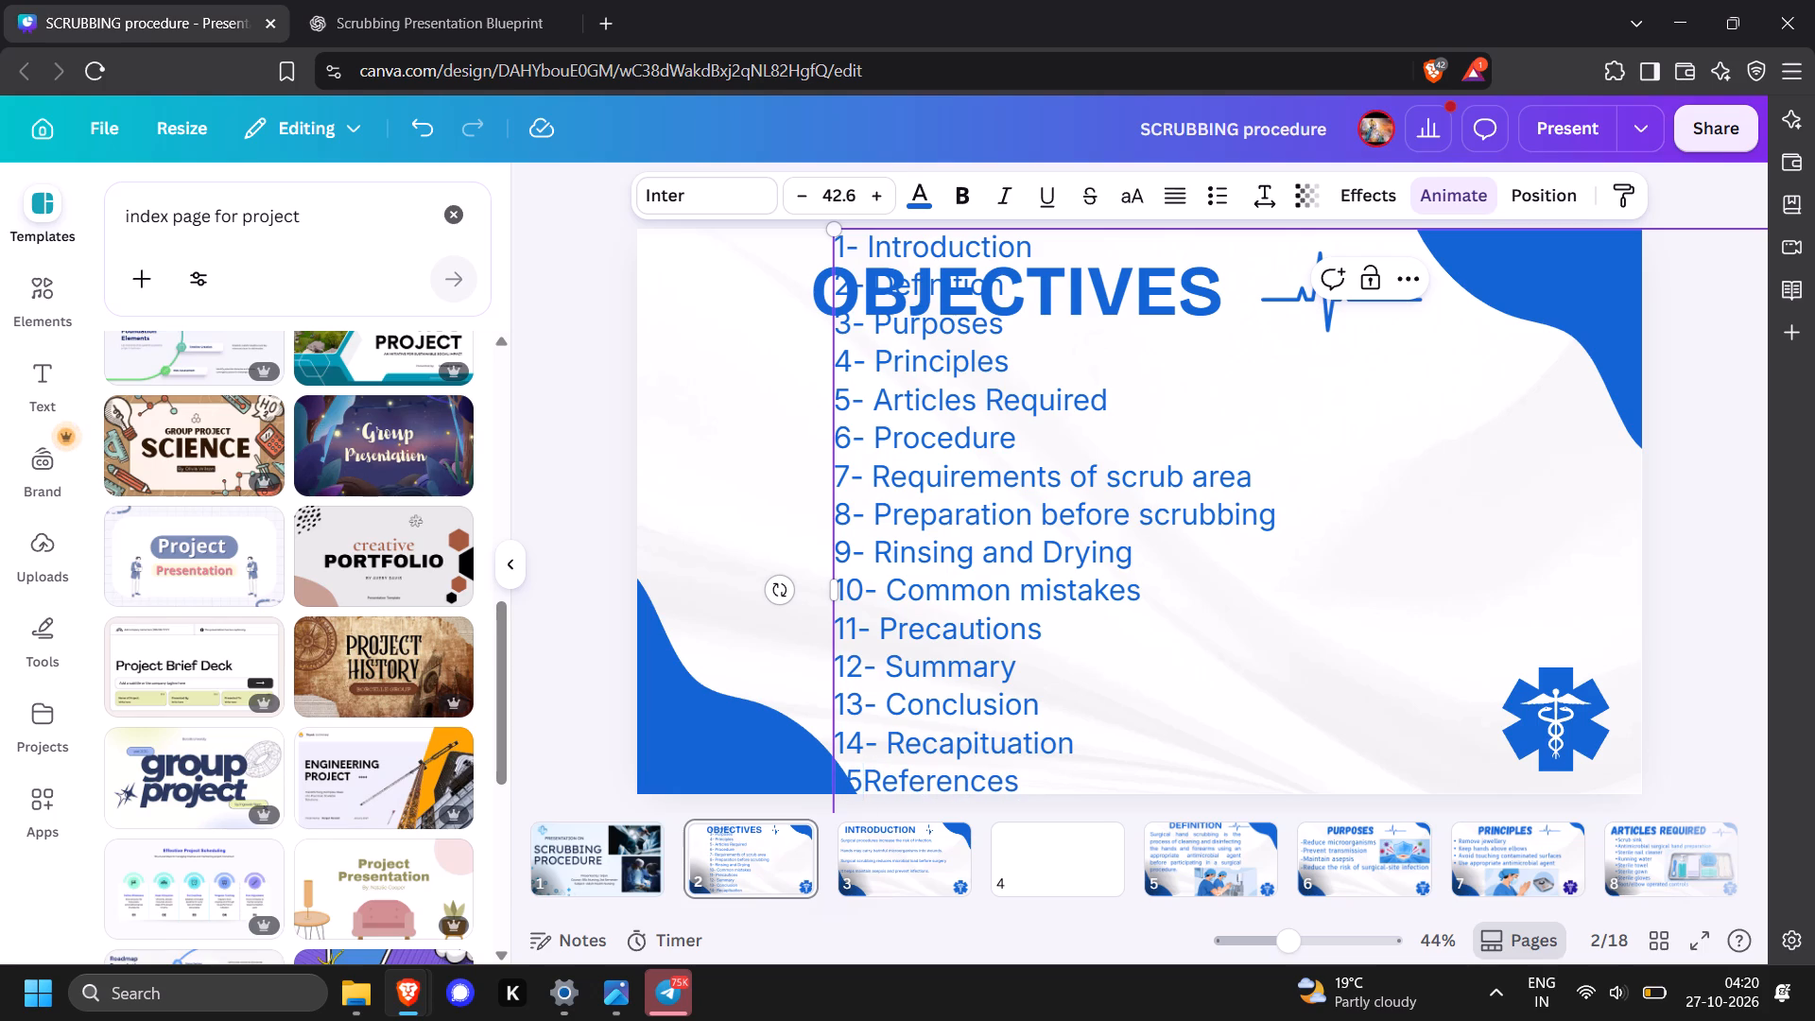
key(minus)
key(space)
key(space)
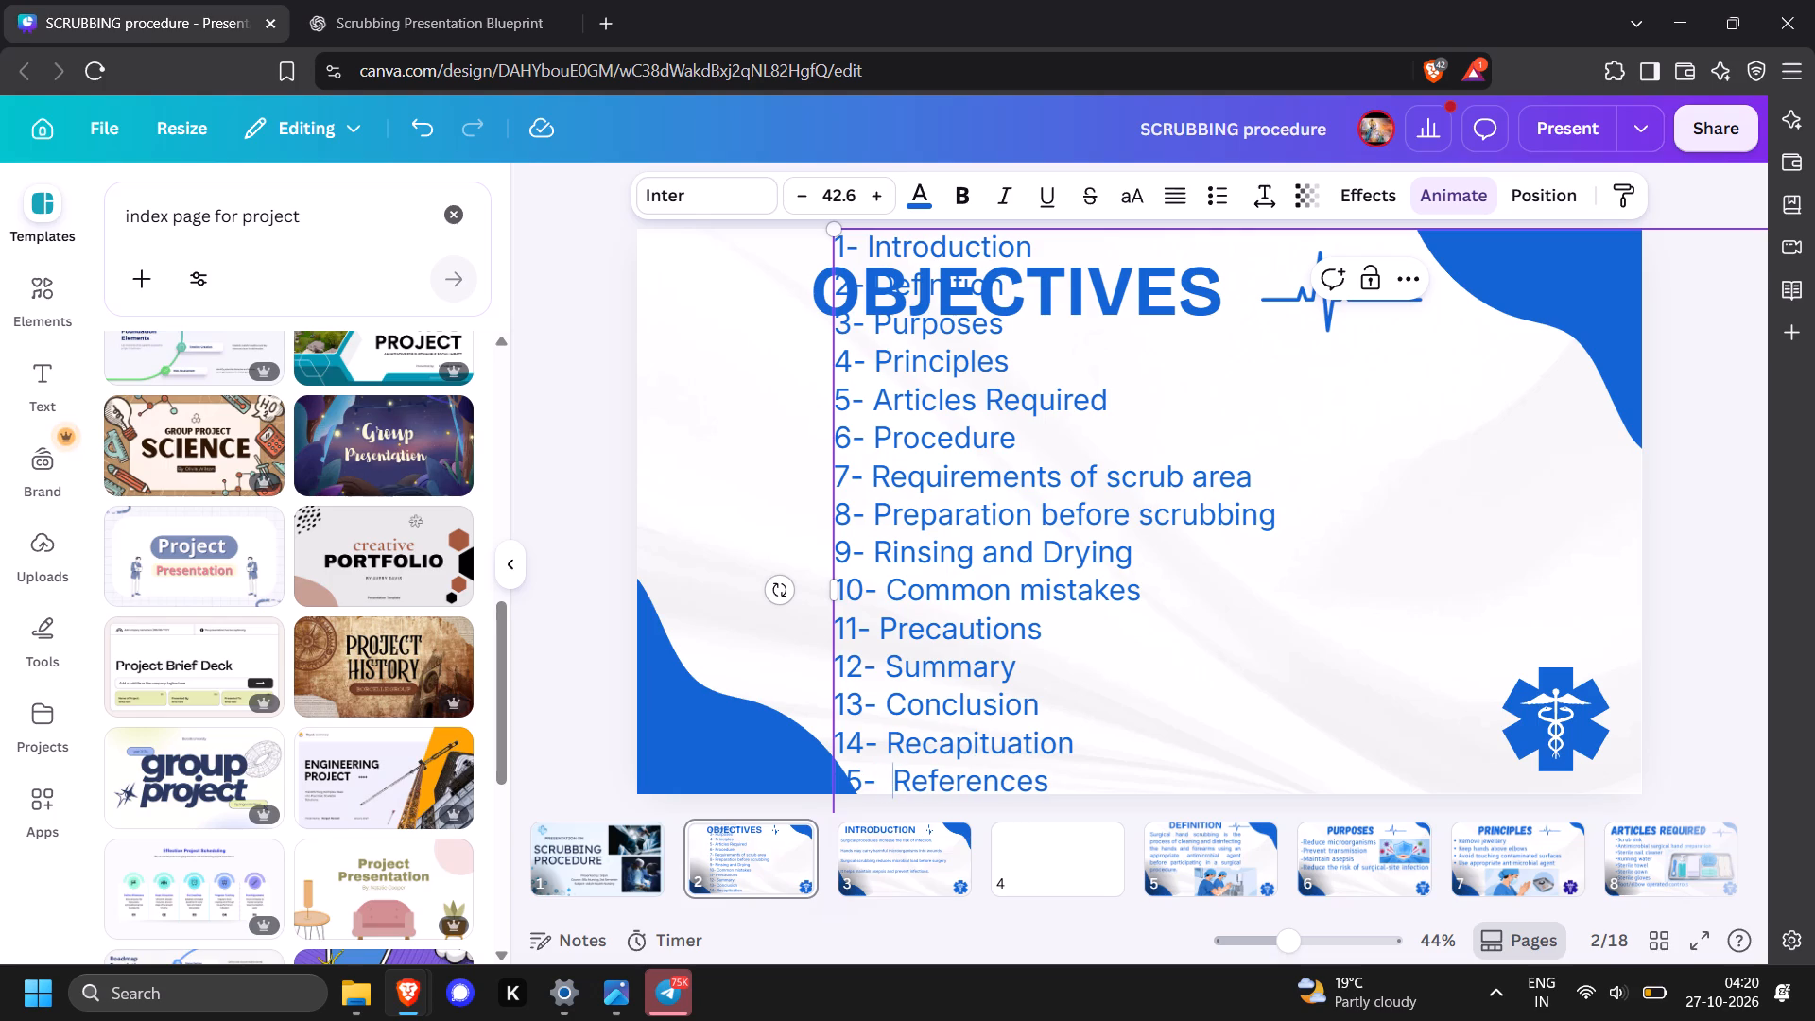
key(BackSpace)
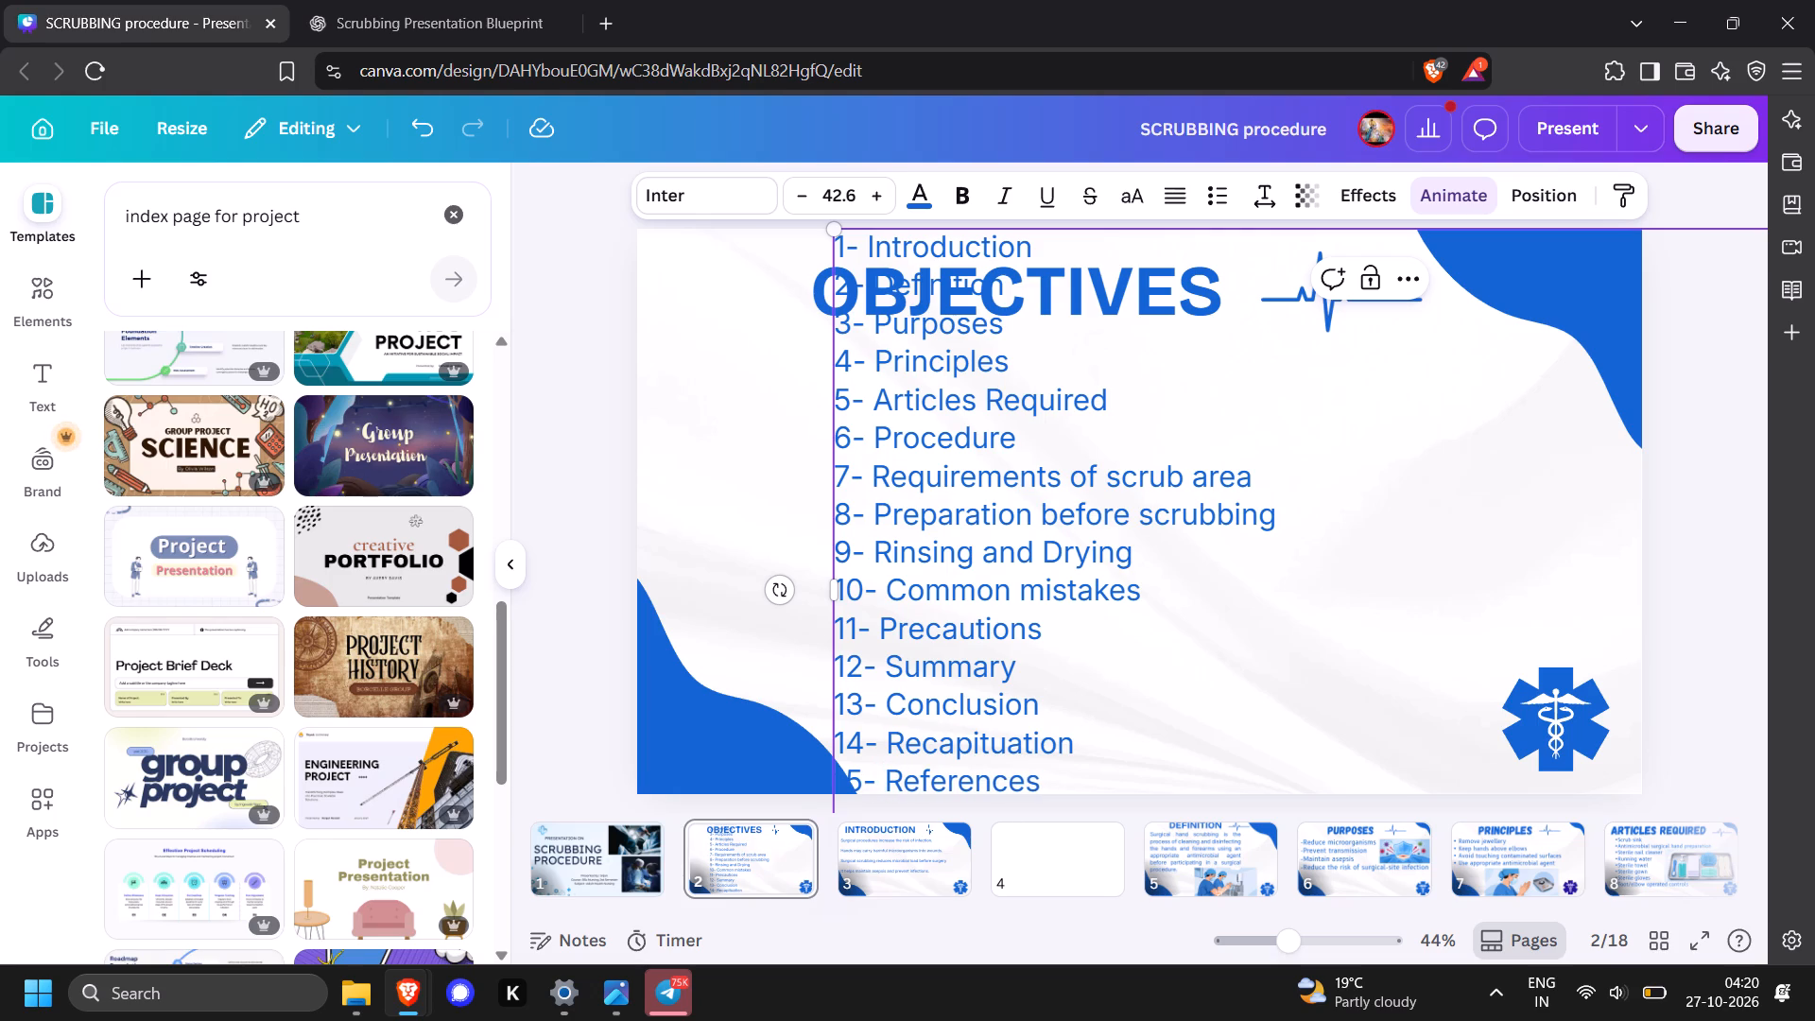
Shrink the blue decorative shape in the slide's lower-left corner so it stays clear of the list.
click(590, 546)
click(721, 703)
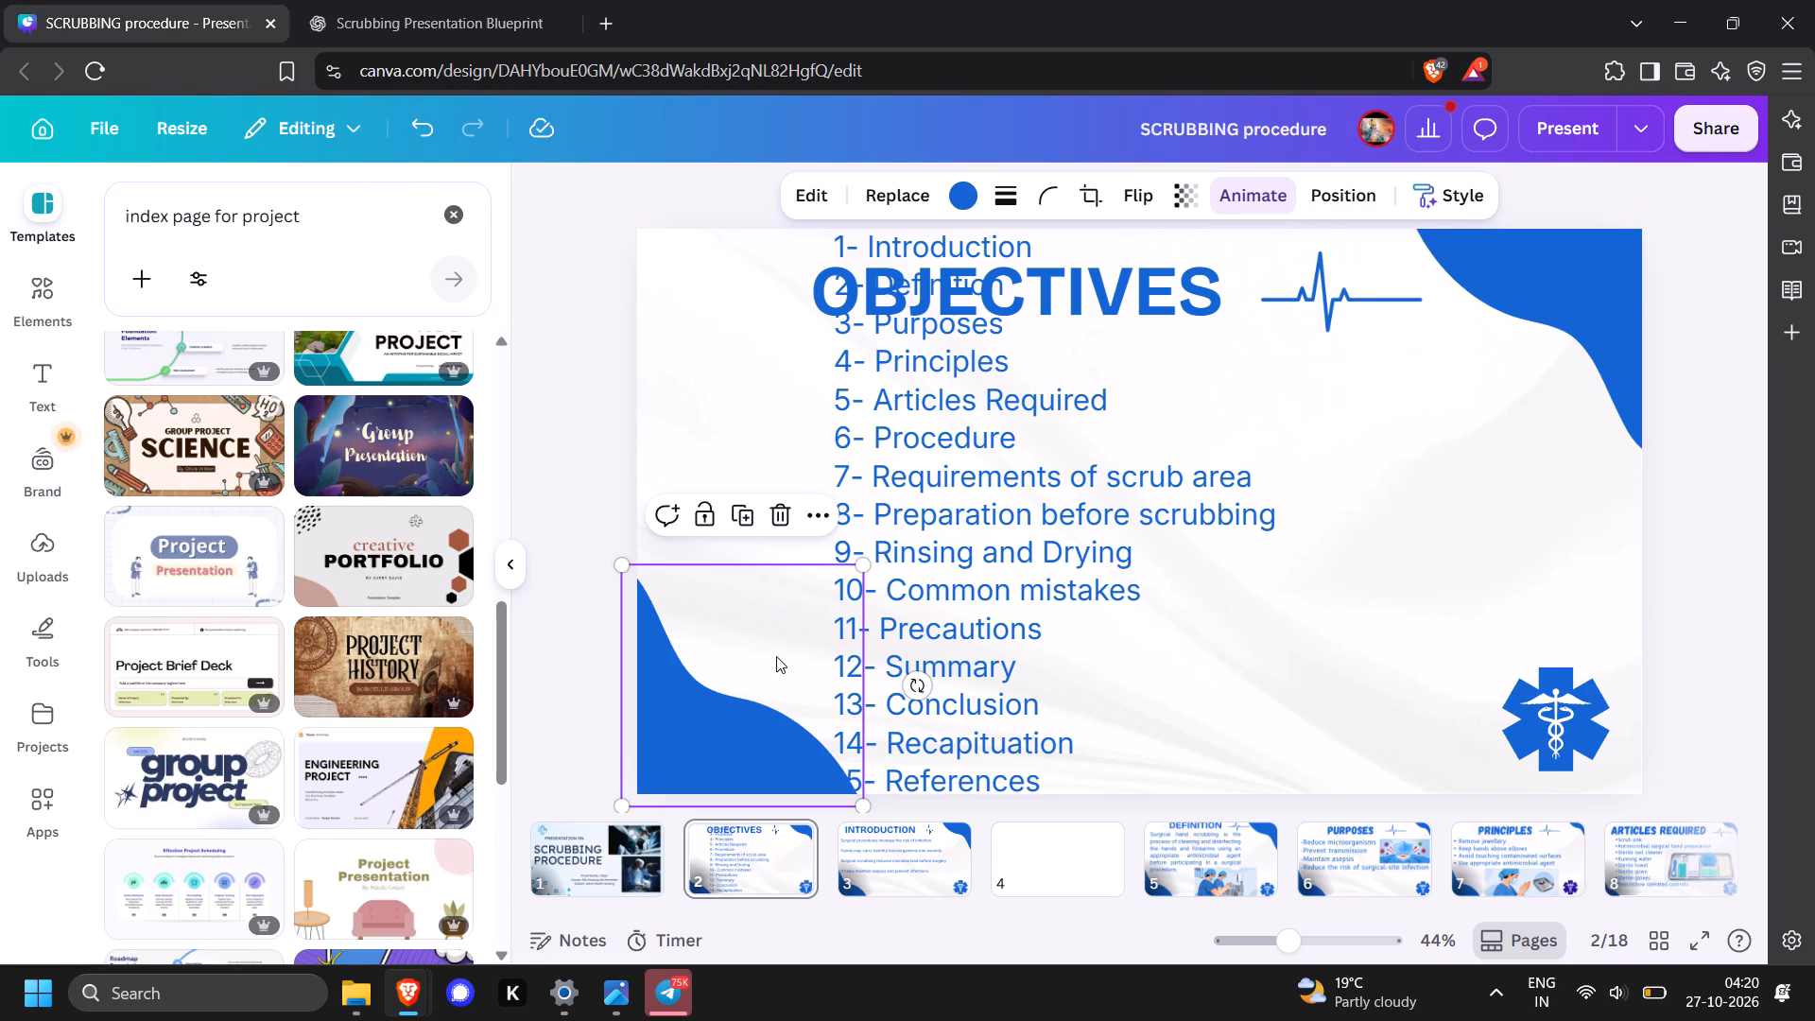
drag(866, 562, 813, 620)
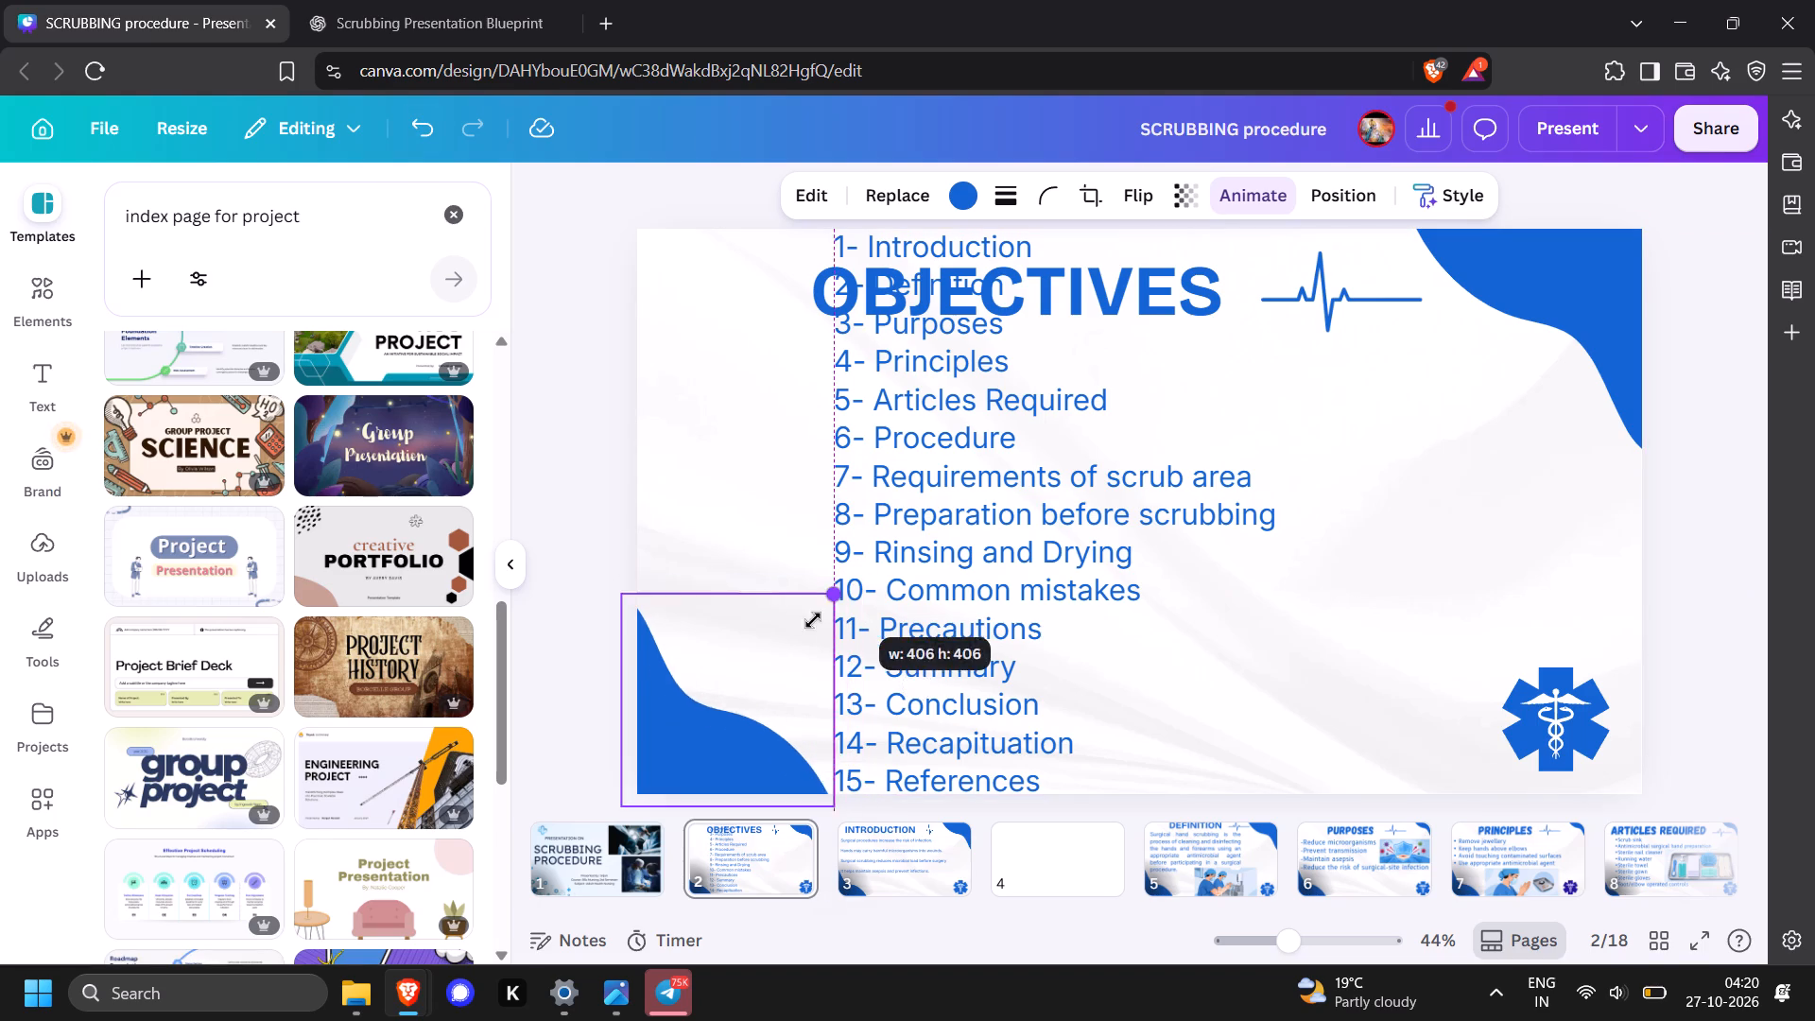
drag(813, 620, 786, 655)
Adjust the left edge of the objectives list's text box to move the list slightly inward.
click(953, 553)
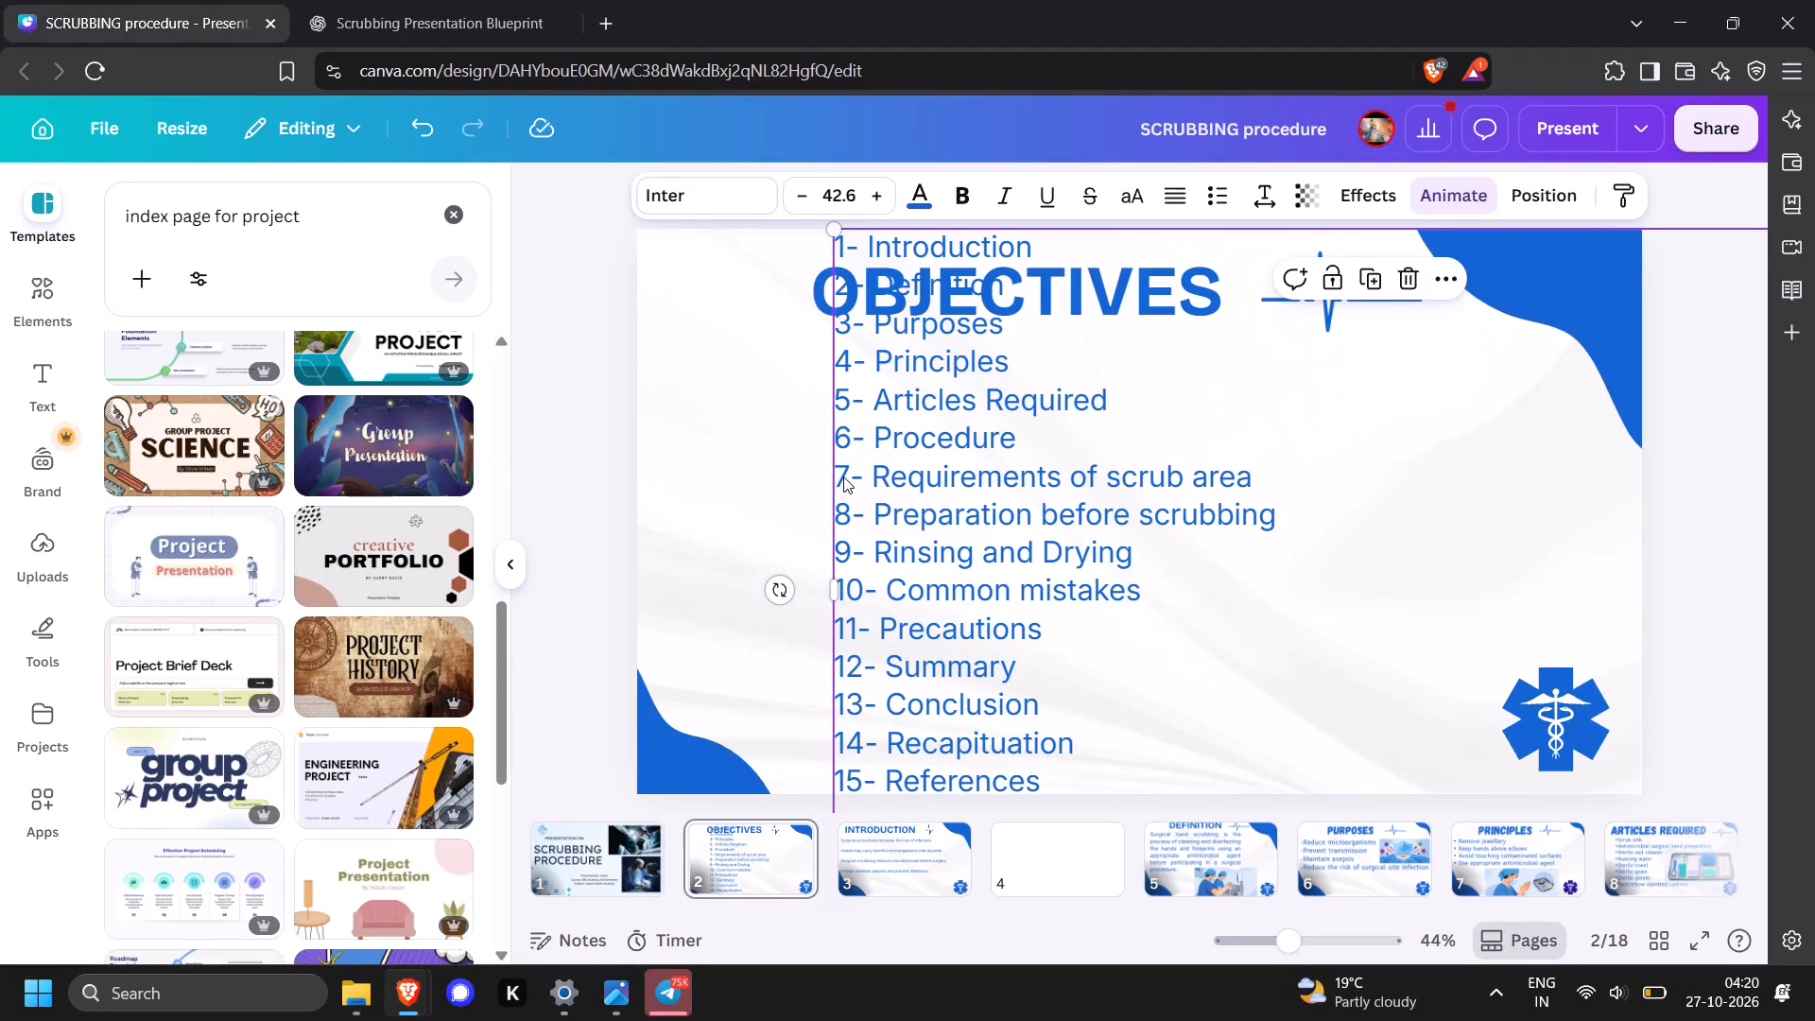
drag(830, 512, 861, 522)
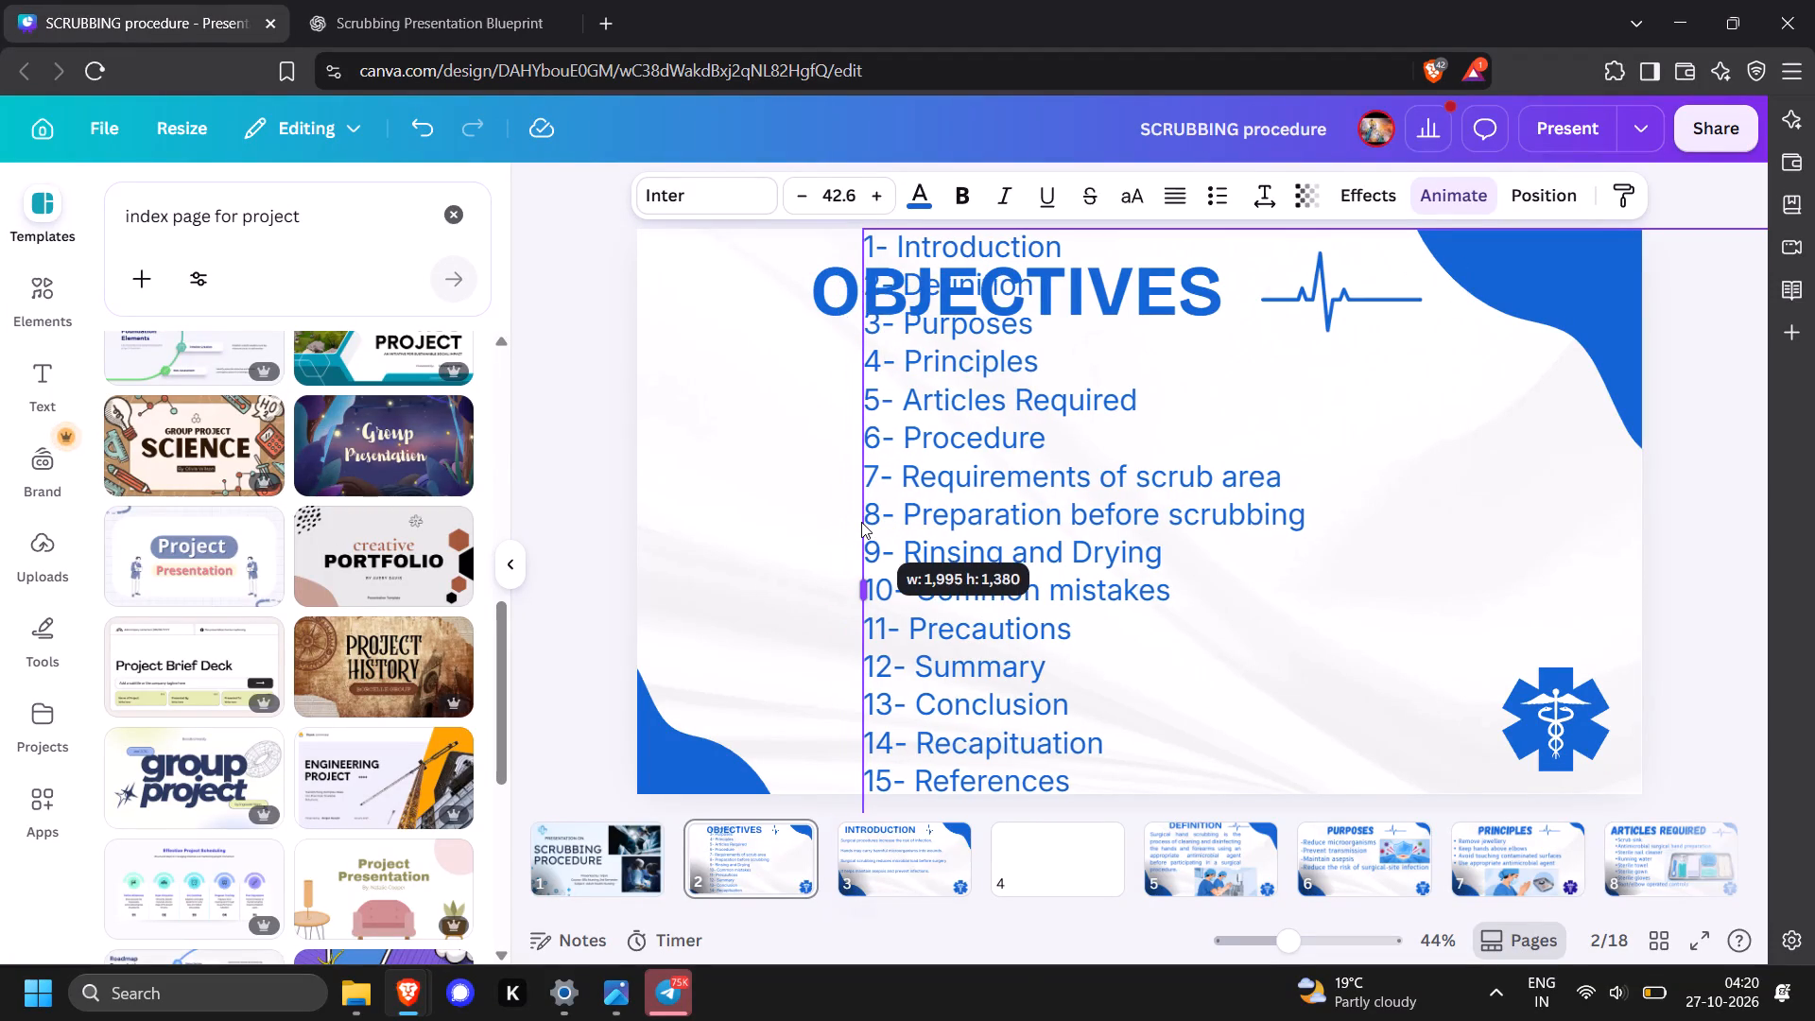
drag(861, 522, 835, 522)
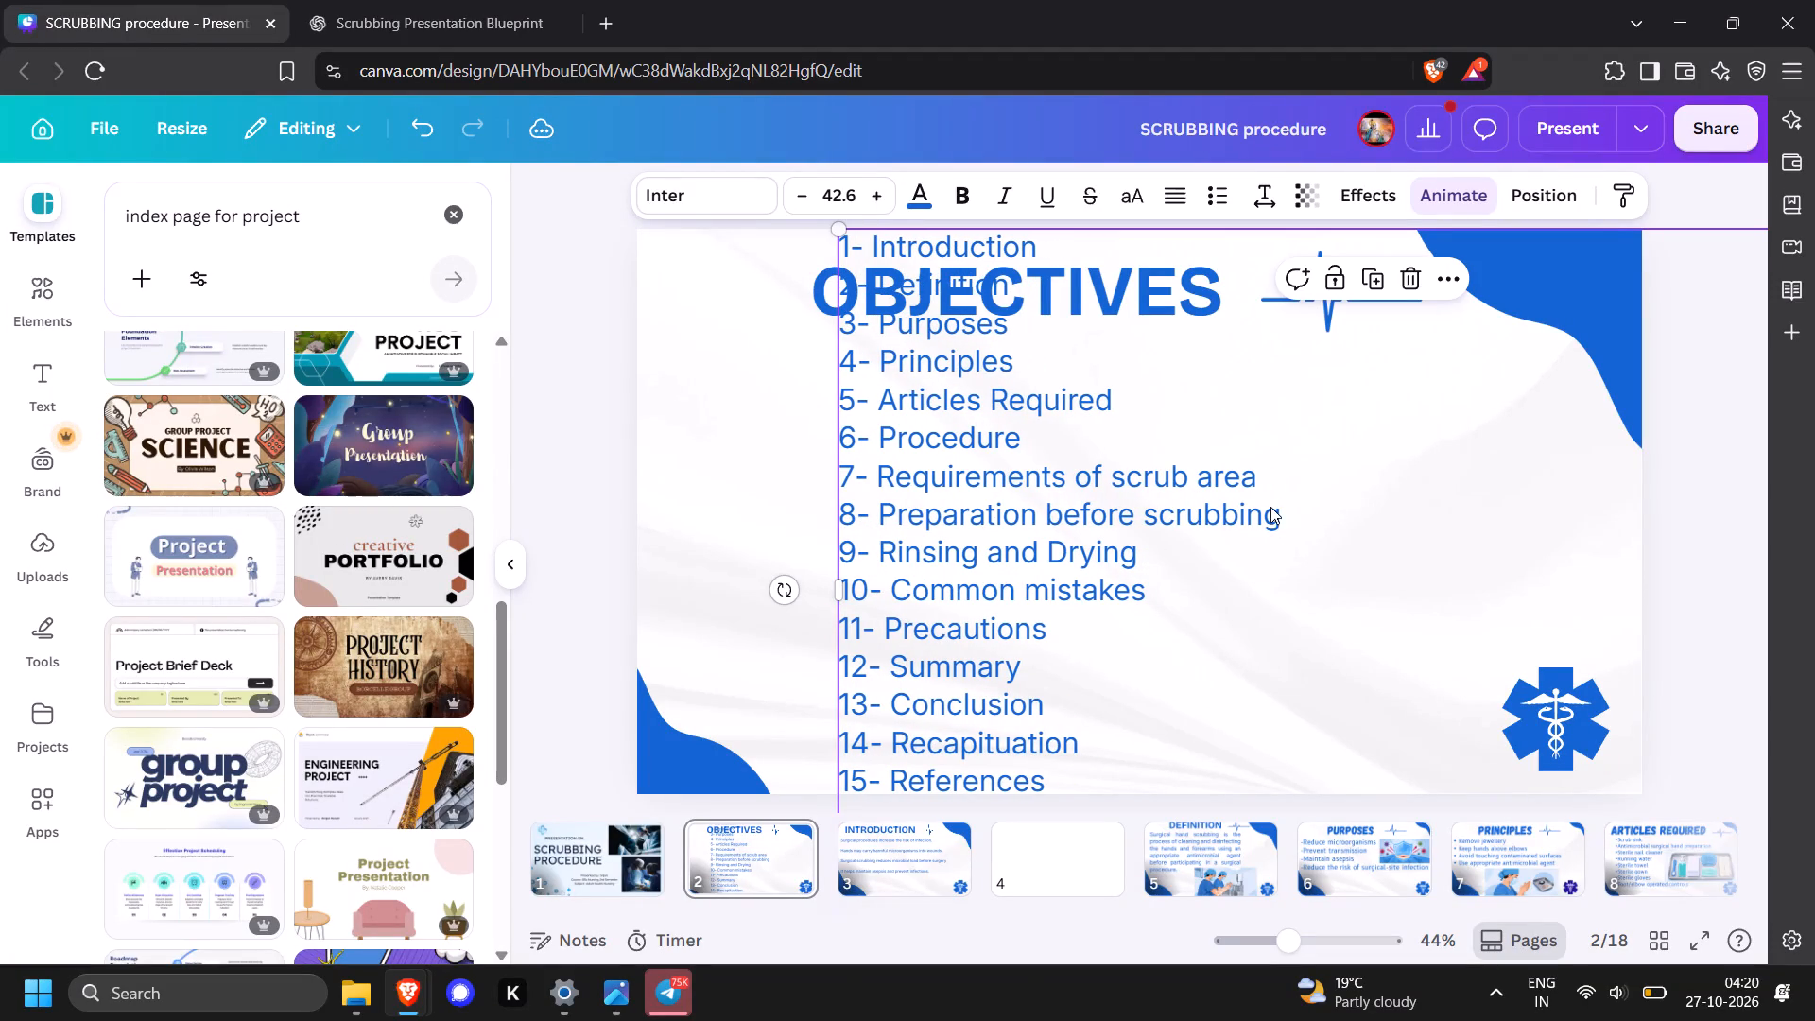
Copy lines 8 to 15, from "Preparation before scrubbing" to "References", and delete them from the objectives list.
click(1294, 507)
drag(1293, 510, 1061, 667)
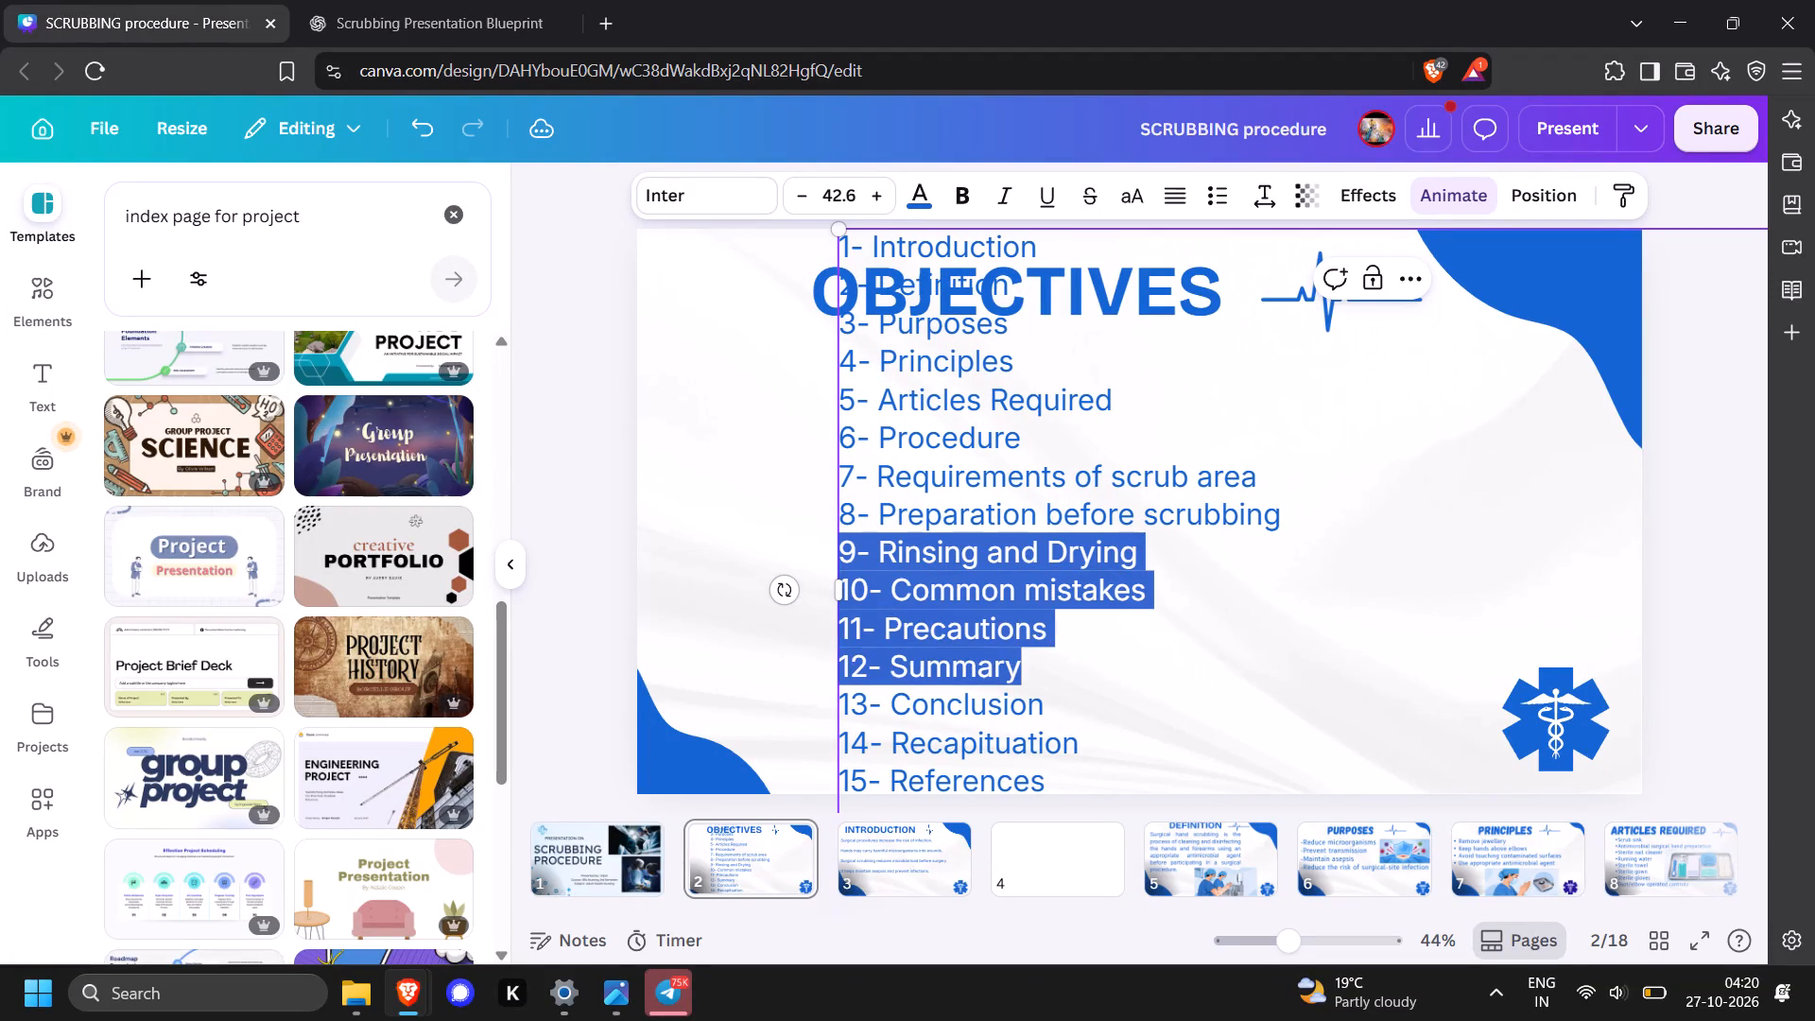
drag(1061, 667, 1074, 545)
click(1301, 455)
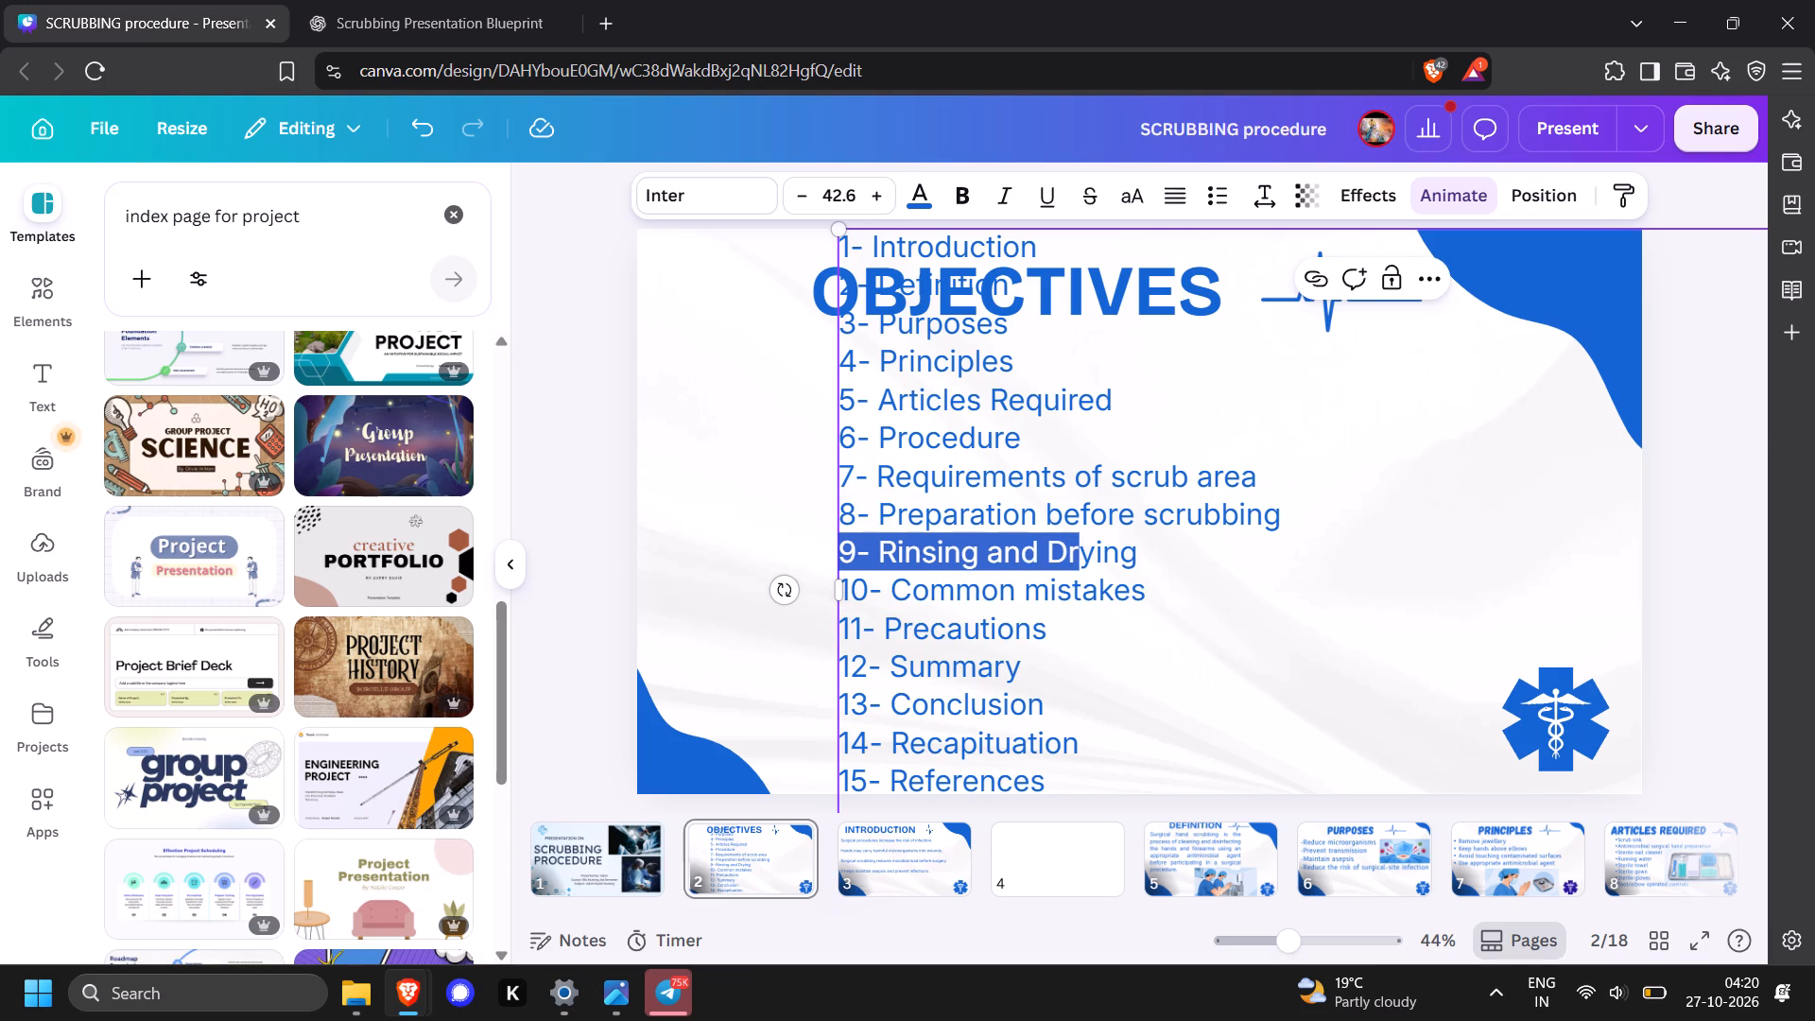
drag(844, 515, 1080, 807)
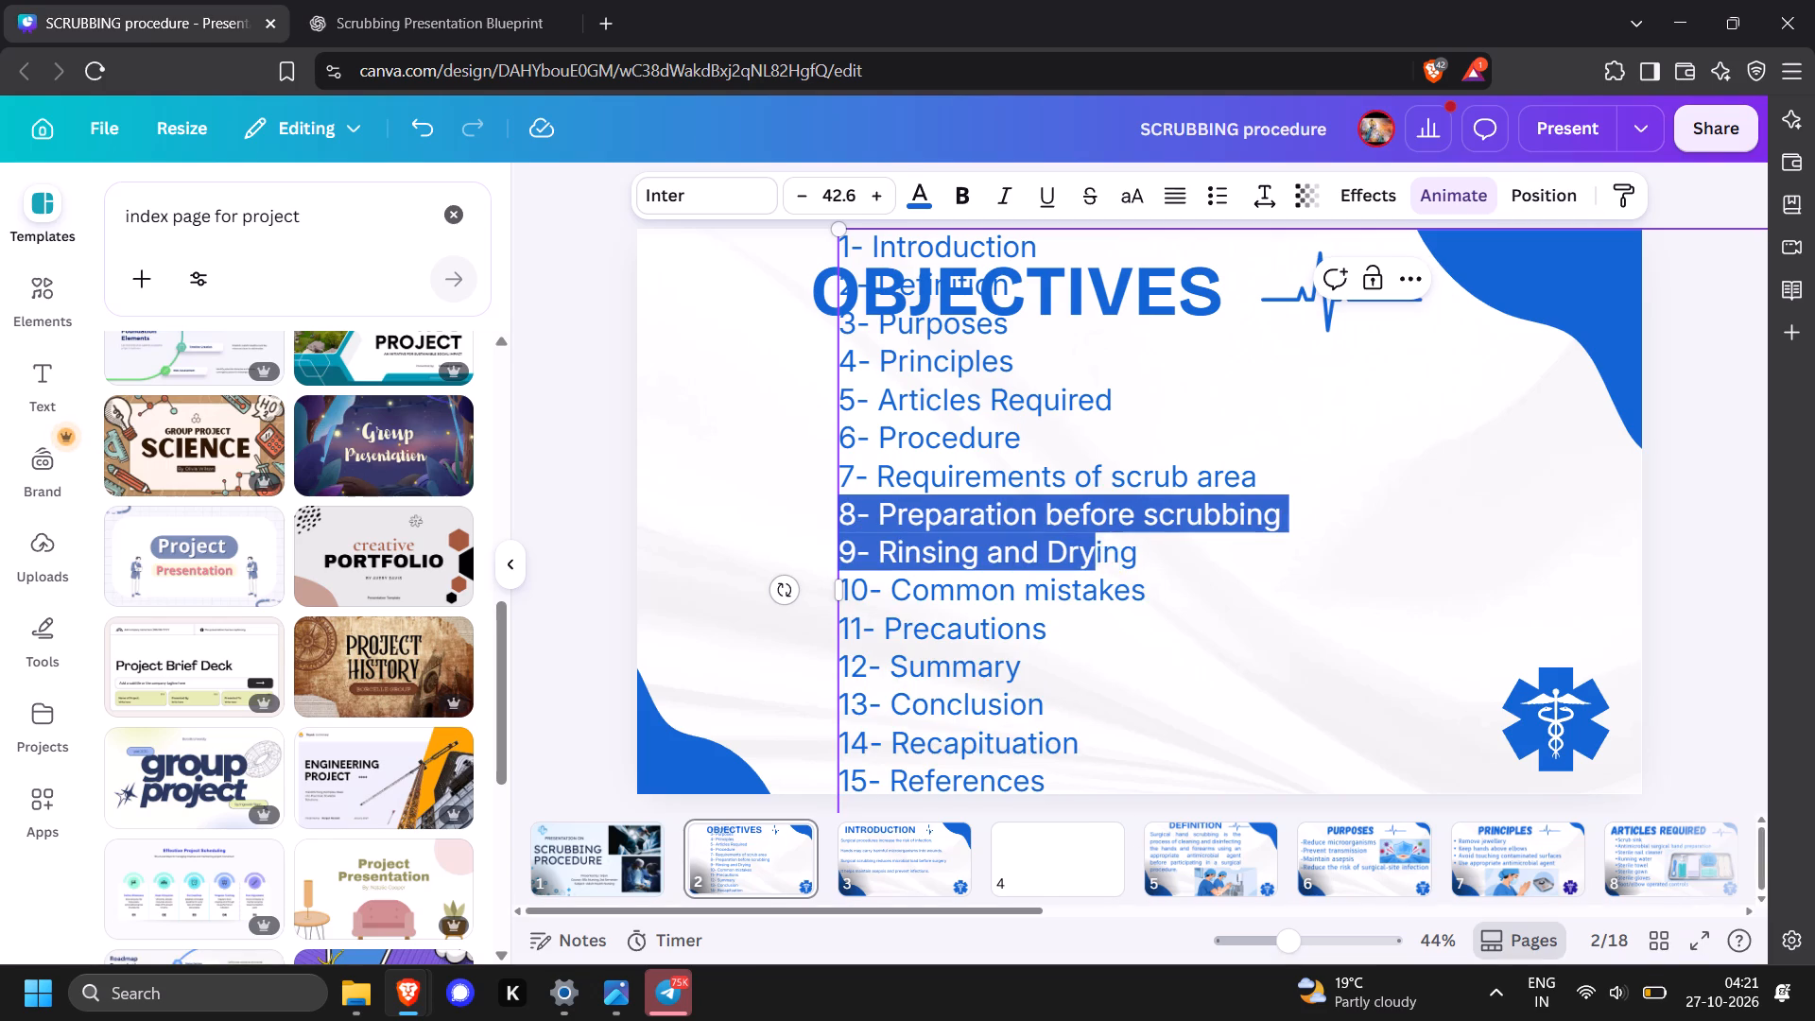
drag(1080, 807, 1072, 798)
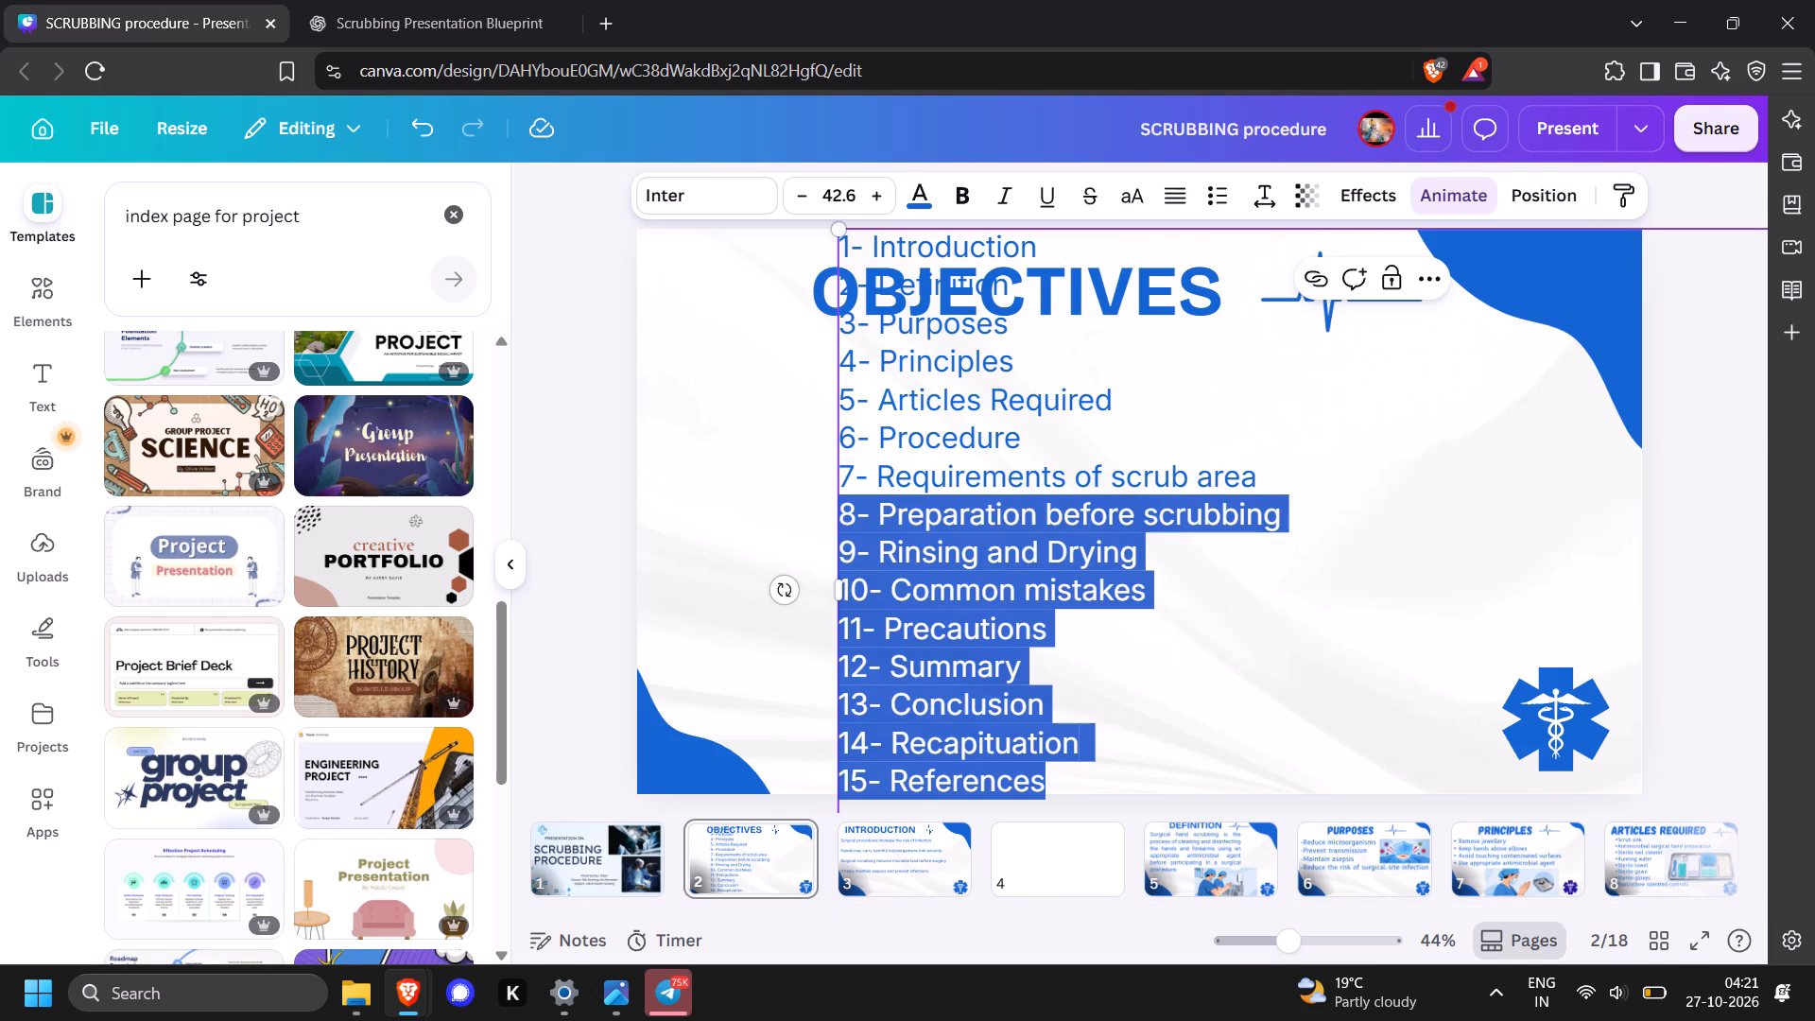
key(ctrl+c)
key(BackSpace)
click(602, 465)
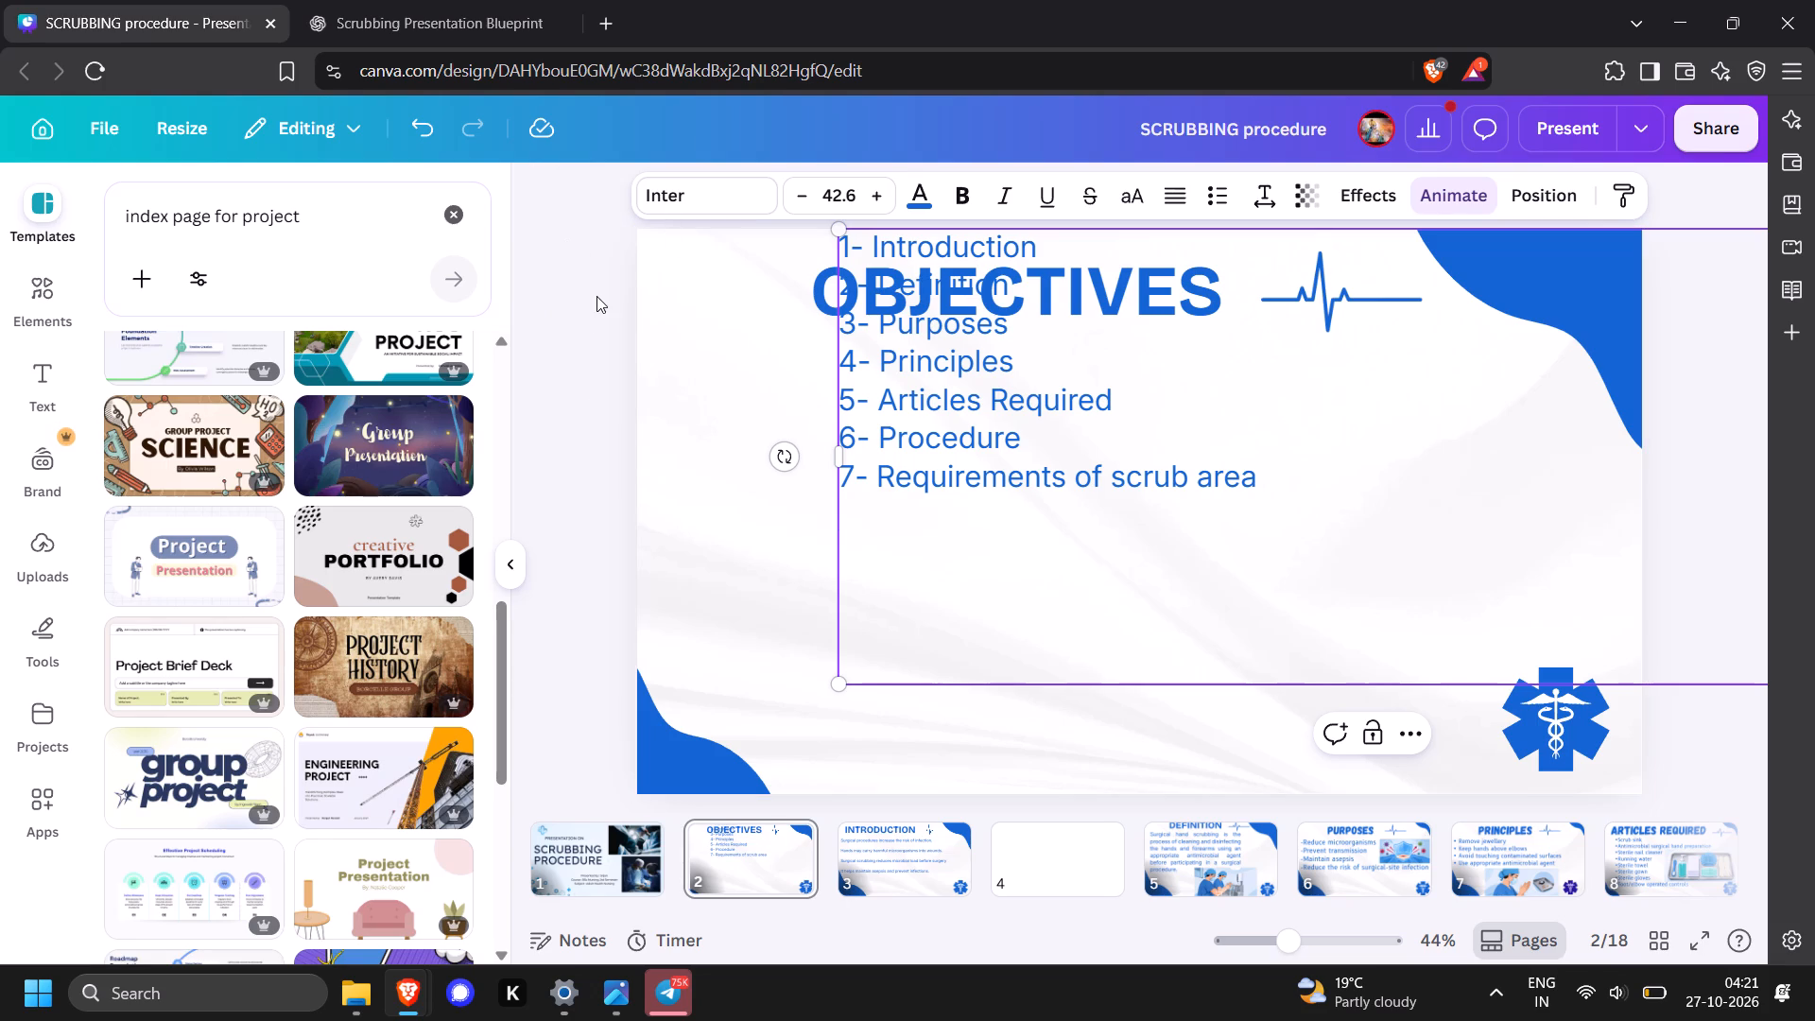
drag(1351, 383, 1348, 396)
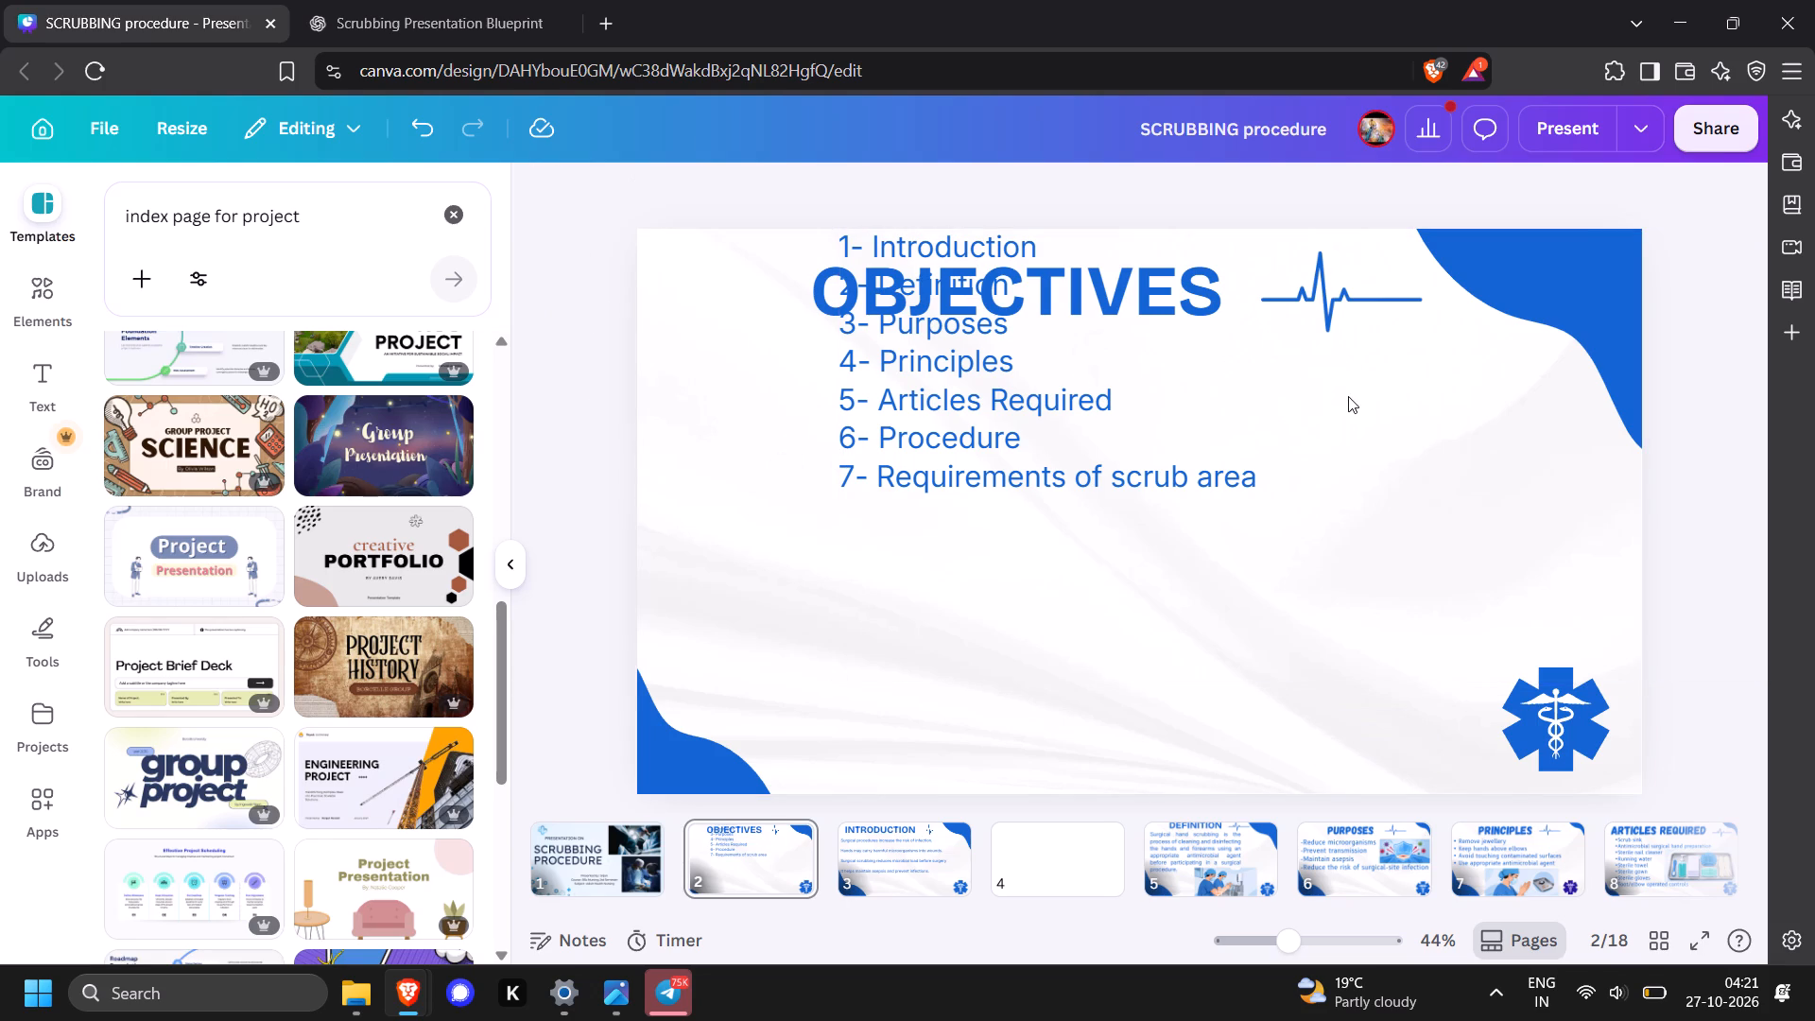
drag(1348, 396, 1259, 556)
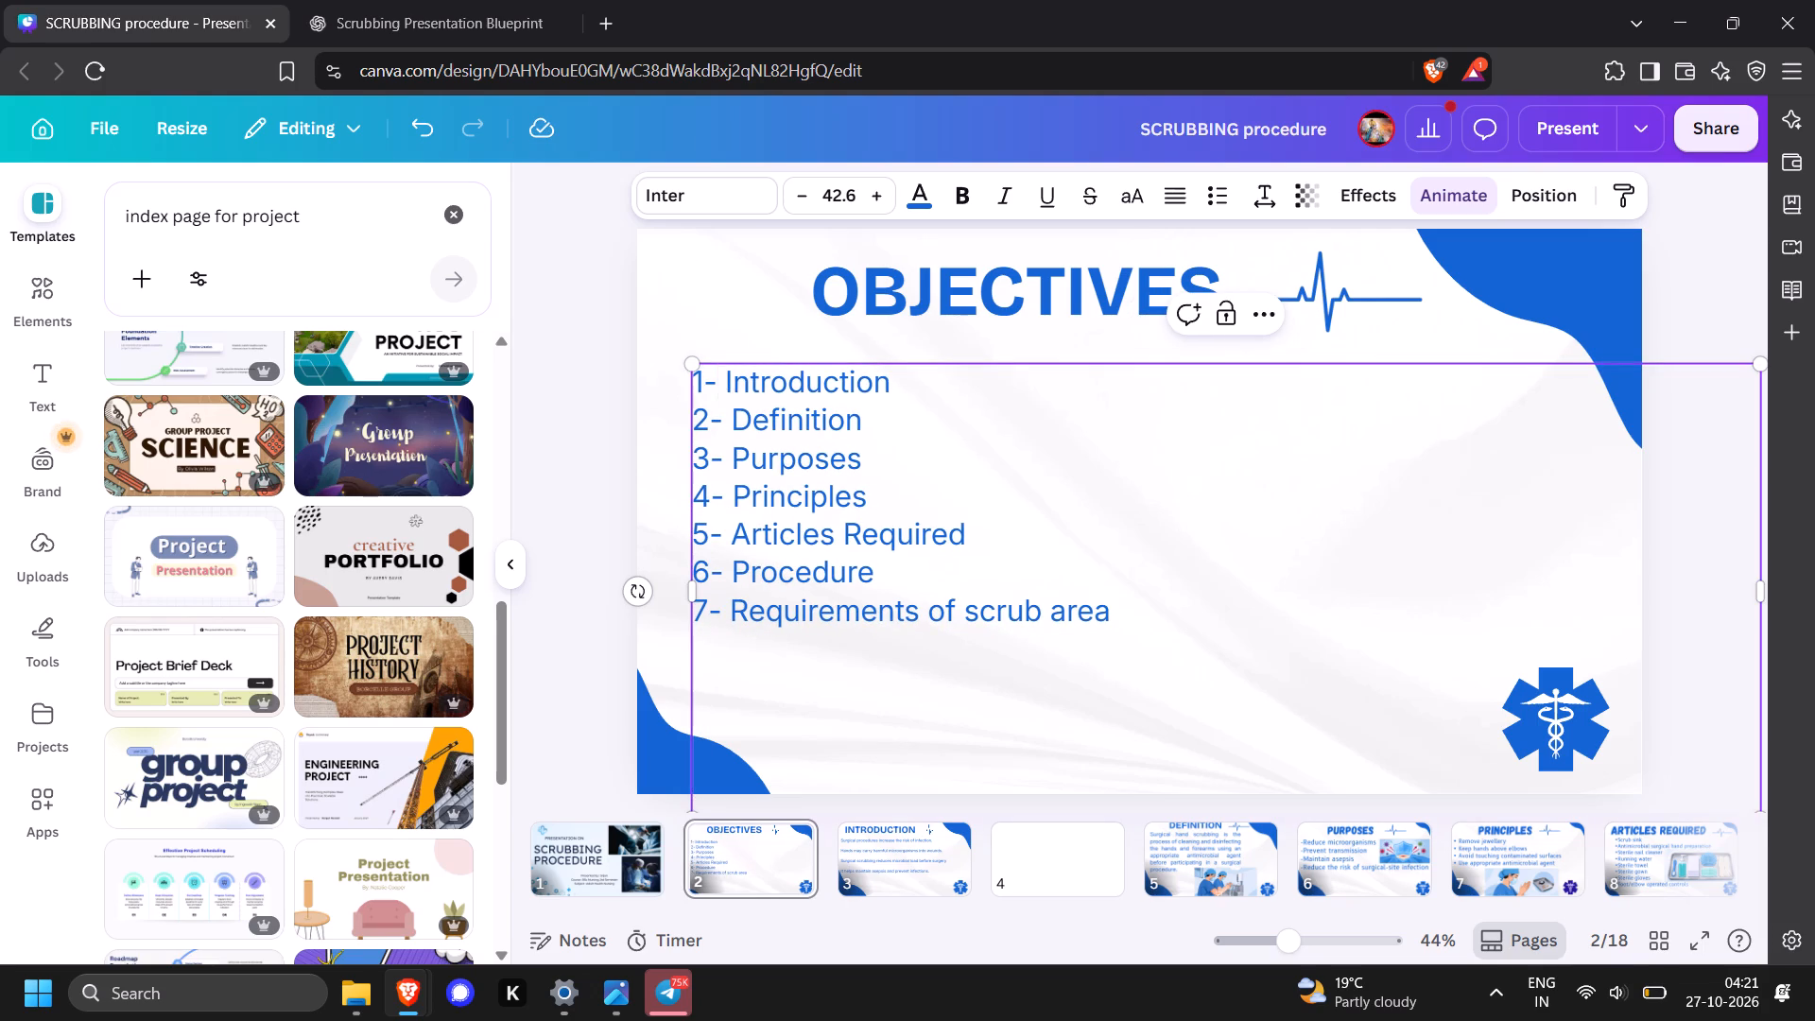
key(space)
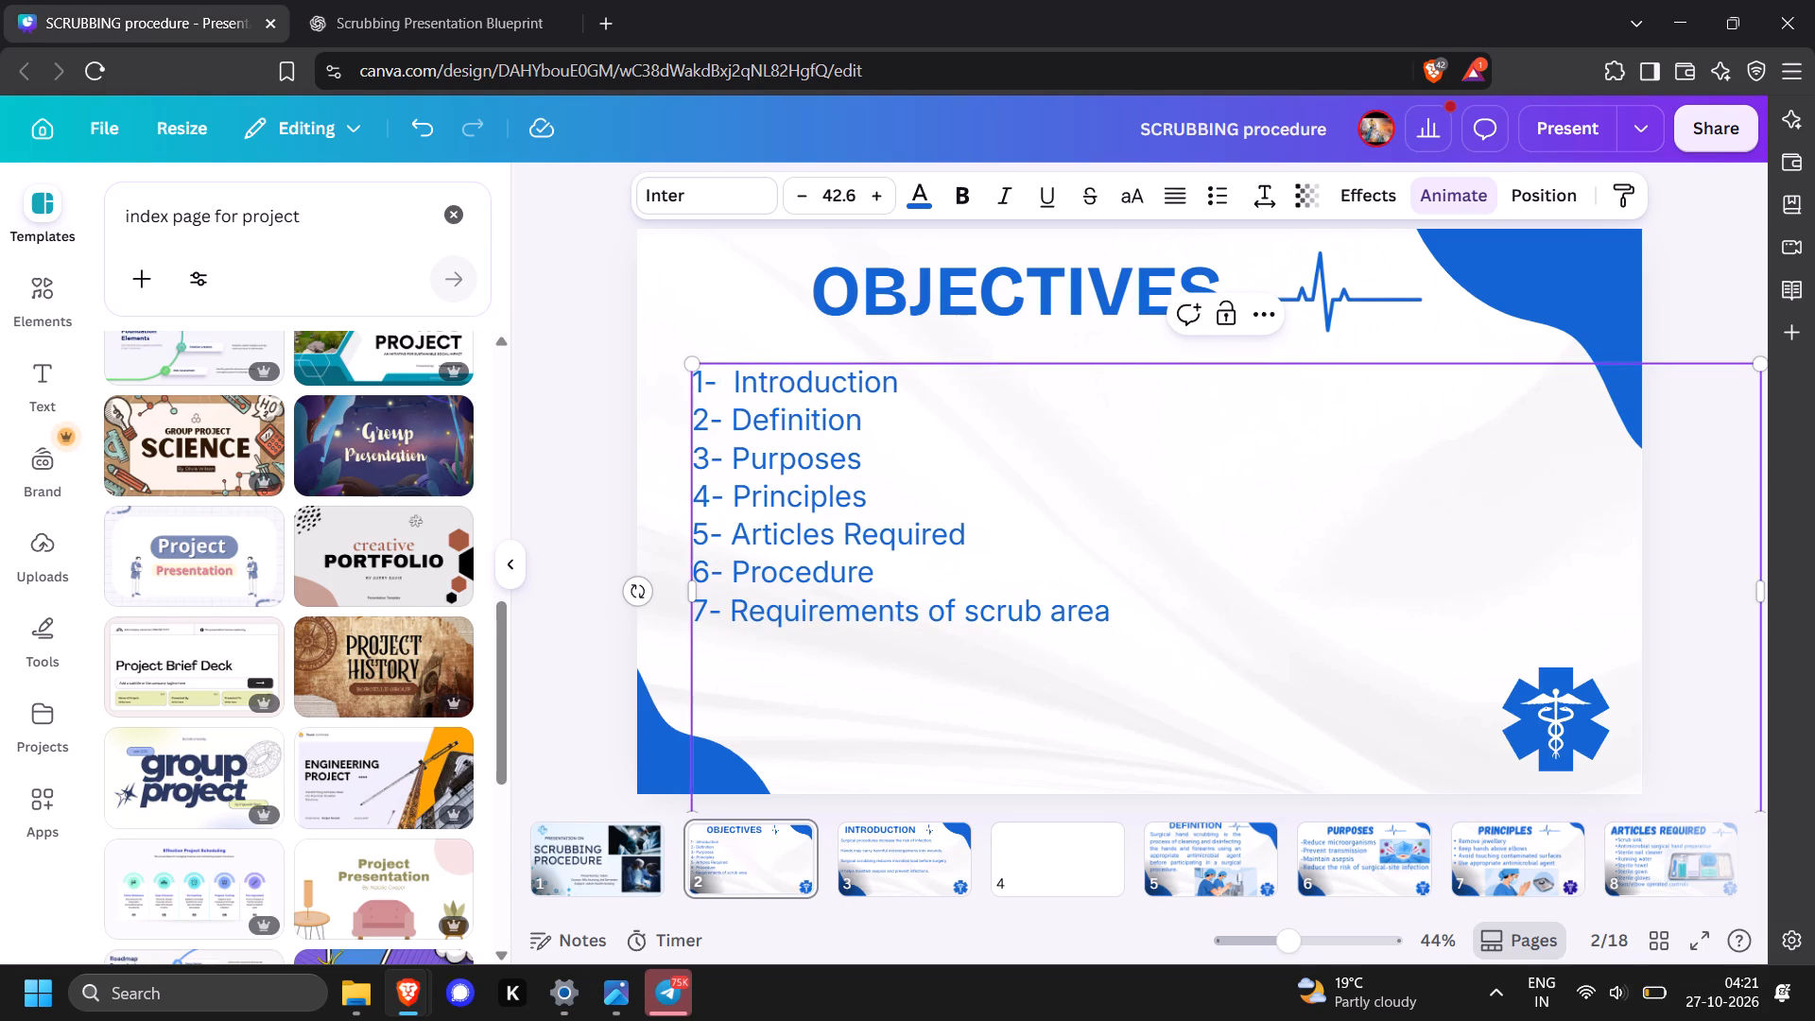
click(1218, 465)
click(1257, 480)
click(590, 430)
Paste the copied items 8–15 onto the slide as a separate text box, allowing clipboard access for the site.
right_click(1282, 493)
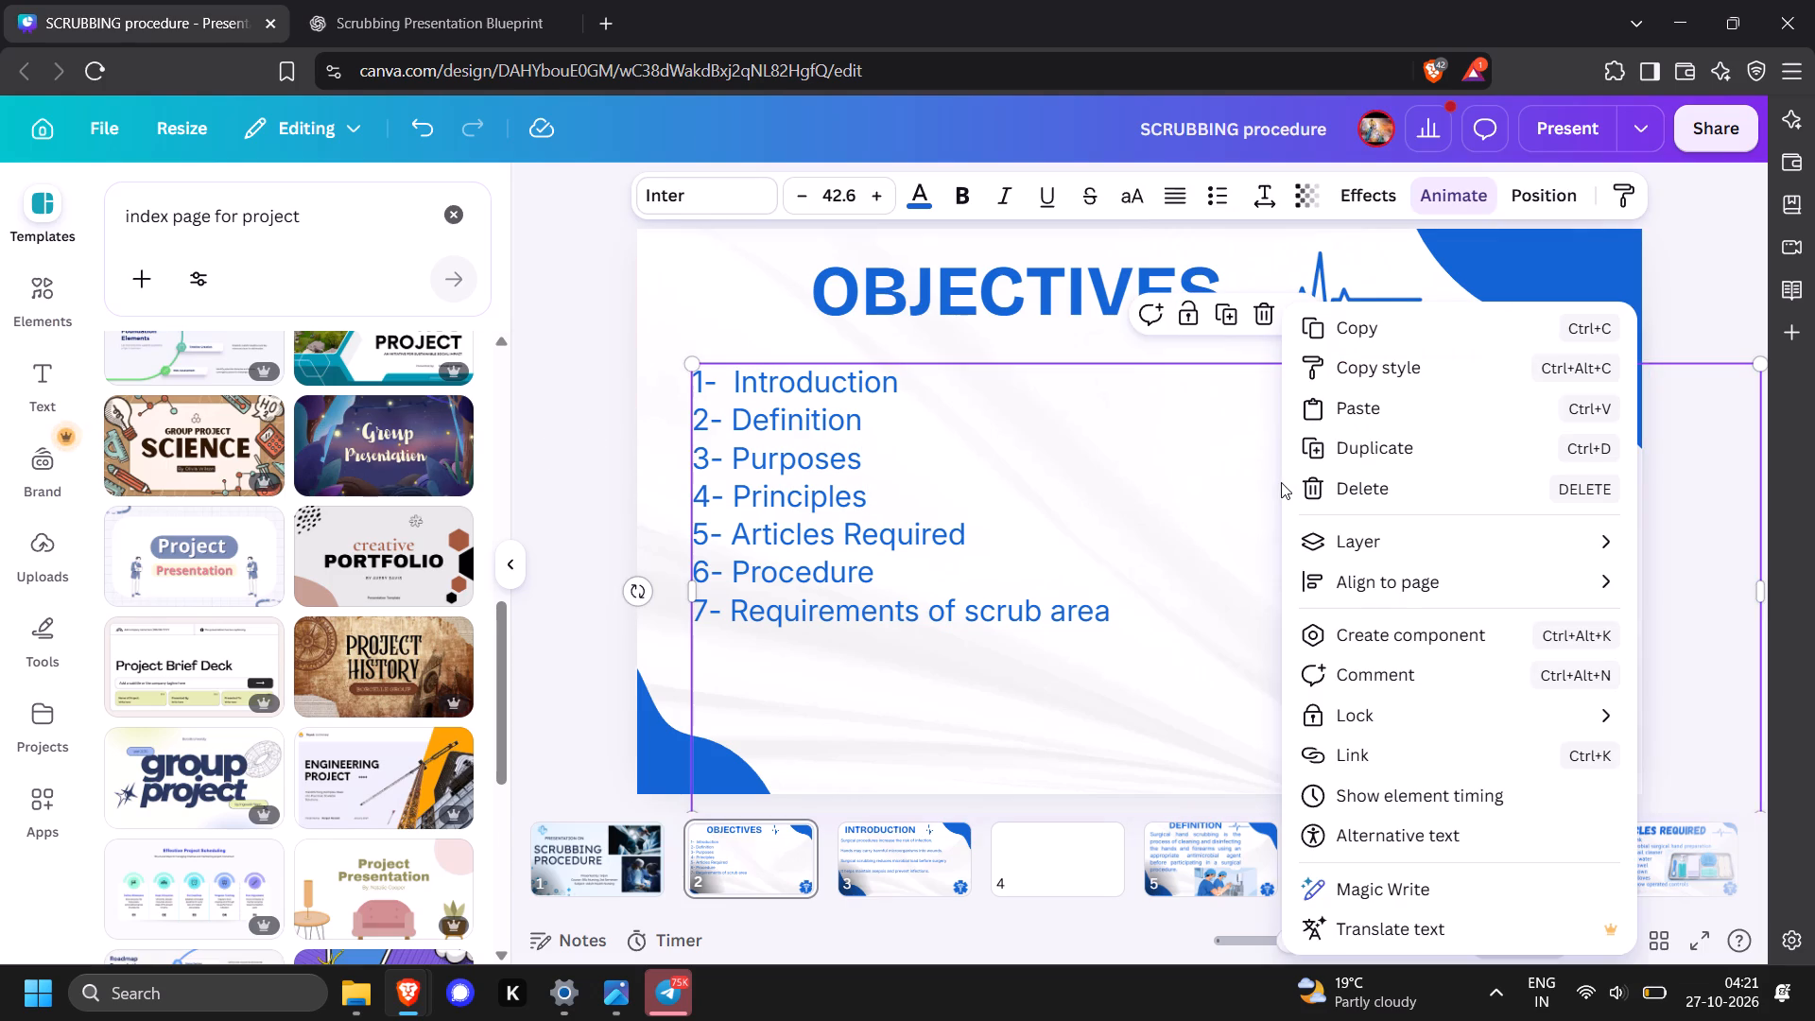
click(1331, 408)
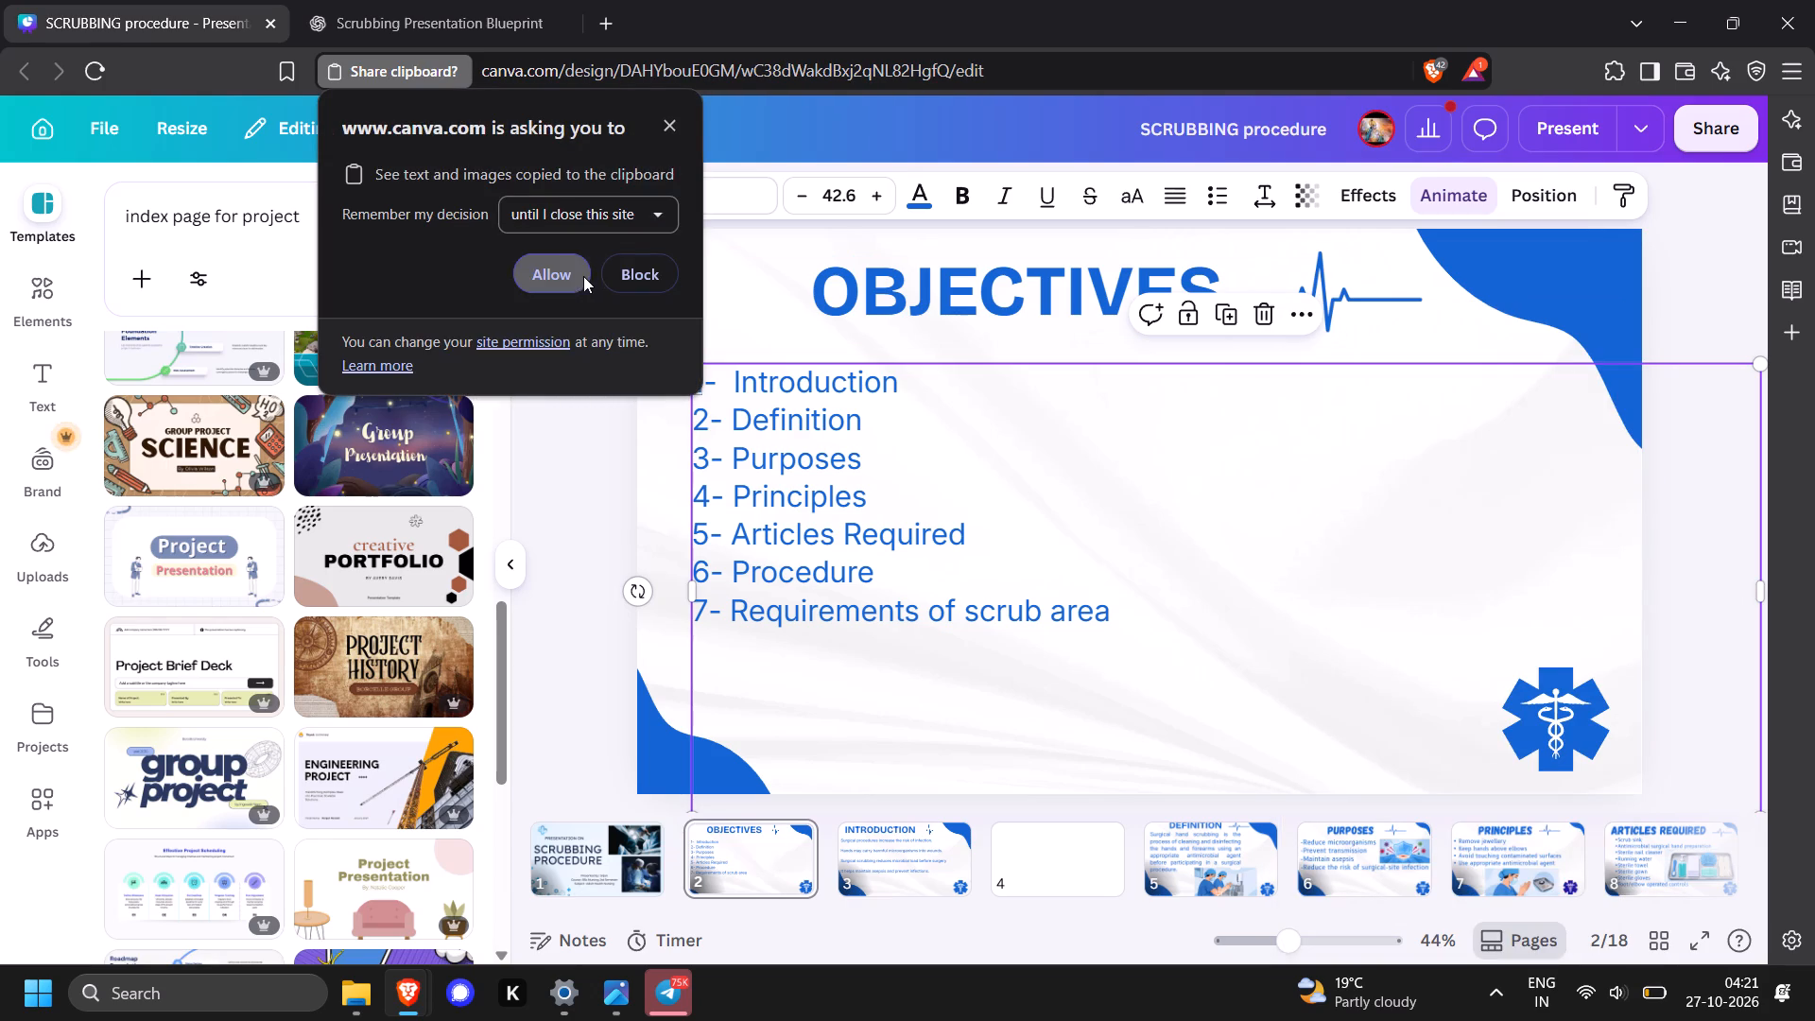
click(581, 275)
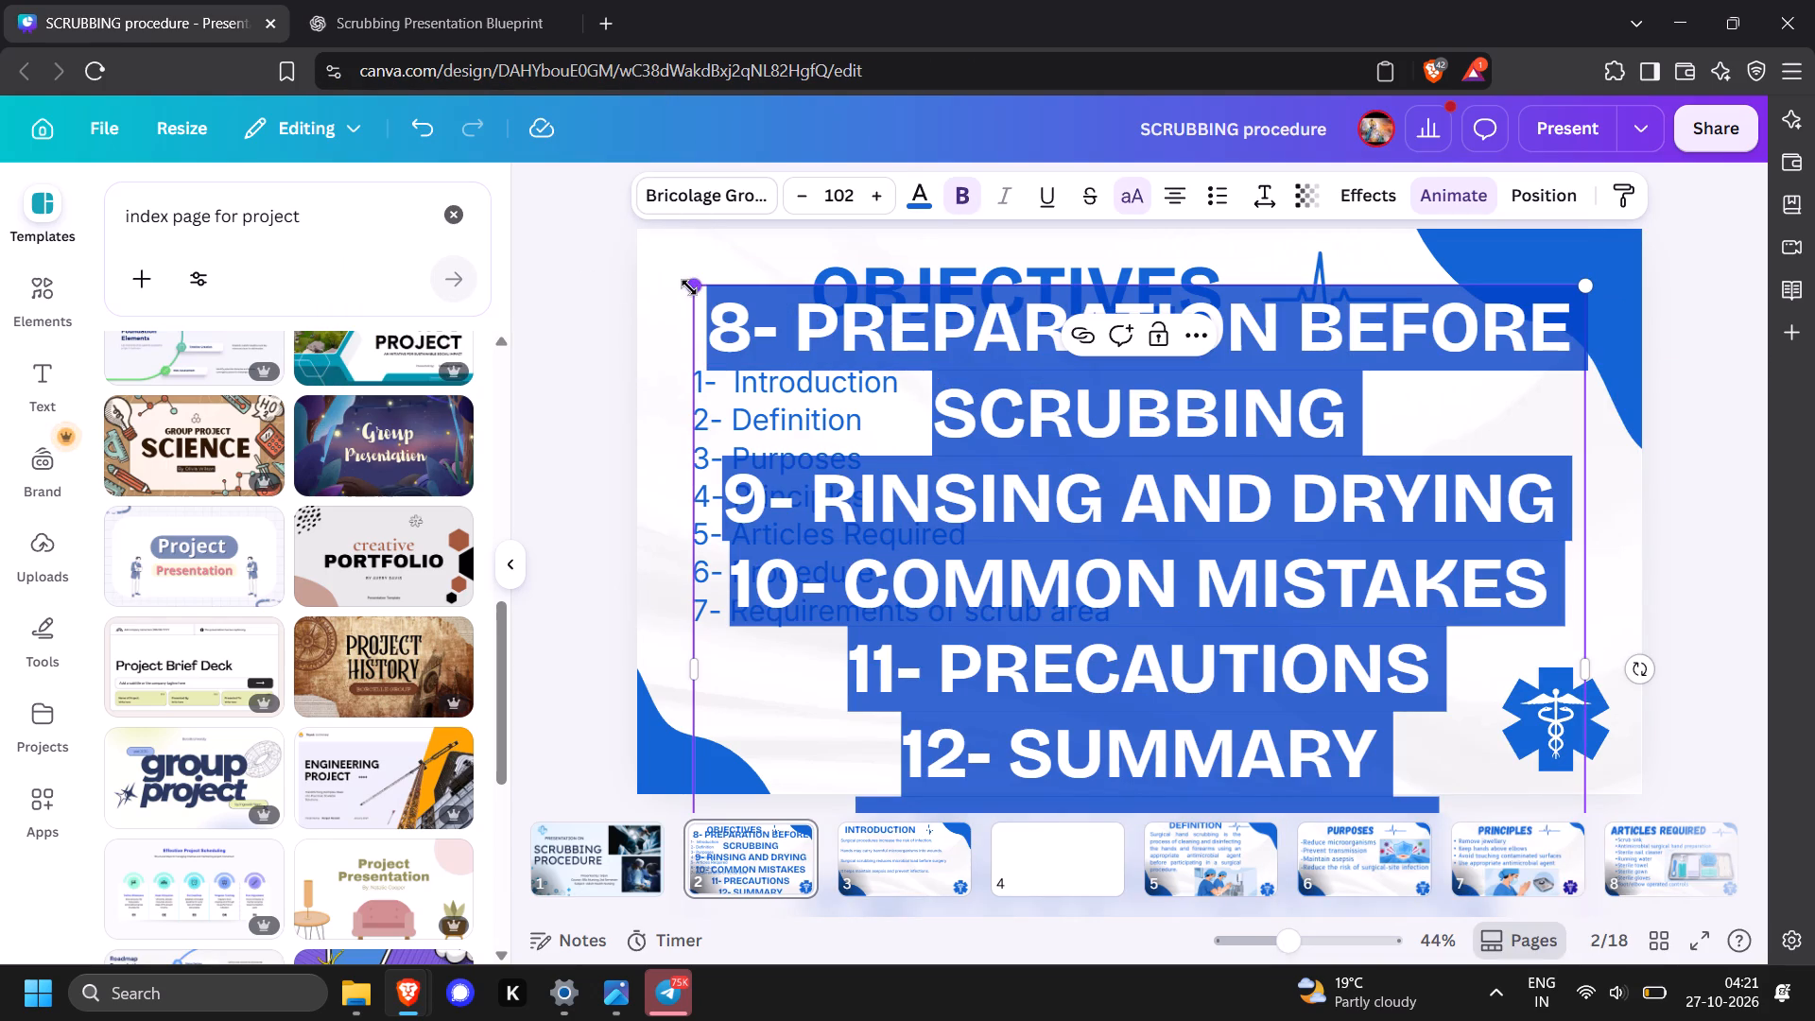
Scale the pasted items 8–15 text box down to a font size of about 70.8, toward the slide's lower right.
drag(688, 287, 788, 356)
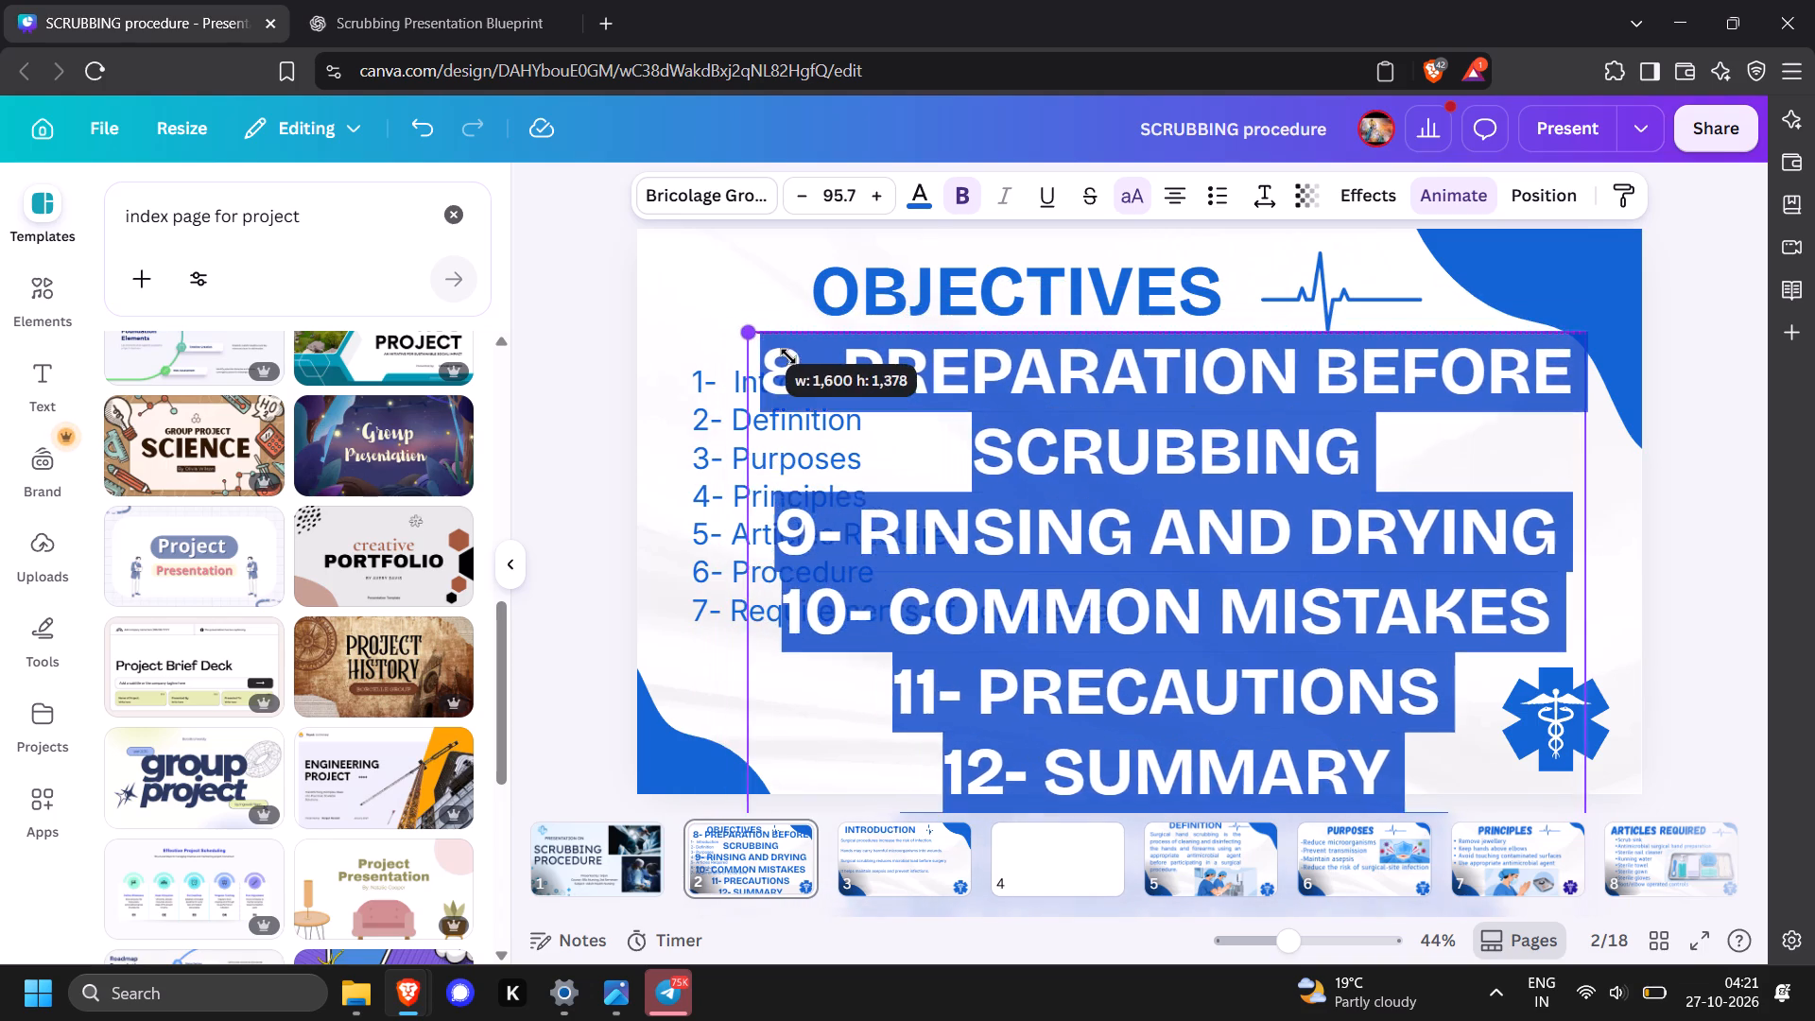
drag(788, 356, 965, 517)
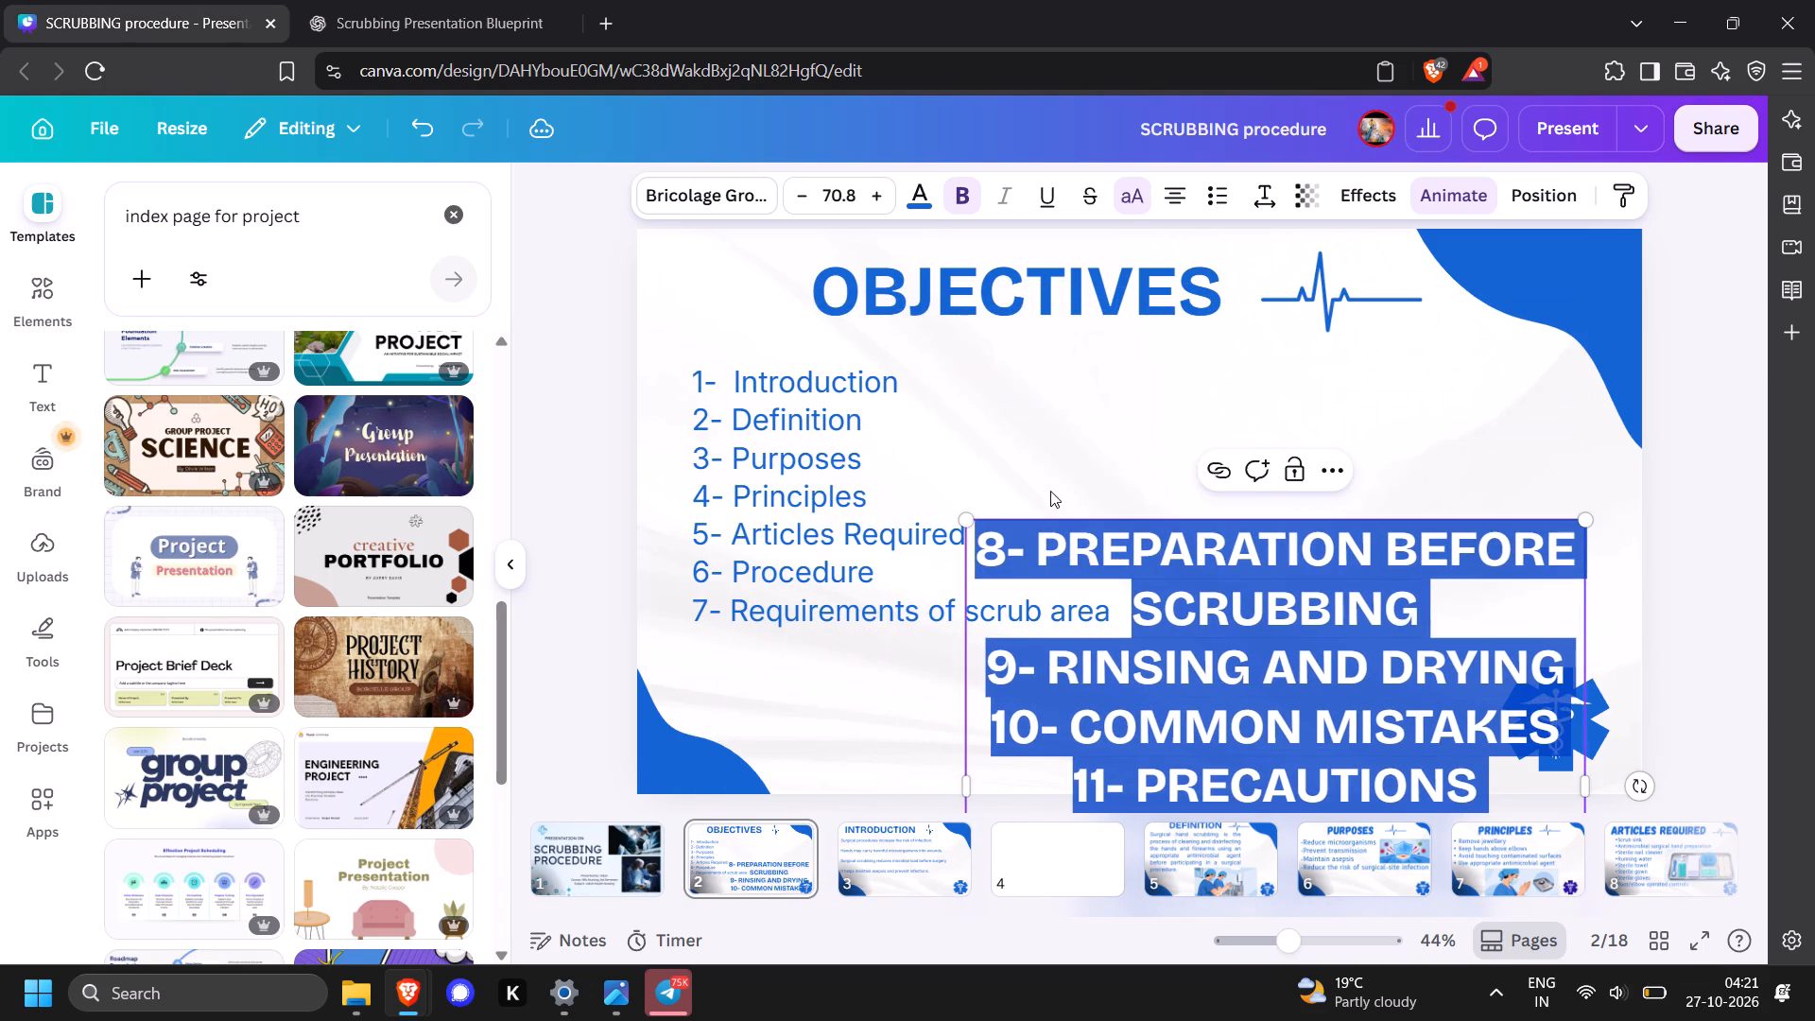
click(1013, 462)
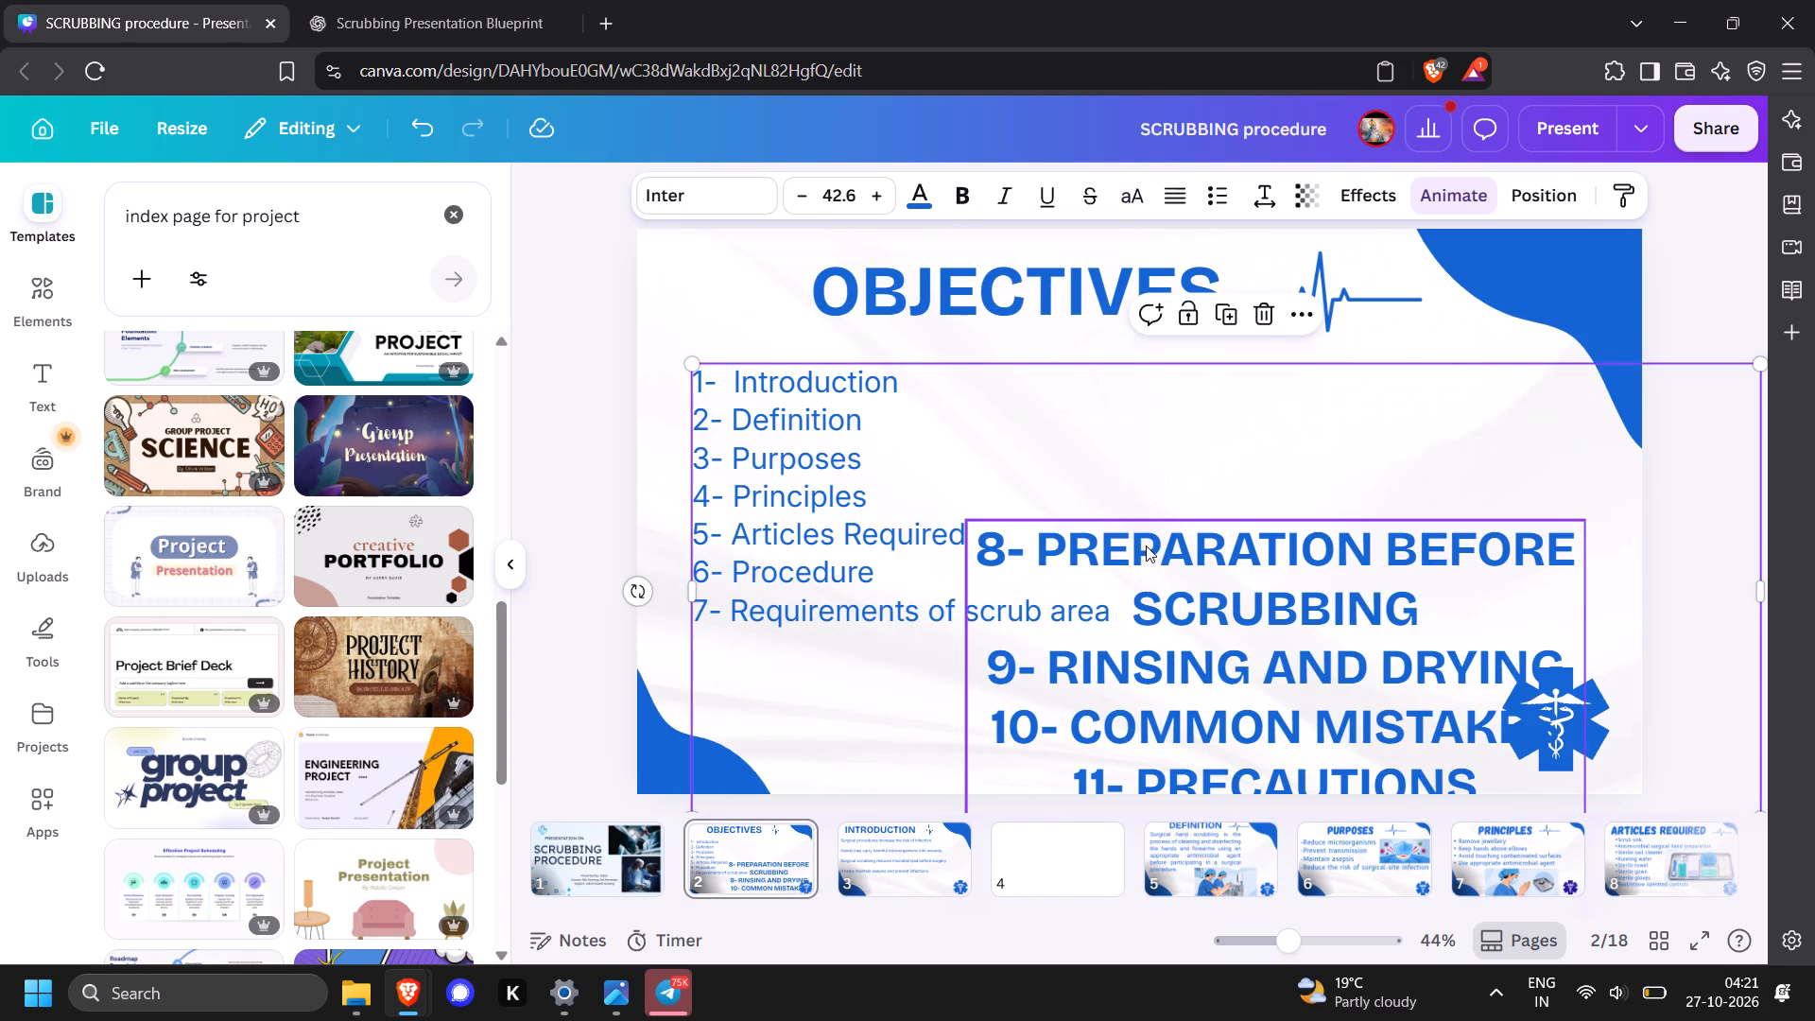
Change the font of the items 8–15 text box to Inter.
click(1147, 545)
click(757, 200)
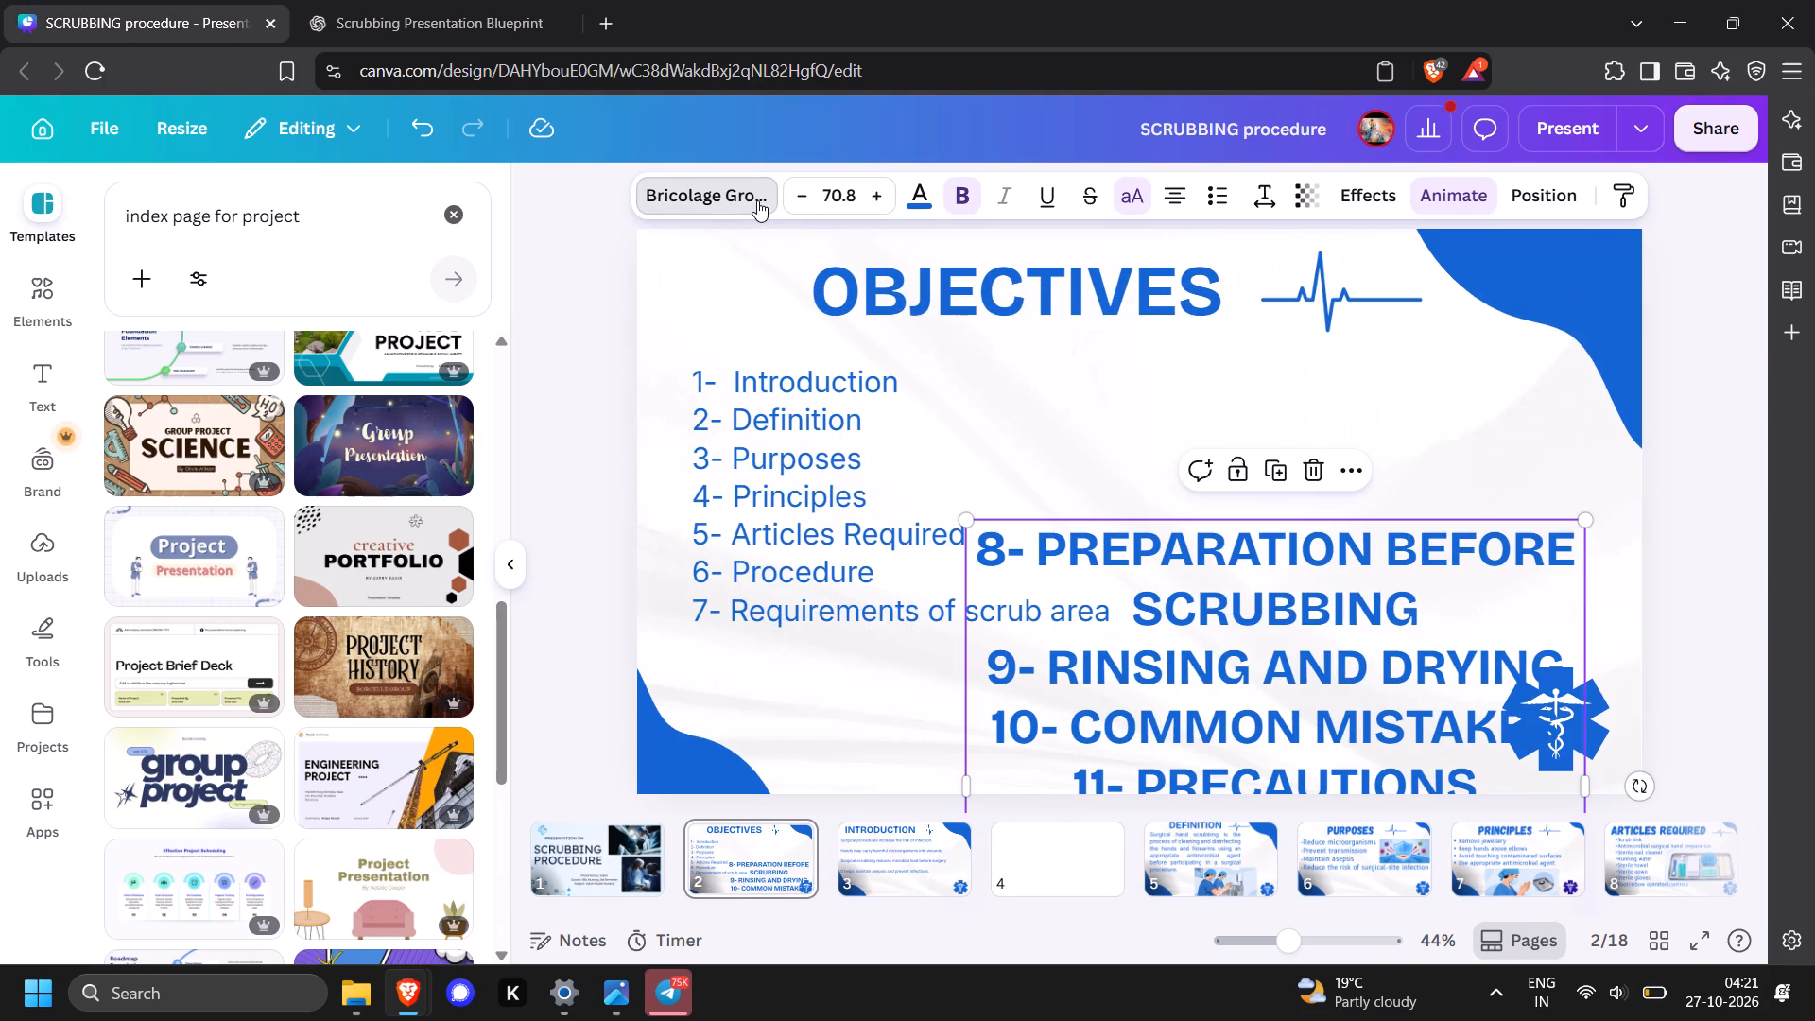
click(365, 299)
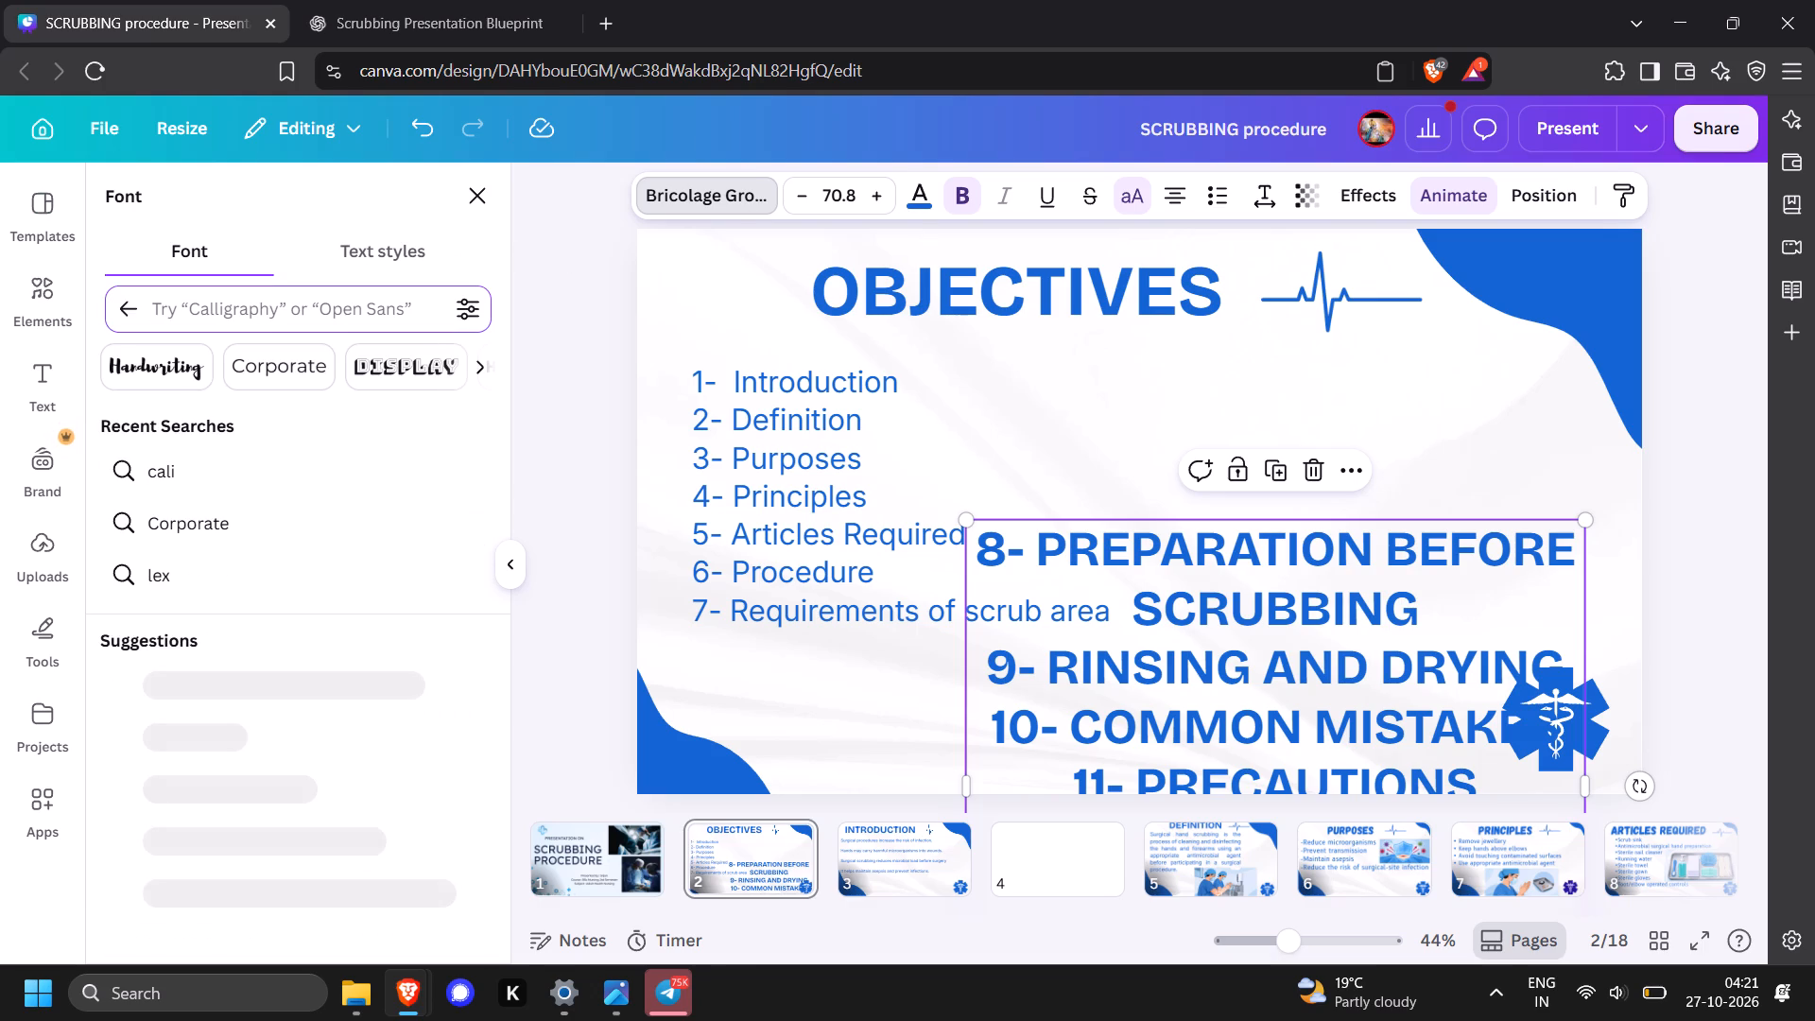
key(shift+i)
key(n)
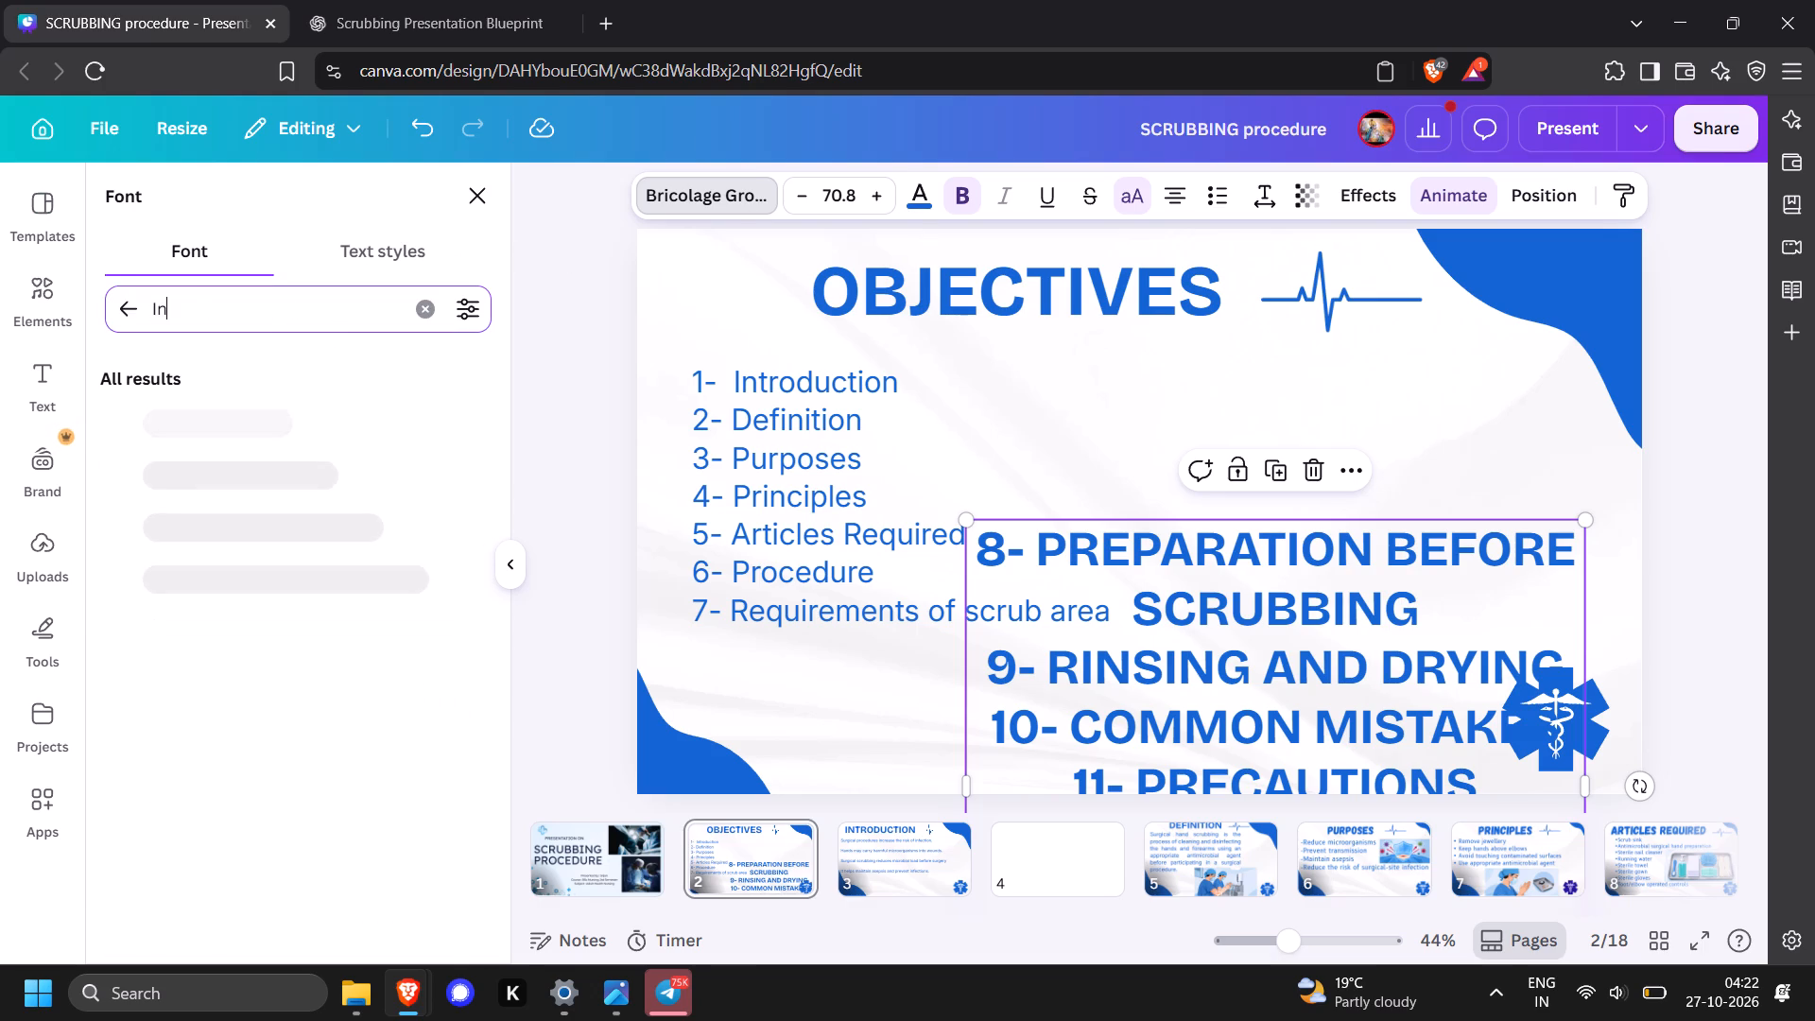
text(ter)
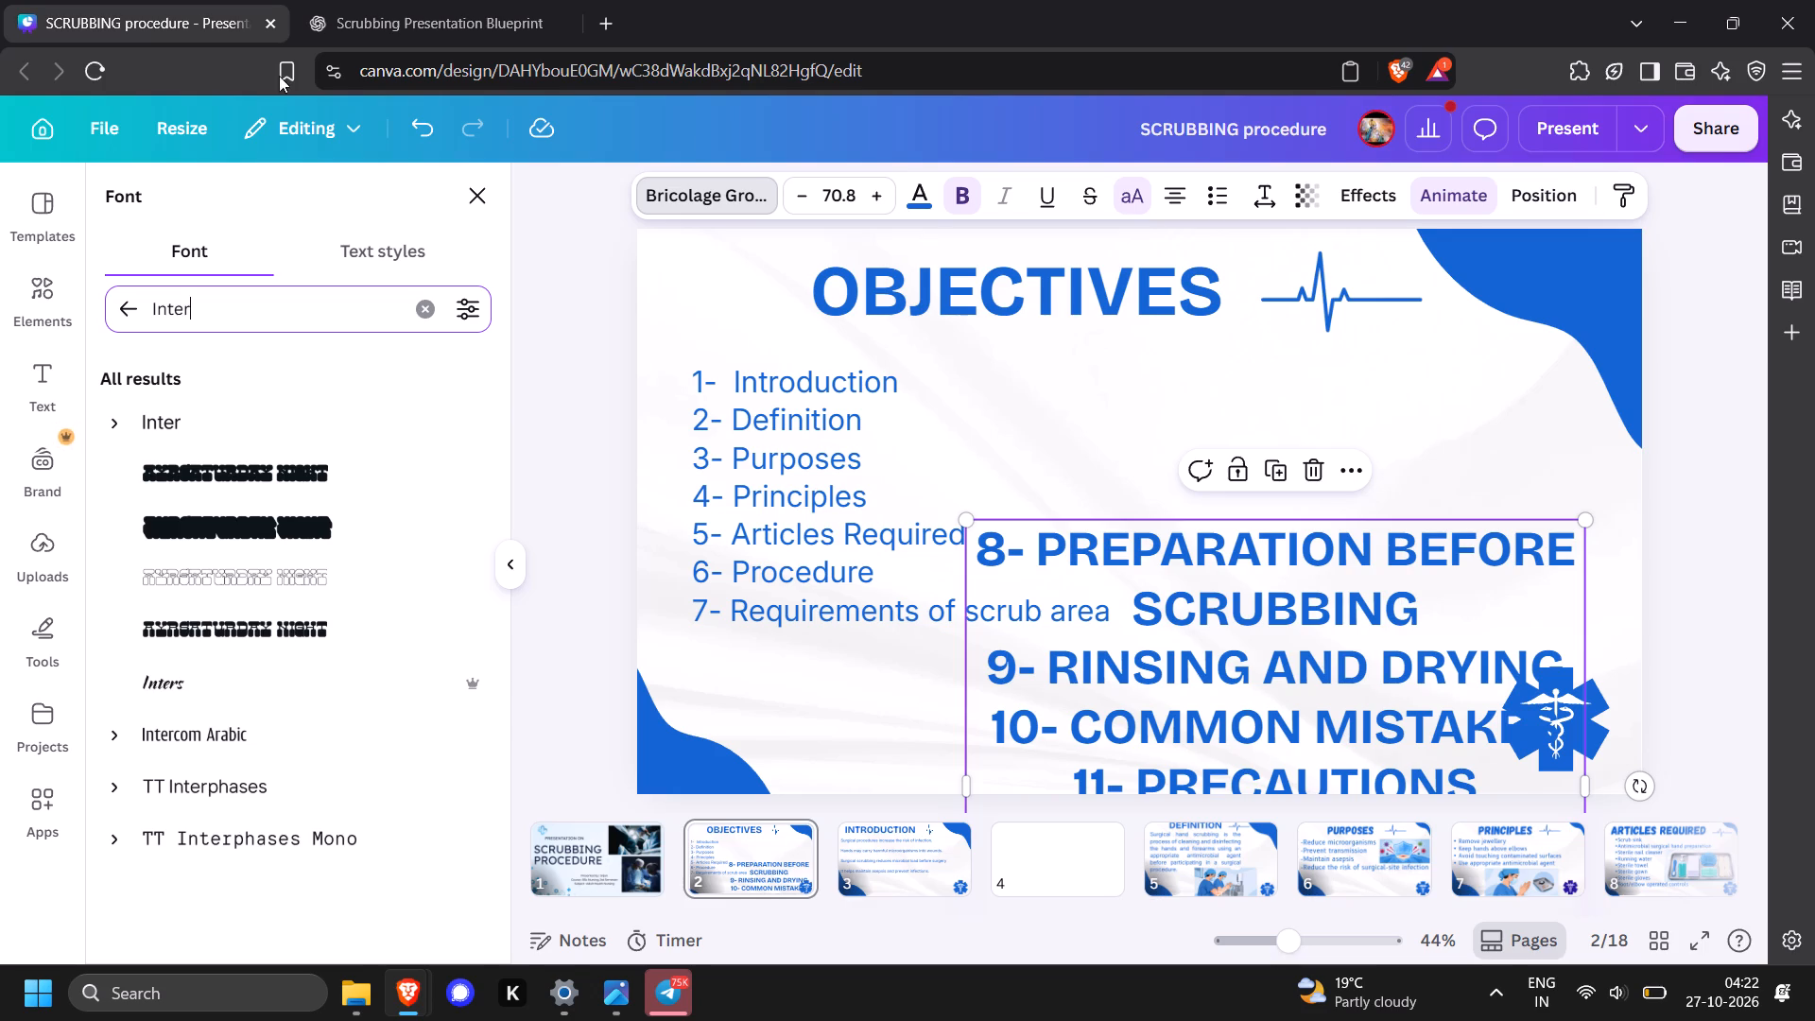
click(164, 417)
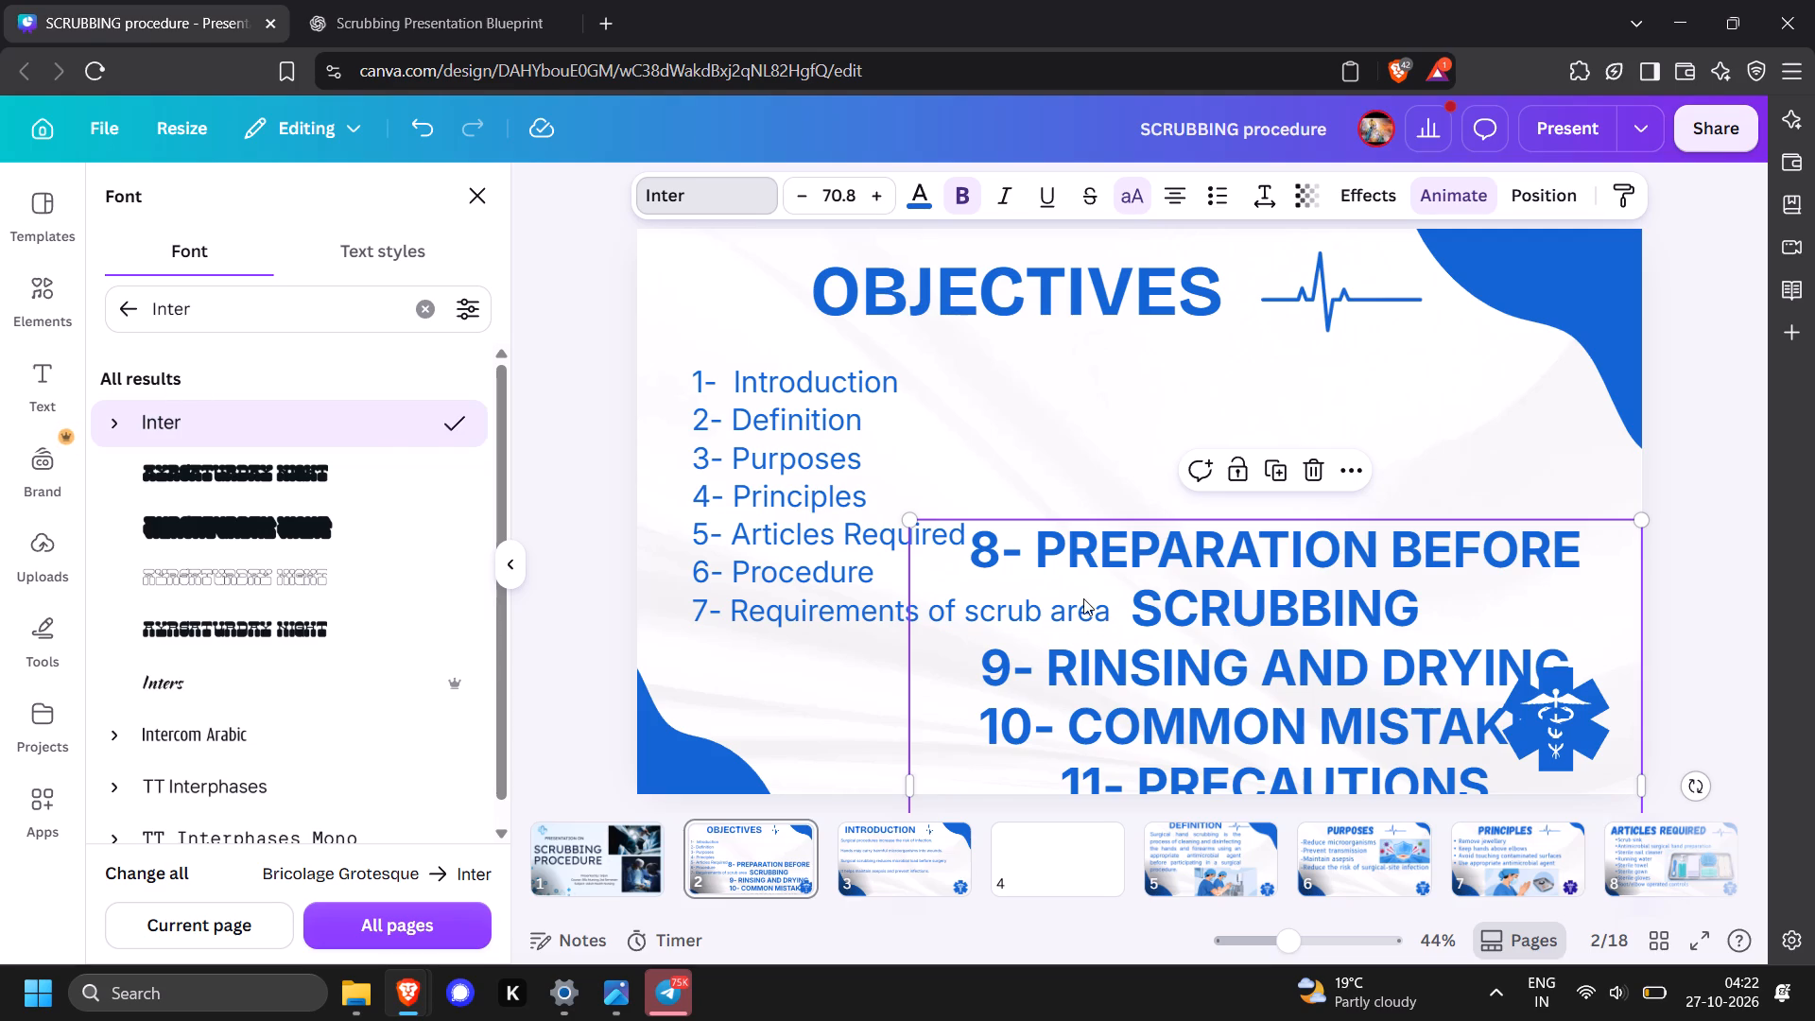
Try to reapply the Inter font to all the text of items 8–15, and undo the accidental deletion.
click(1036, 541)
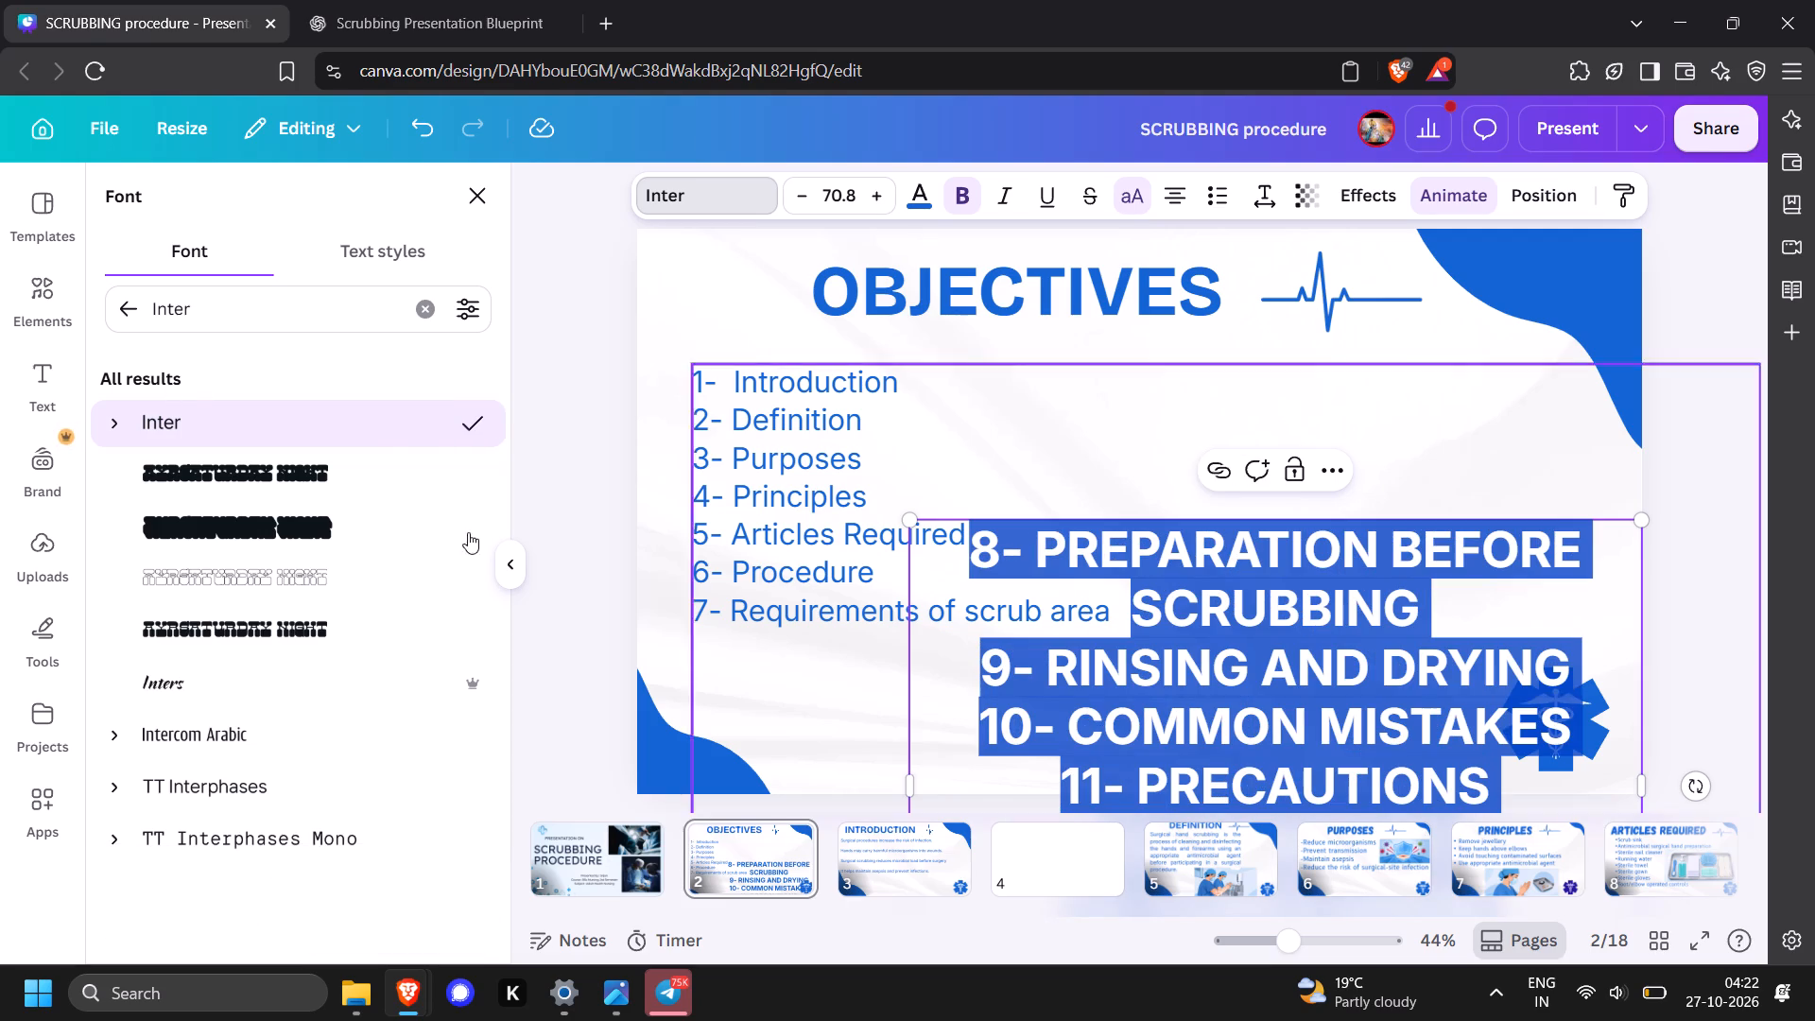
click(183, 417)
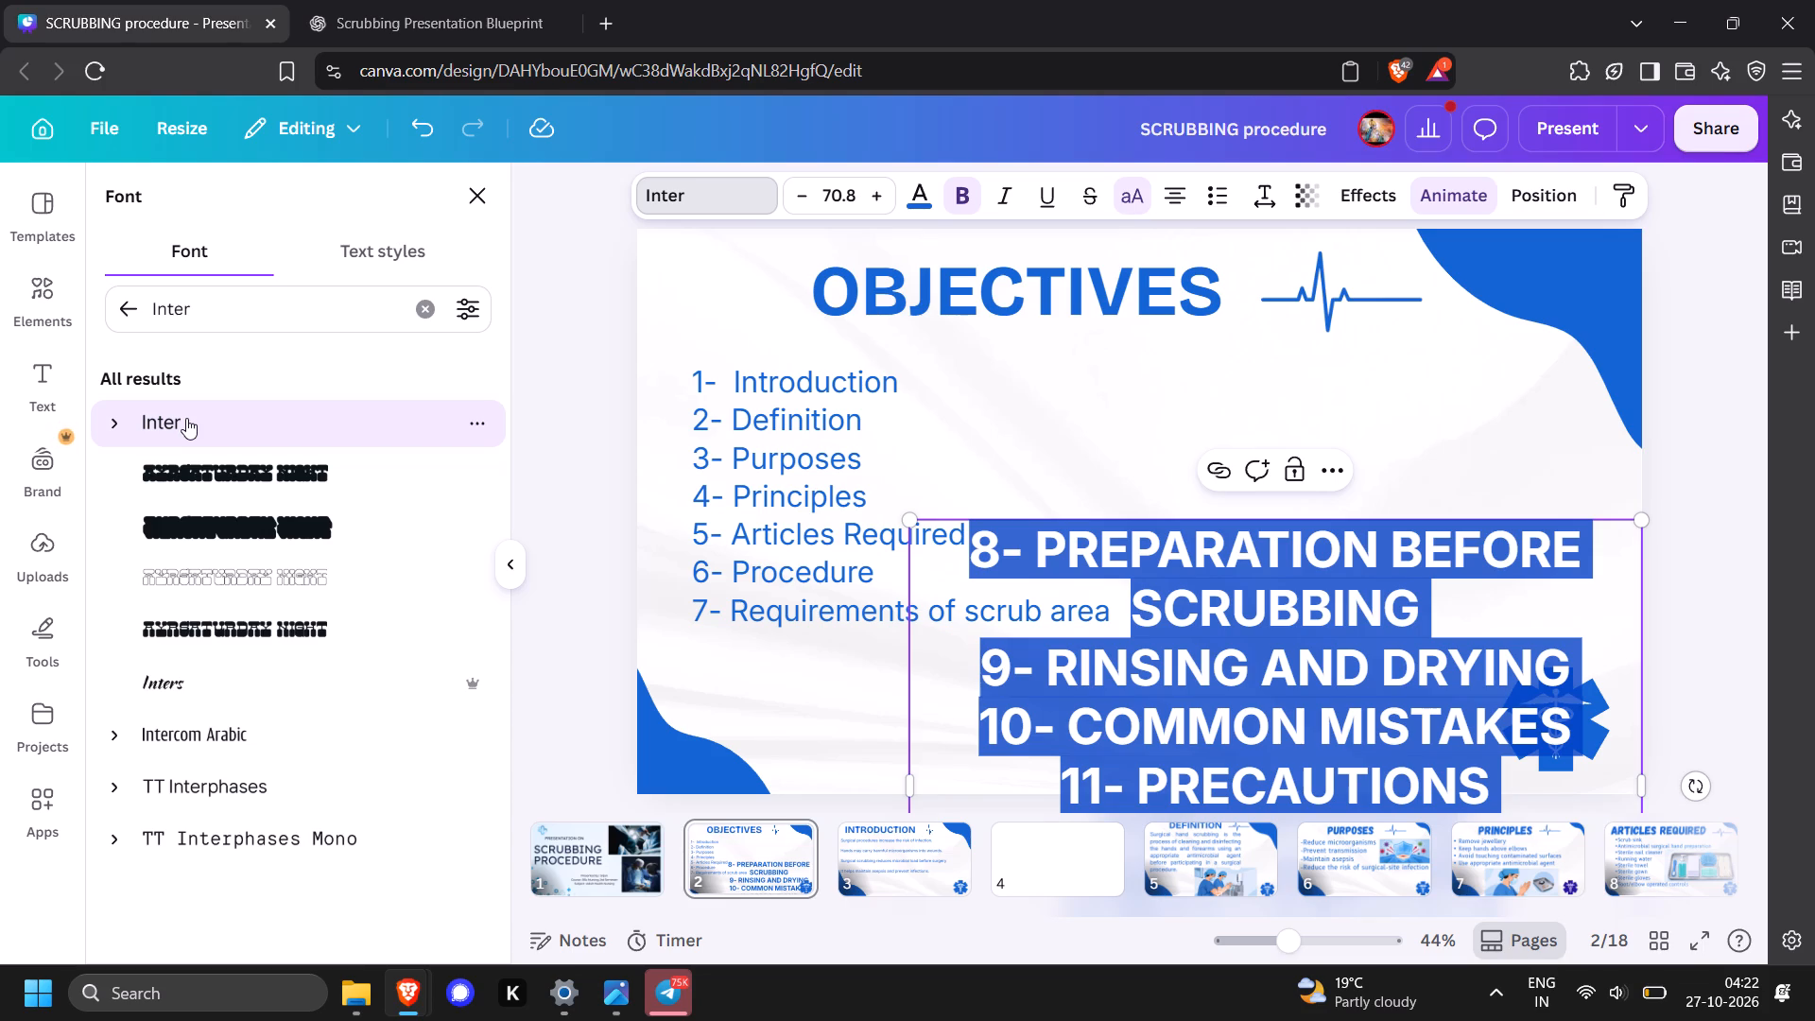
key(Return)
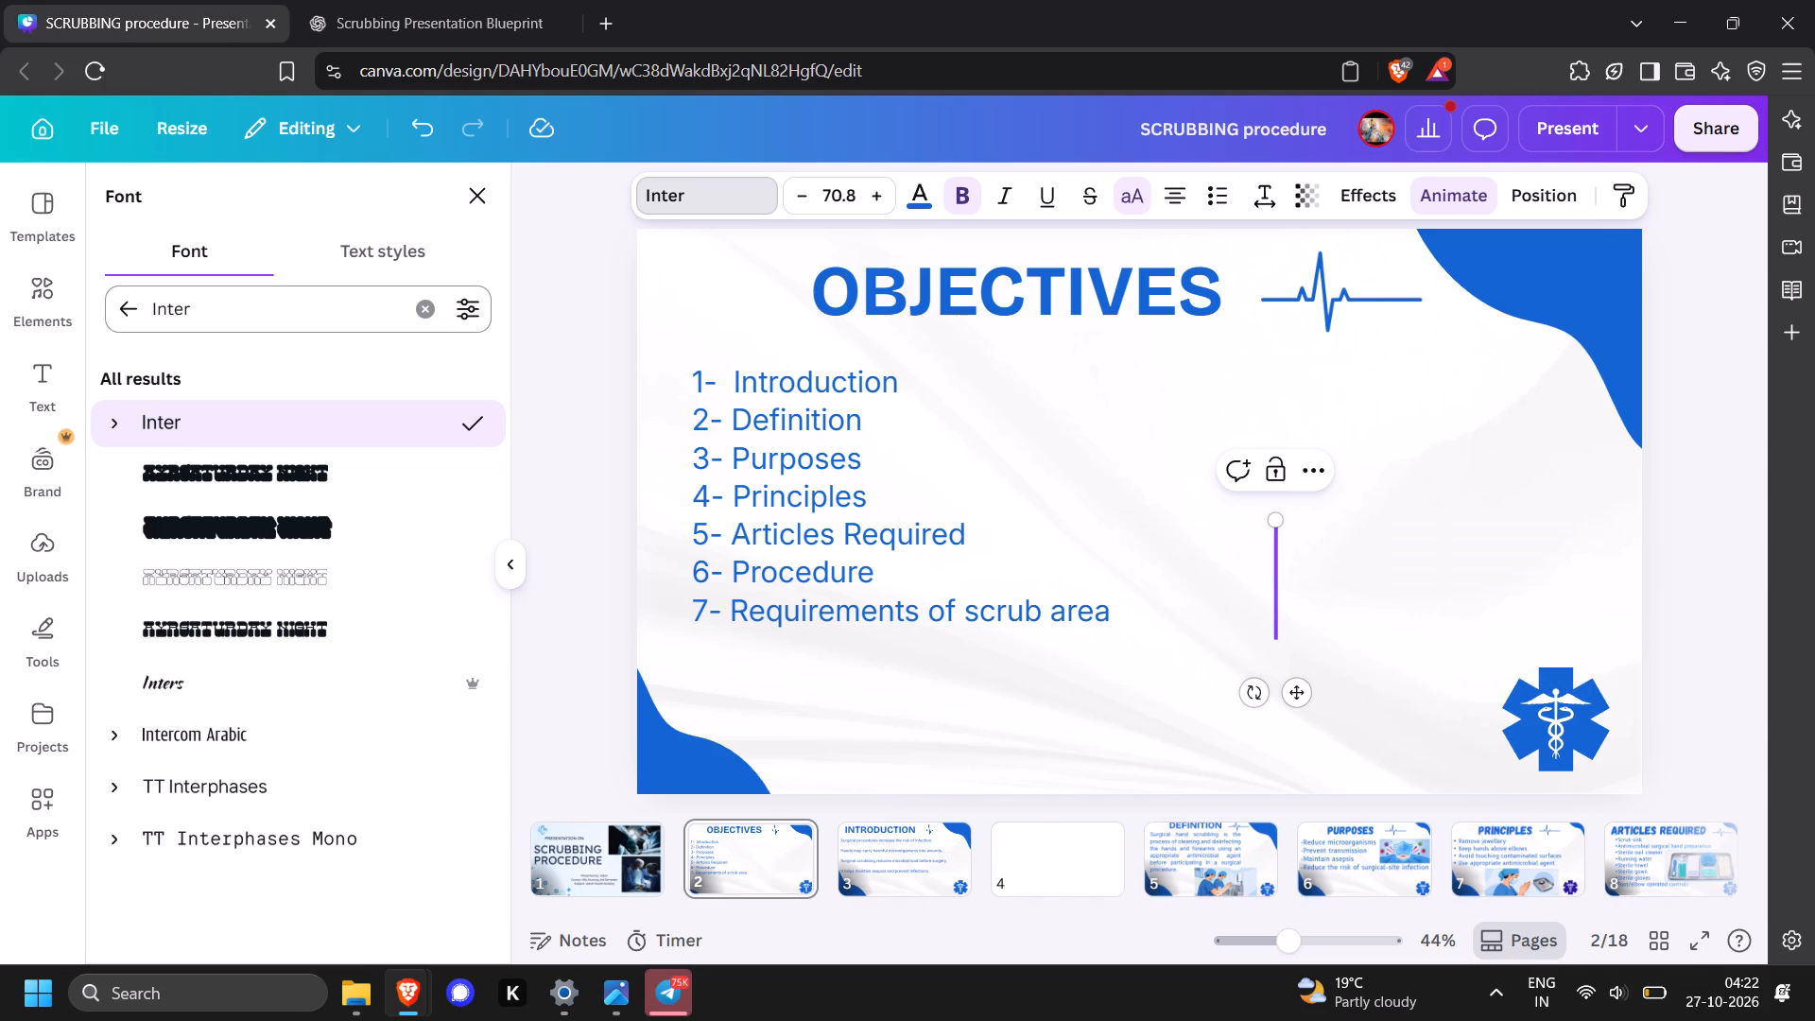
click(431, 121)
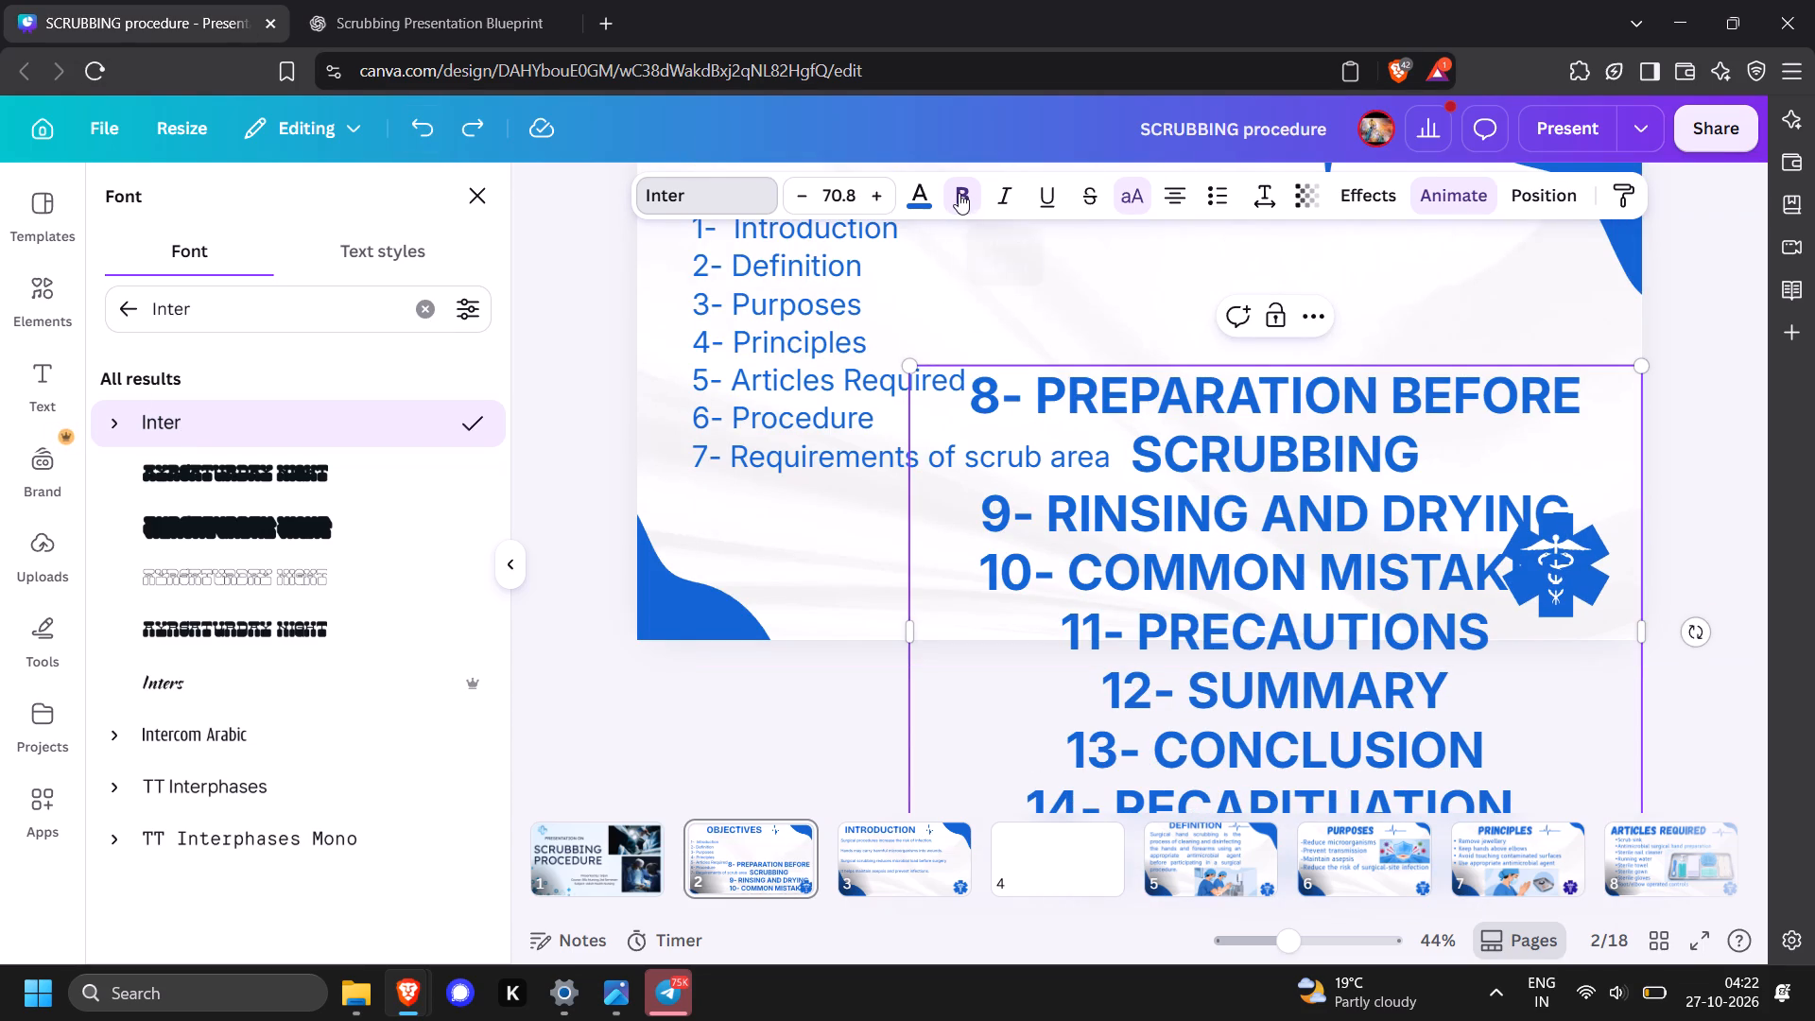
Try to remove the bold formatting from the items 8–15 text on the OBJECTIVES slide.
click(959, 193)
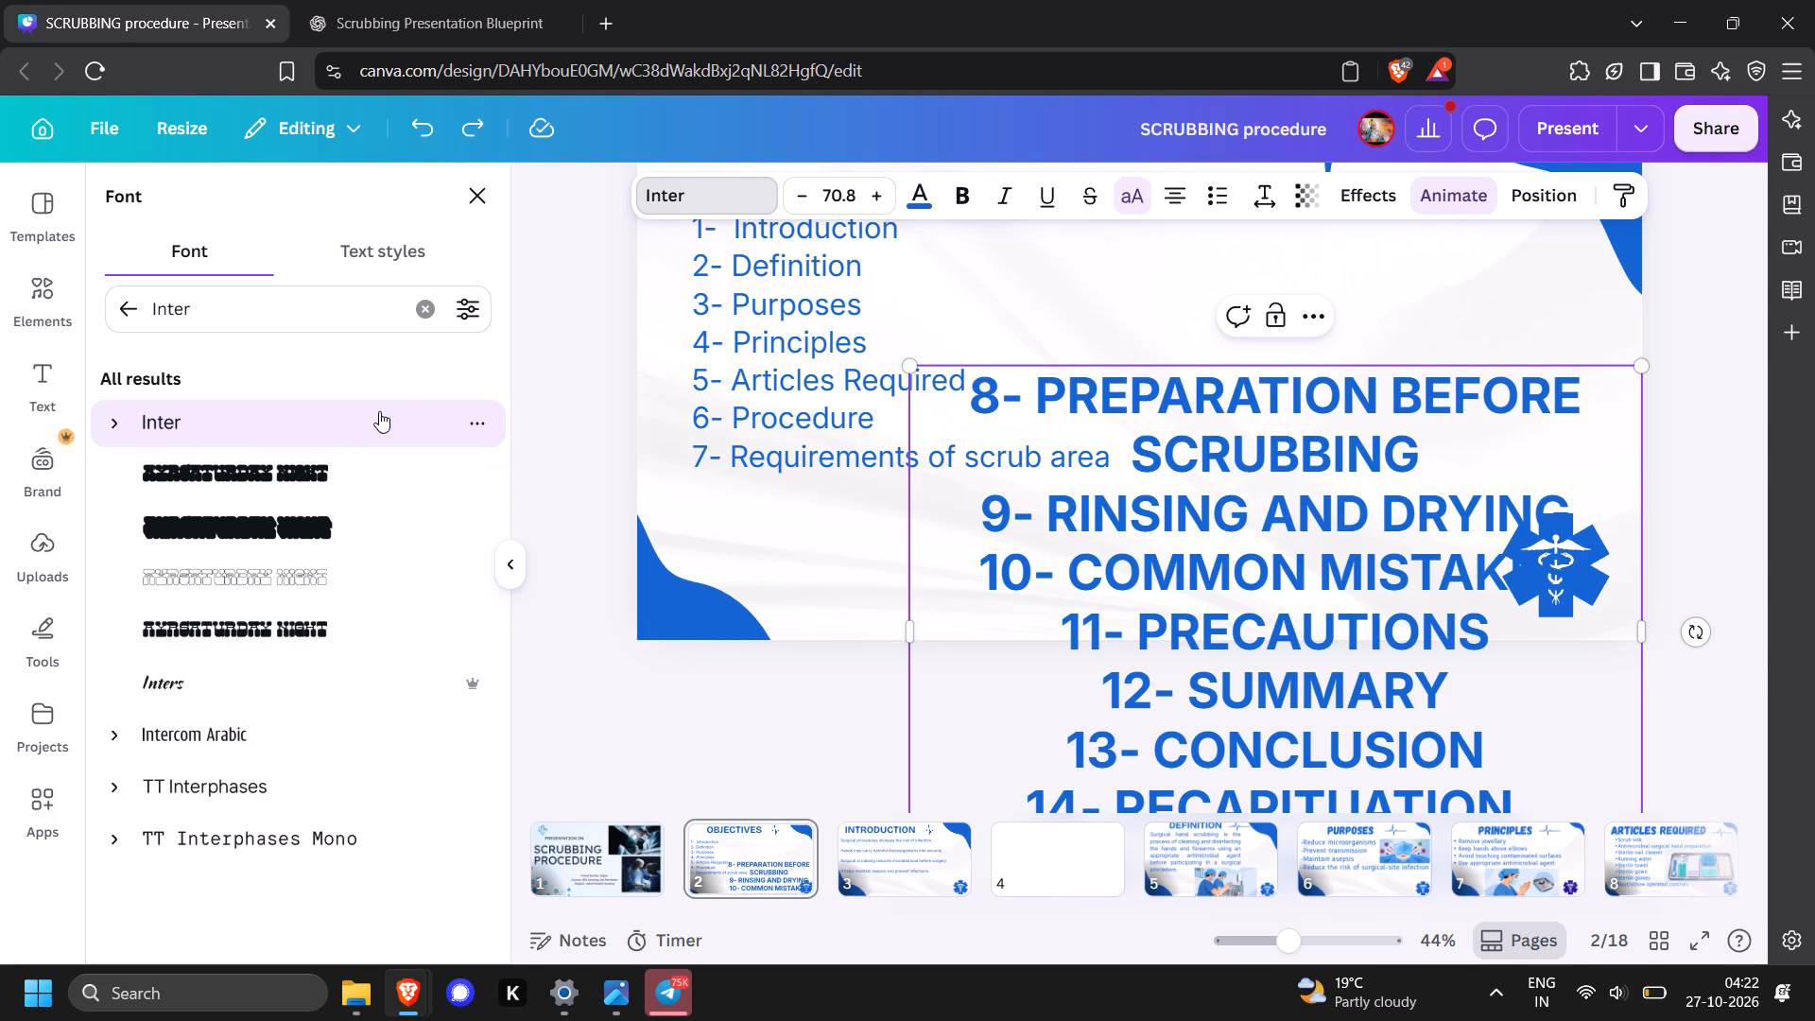
Set the font size of the items 8–15 text box to 42.6, matching the items 1–7 text.
click(810, 311)
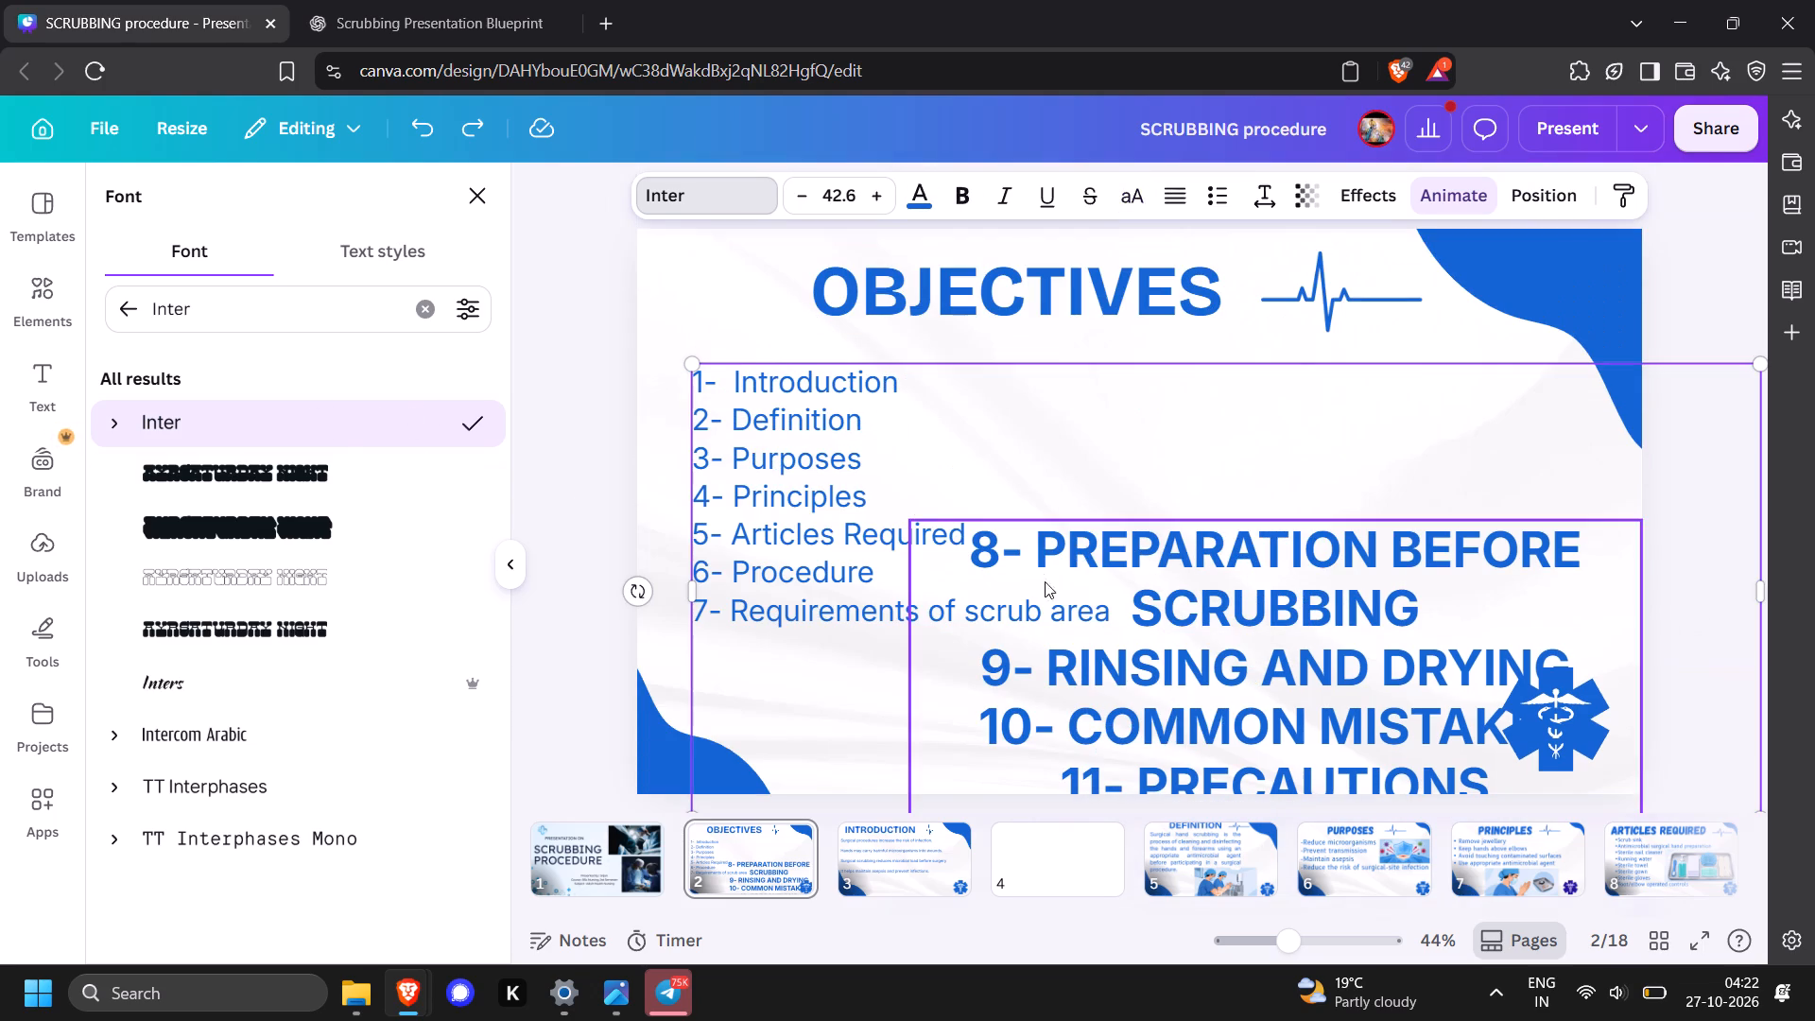
click(1051, 595)
click(846, 189)
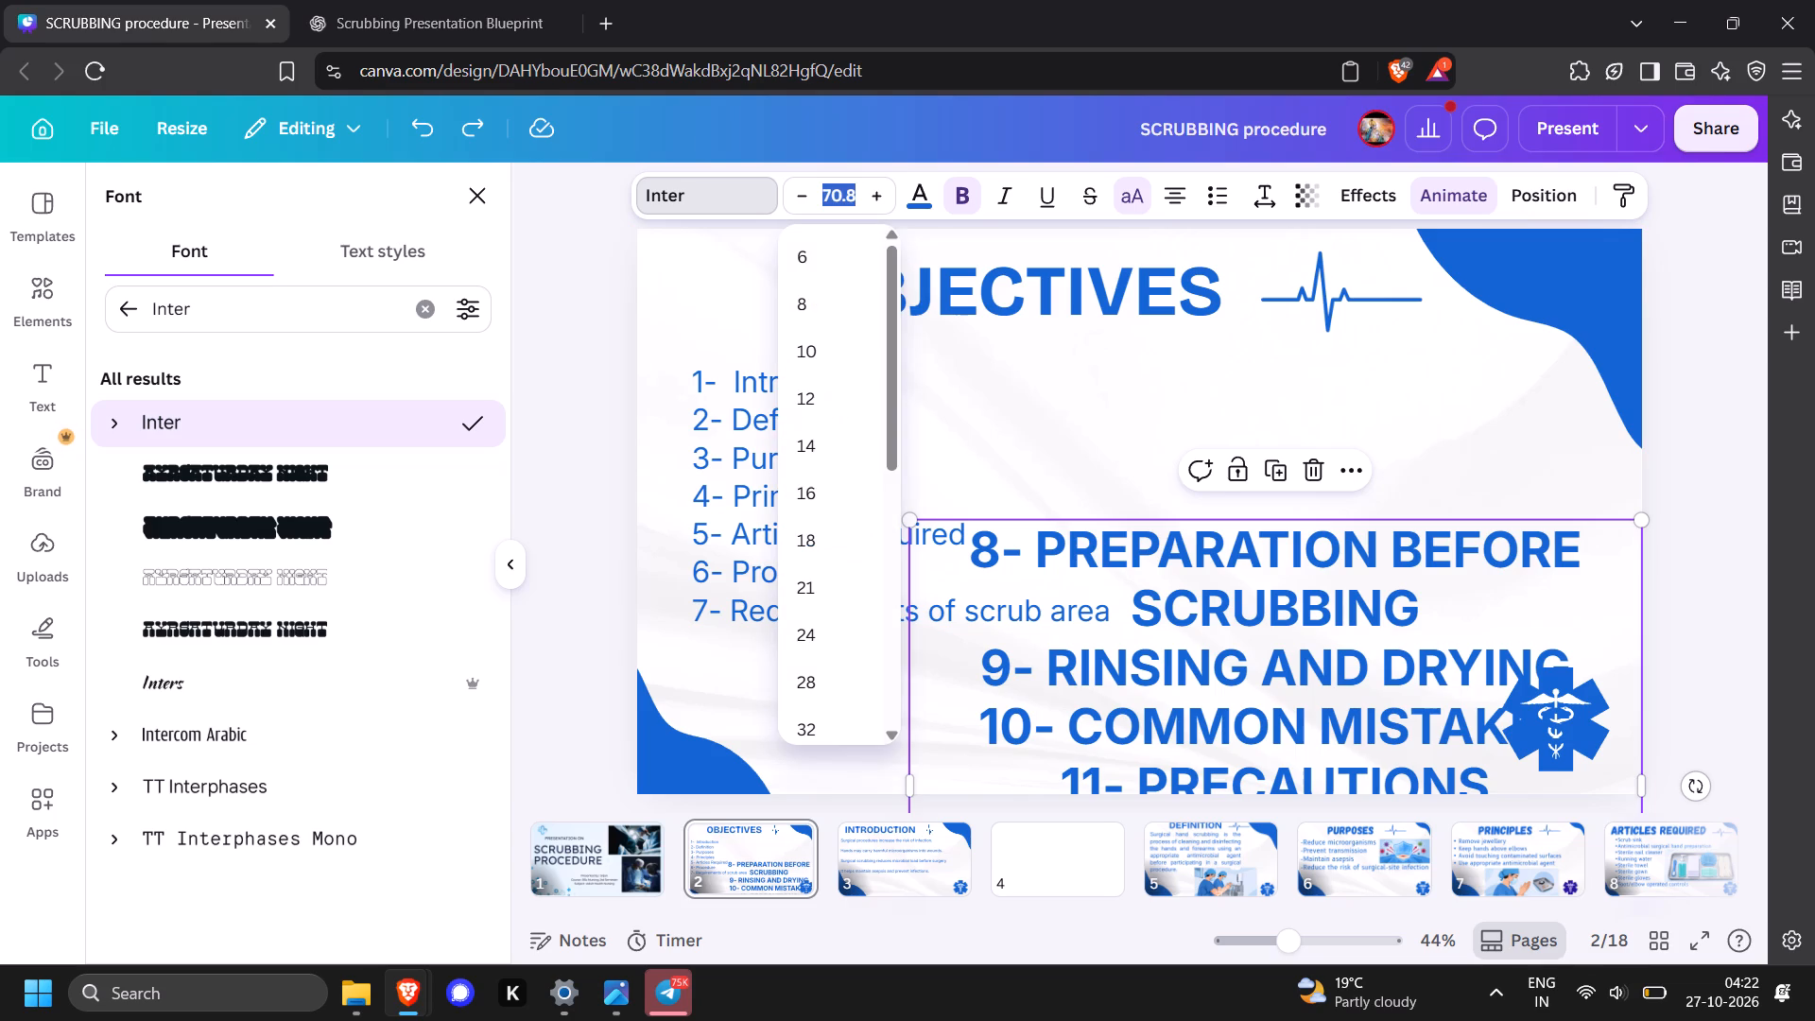
key(BackSpace)
text(42)
key(period)
key(6)
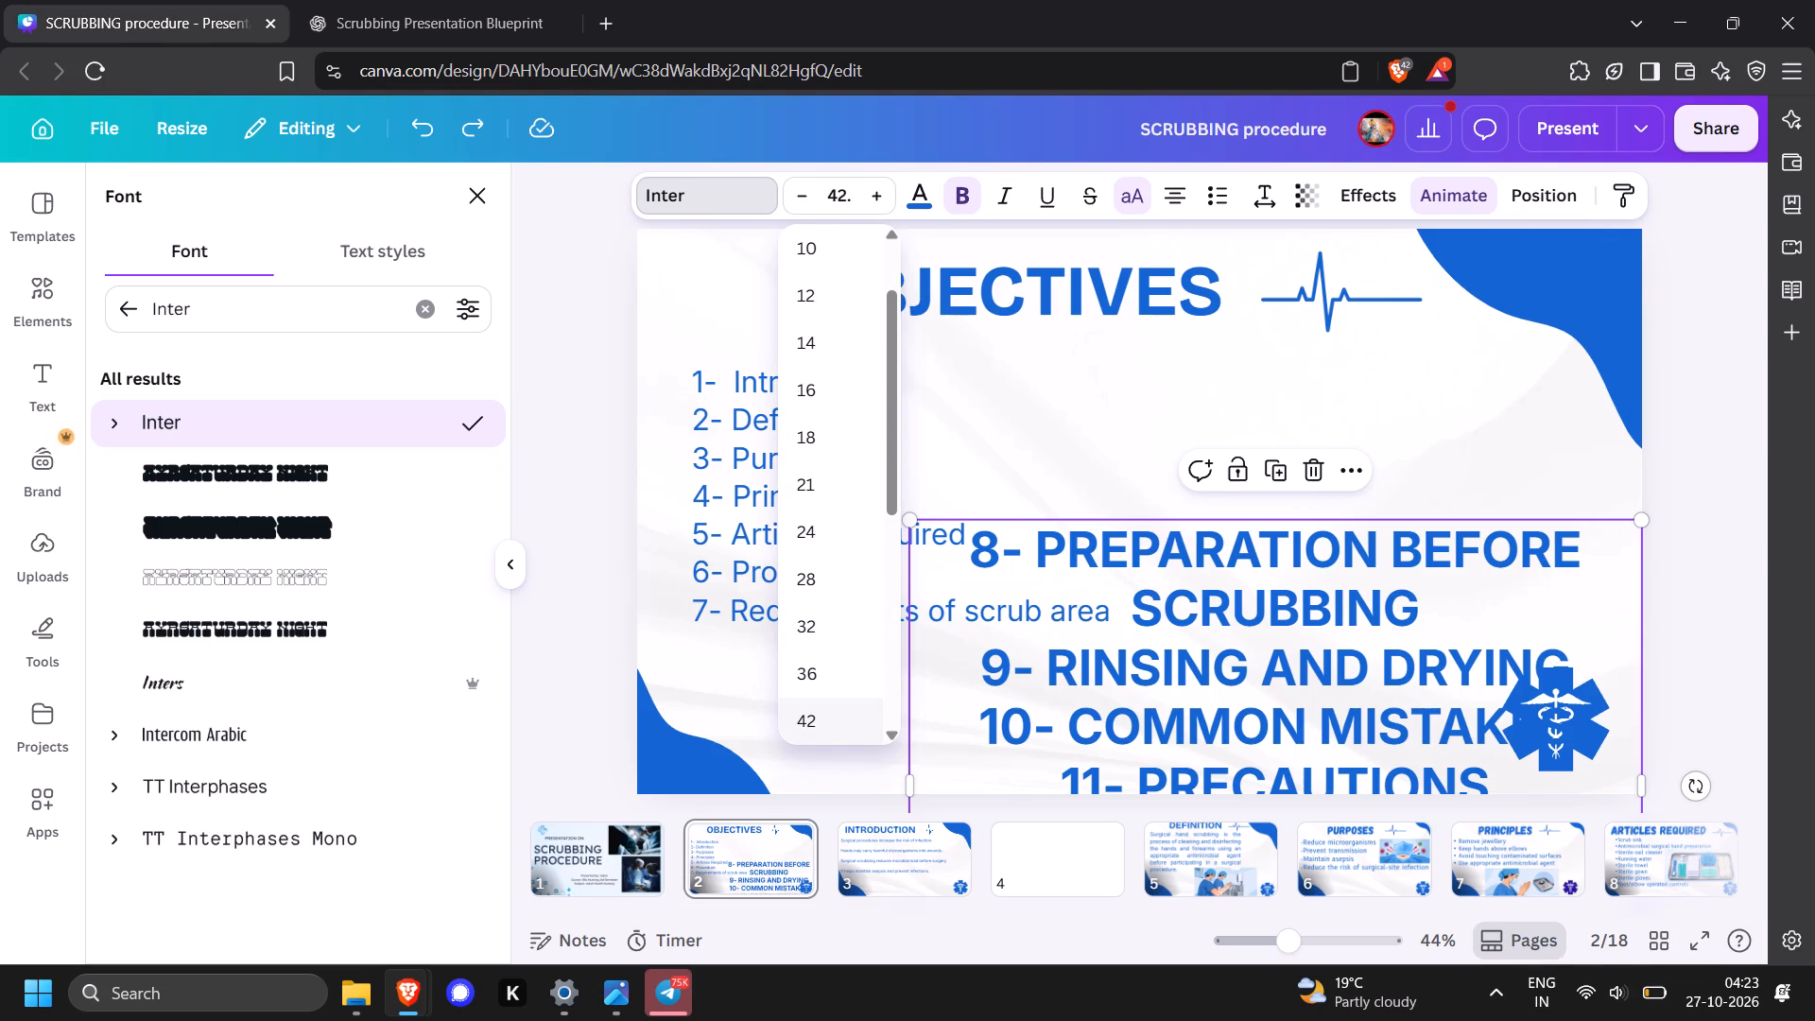
key(Return)
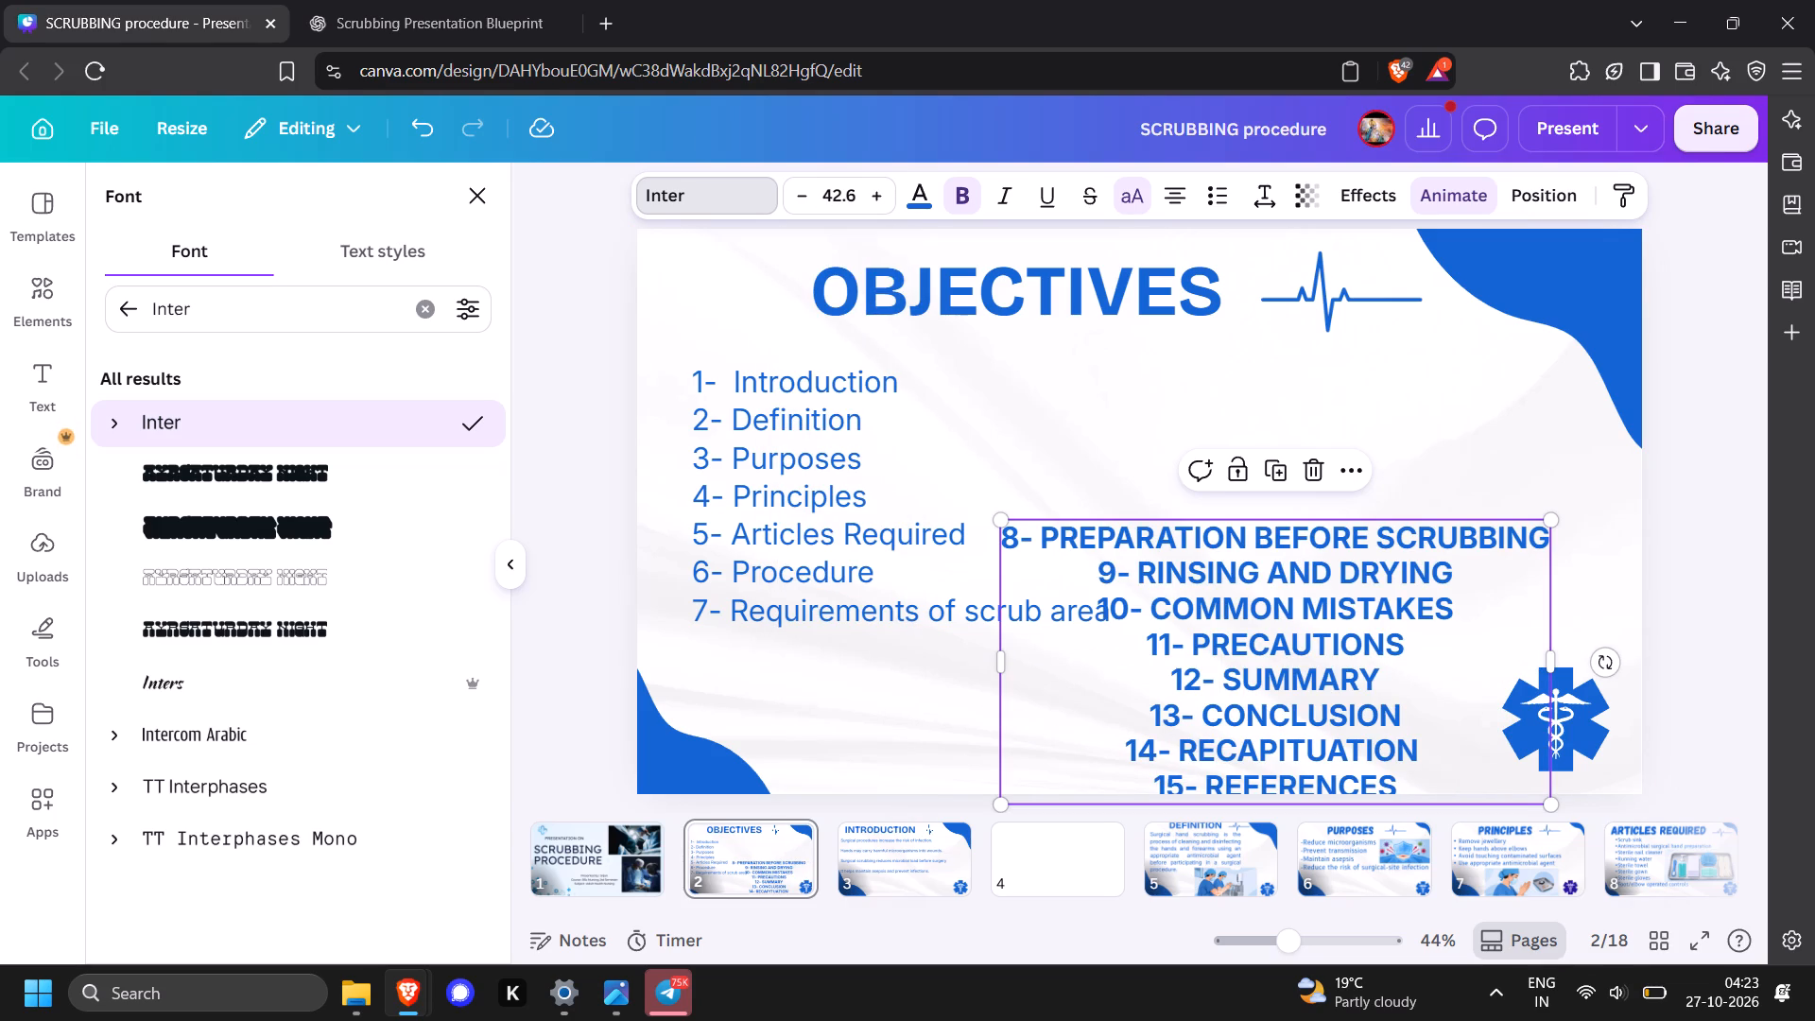
Remove the bold formatting from the items 8–15 text and align it left.
click(972, 202)
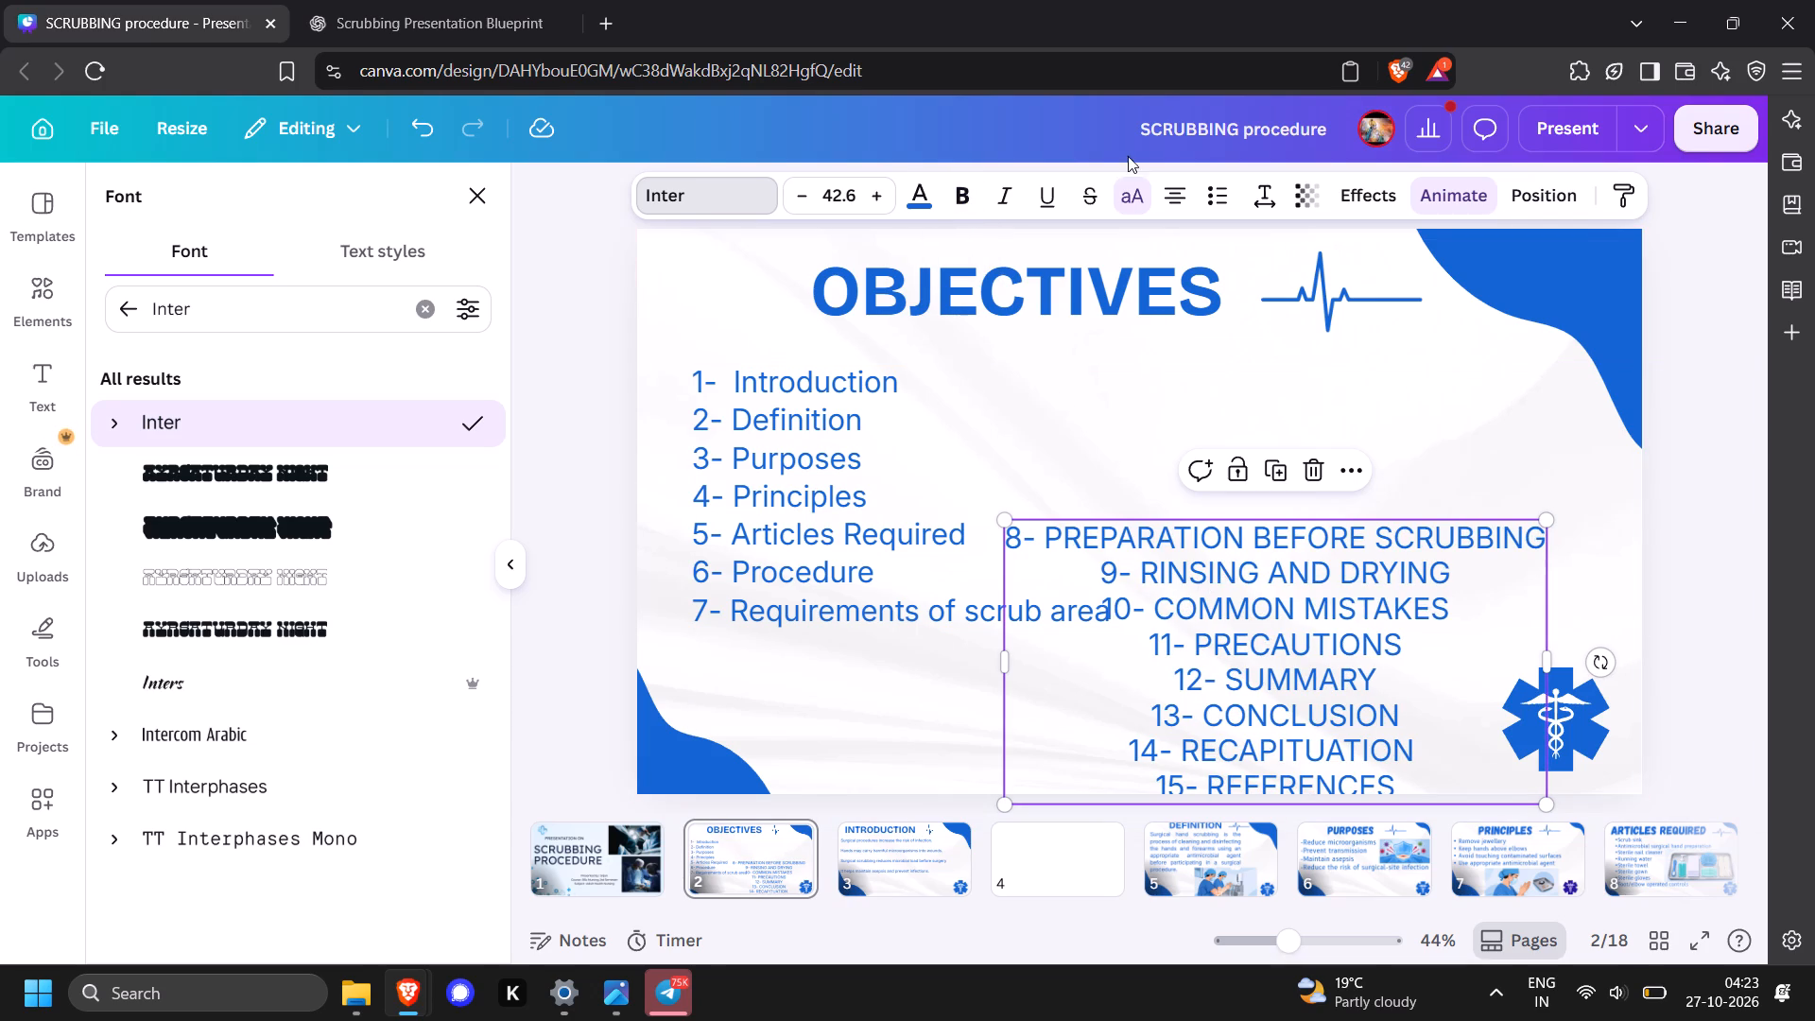
click(1173, 200)
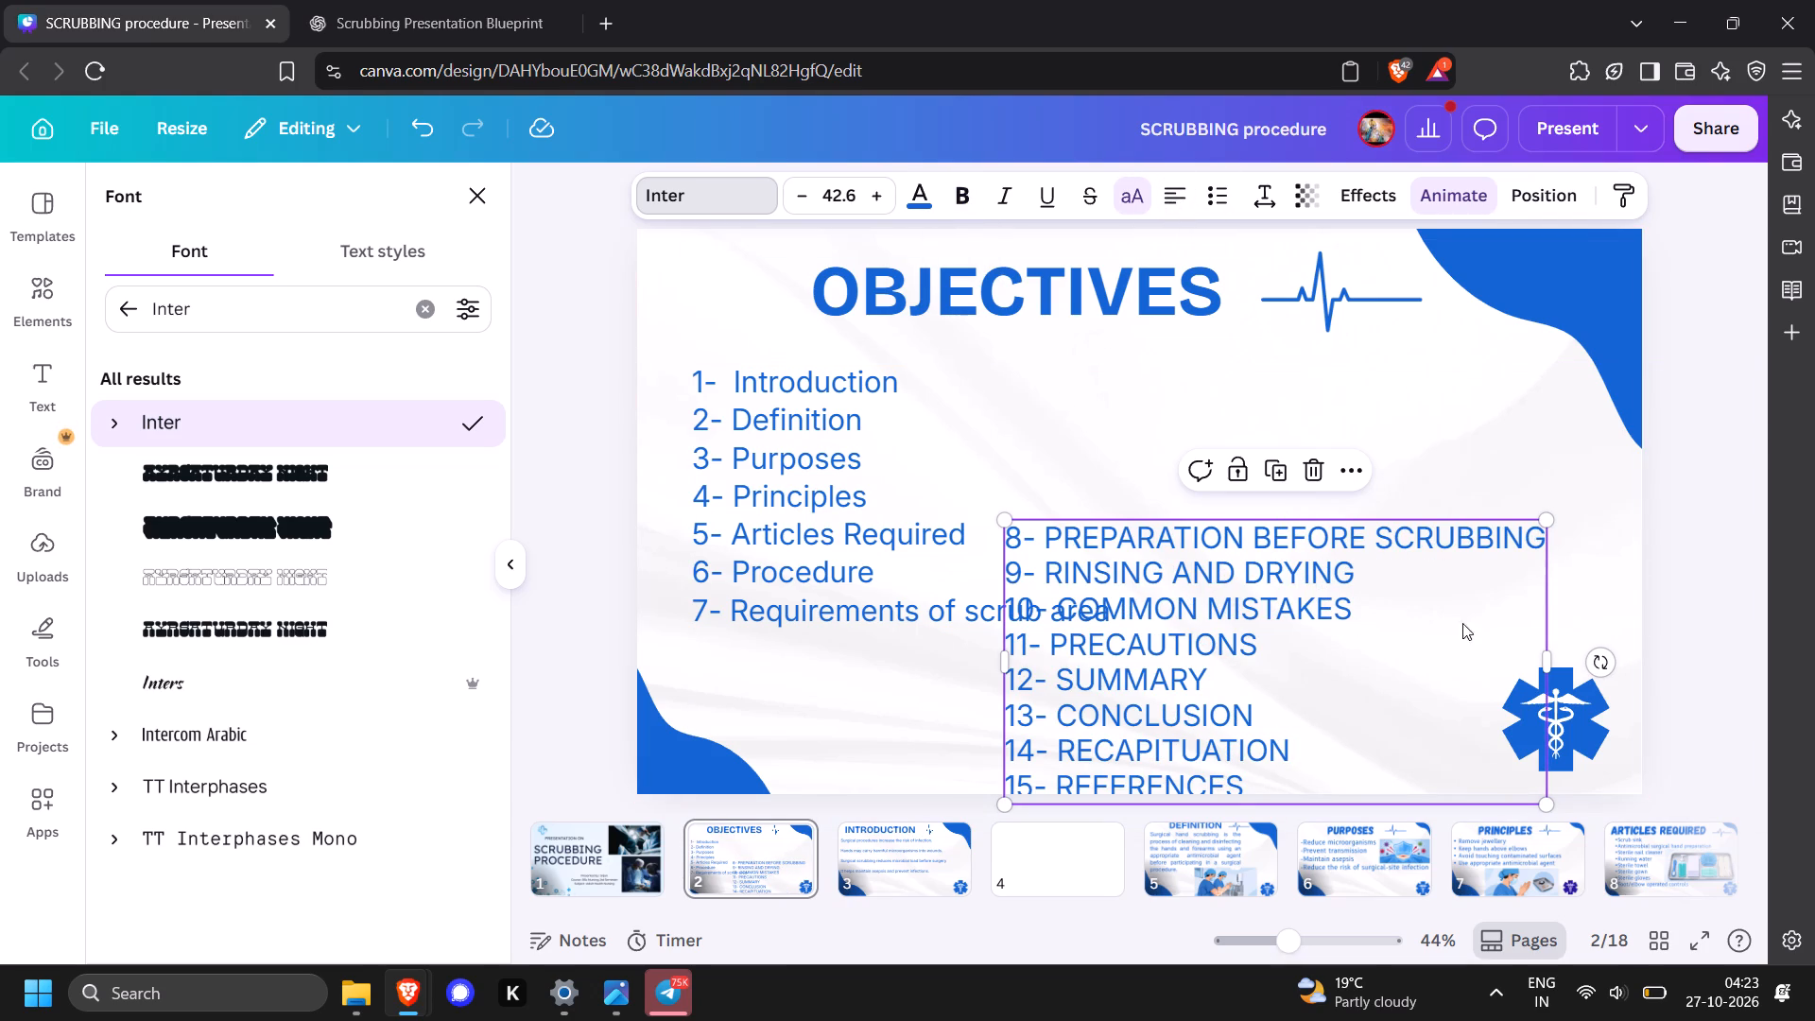
click(1698, 437)
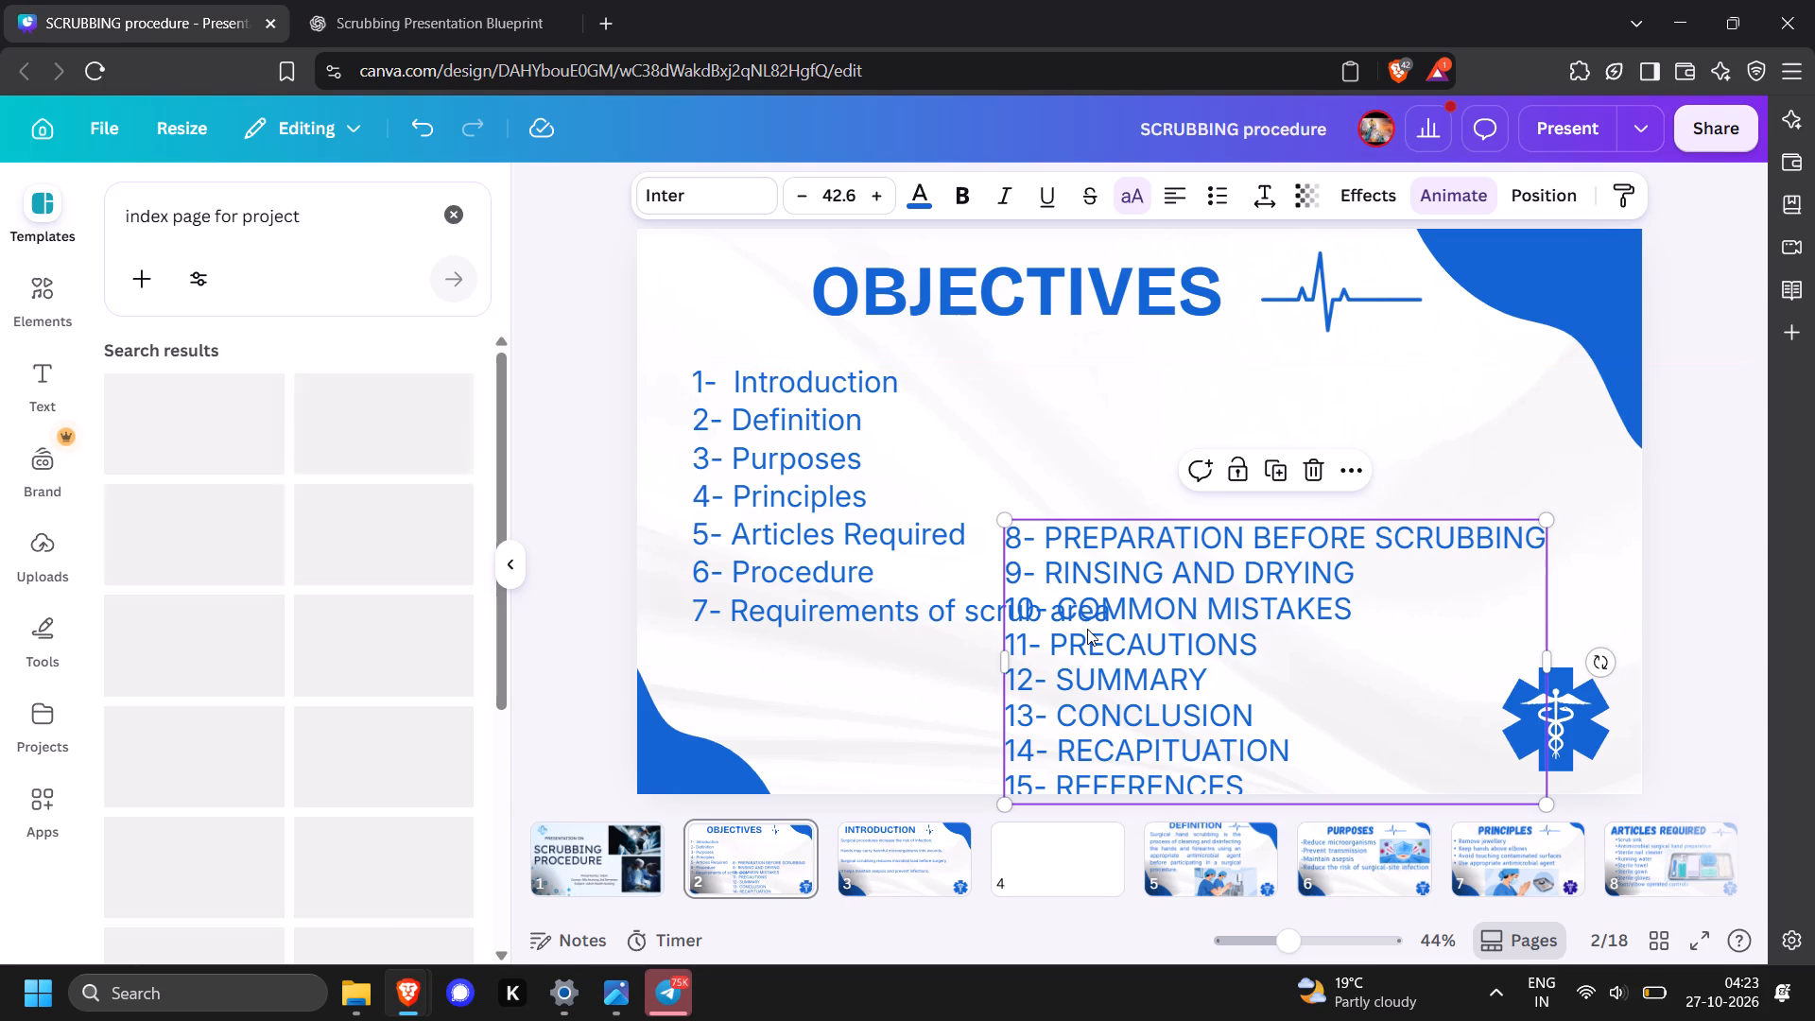
Clear the "index page for project" template search.
click(455, 225)
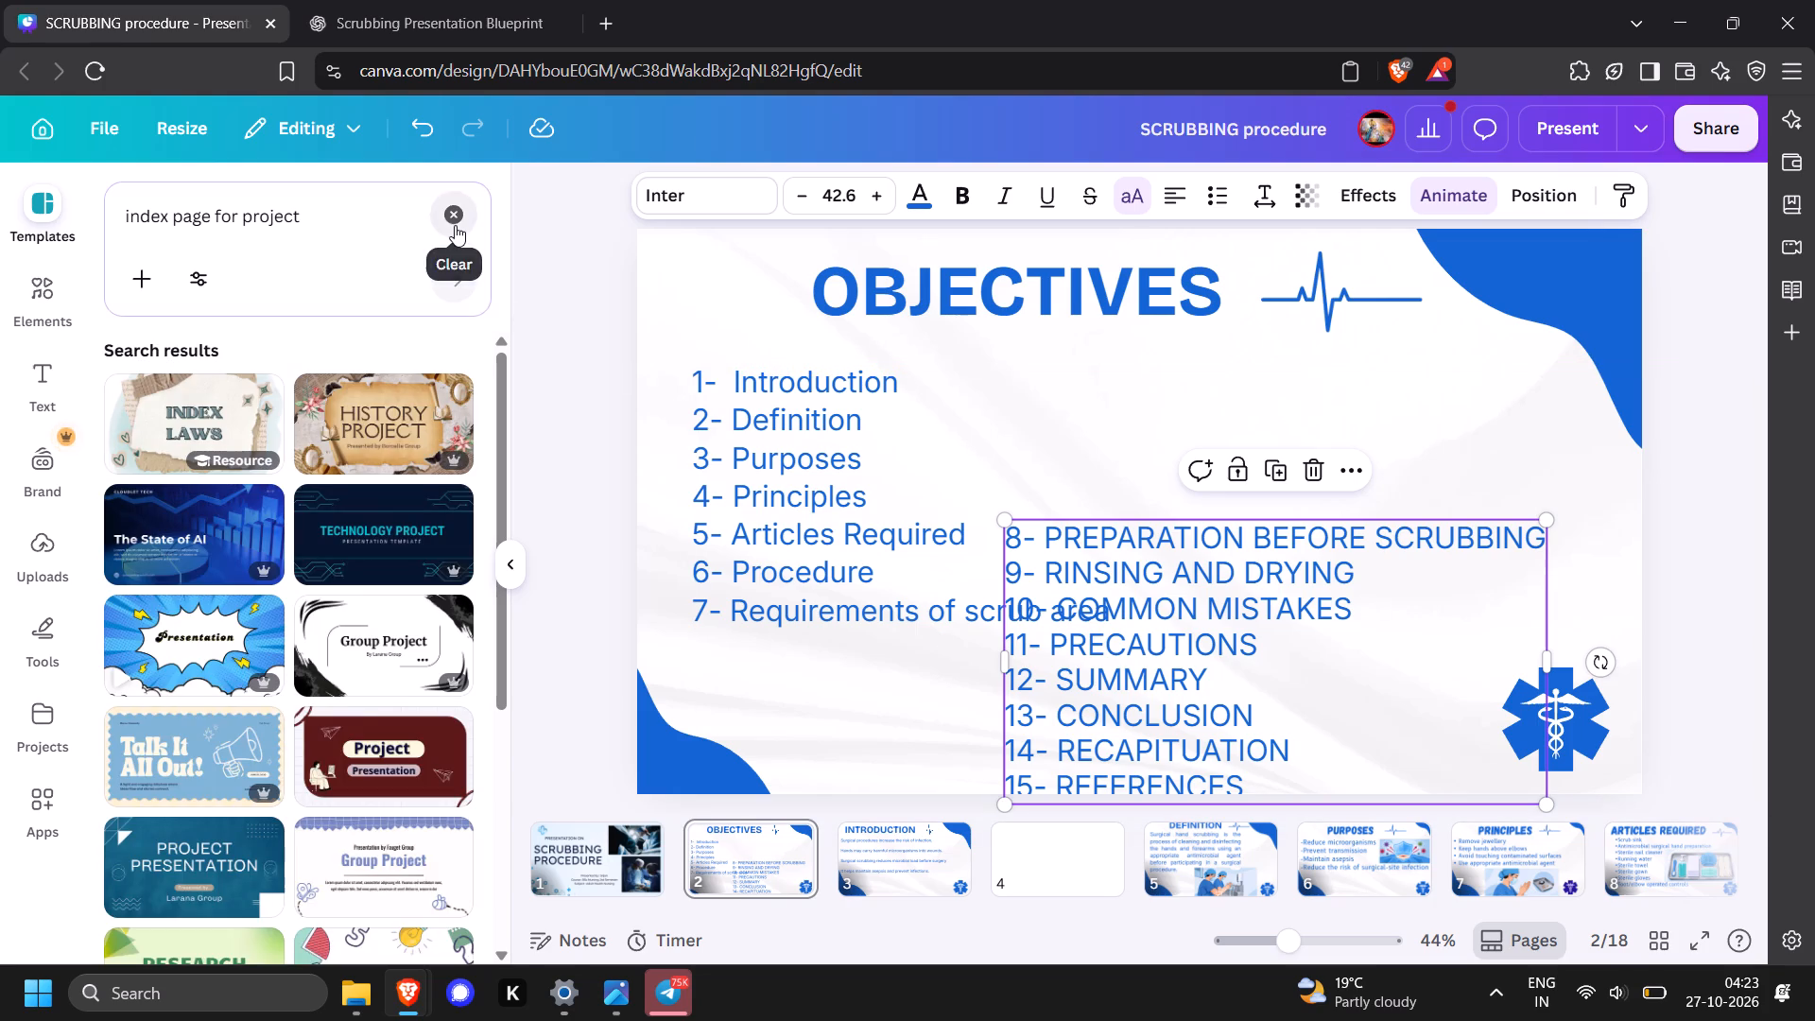
click(554, 372)
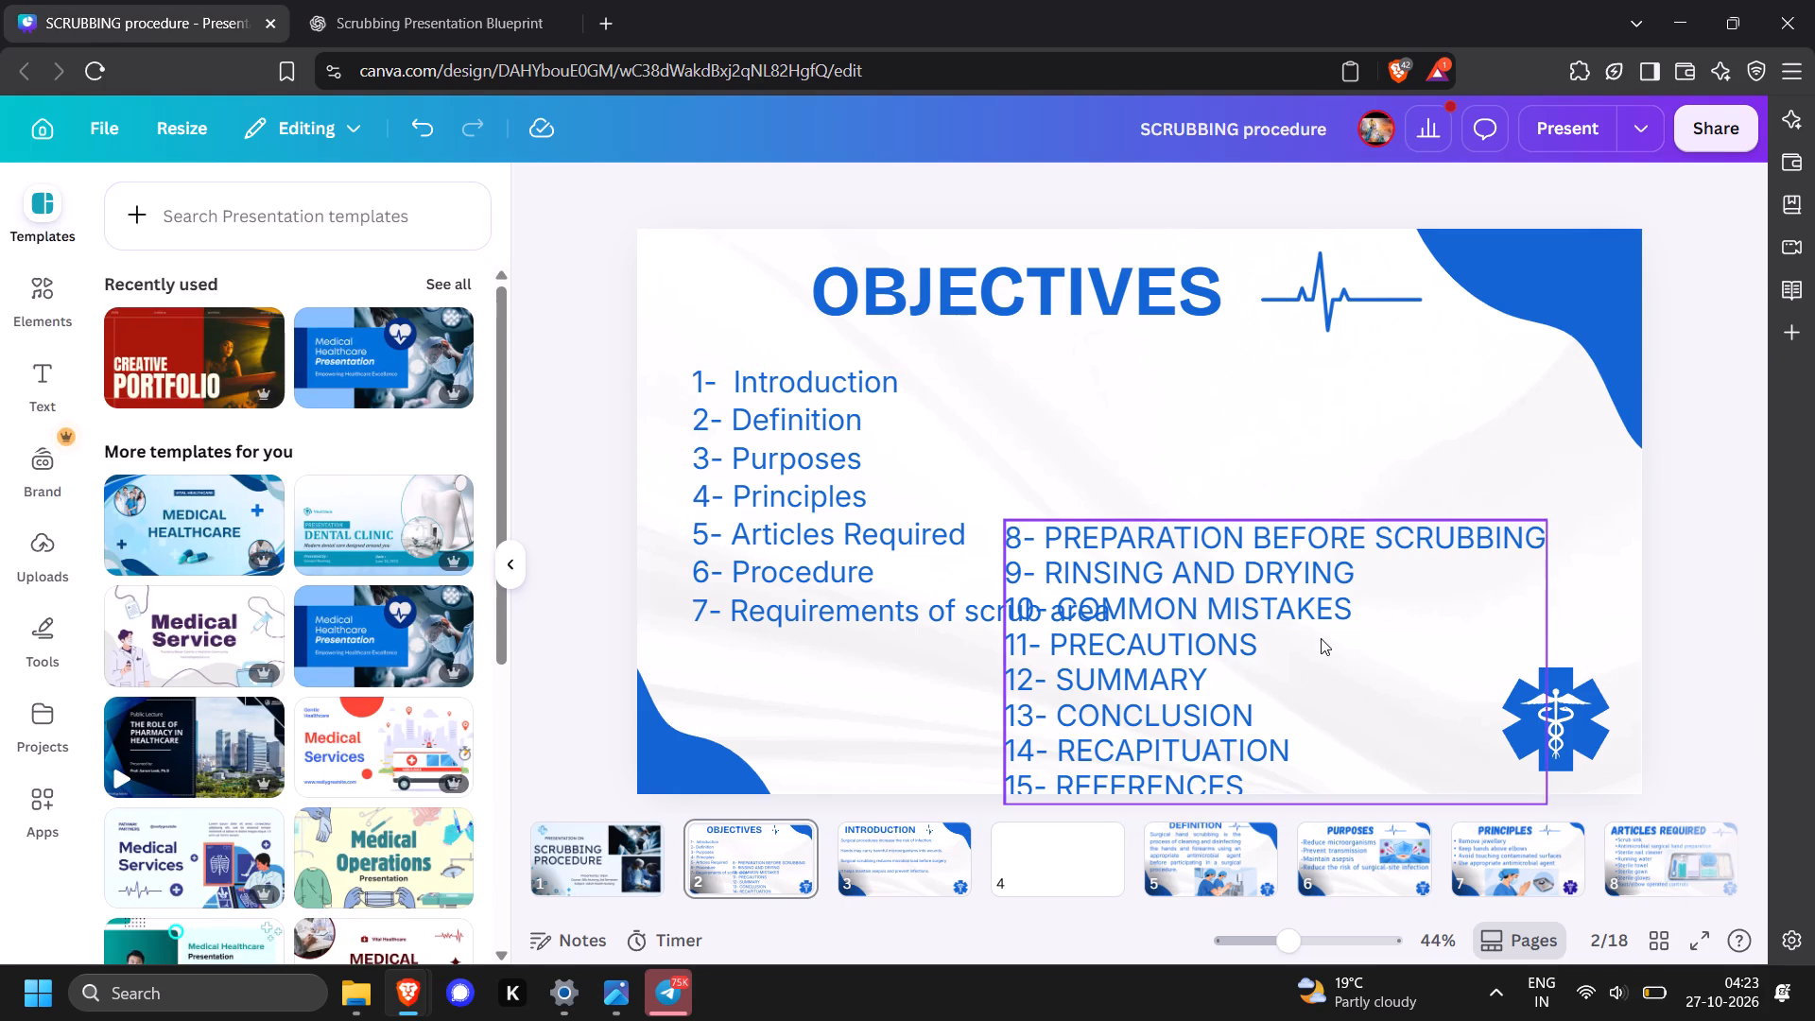
Move the items 8–15 text box up into the slide's right half, beside items 1–7.
drag(1321, 638, 1403, 466)
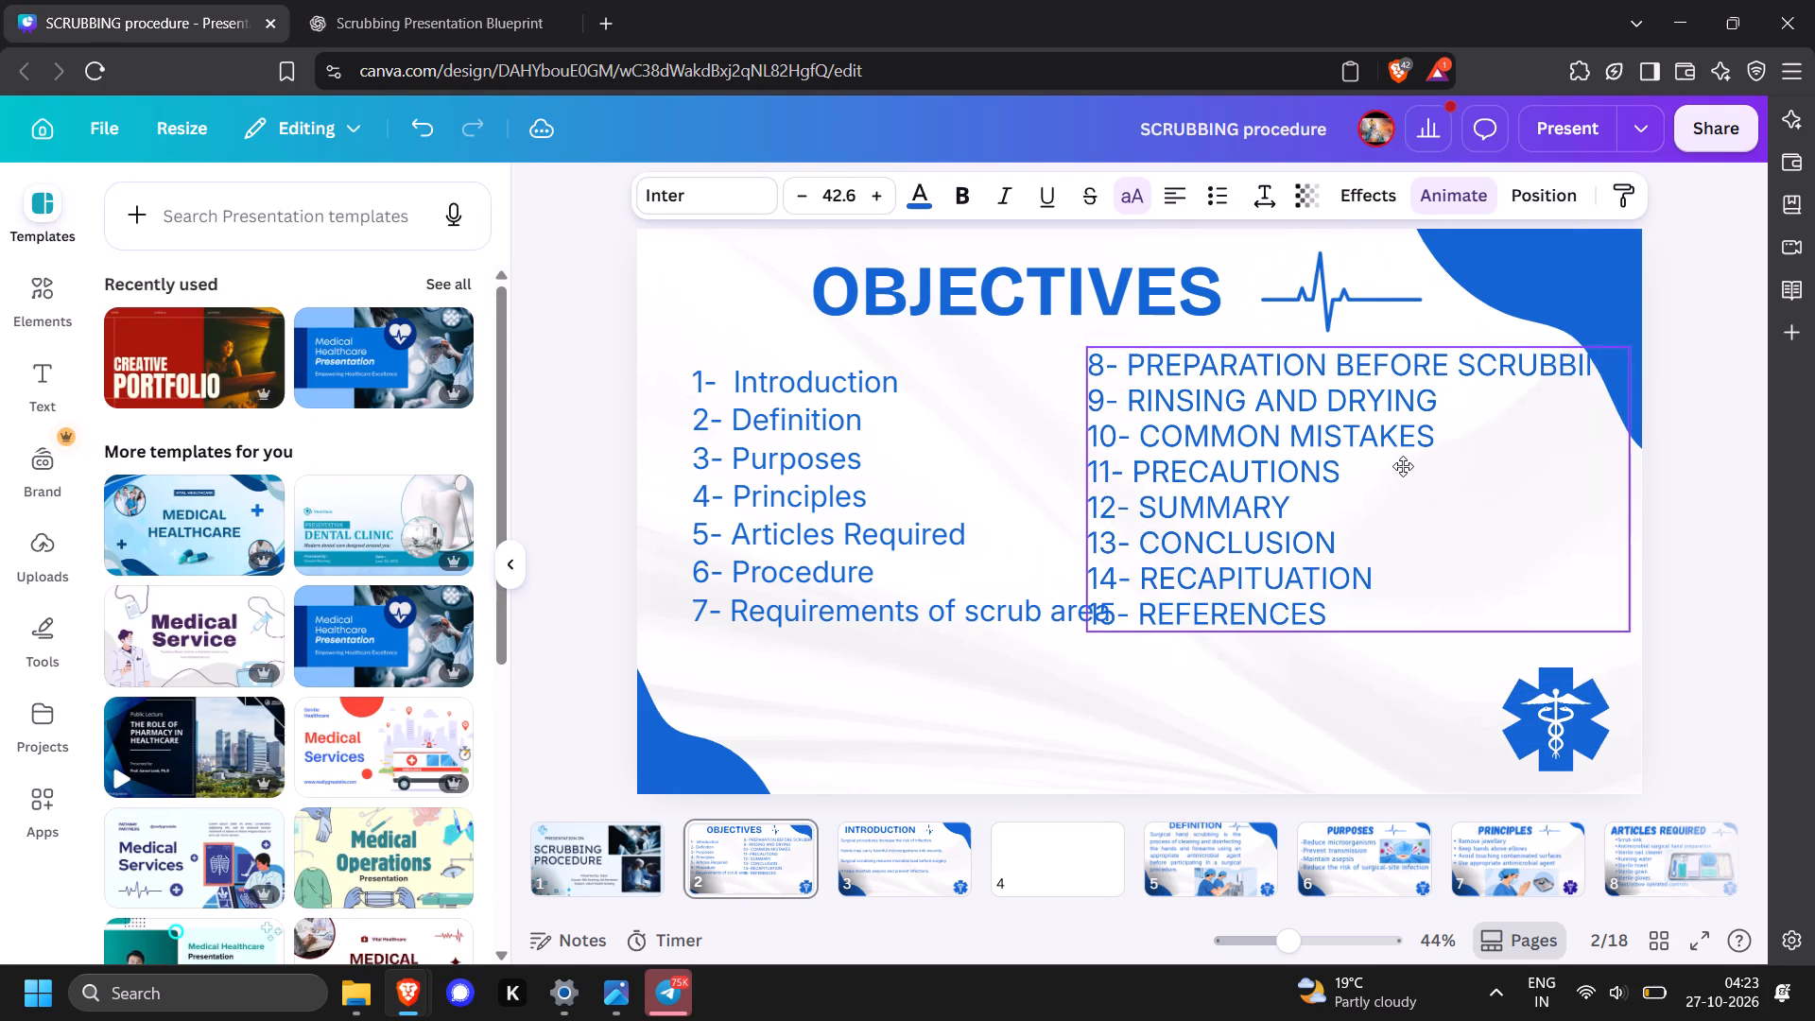
drag(1403, 466, 1402, 461)
click(935, 614)
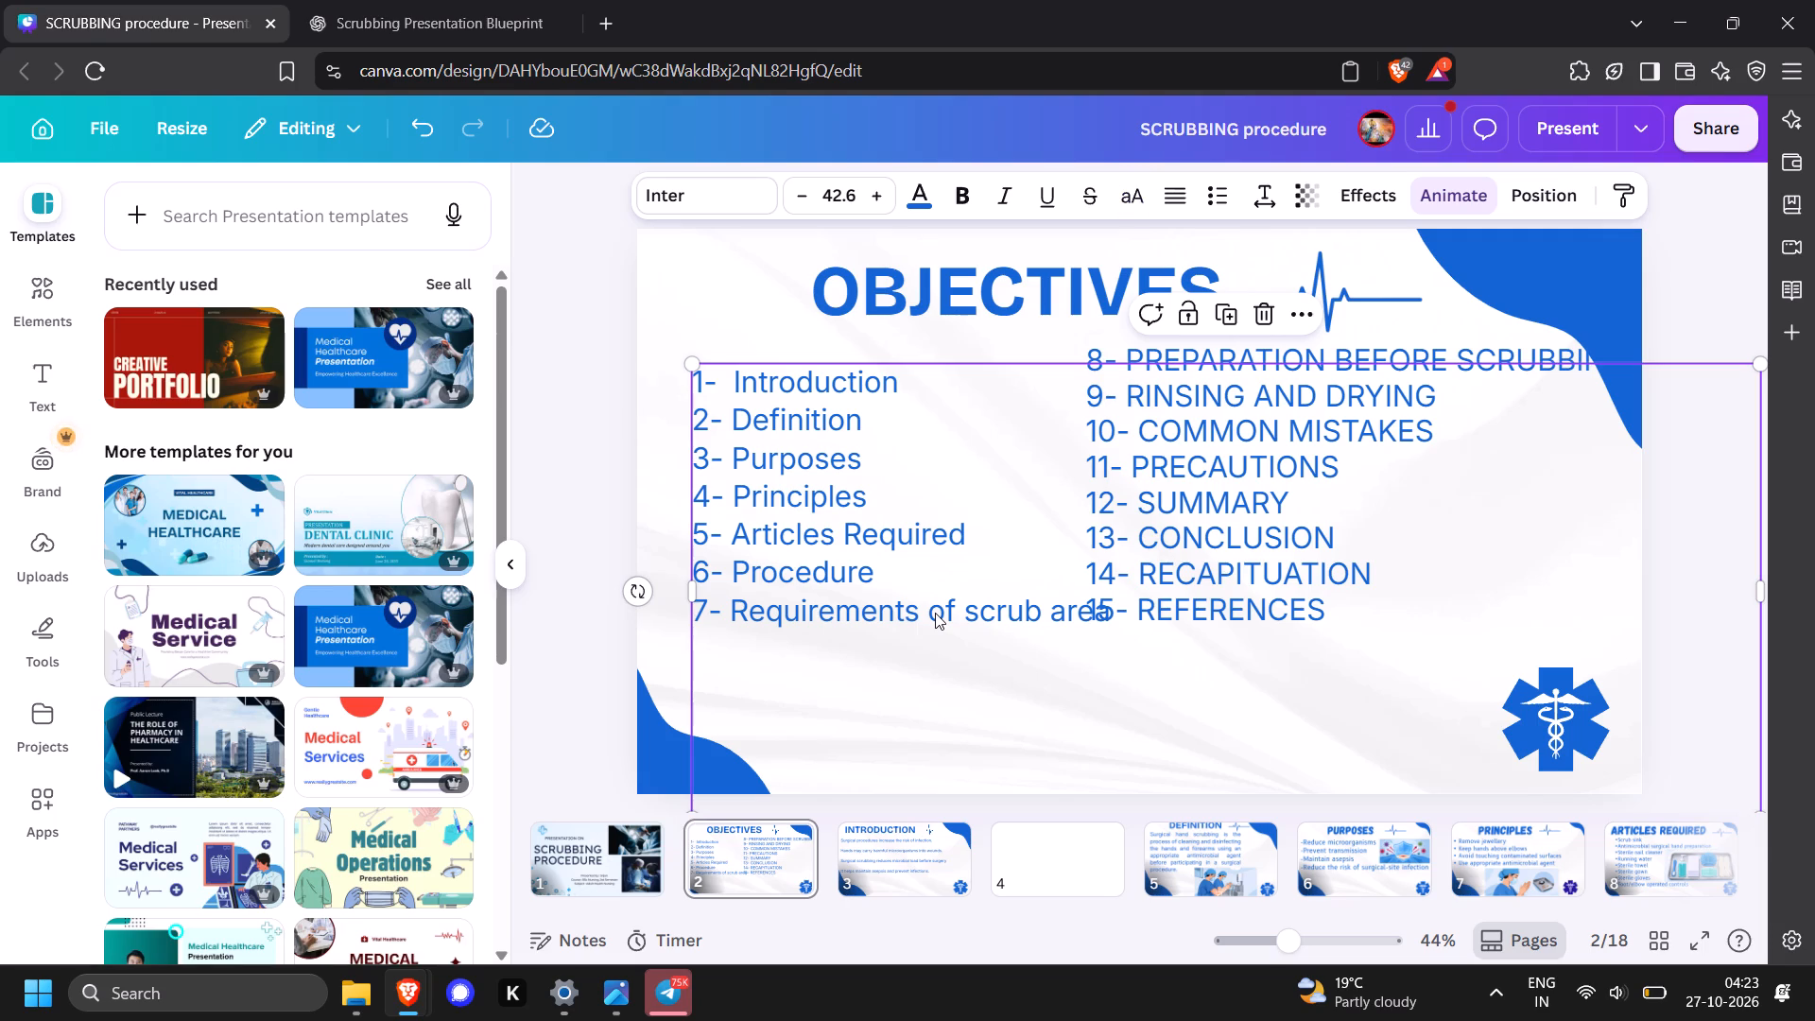
click(1512, 286)
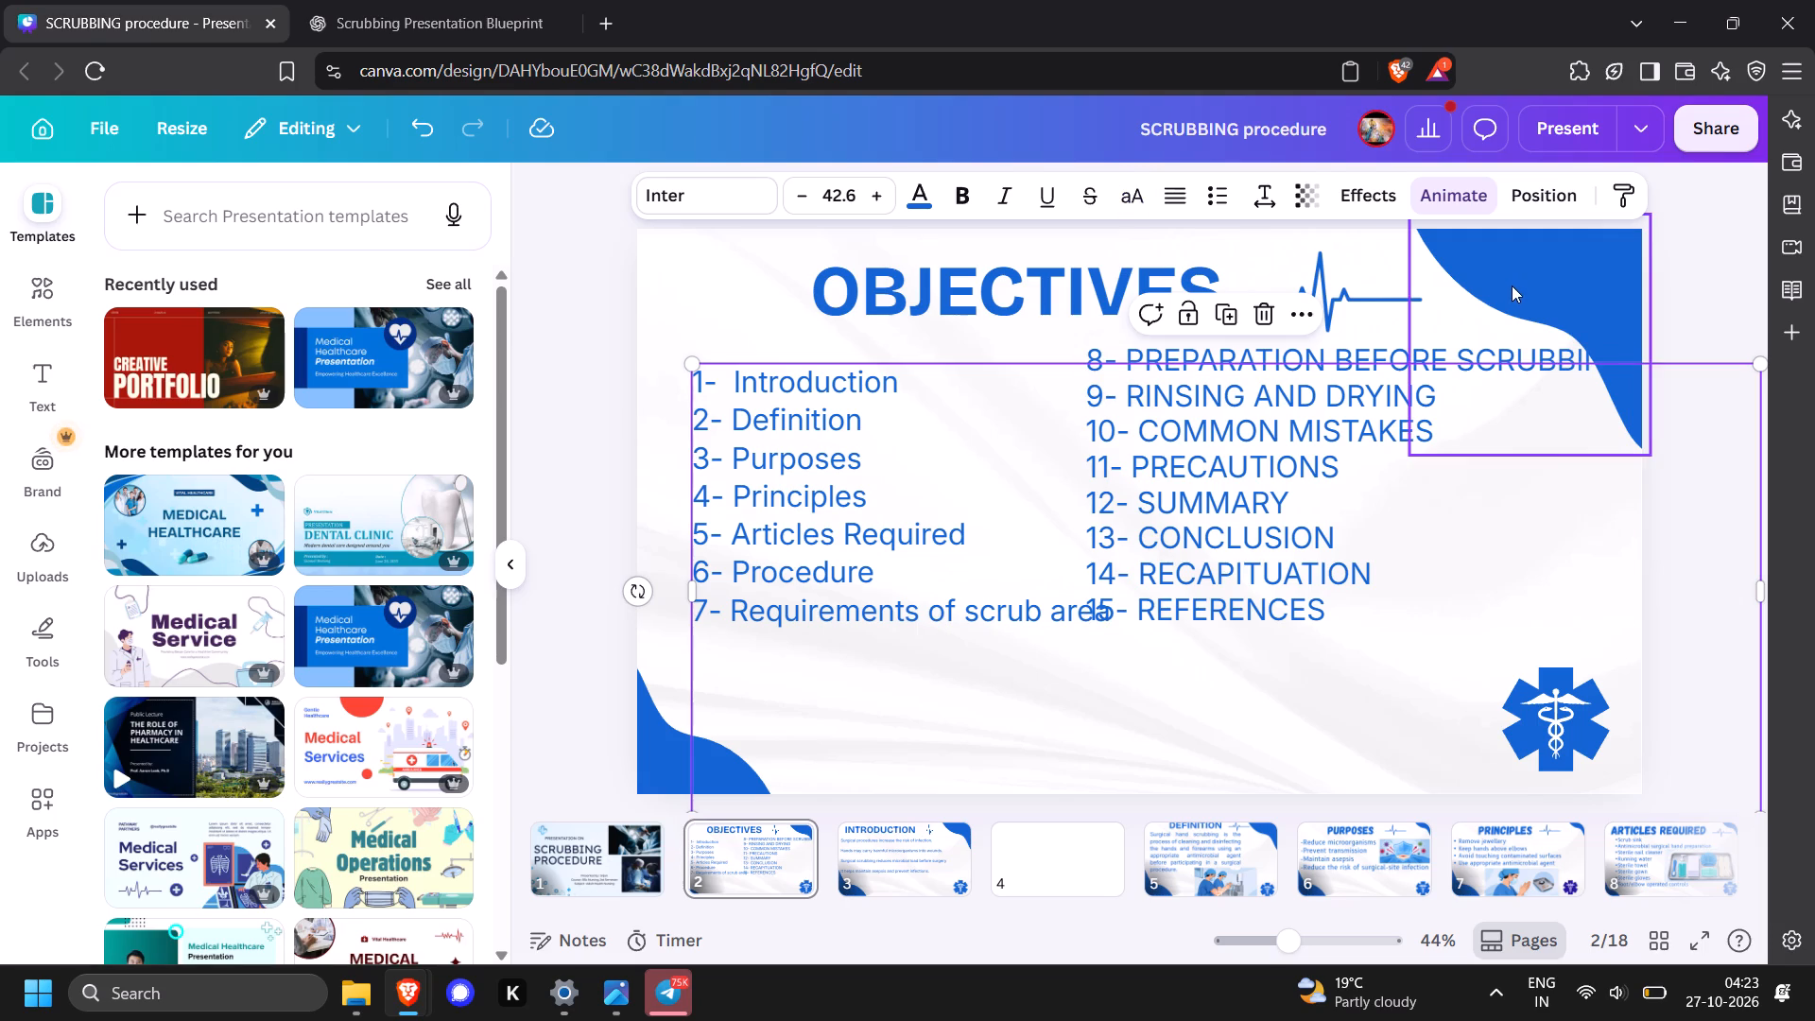
drag(1409, 459, 1410, 458)
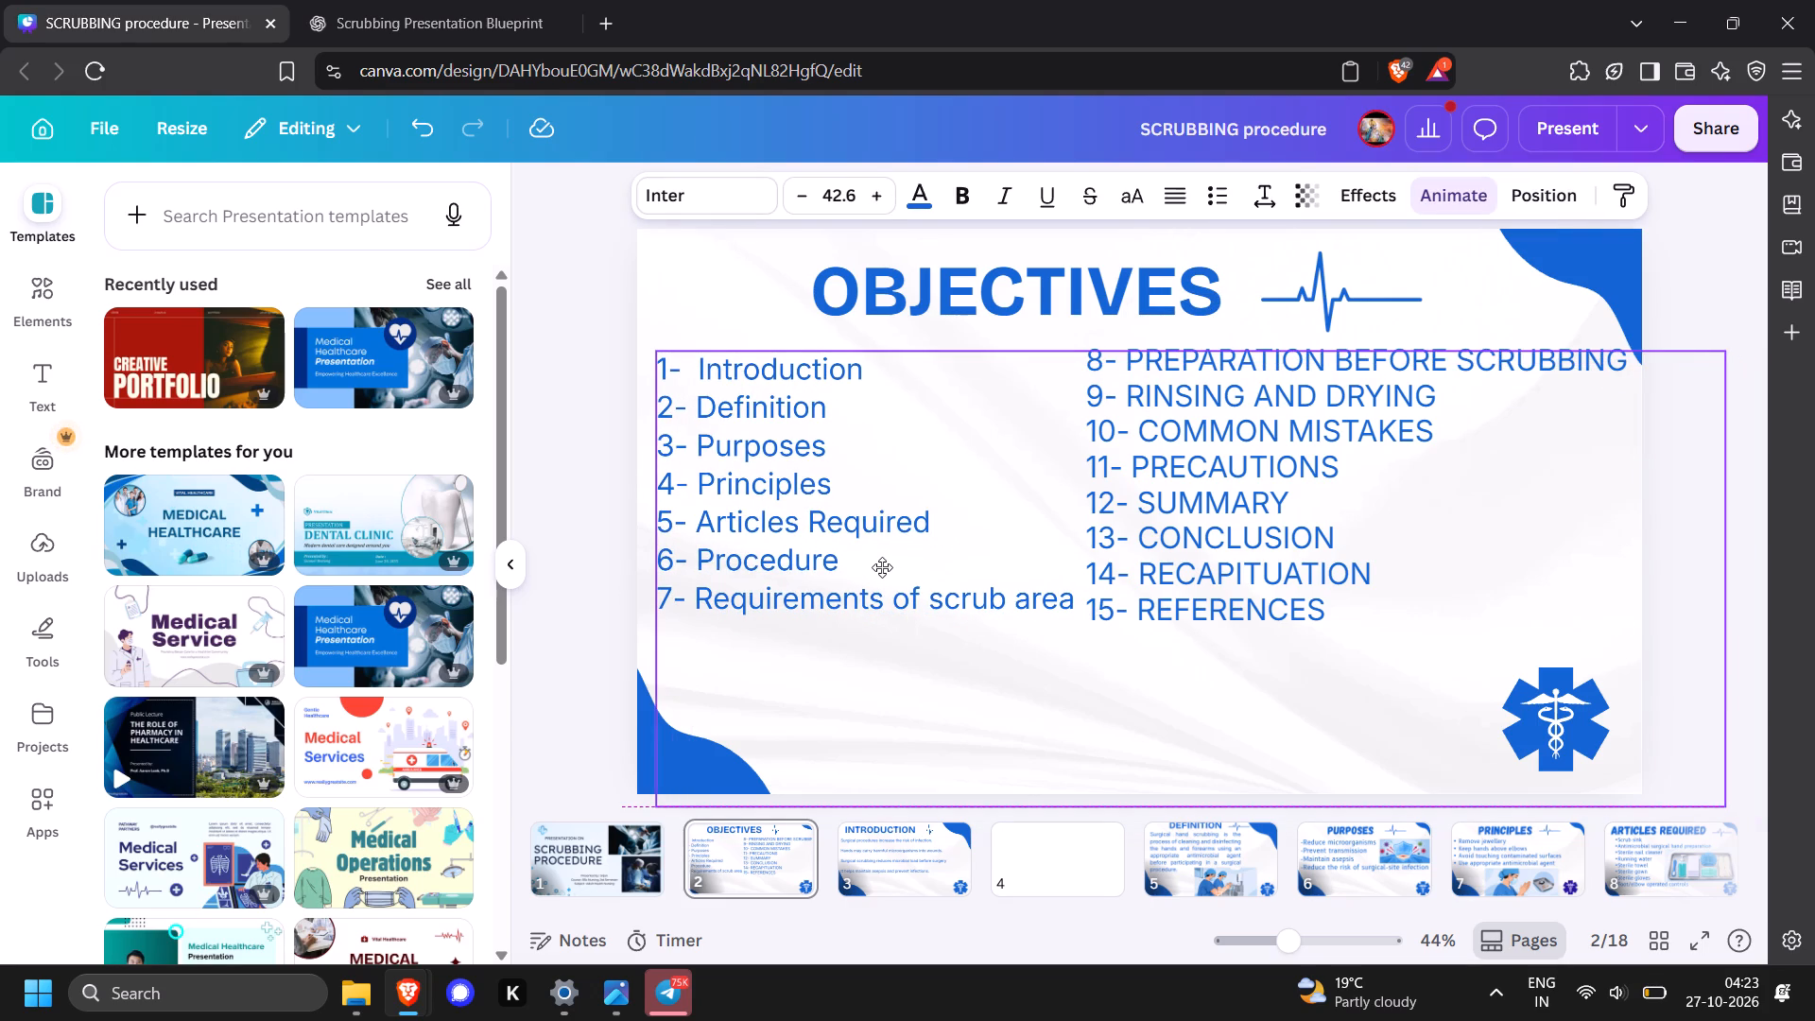
drag(882, 567, 883, 560)
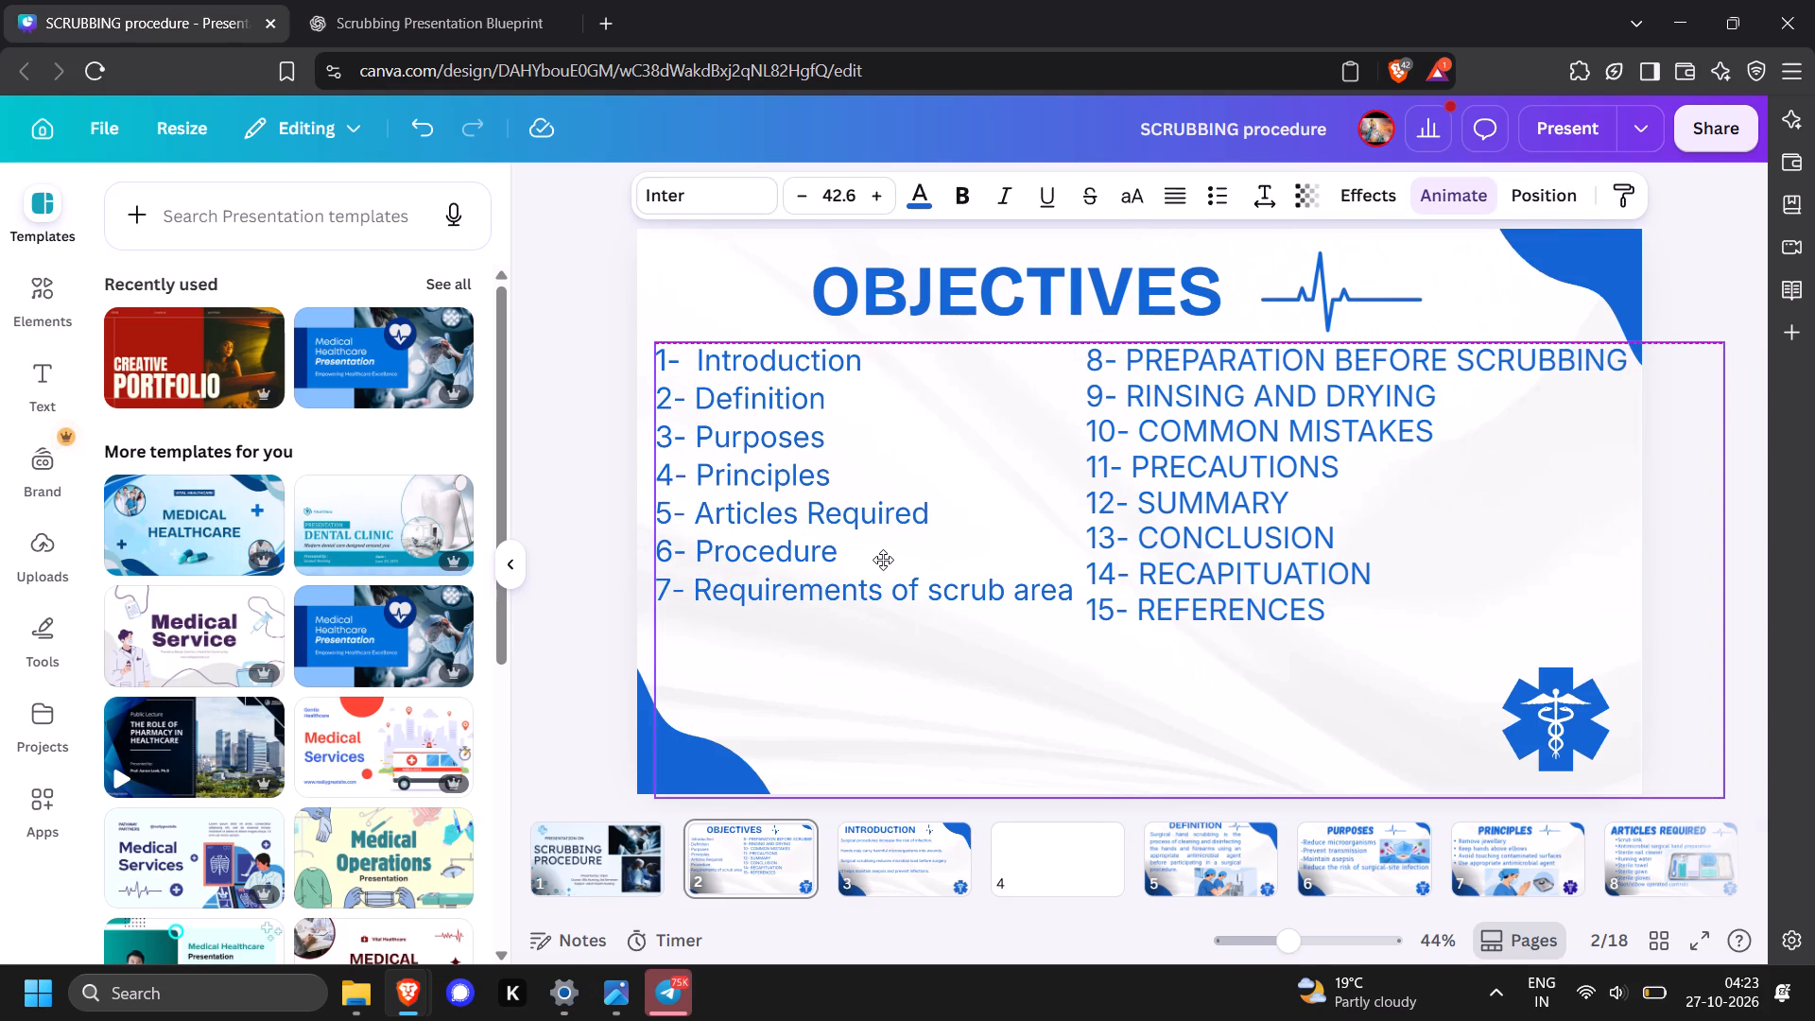
drag(883, 560, 882, 560)
Shift the items 8–15 text box right until it meets the slide's right edge, keeping the tops aligned.
drag(1184, 546, 1201, 545)
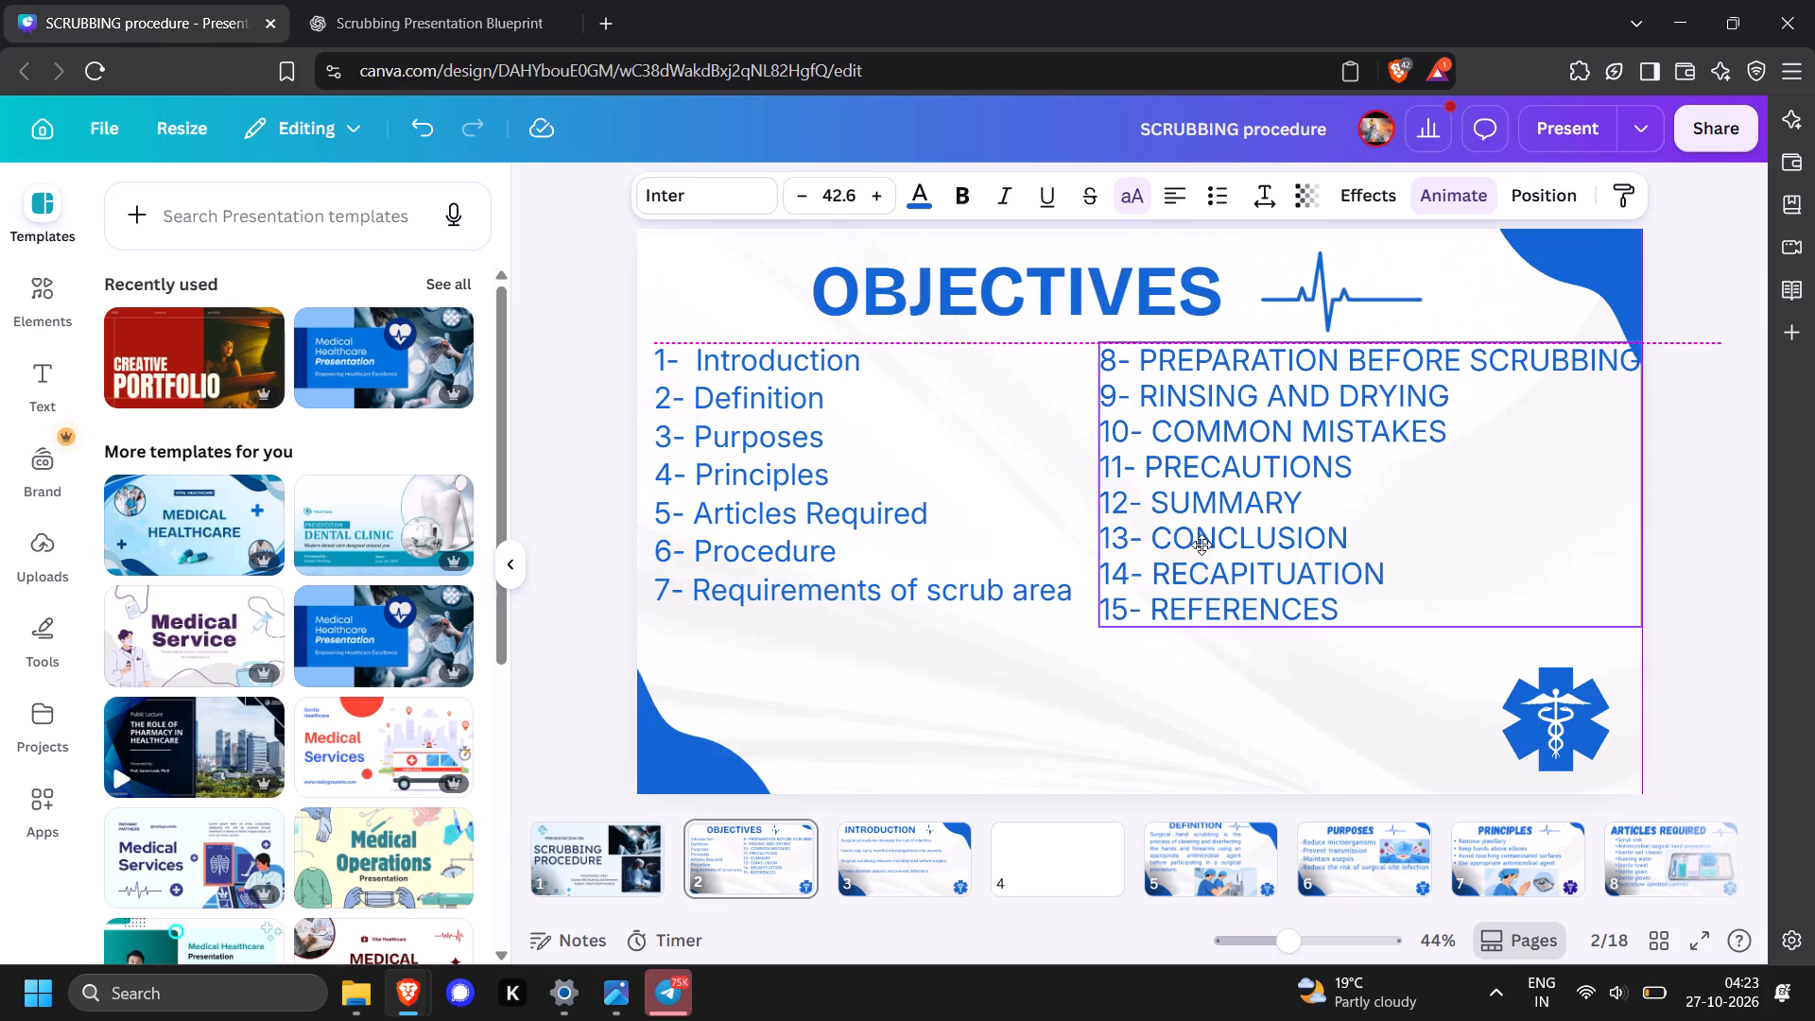
drag(1201, 545, 1210, 545)
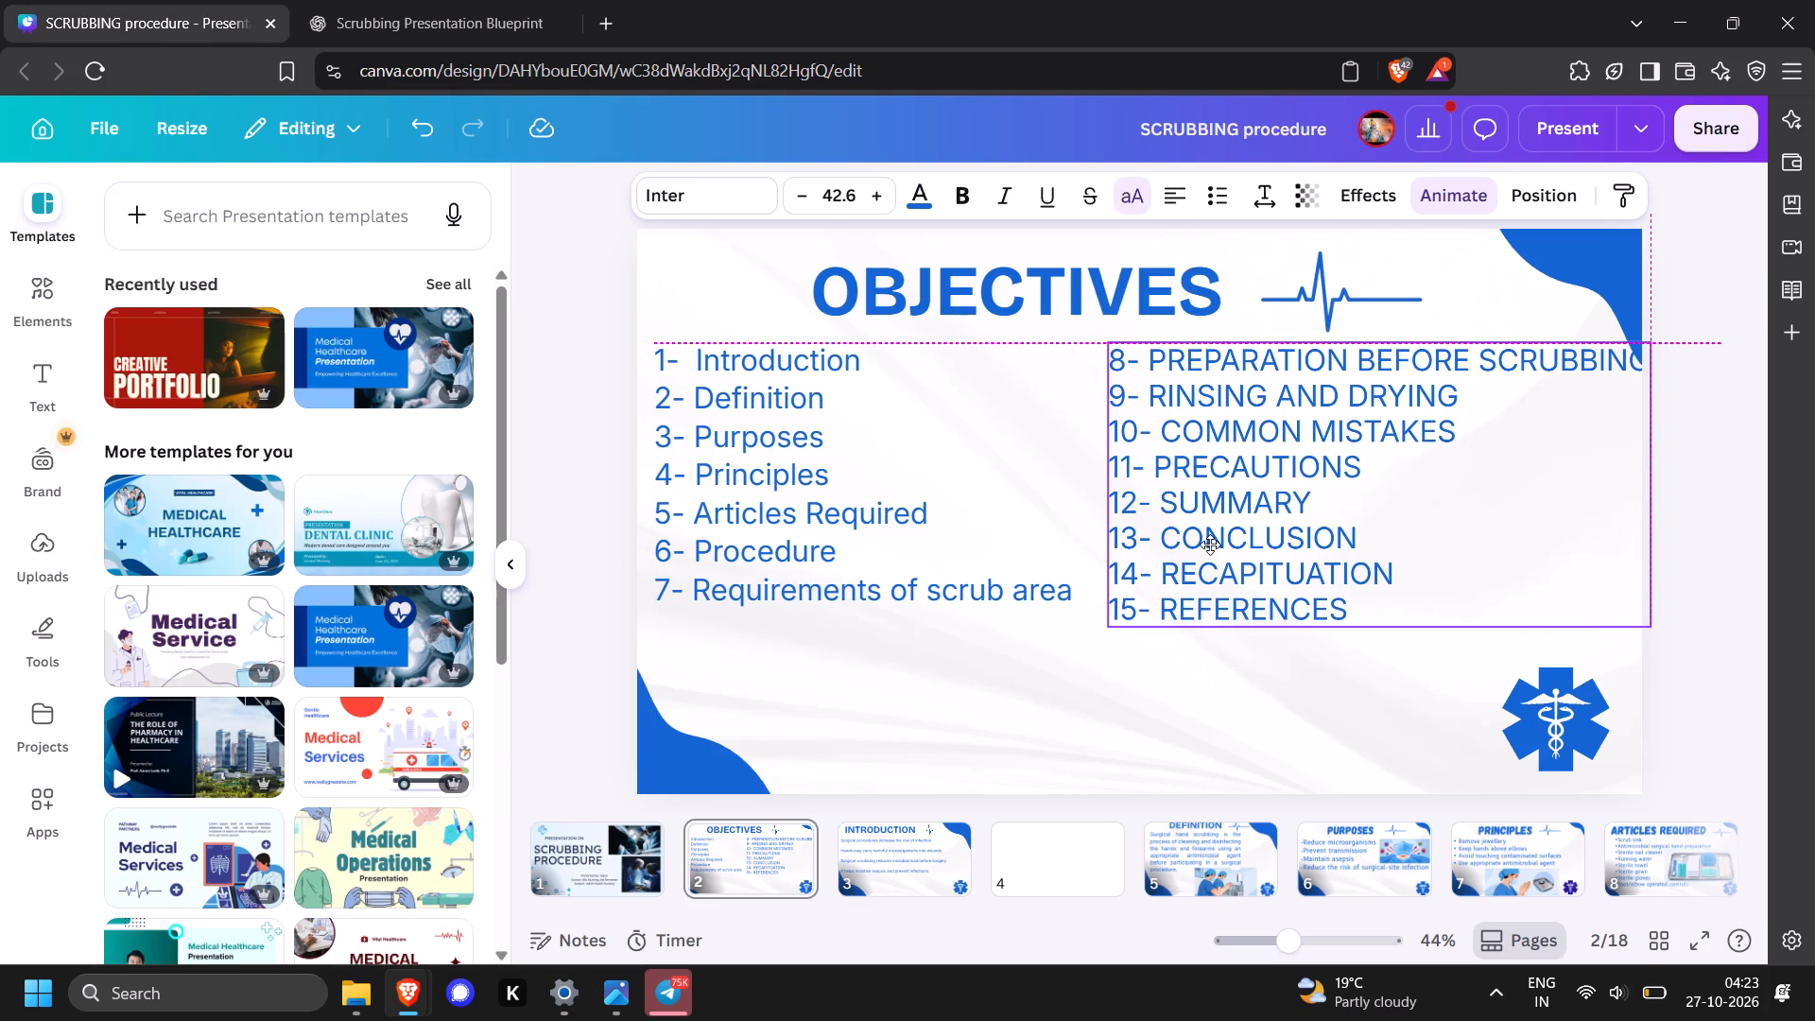
drag(1210, 545, 1193, 551)
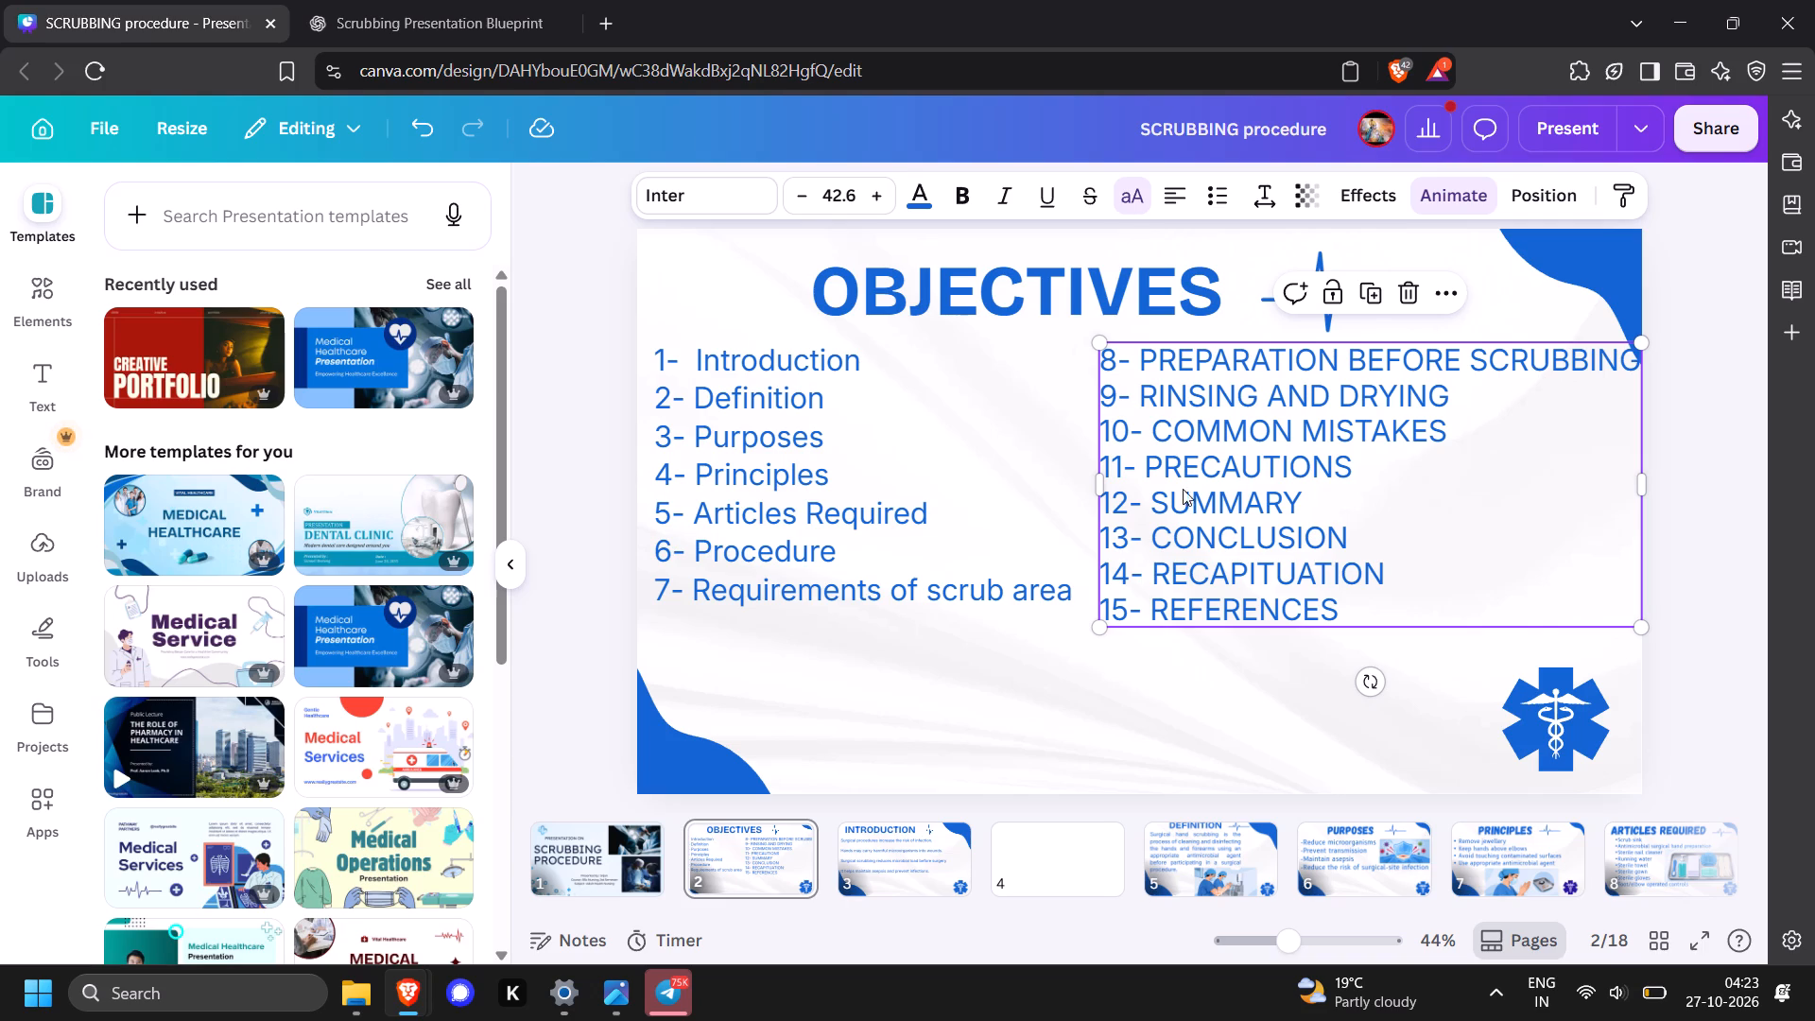
Reduce the font size of the items 8–15 text box to 39.6.
click(799, 198)
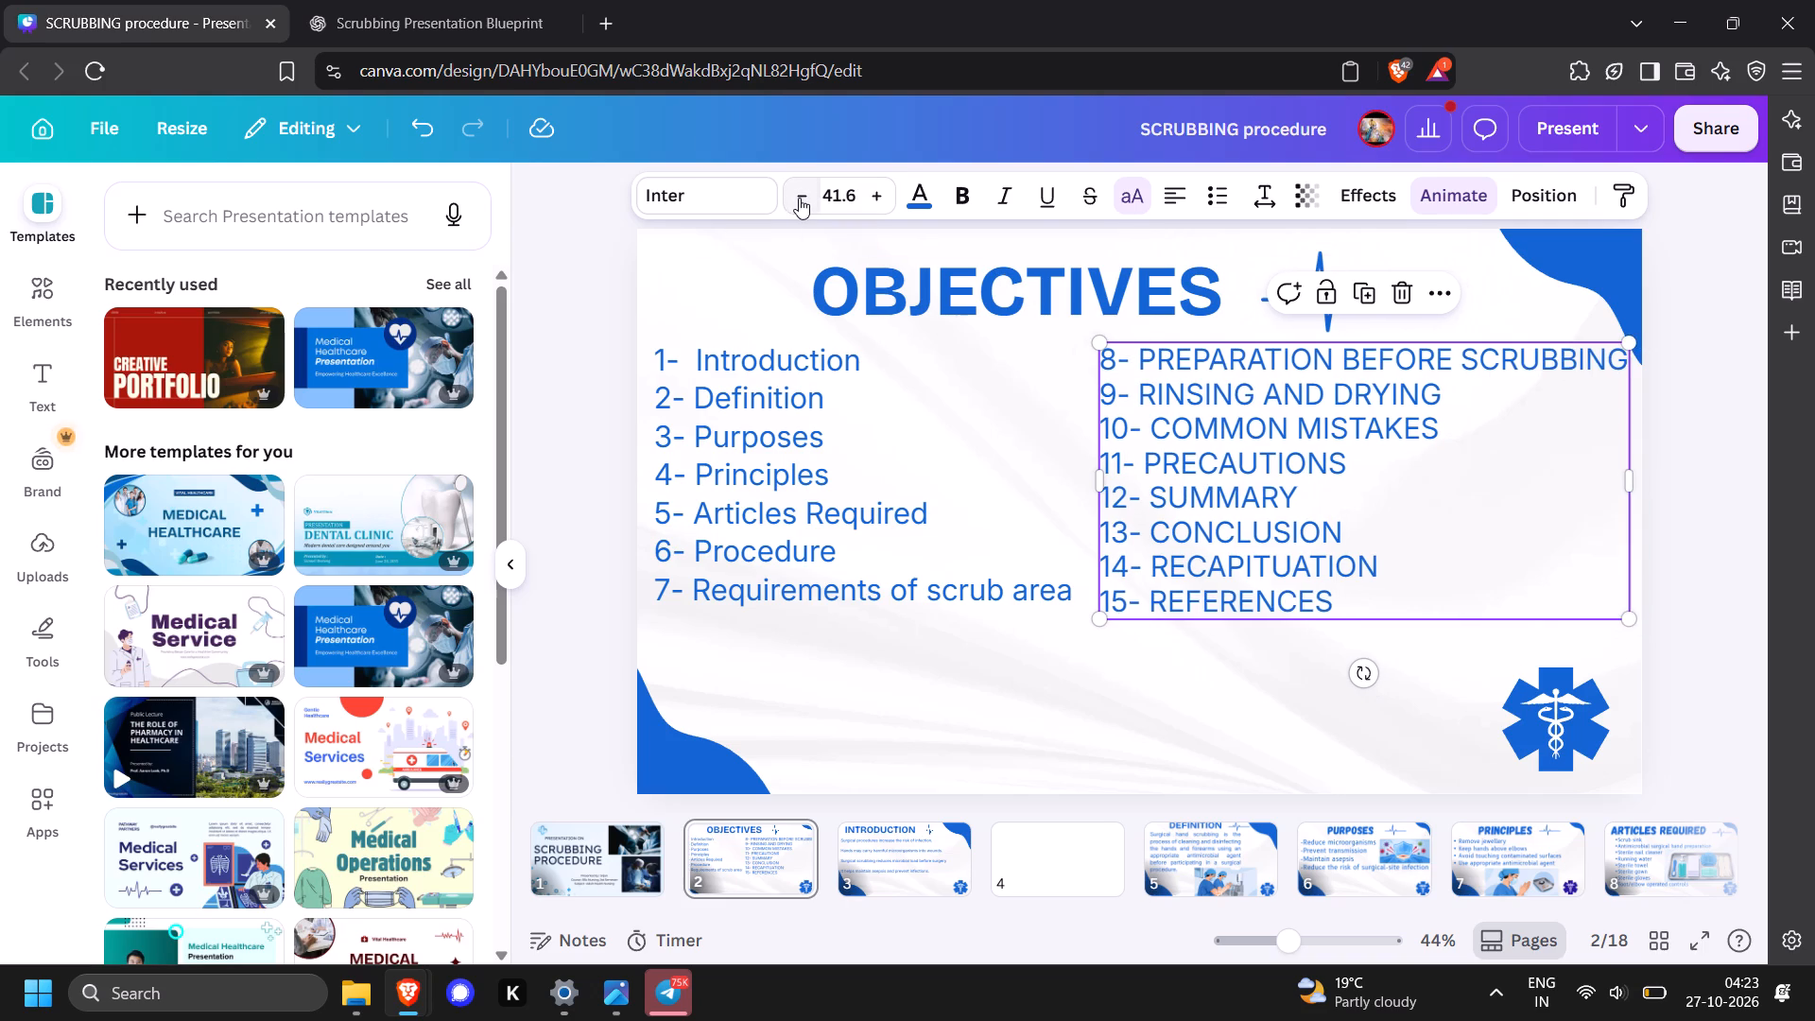
double_click(799, 198)
click(799, 198)
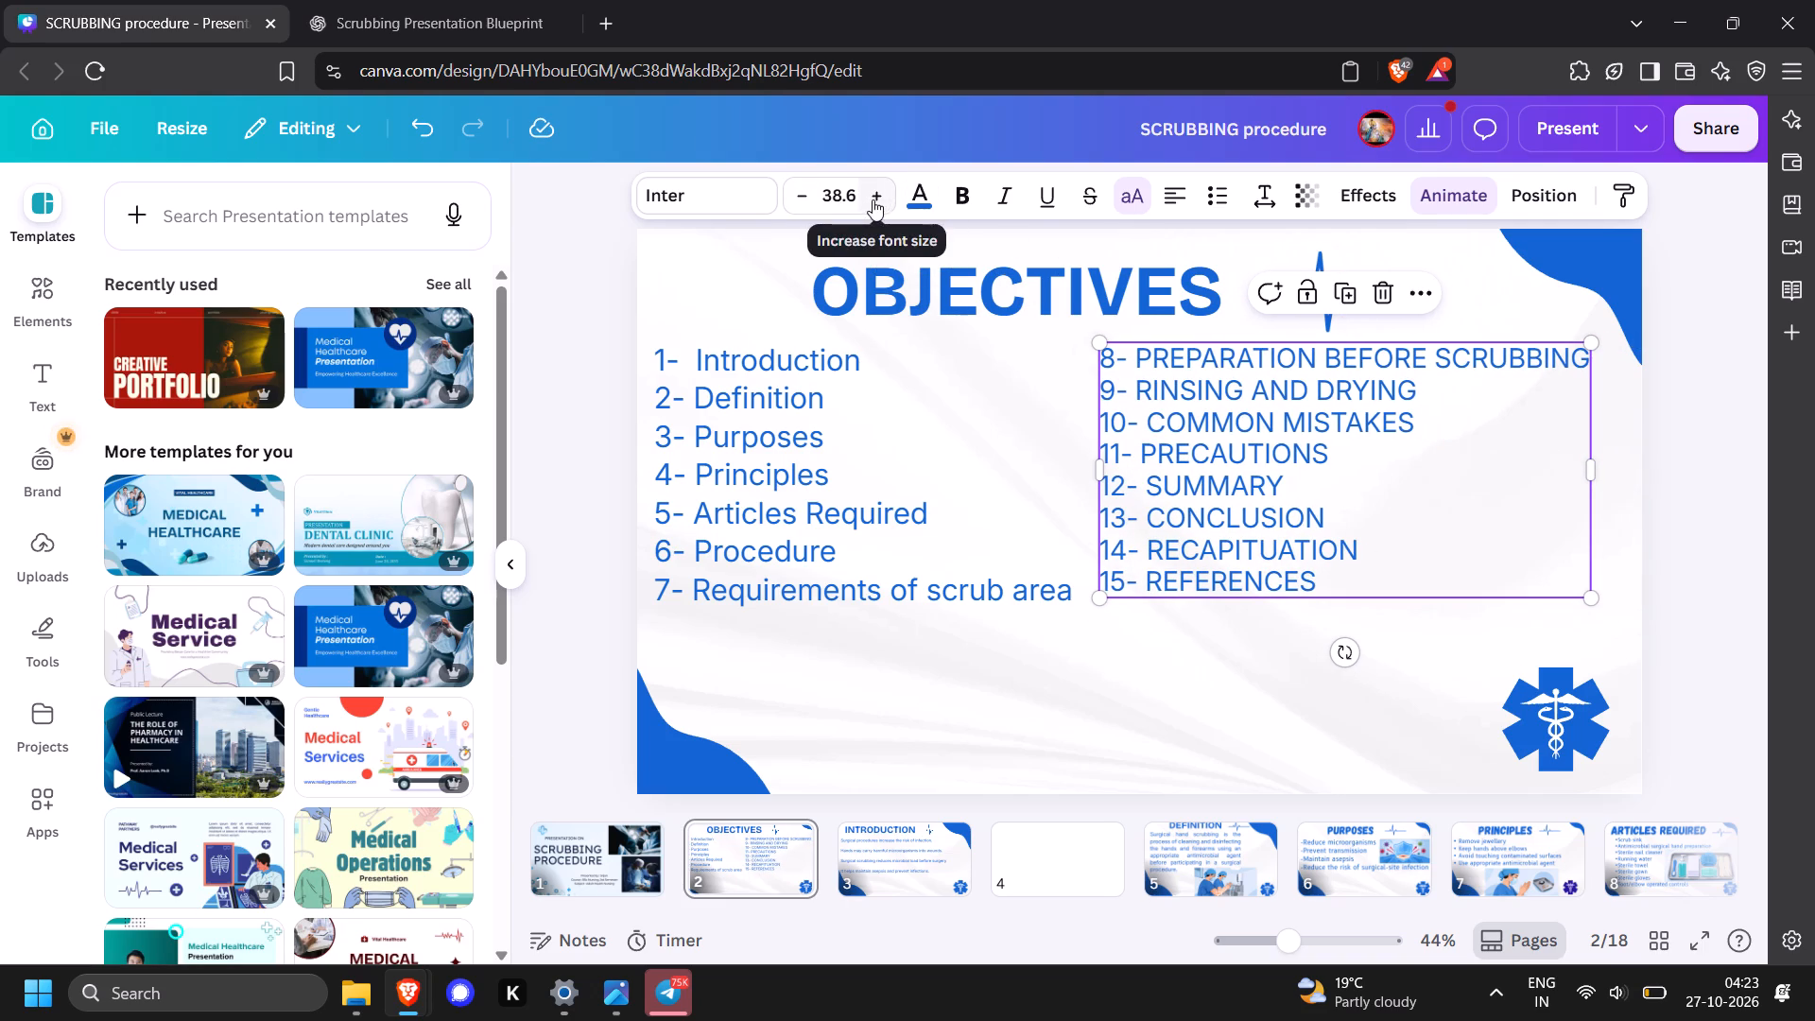
click(873, 199)
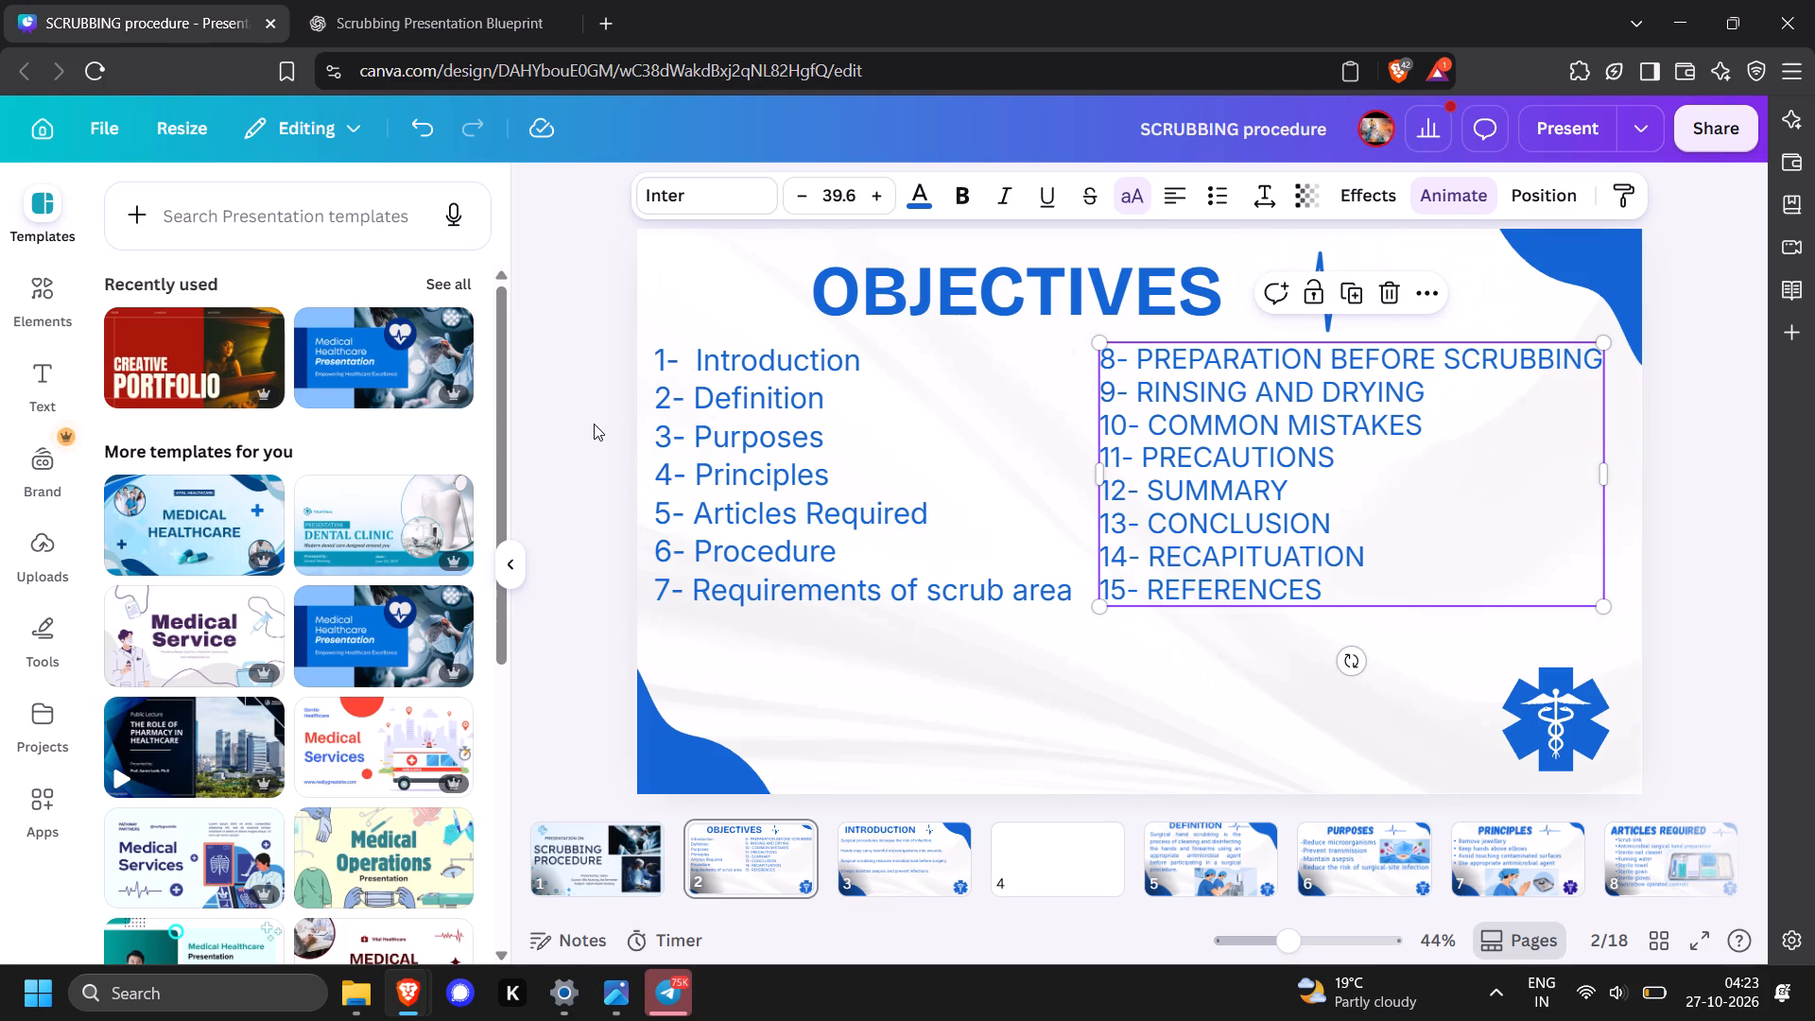
click(594, 424)
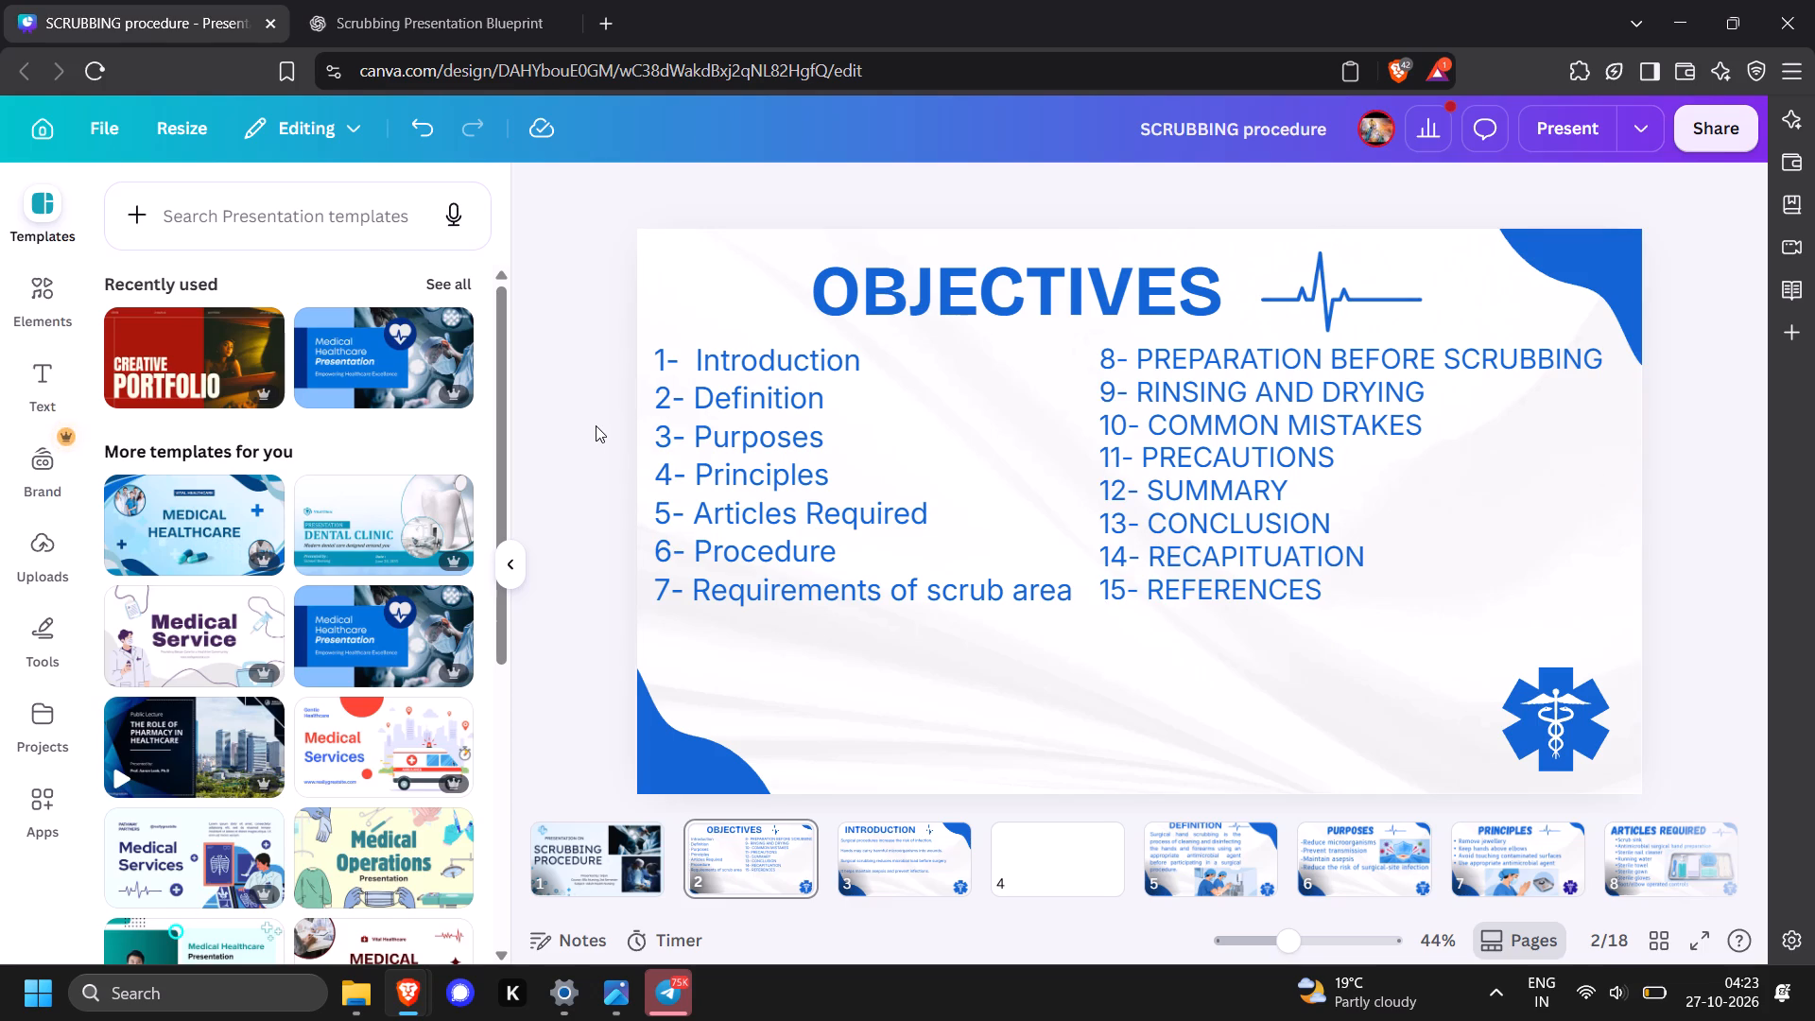
Nudge the items 8–15 text box slightly right to widen the gap from items 1–7.
drag(1264, 439, 1267, 439)
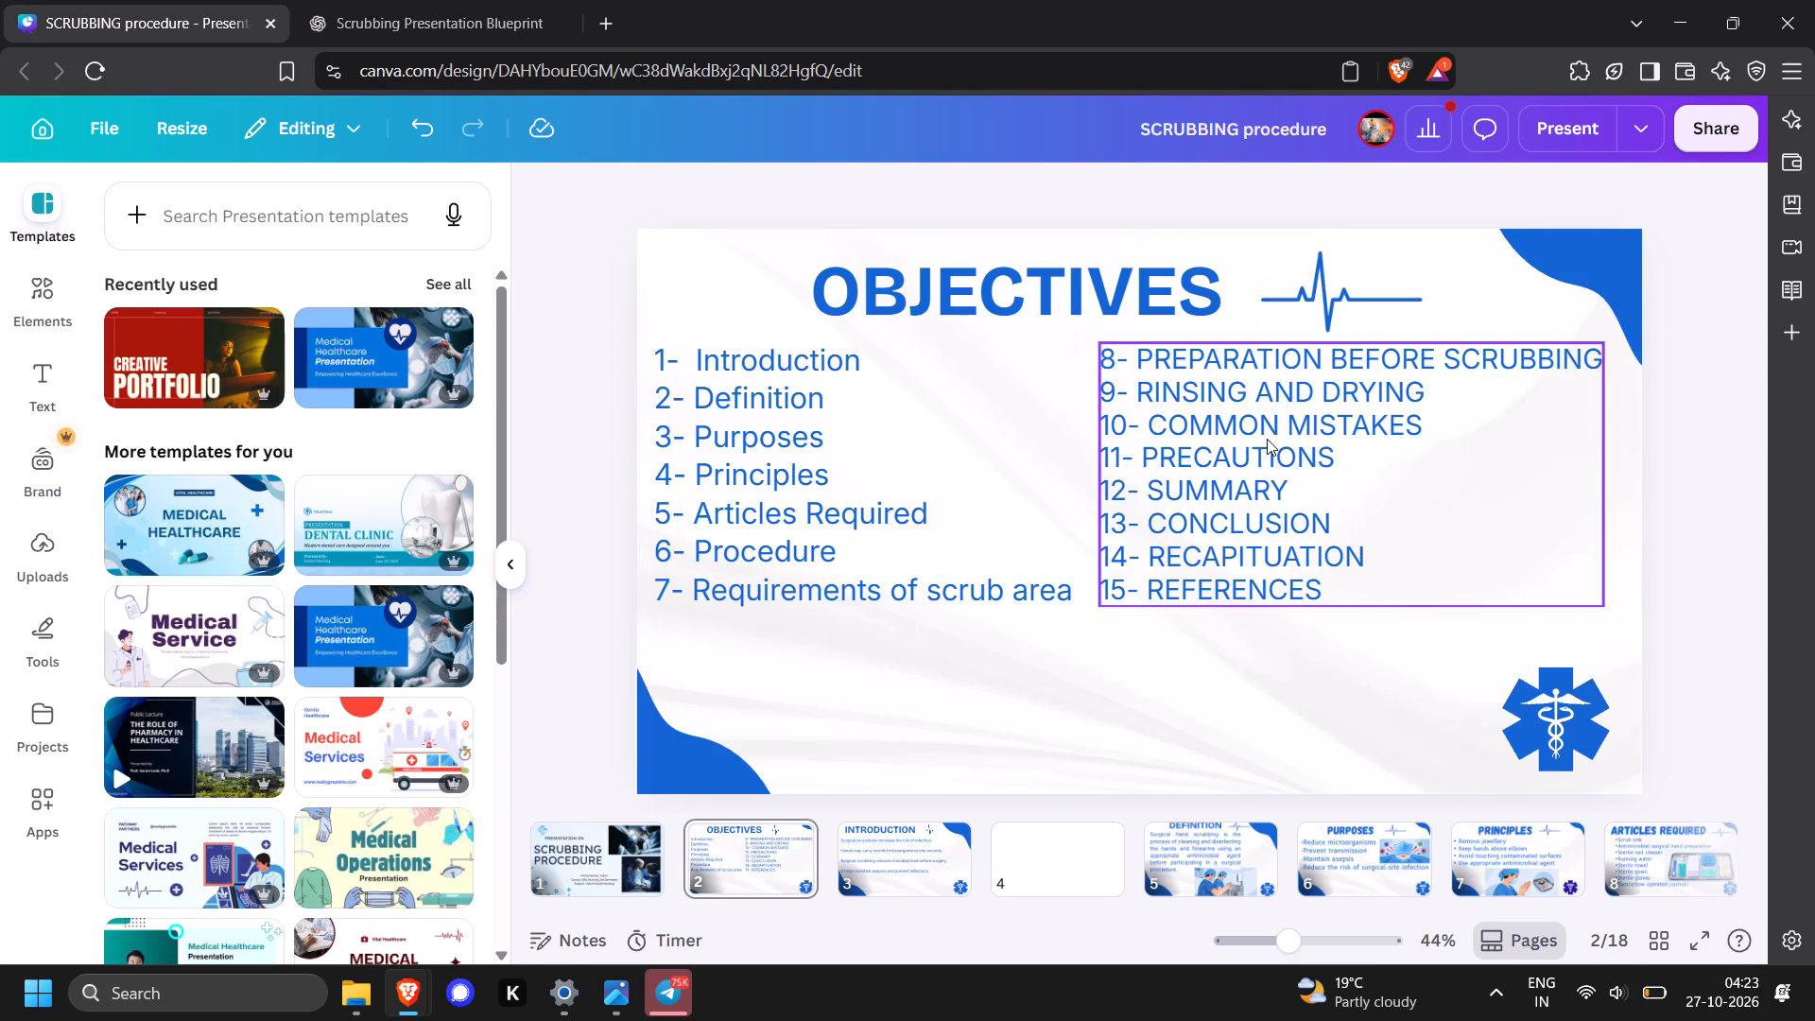
drag(1267, 439, 1275, 440)
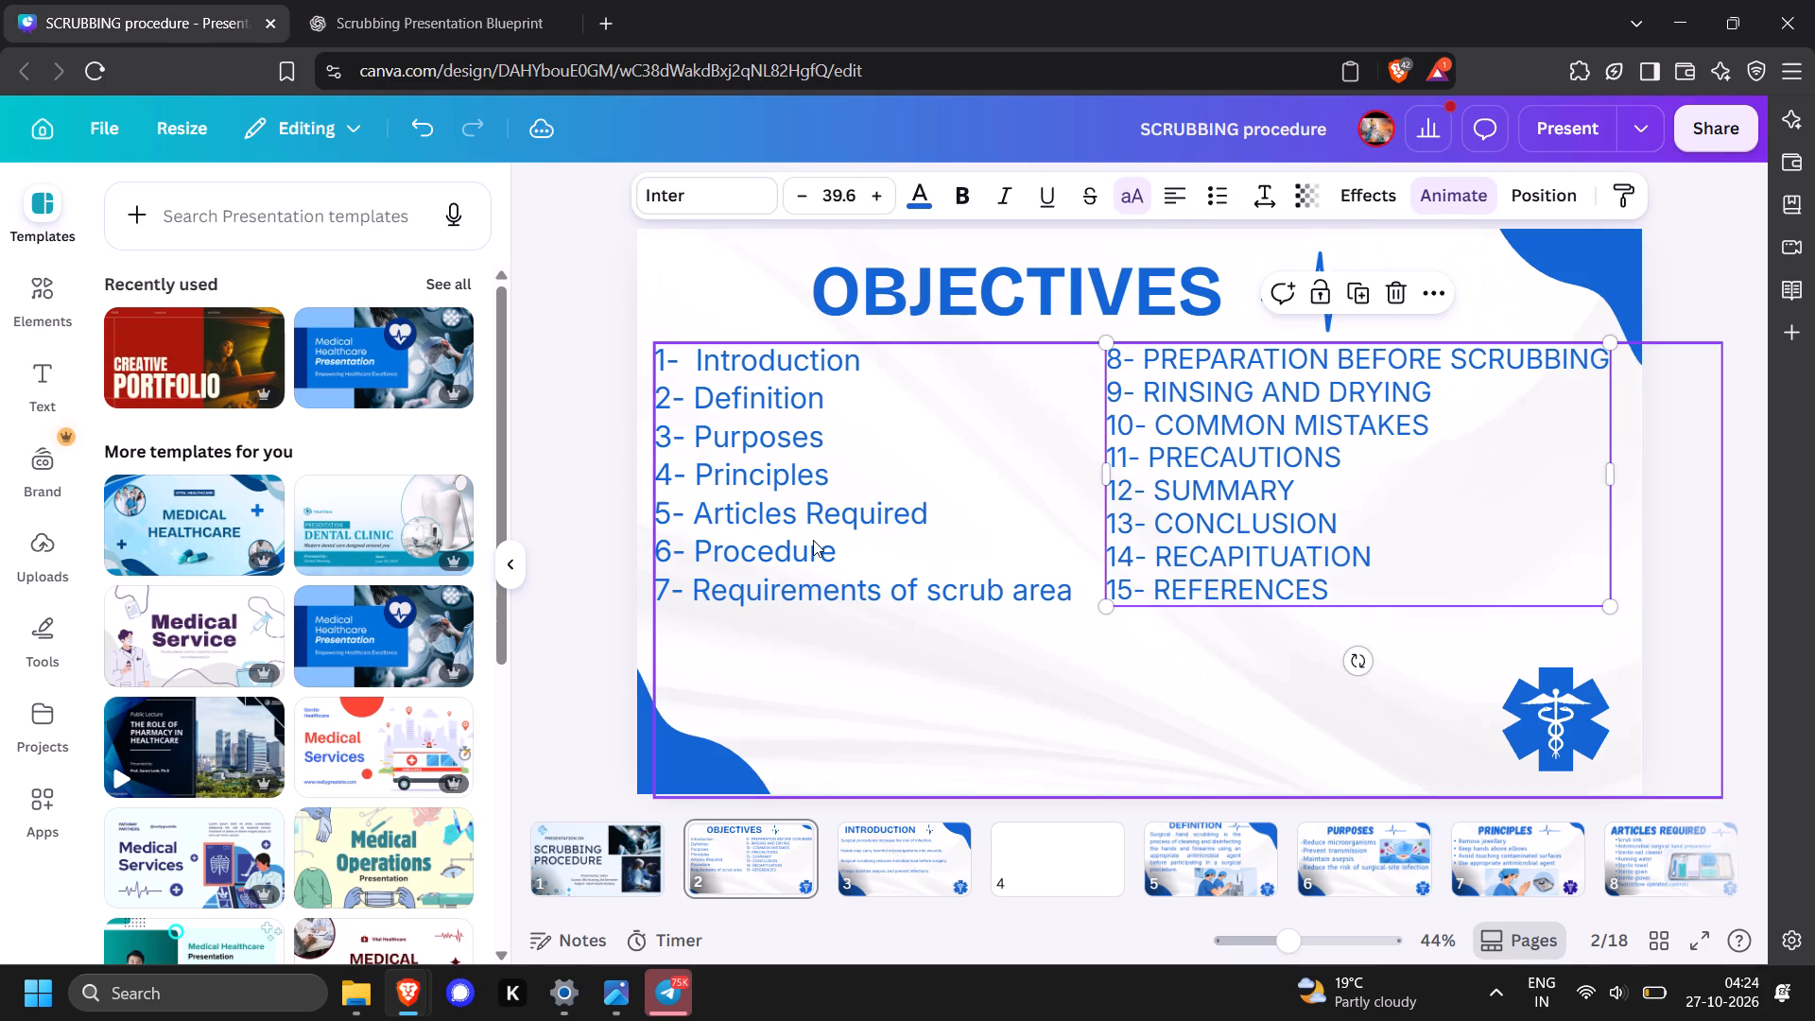
click(605, 552)
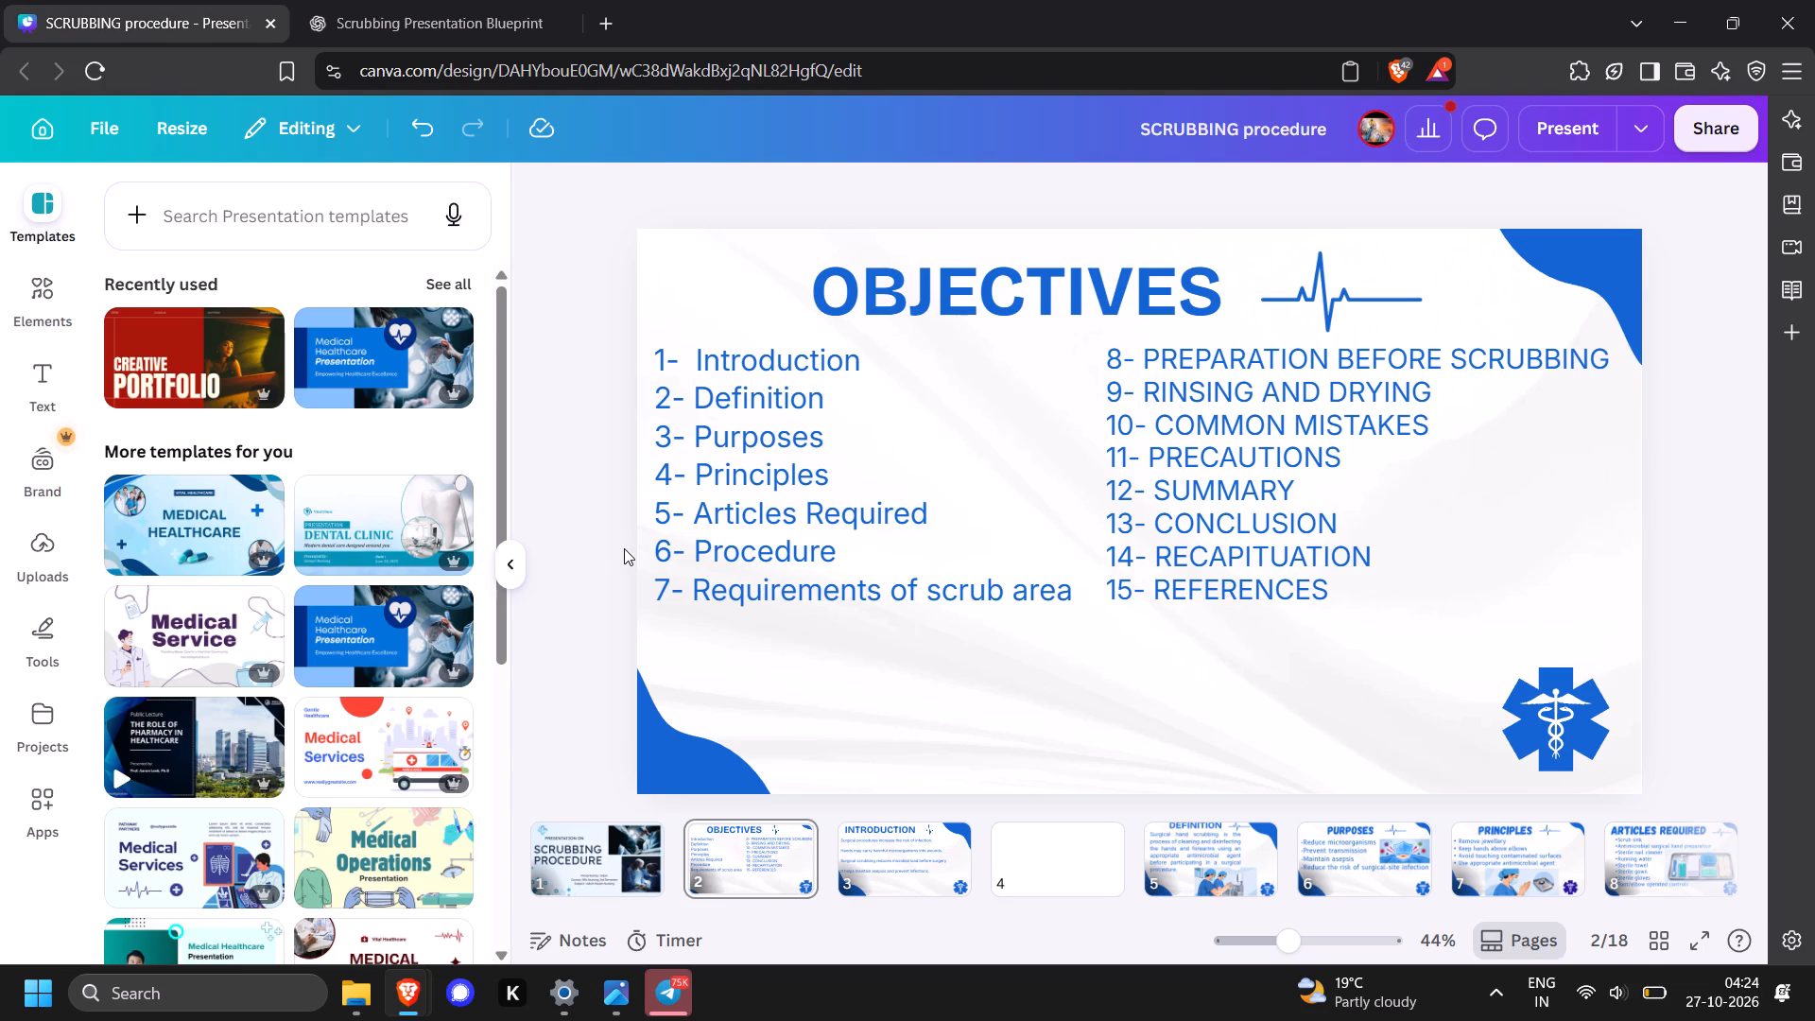
Delete the blank page 4 from the presentation.
click(995, 859)
right_click(1010, 847)
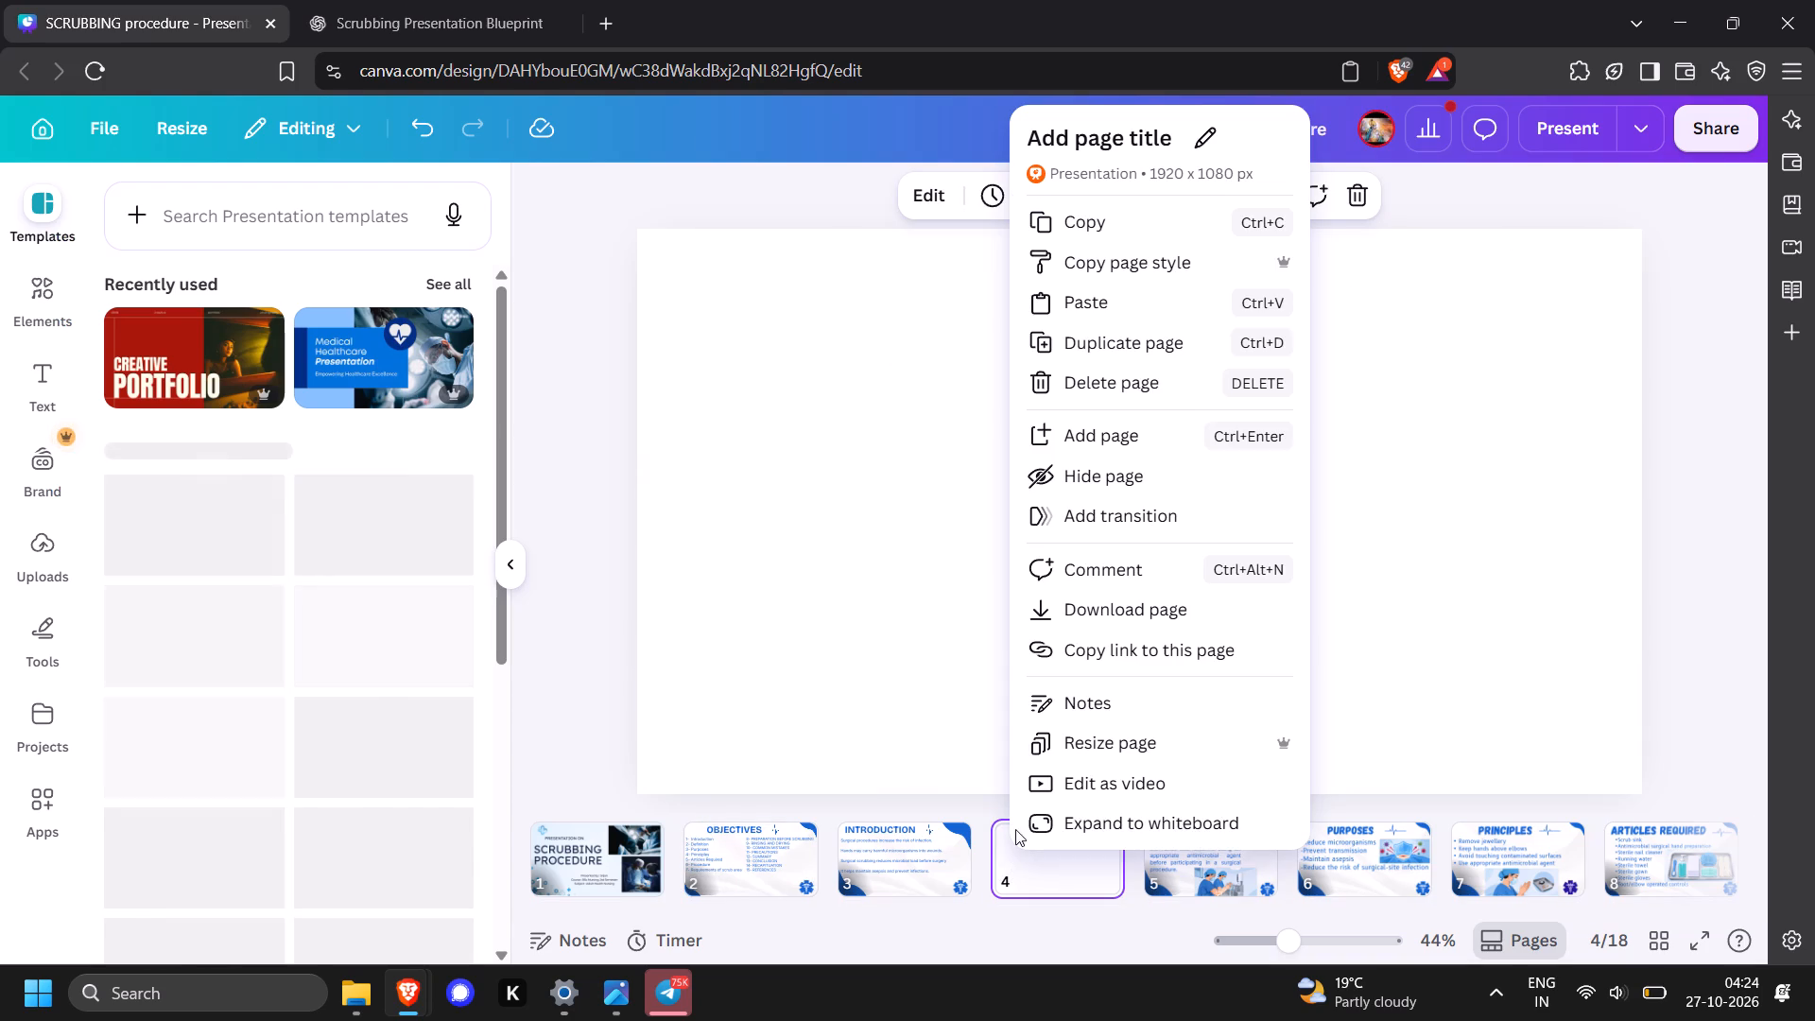
click(1107, 377)
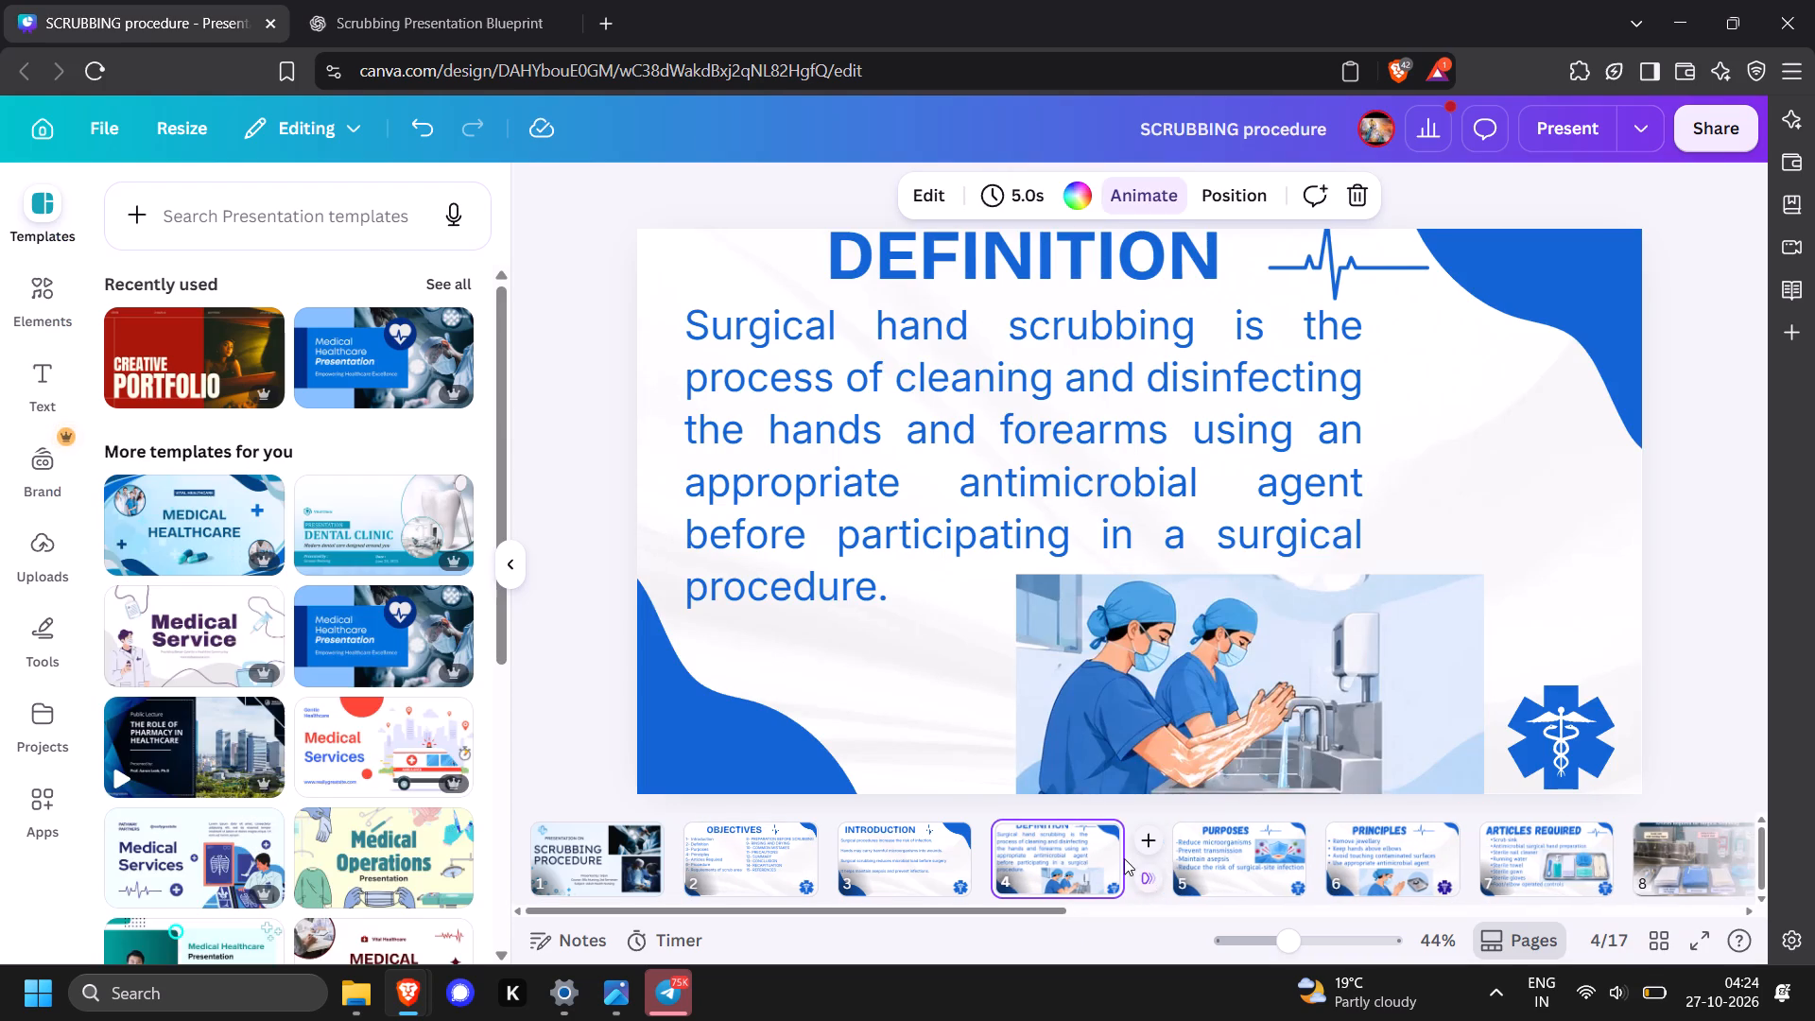
click(1176, 870)
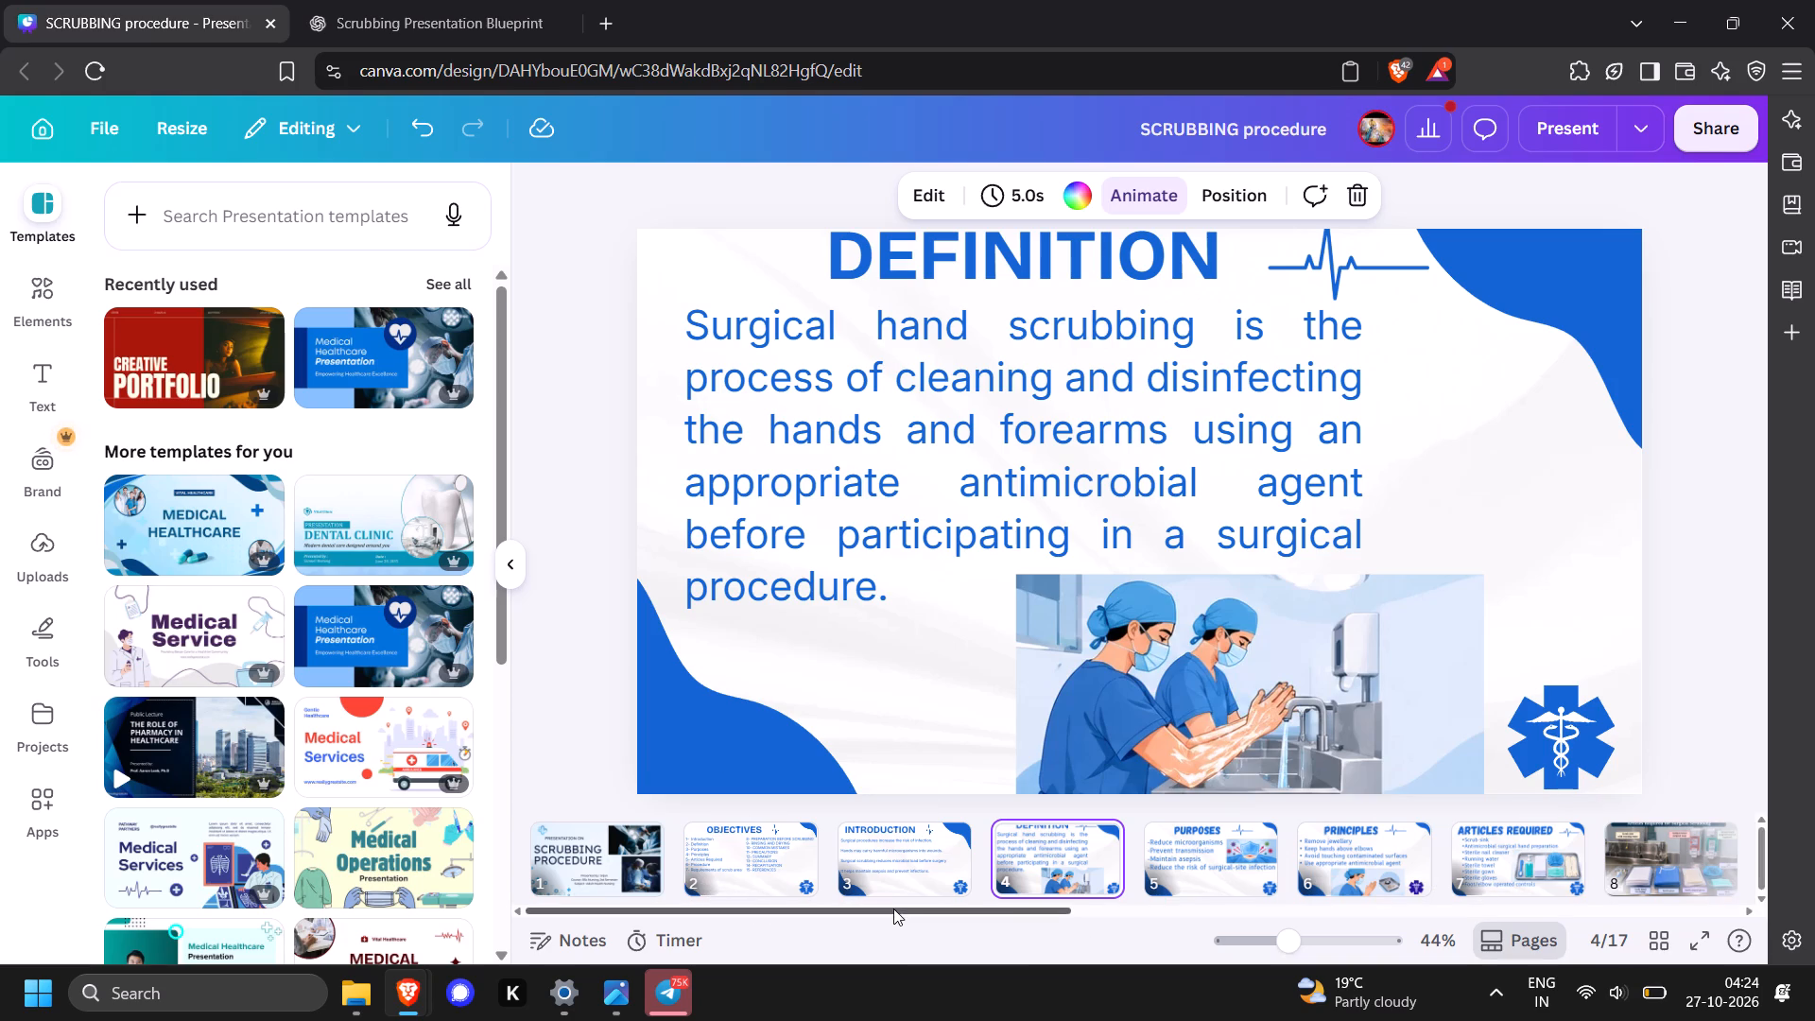
Add a blank page at the end of the presentation, after the Principles of Surgical Scrubbing page.
drag(894, 909, 1605, 910)
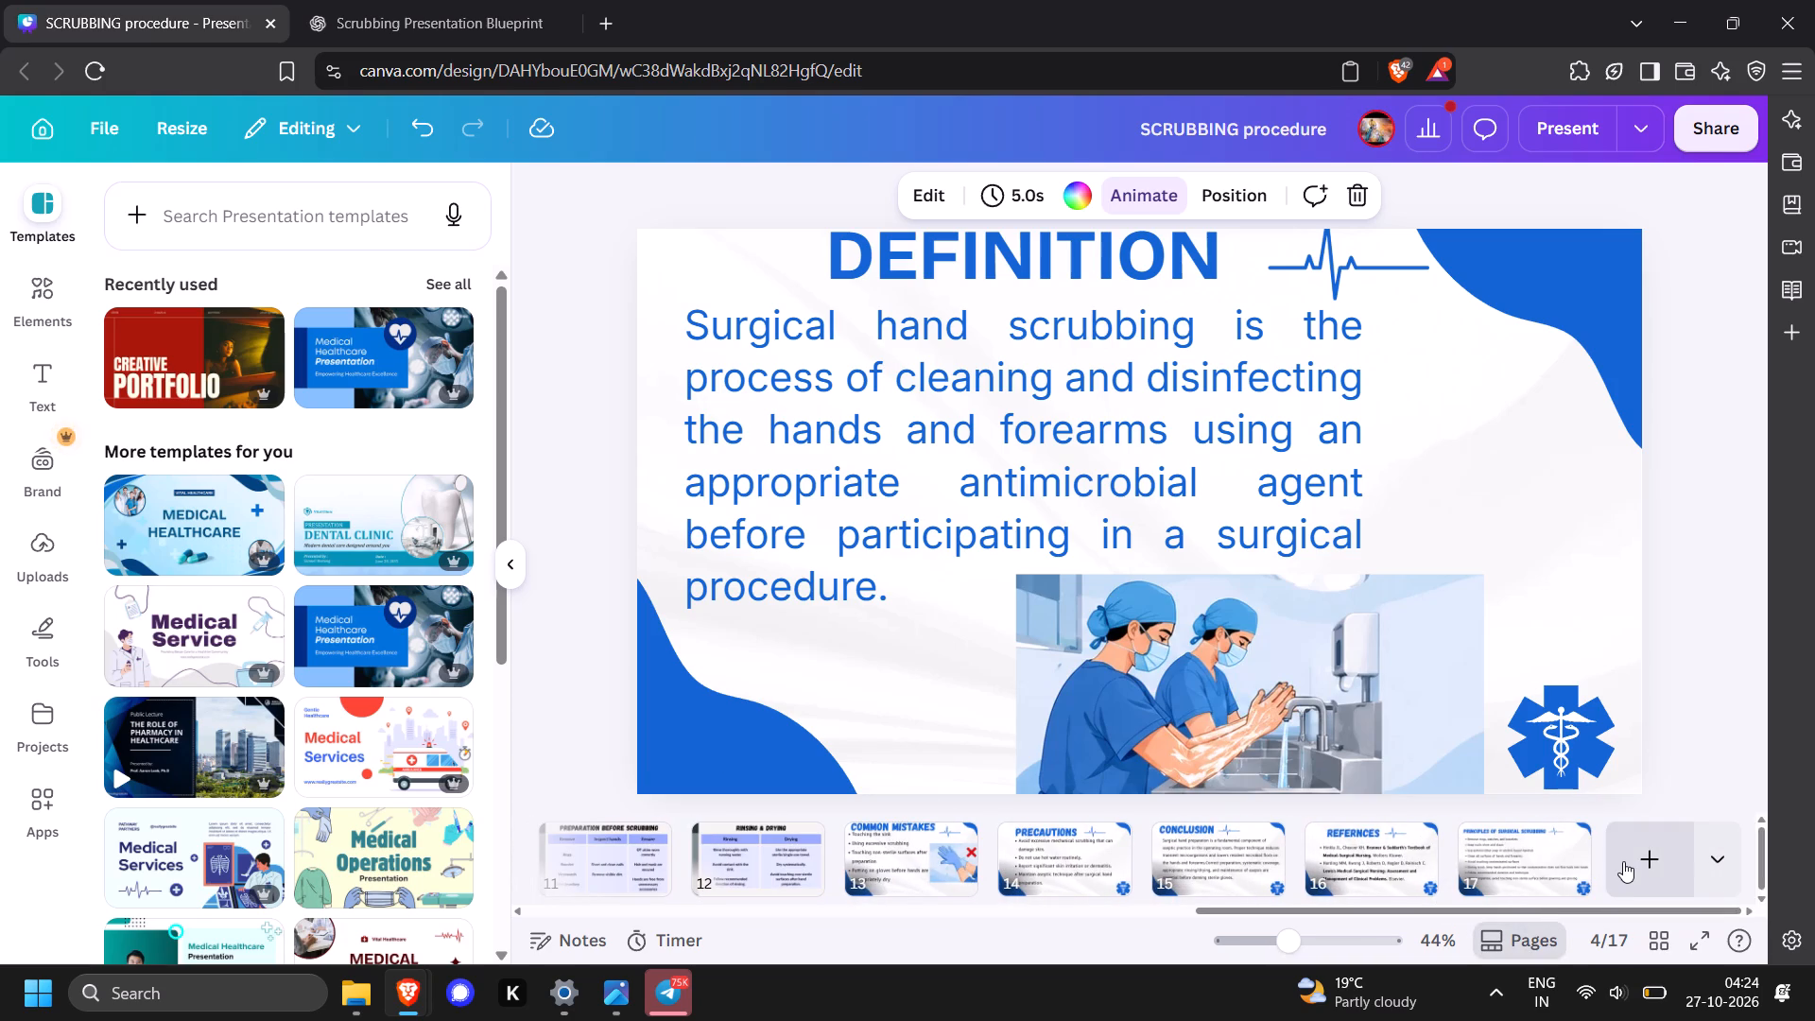
click(1624, 860)
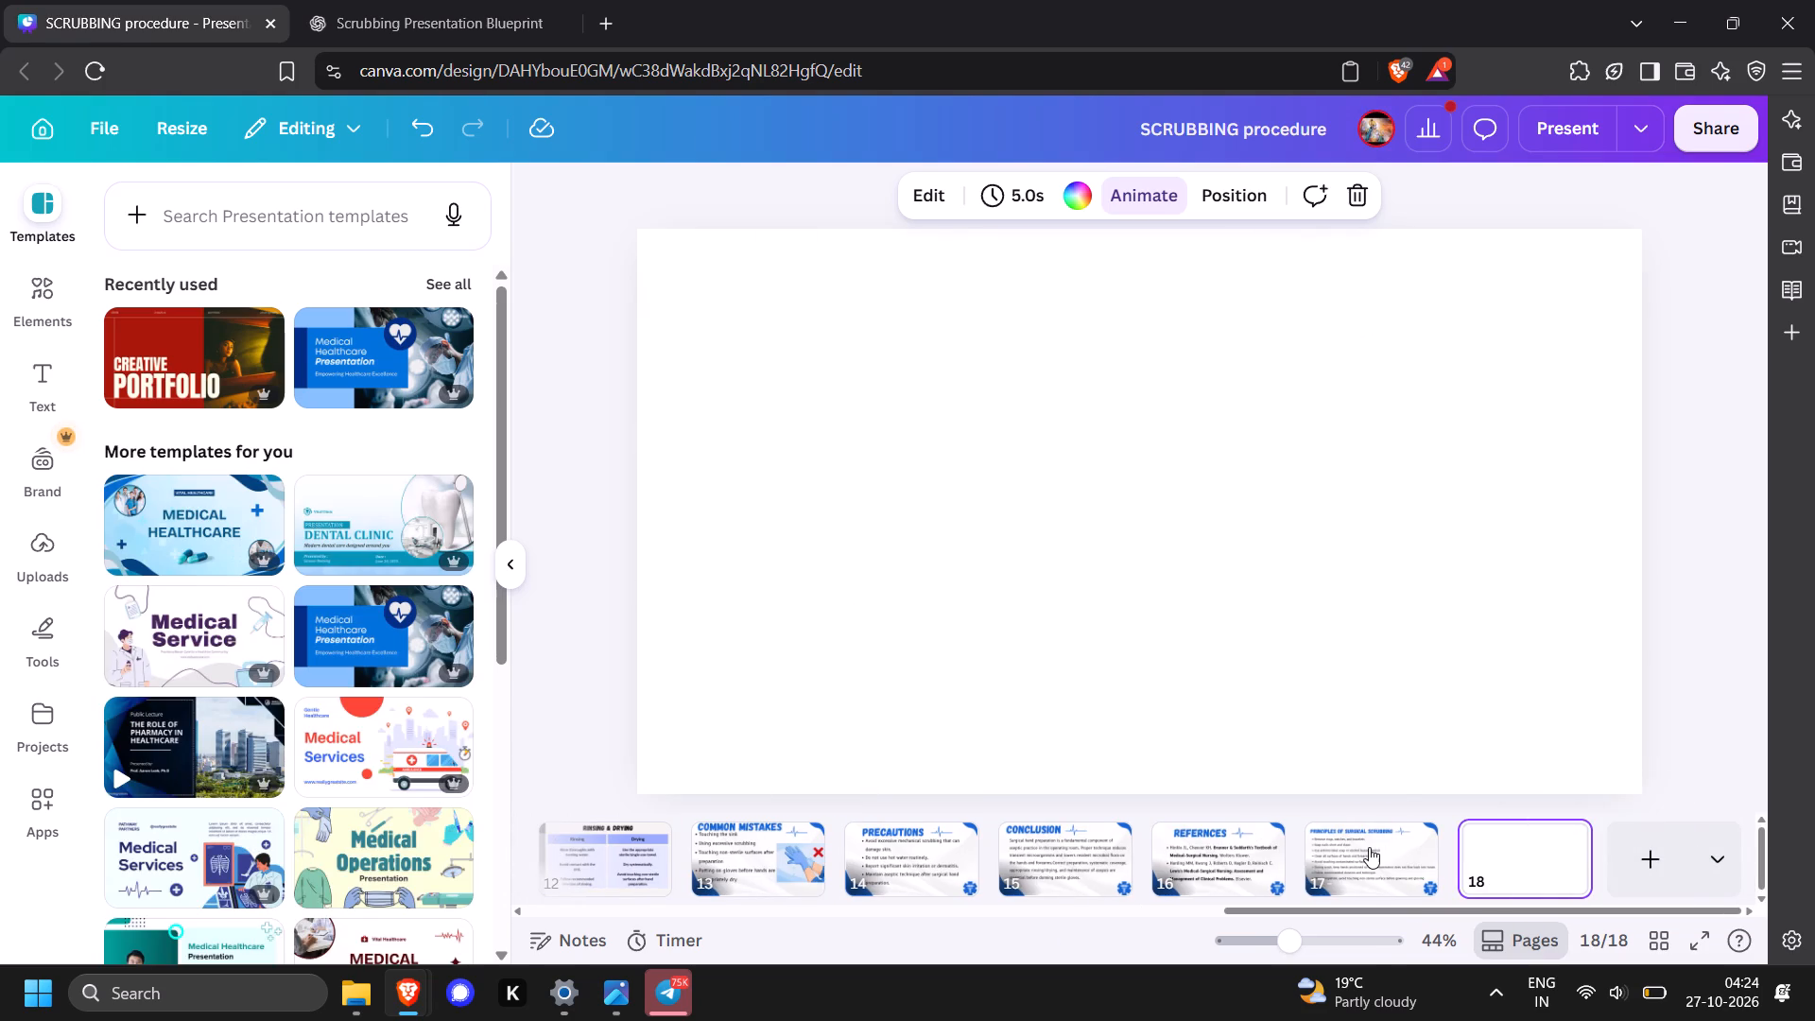
Review the closing pages of the presentation, from Principles of Surgical Scrubbing back through References to Conclusion.
click(1369, 847)
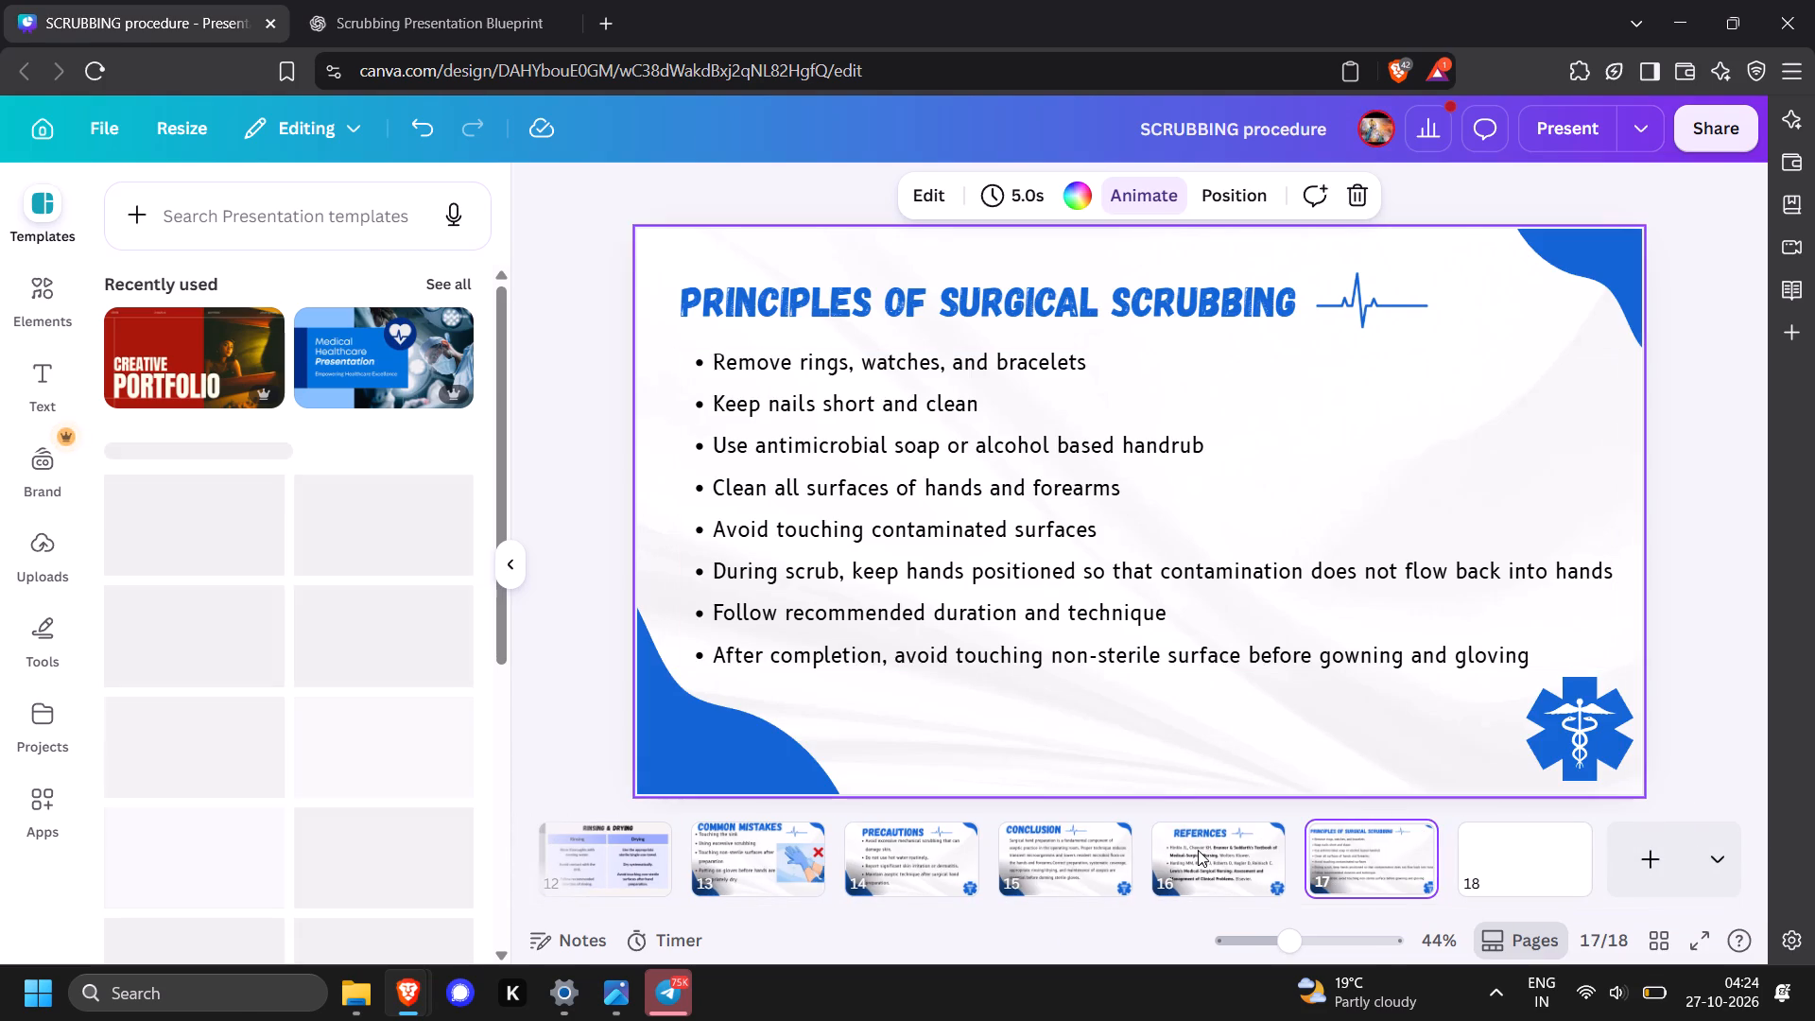
click(1198, 850)
click(1046, 851)
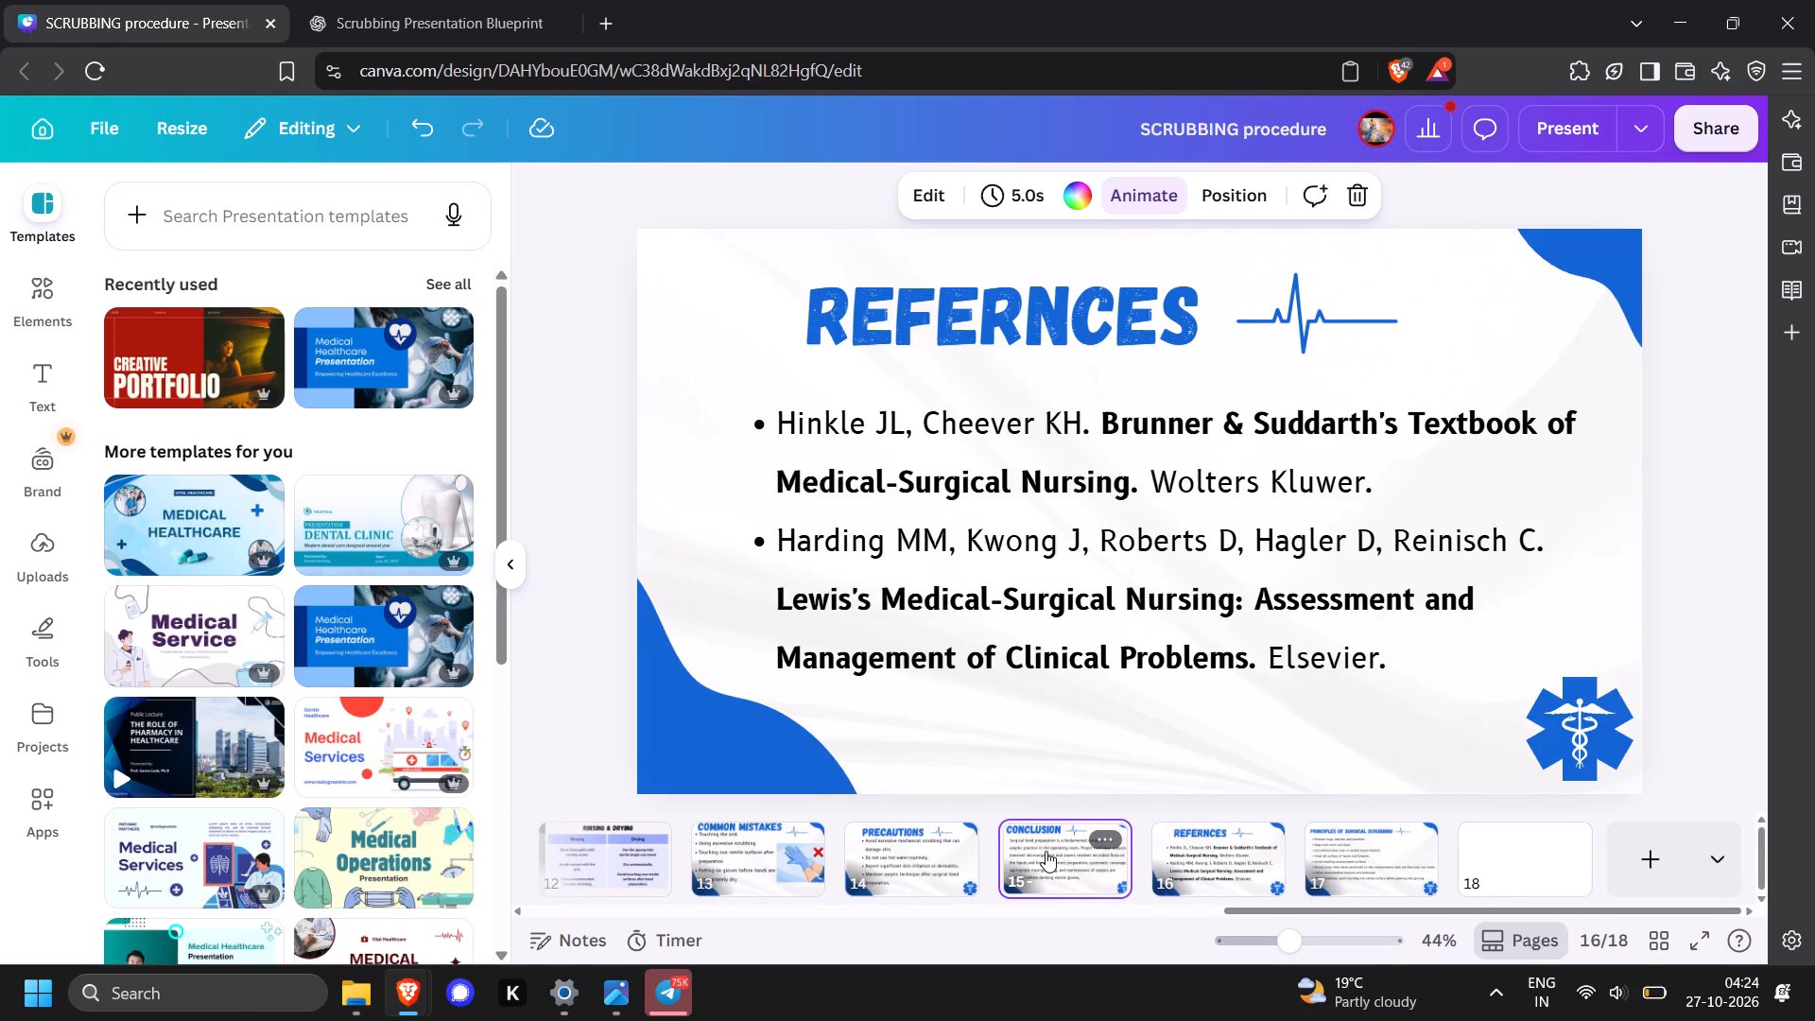
click(844, 856)
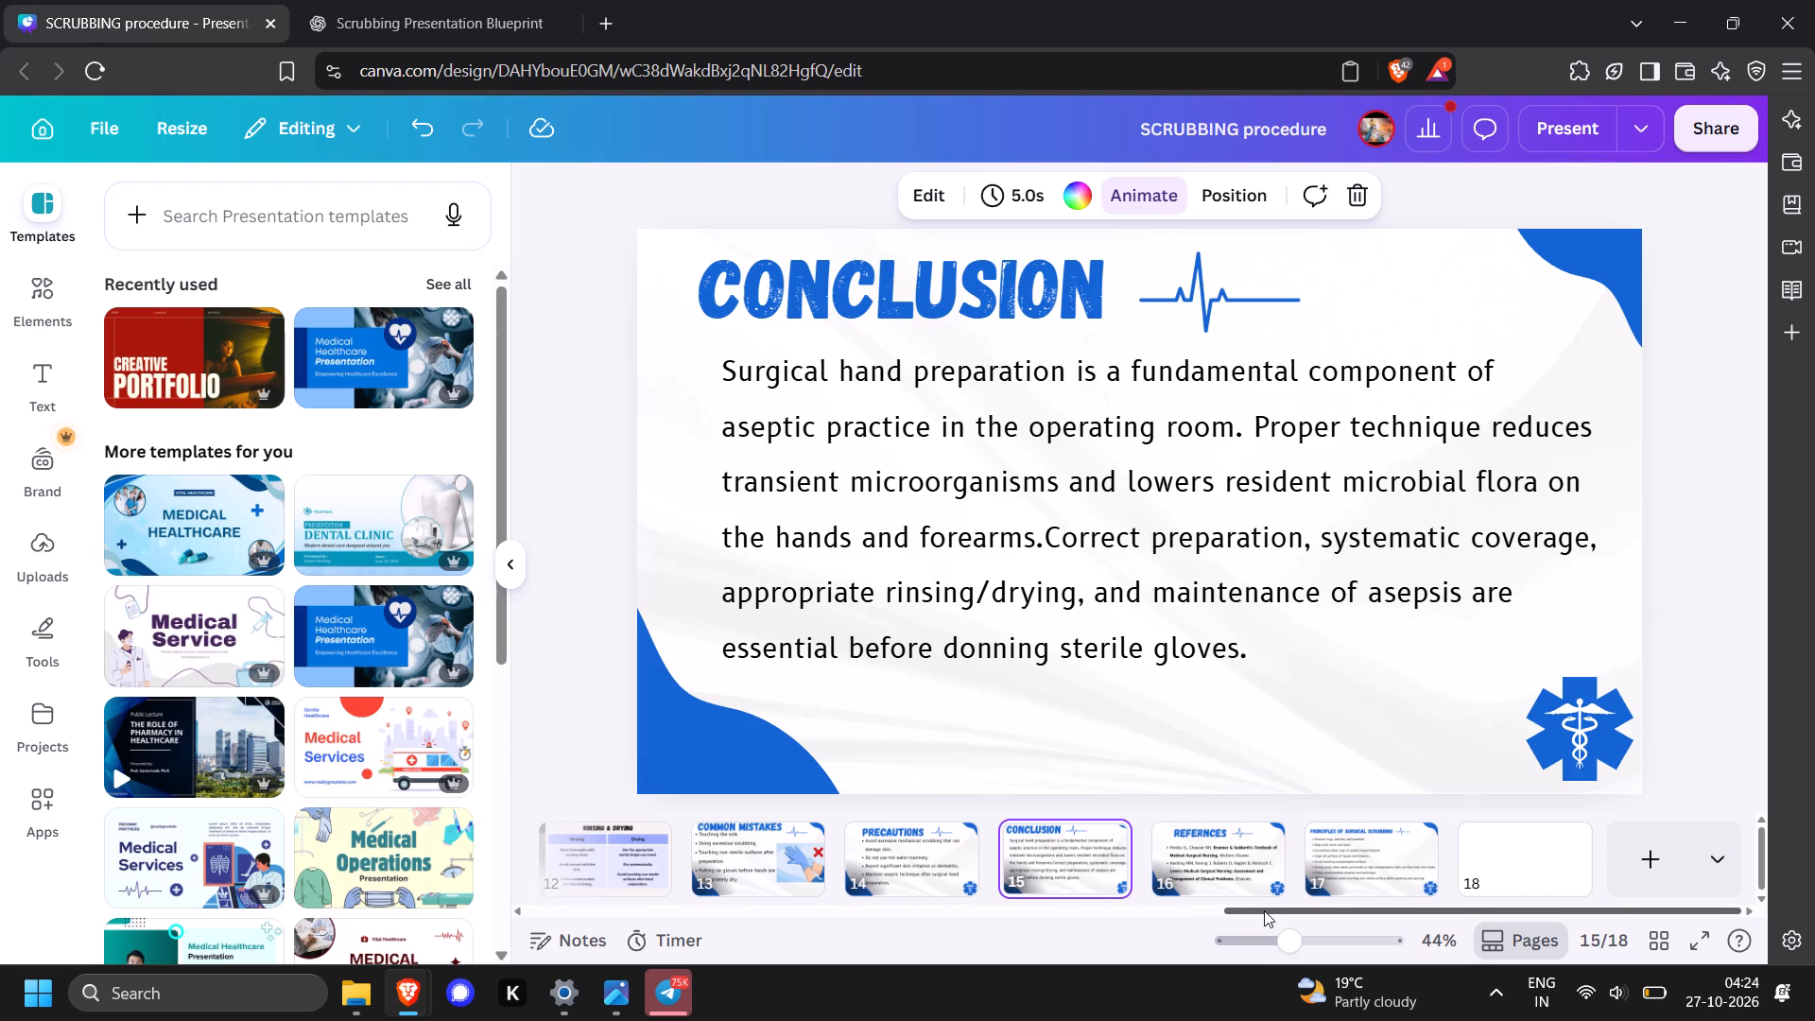
Turn off the all-uppercase formatting of the items 8–15 text on the OBJECTIVES page.
drag(1261, 912, 579, 995)
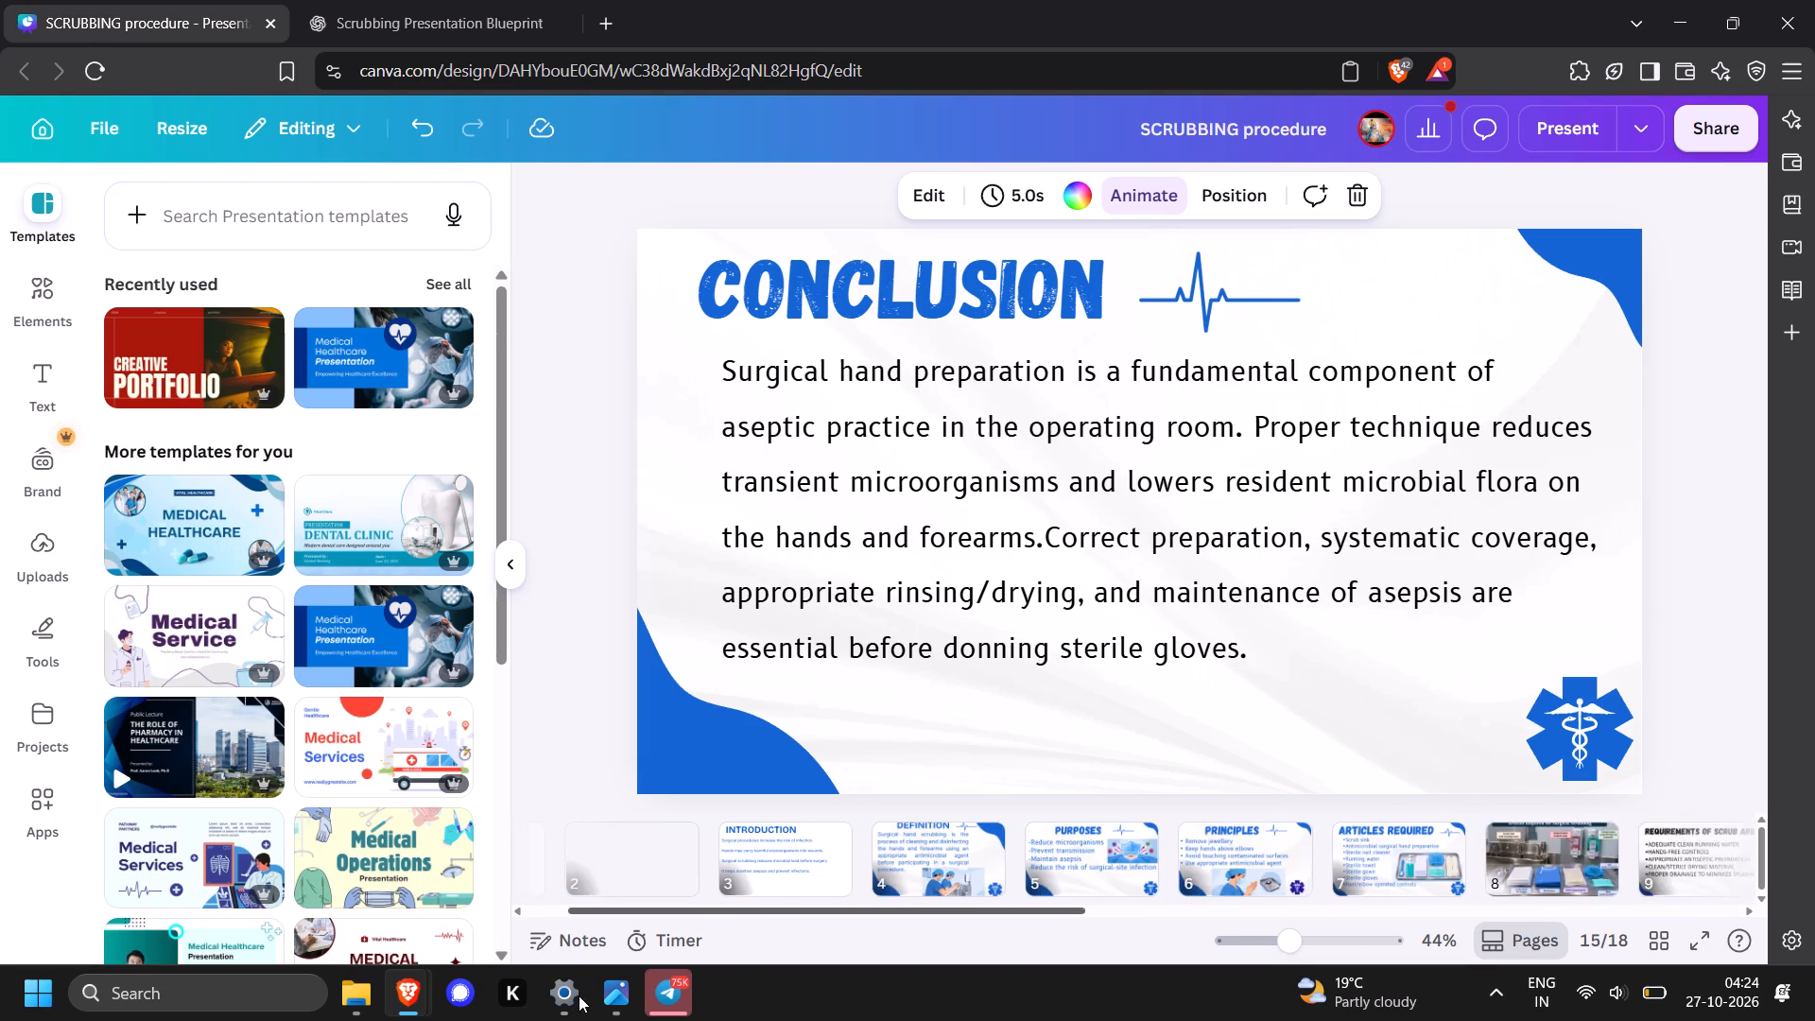
drag(579, 995, 505, 1016)
click(758, 884)
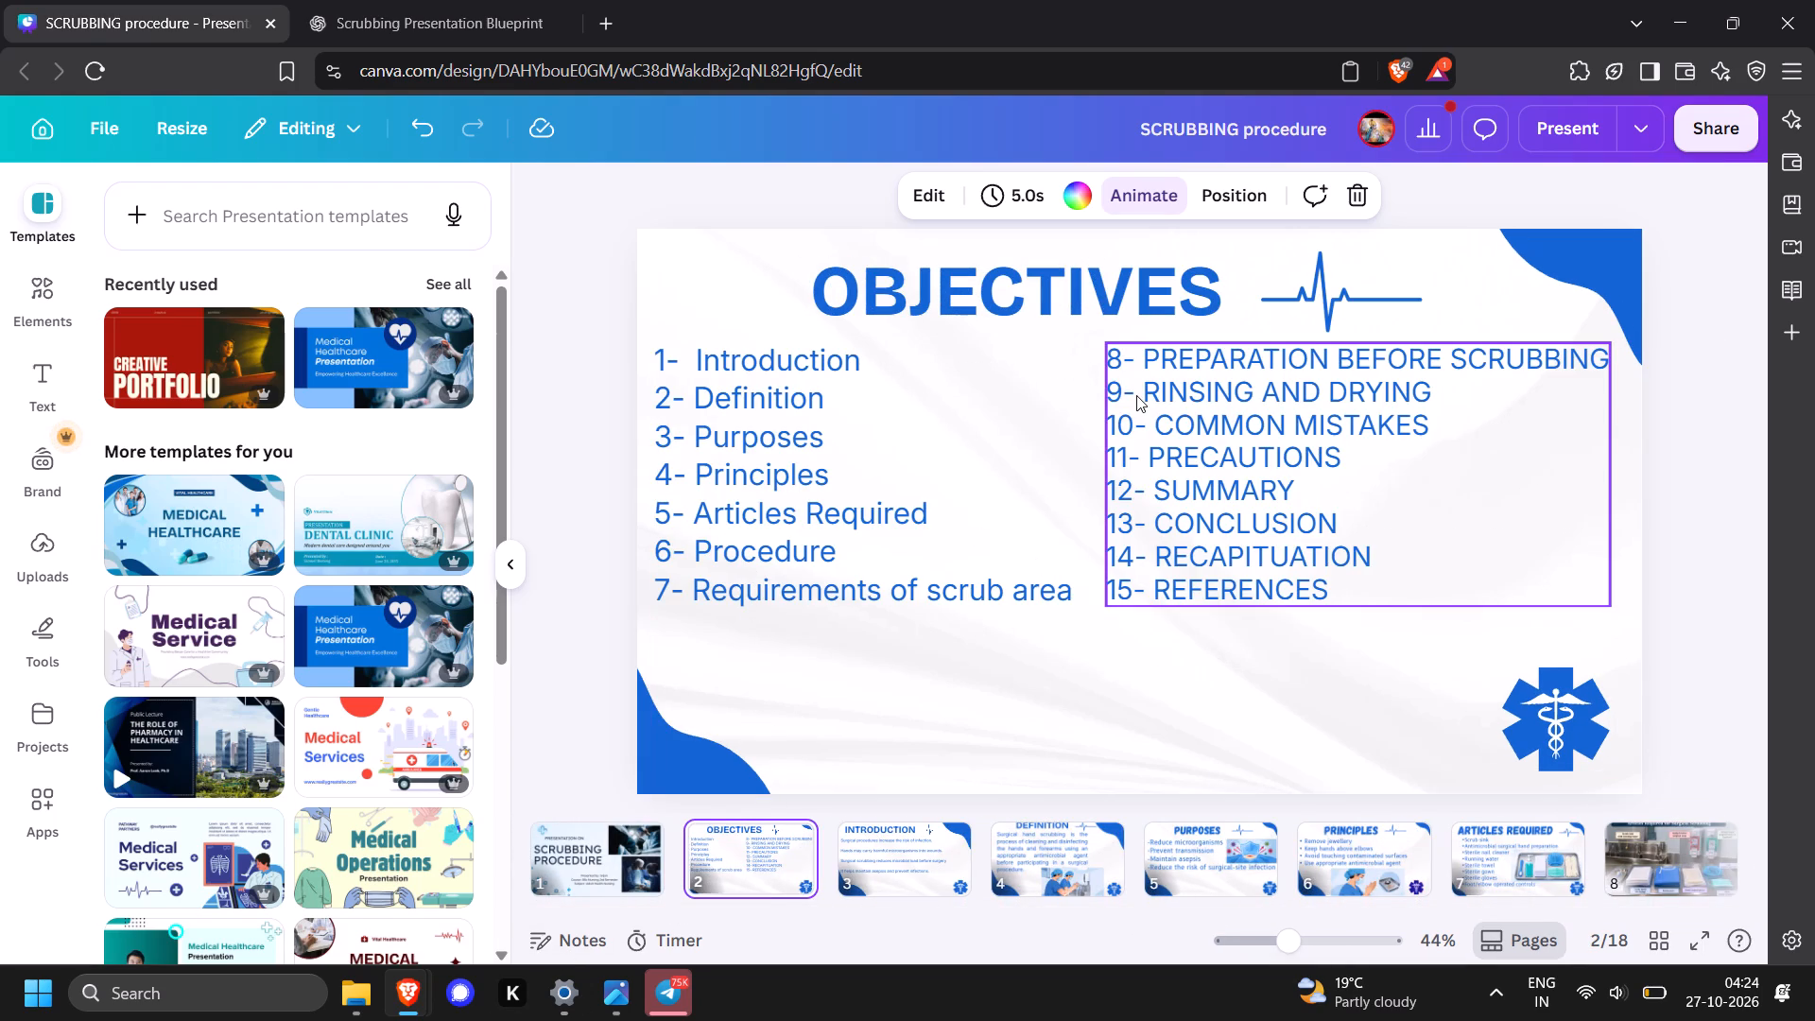
click(1219, 439)
drag(1143, 355, 1146, 357)
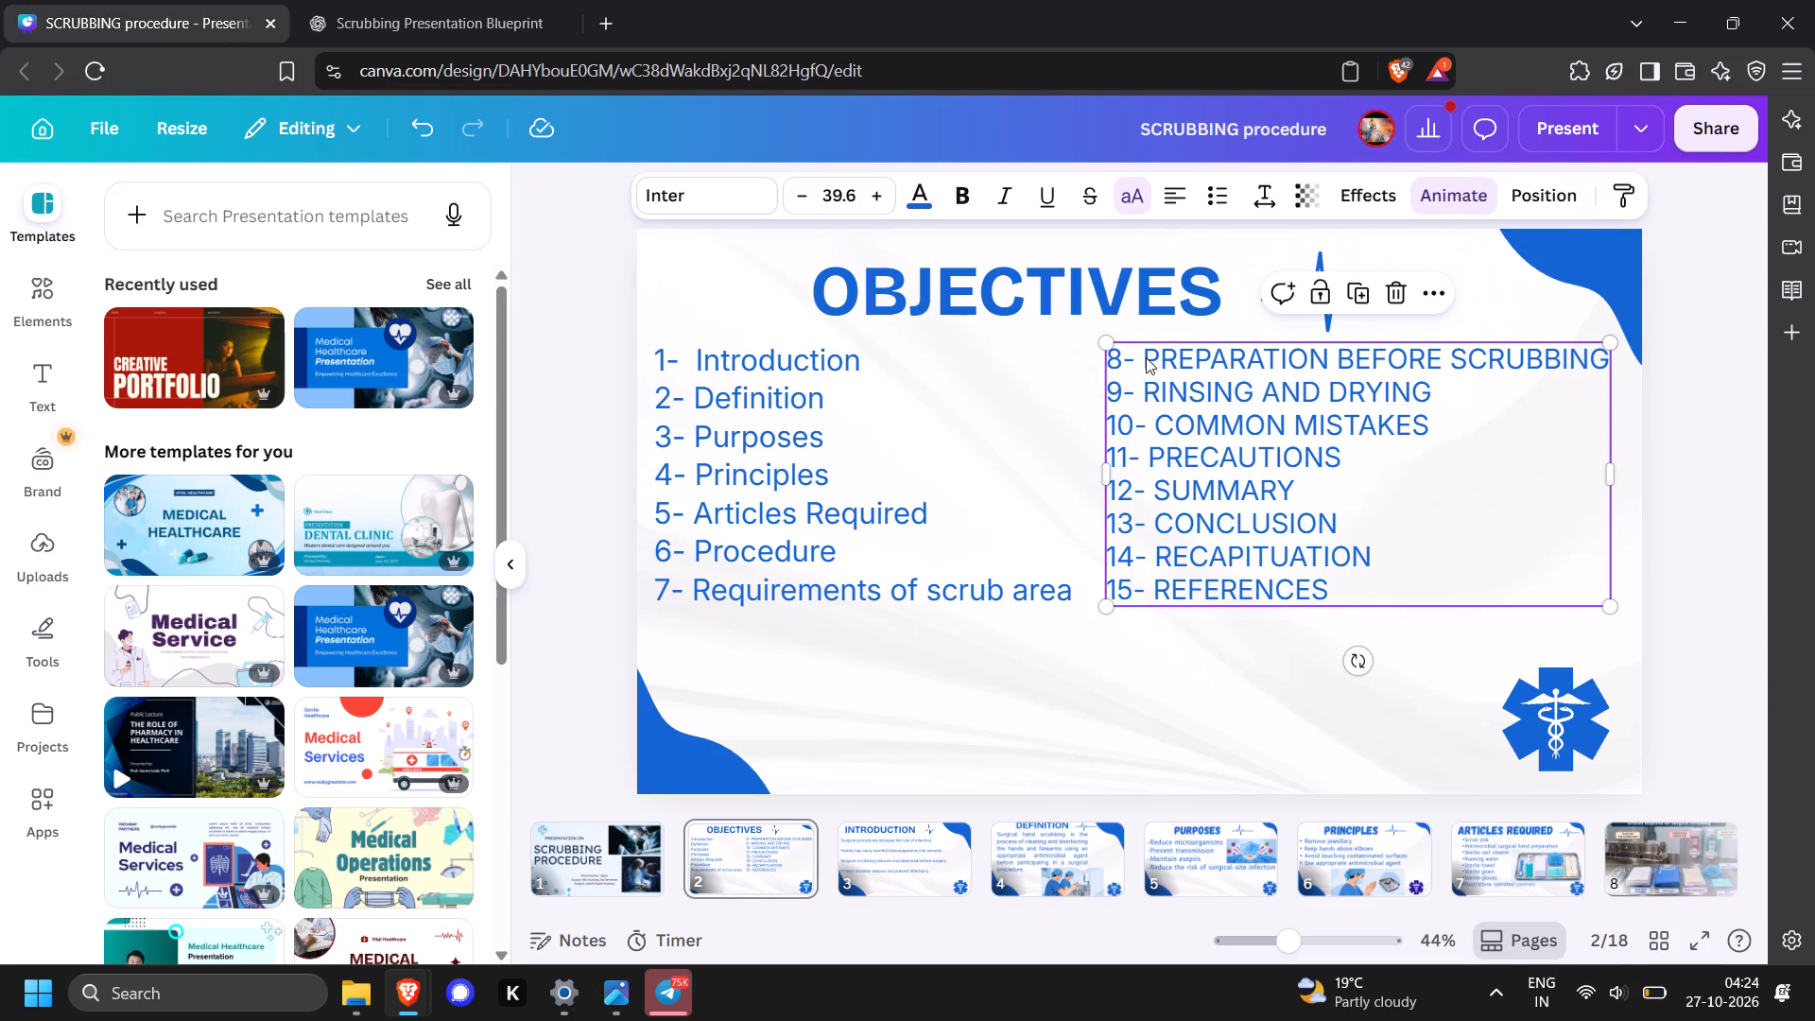
drag(1146, 357, 1151, 357)
click(1167, 367)
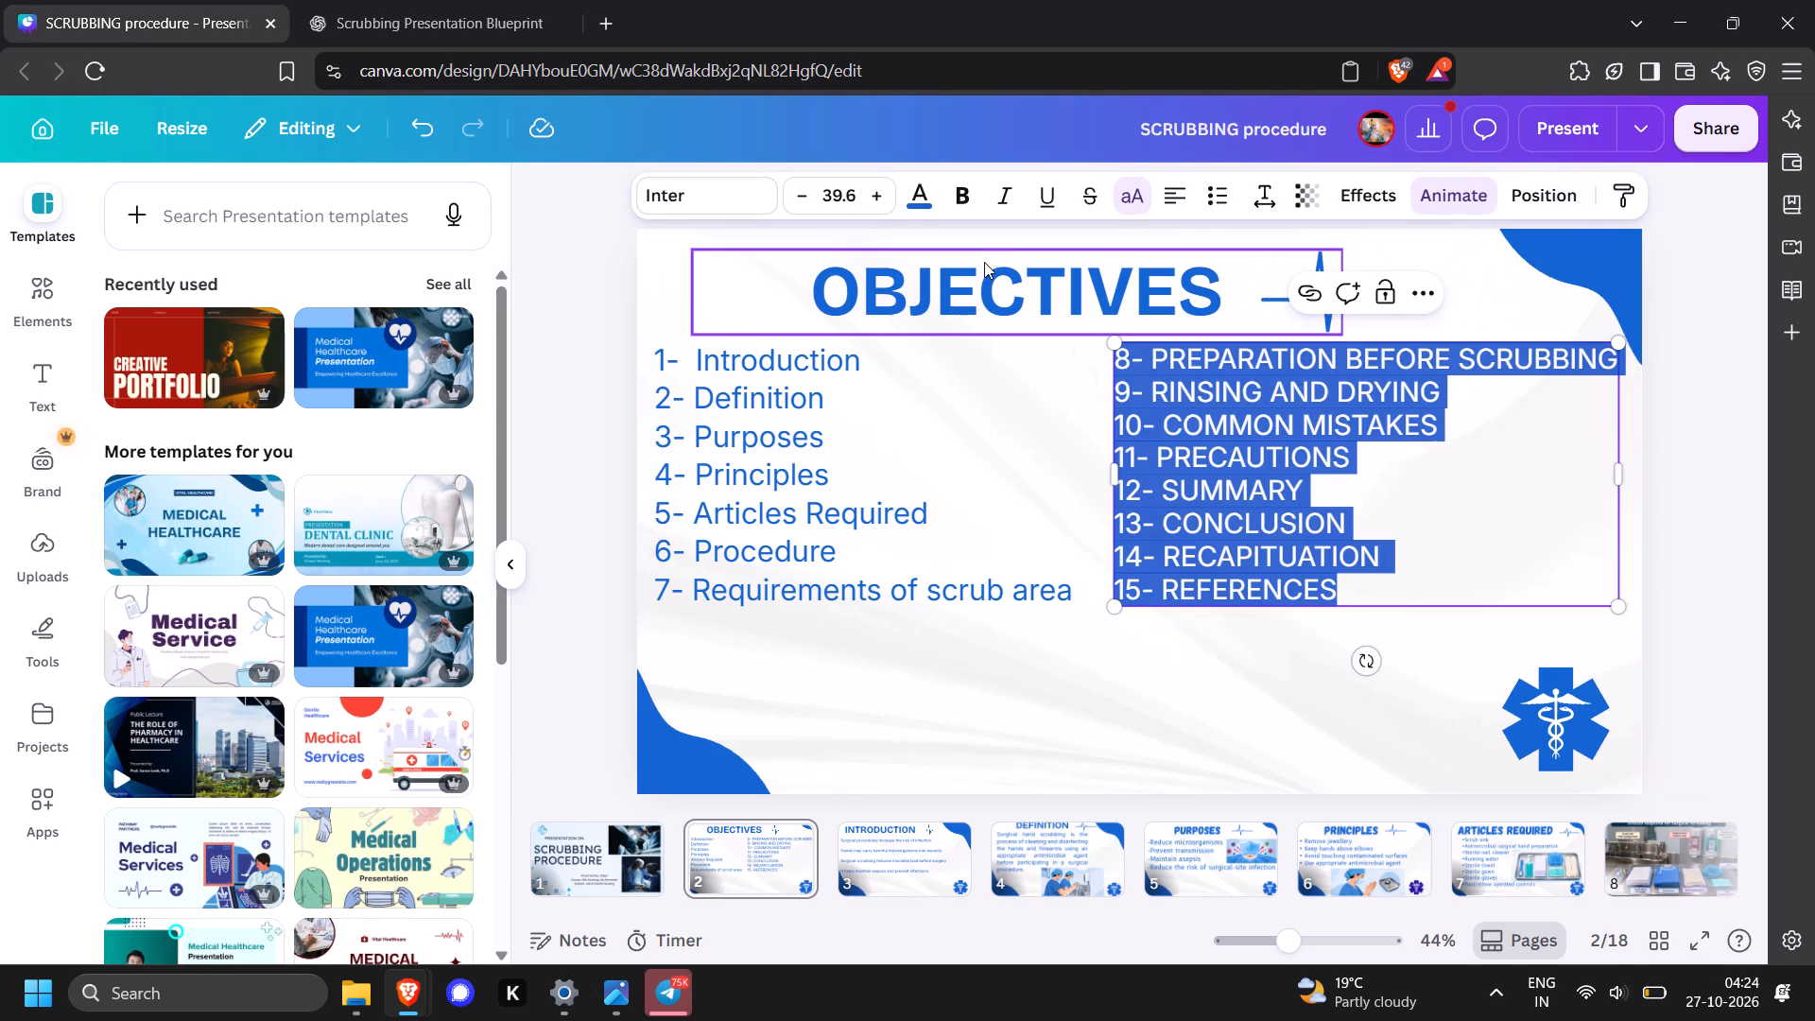
click(1131, 207)
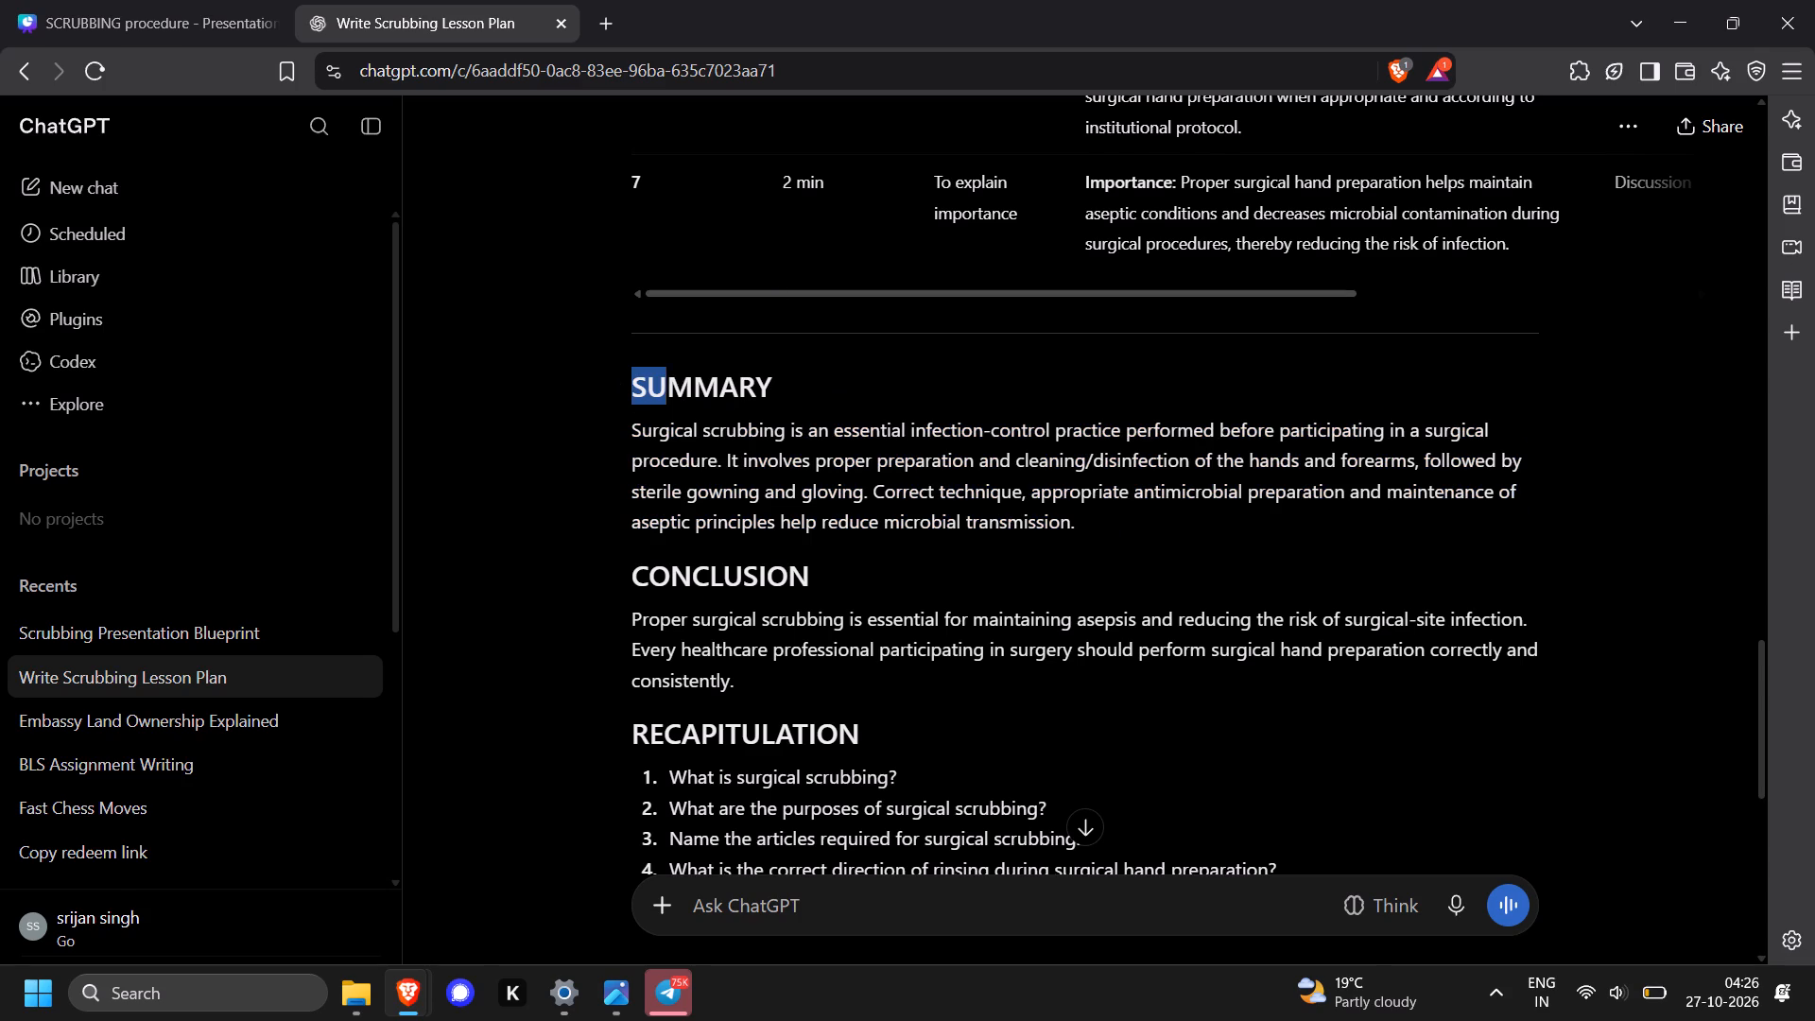
drag(695, 392, 835, 394)
key(ctrl+c)
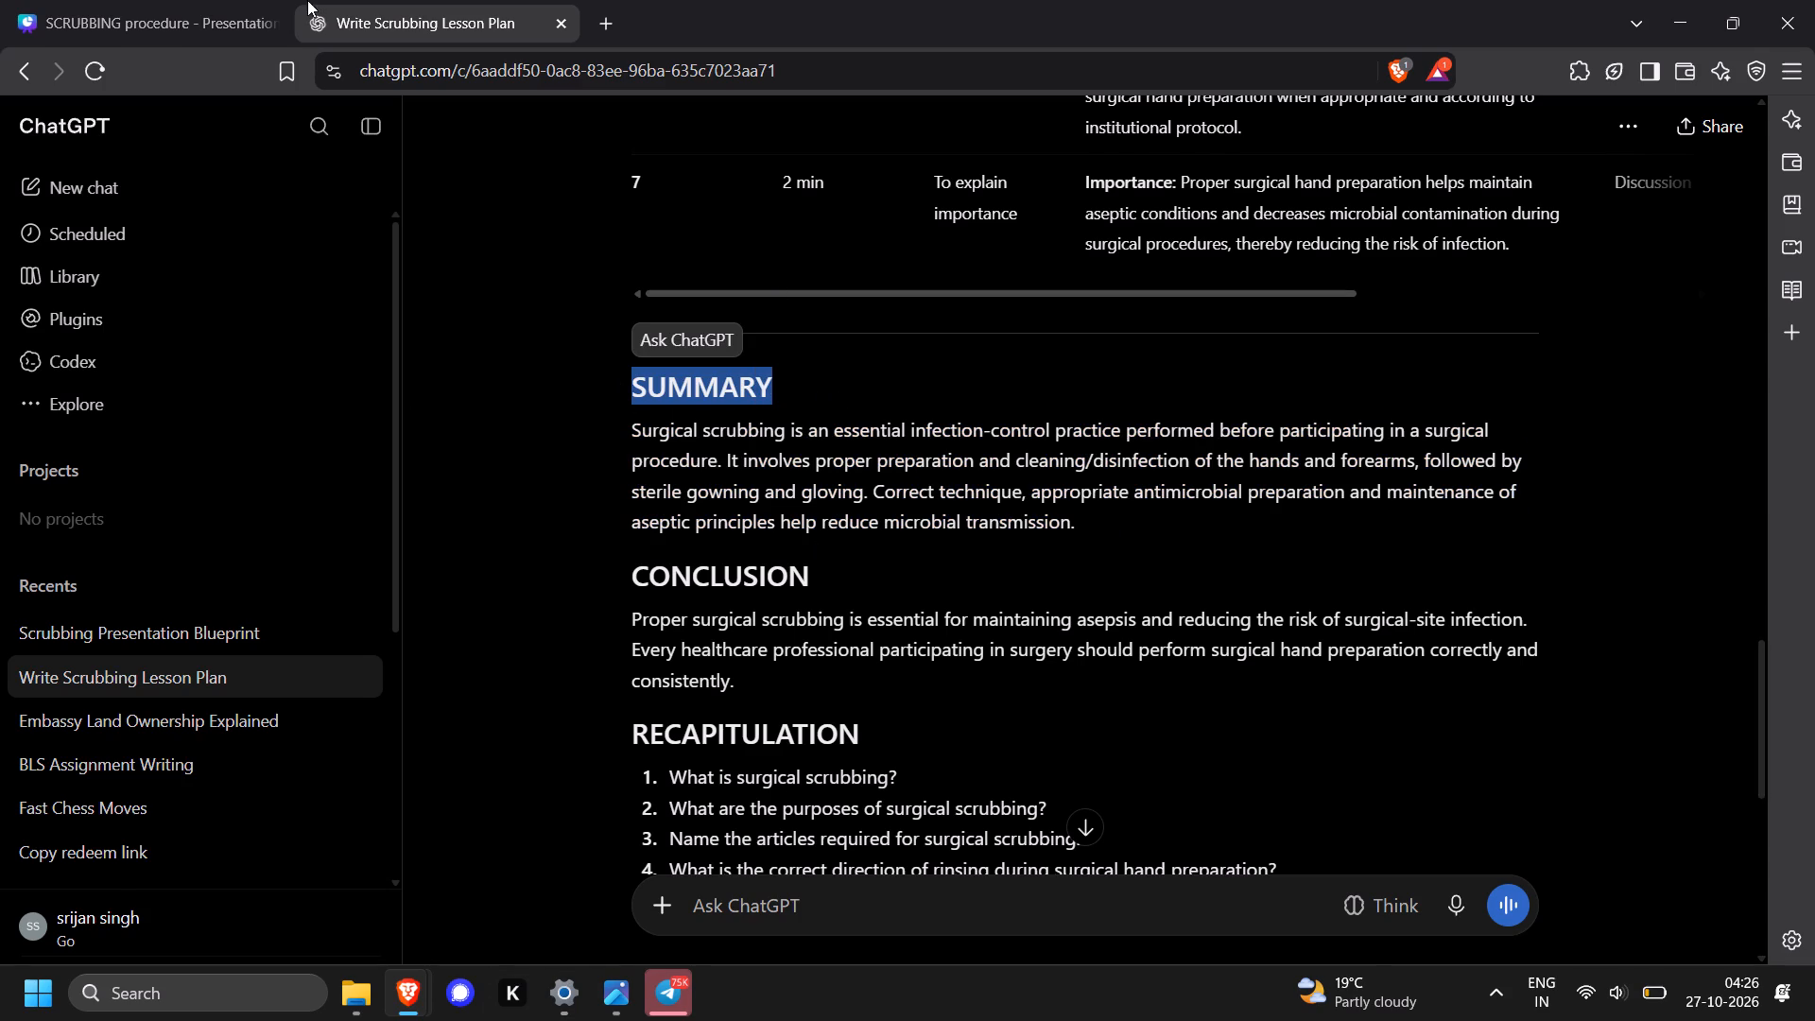
On page 17 of the SCRUBBING procedure presentation, shift the heartbeat graphic and the title rightward and slightly up, aligned with each other.
click(179, 0)
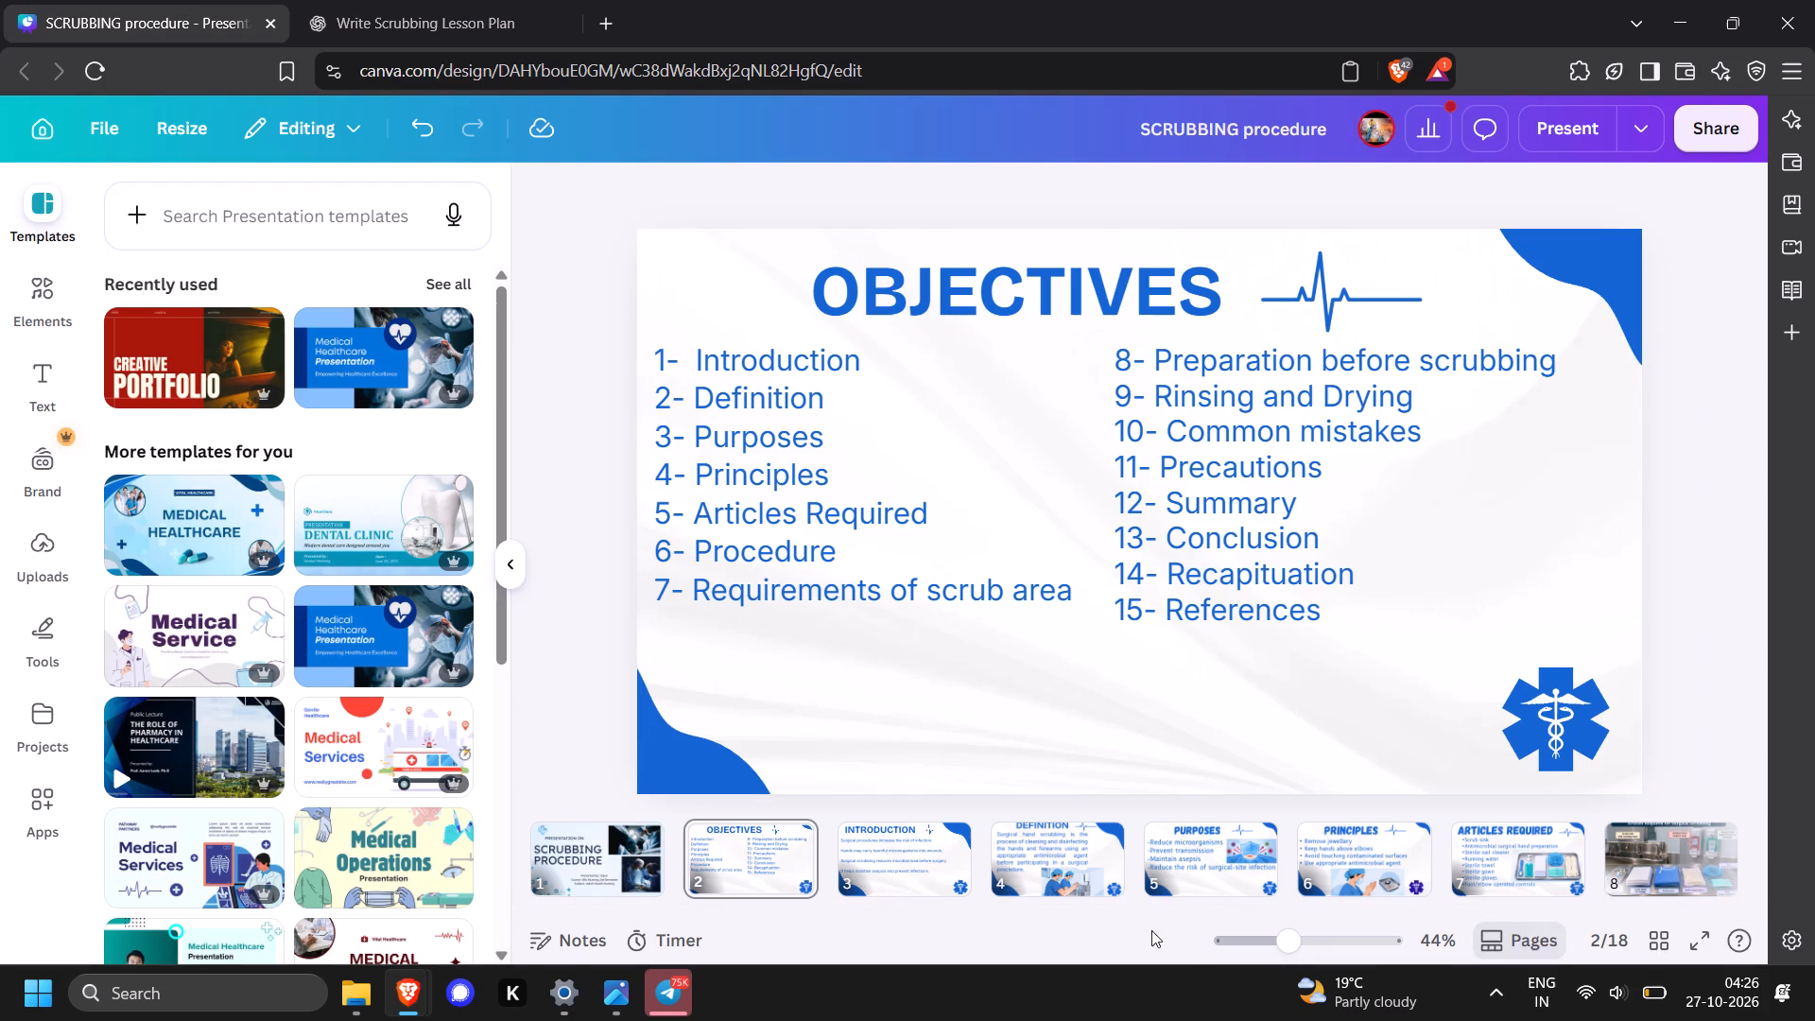
drag(983, 907, 1407, 923)
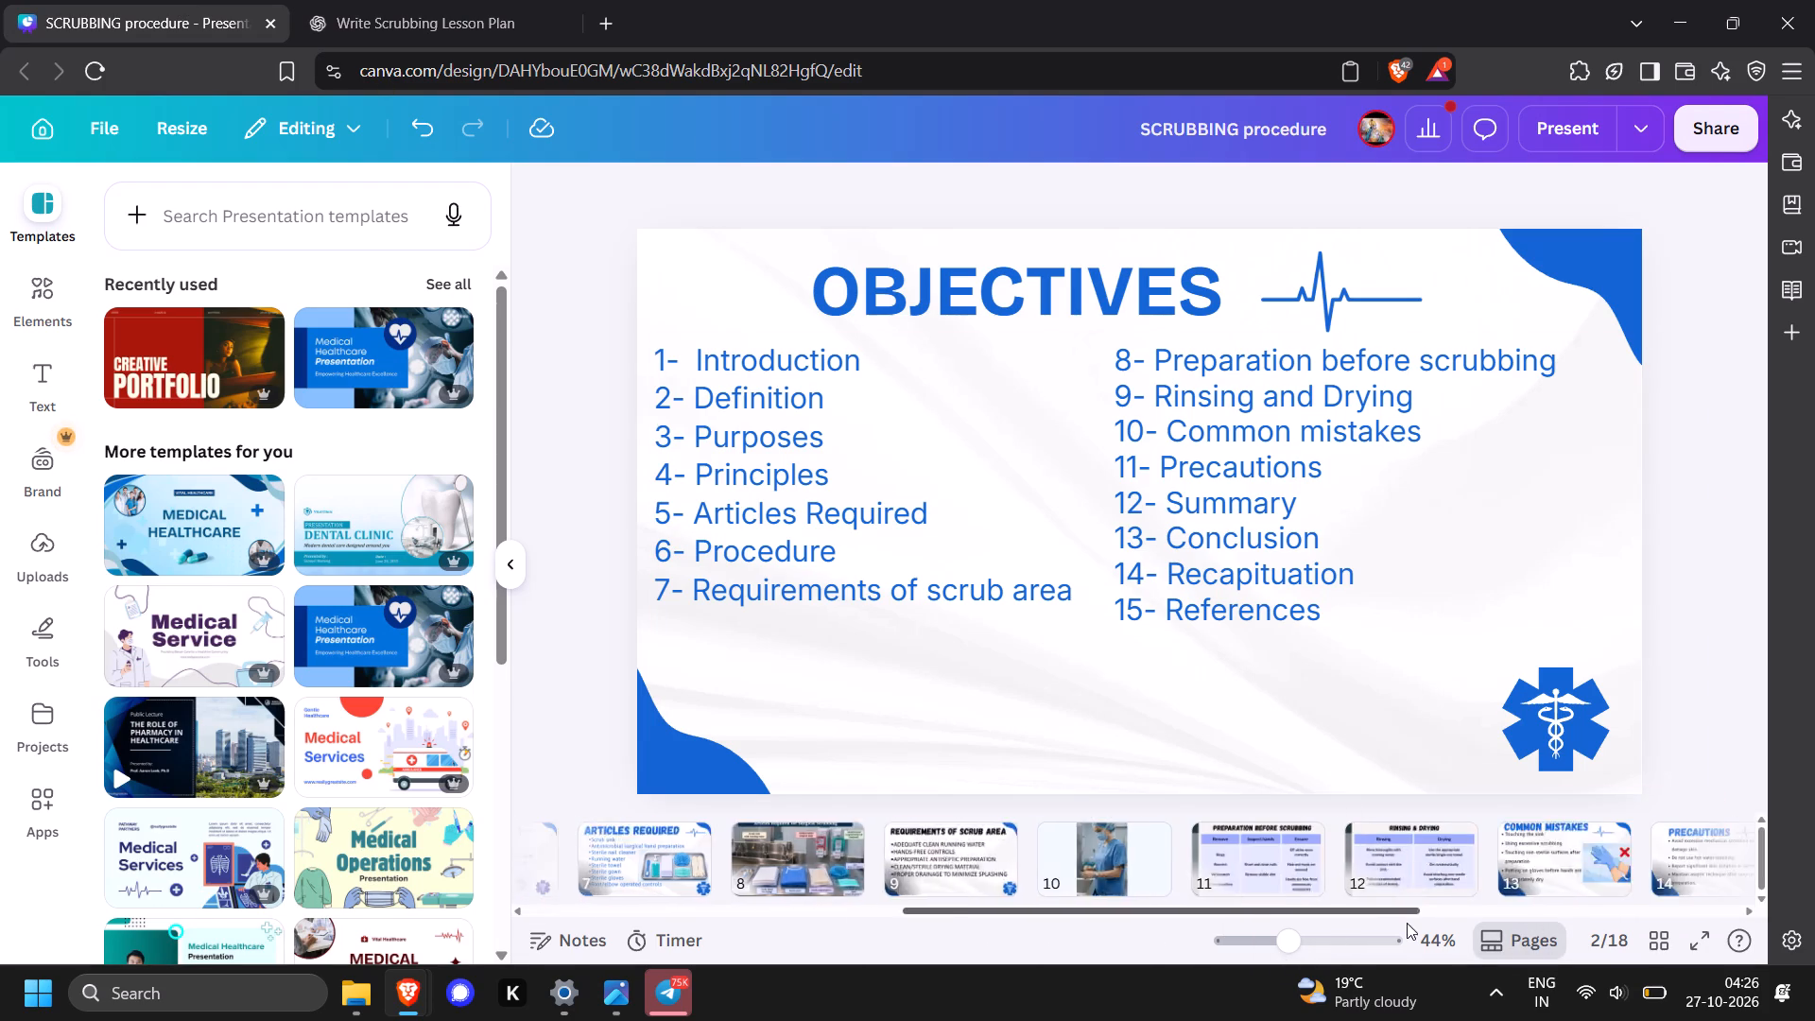
drag(1407, 923, 1761, 920)
click(1305, 857)
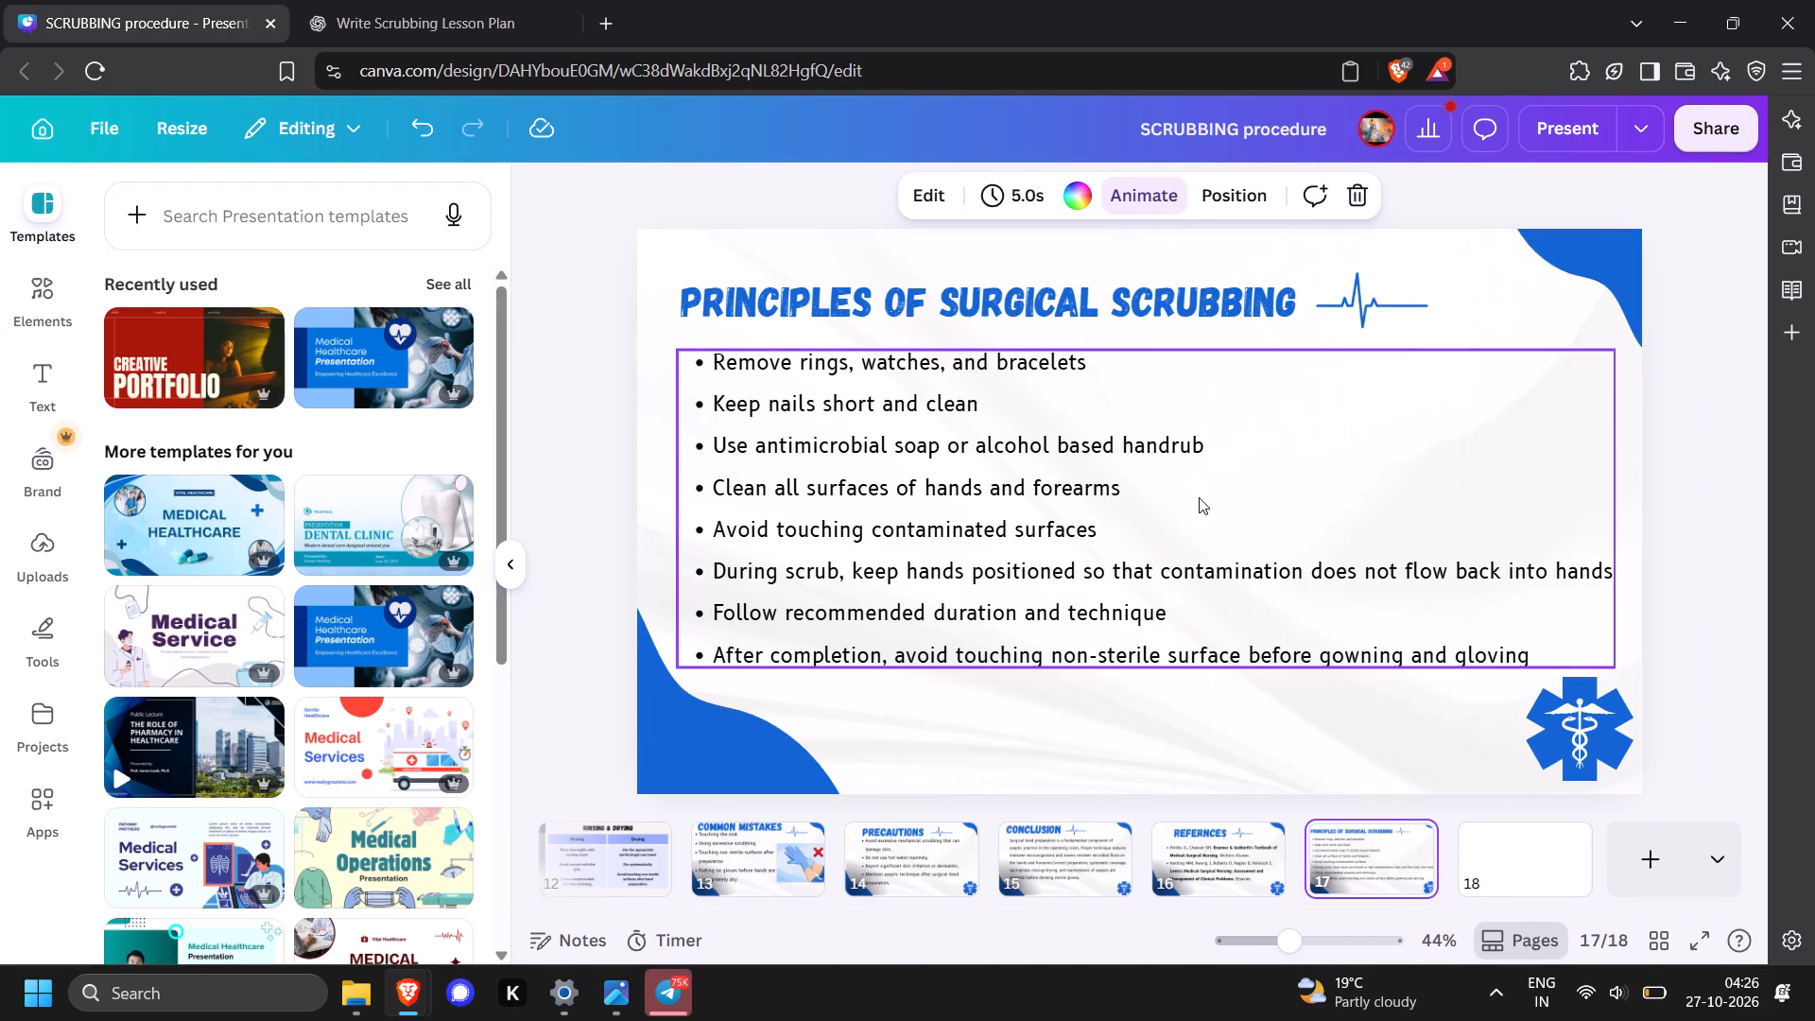
click(1244, 303)
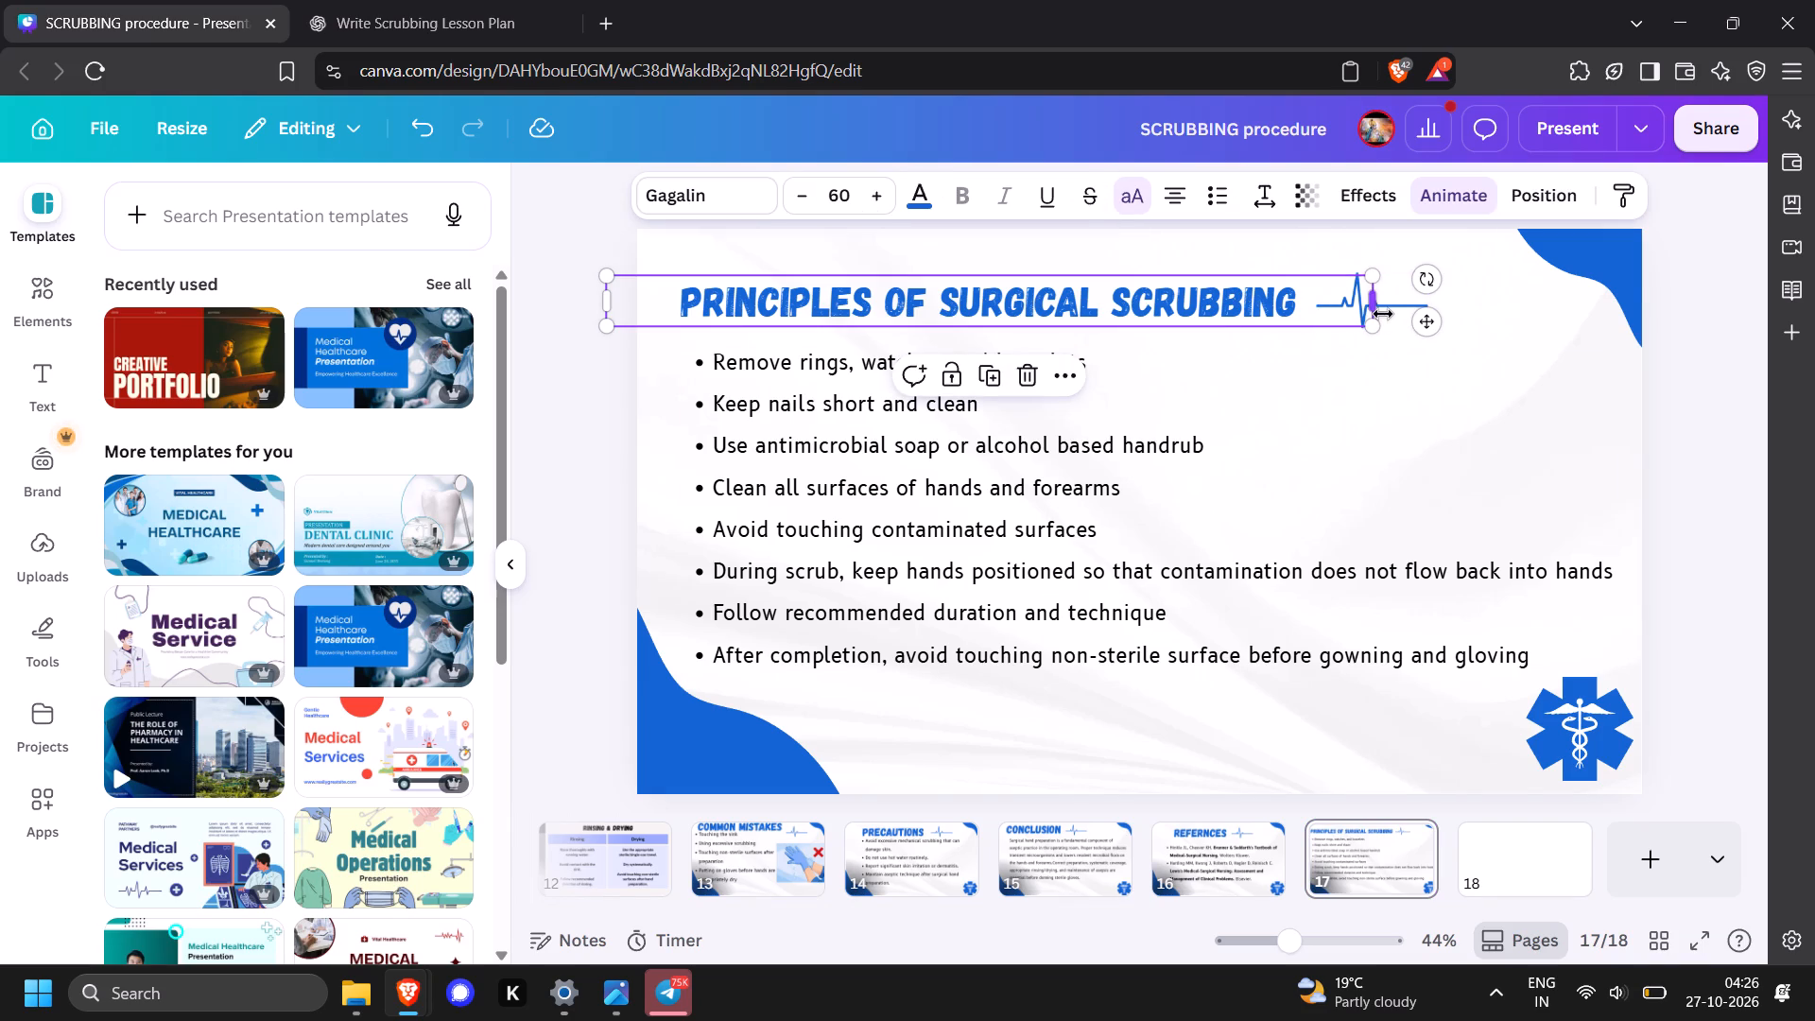
click(1482, 354)
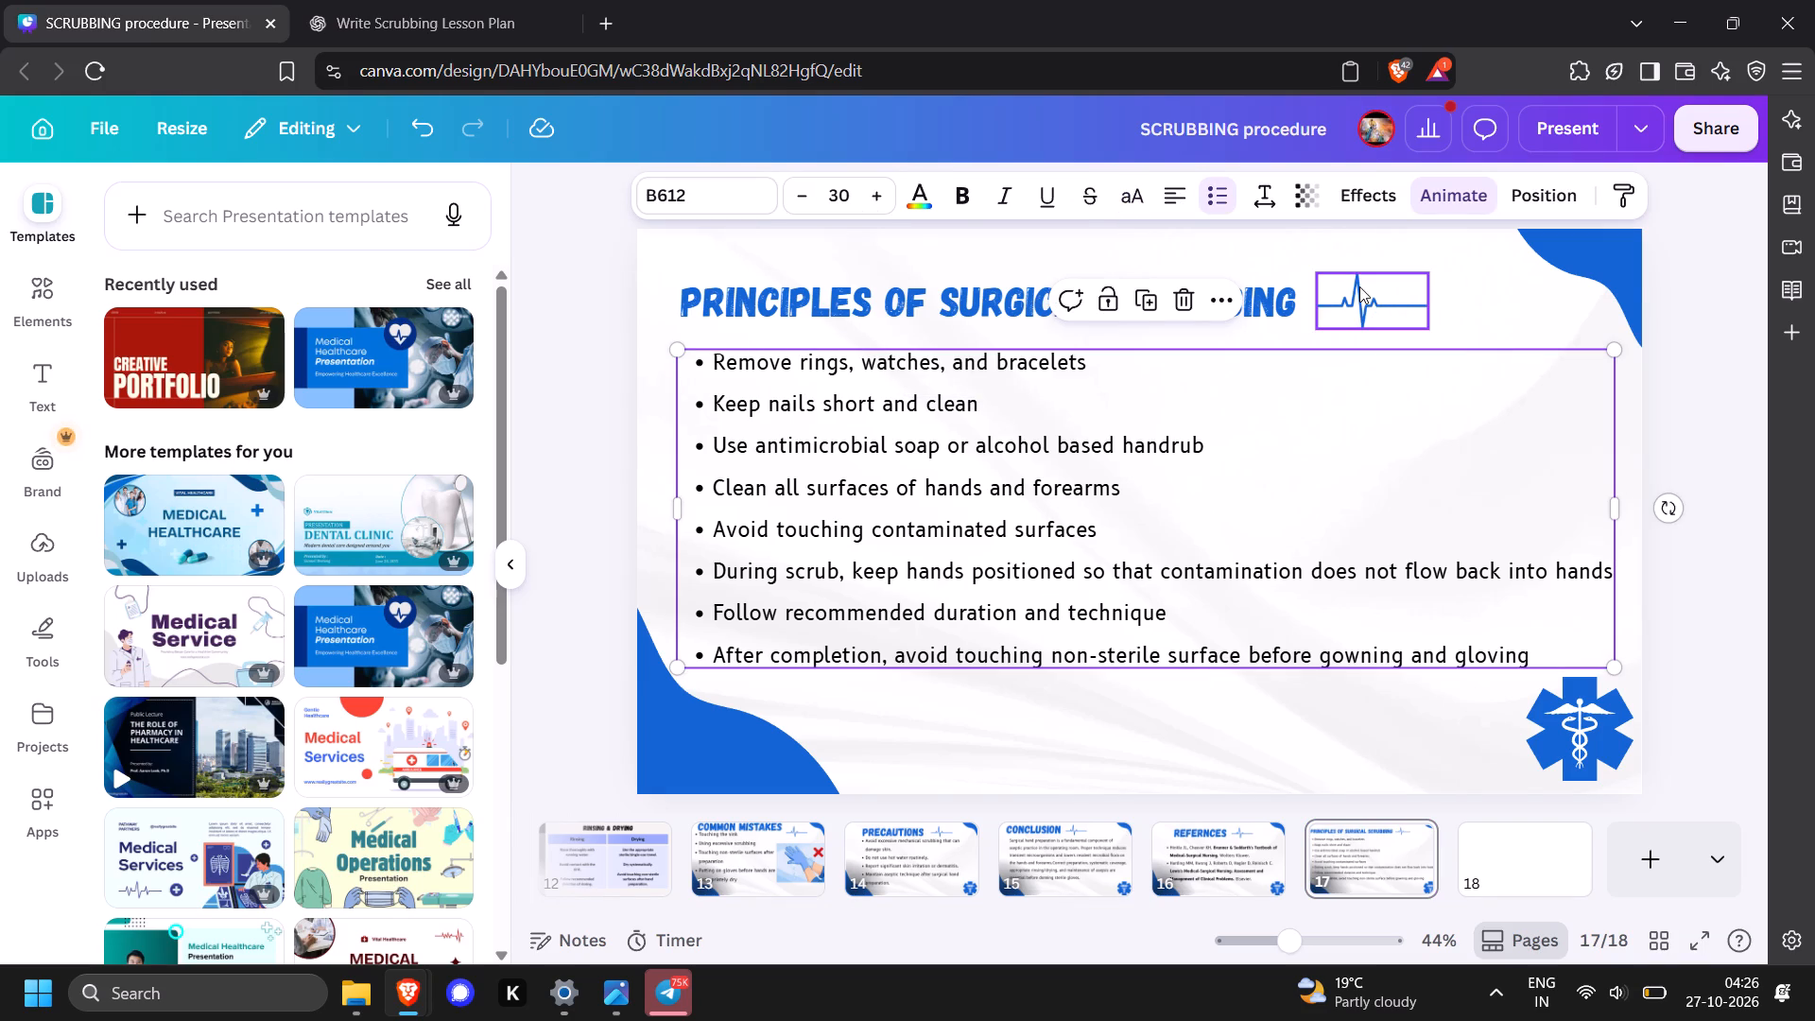
drag(1361, 309, 1380, 309)
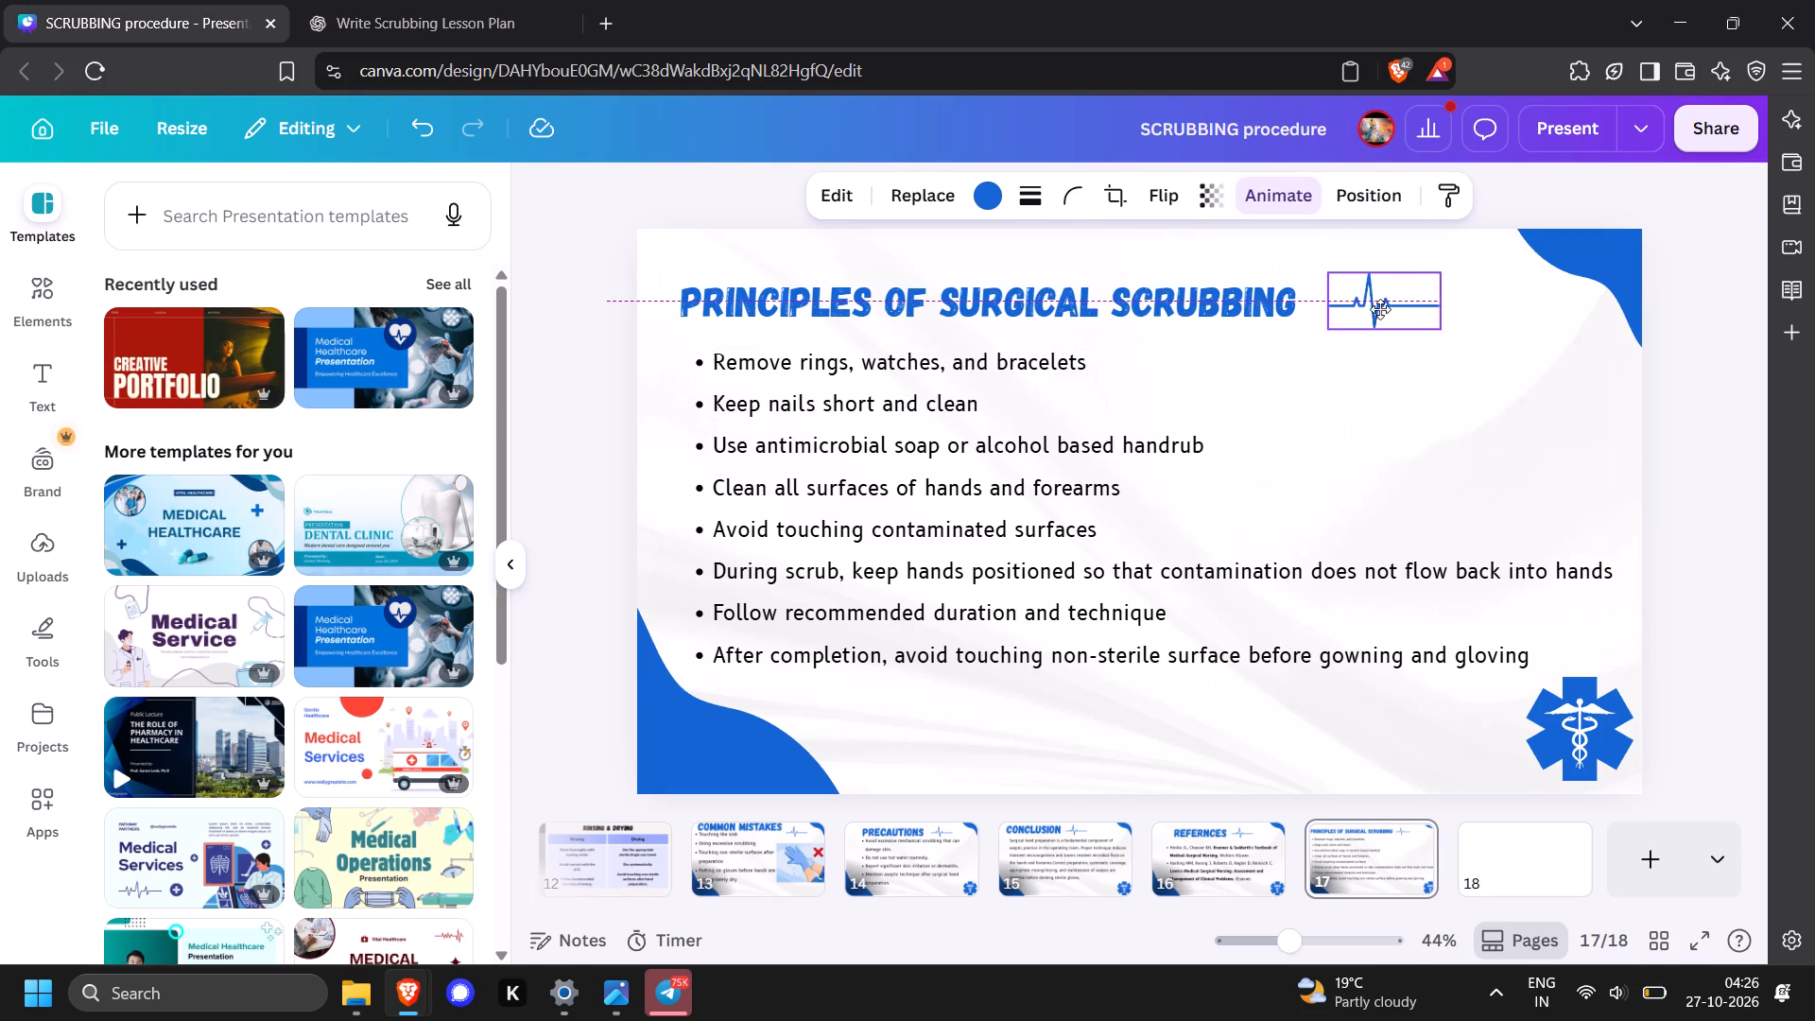
drag(1380, 309, 1490, 314)
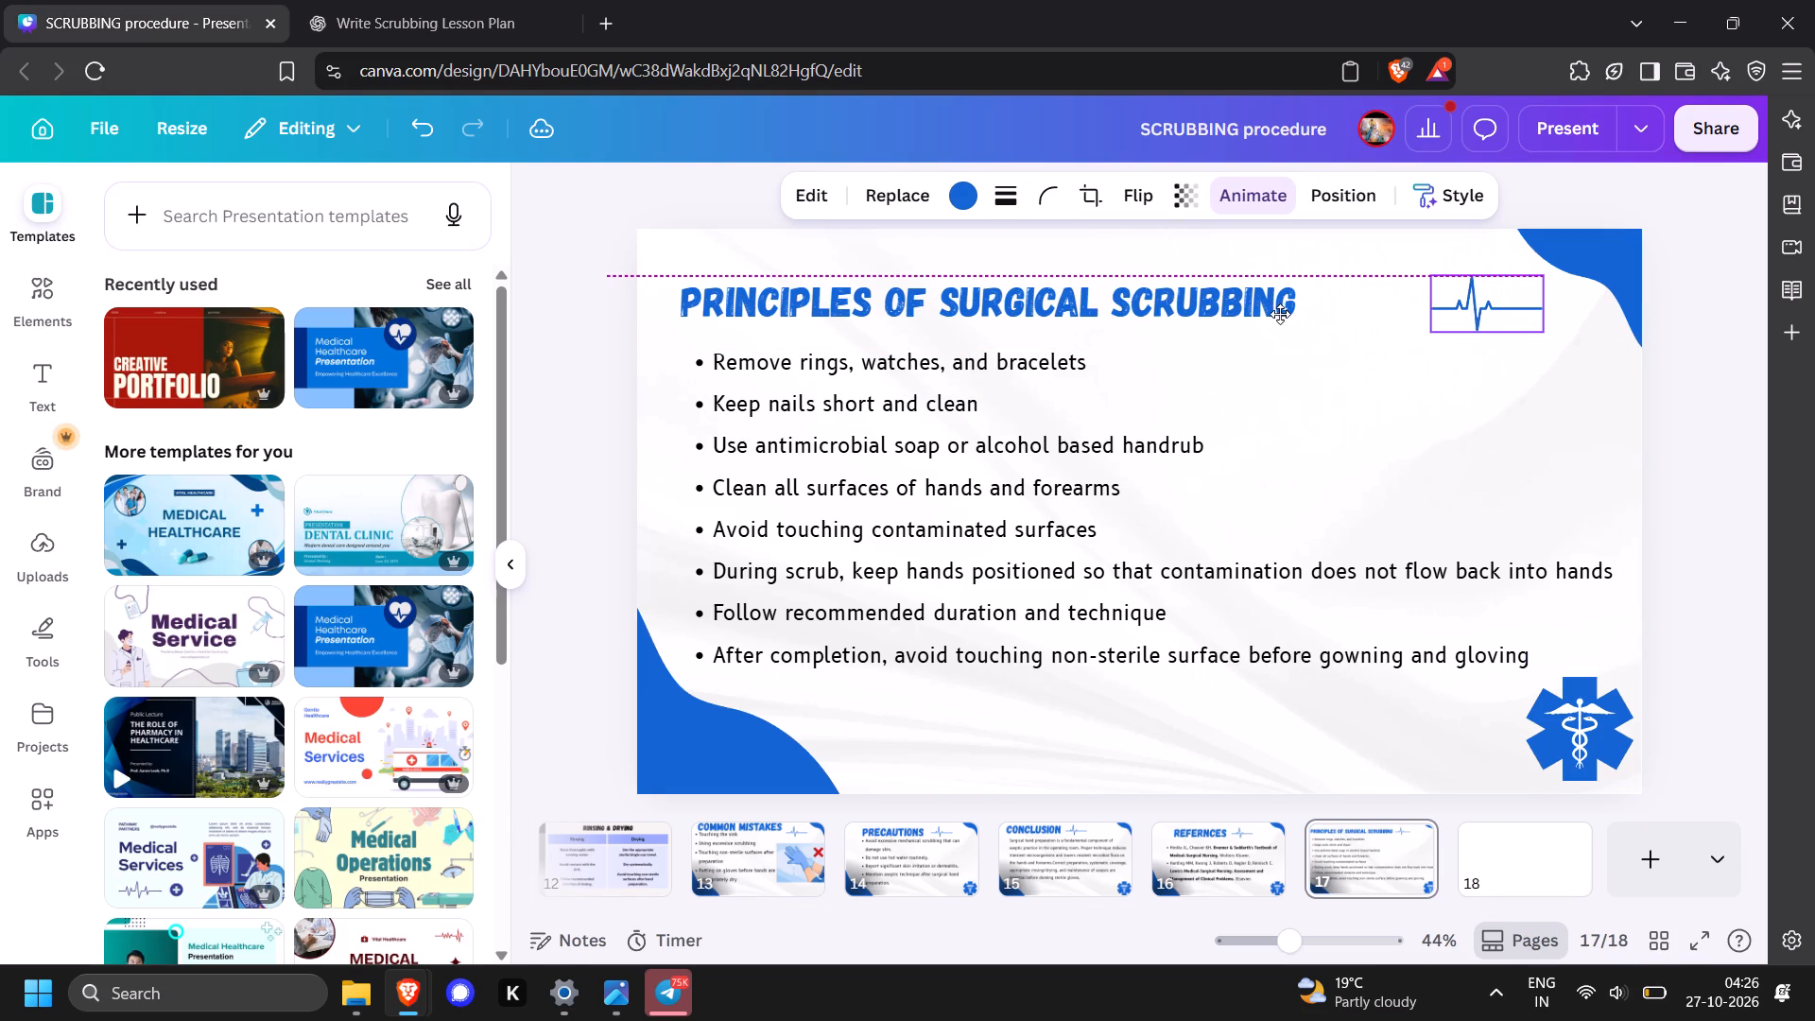
click(1270, 314)
drag(1245, 303, 1275, 297)
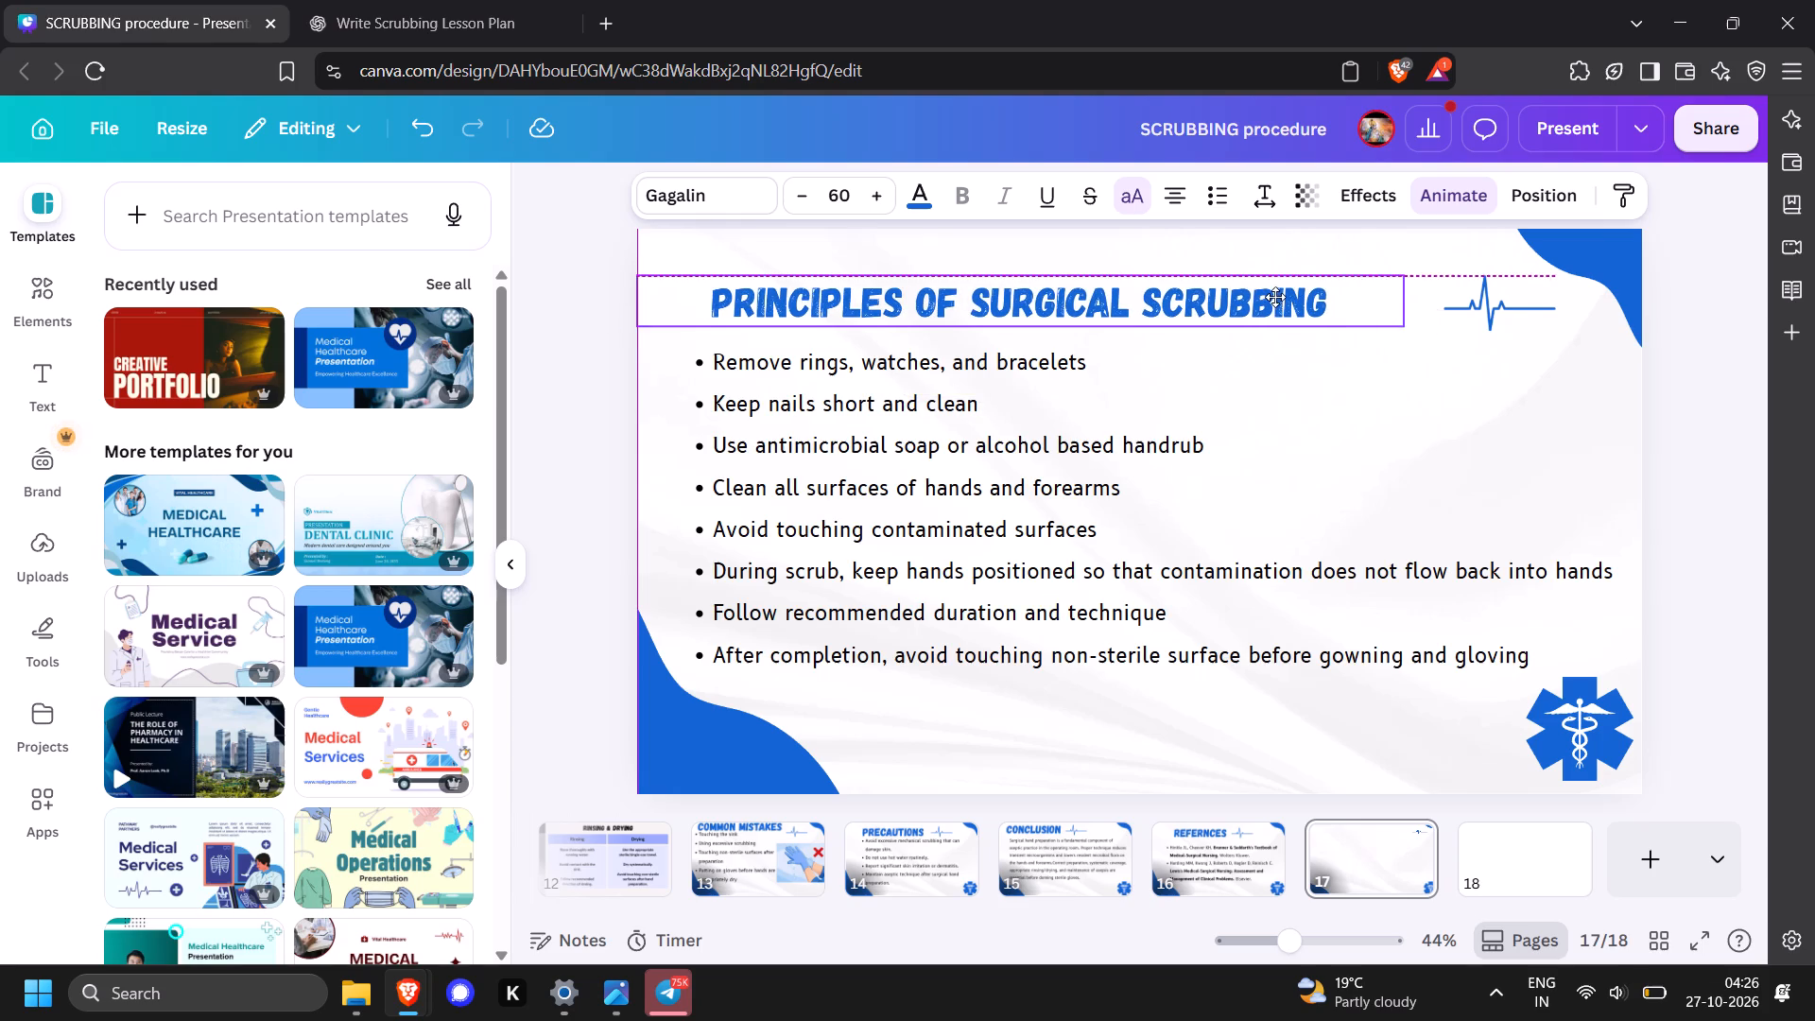
drag(1275, 297, 1317, 301)
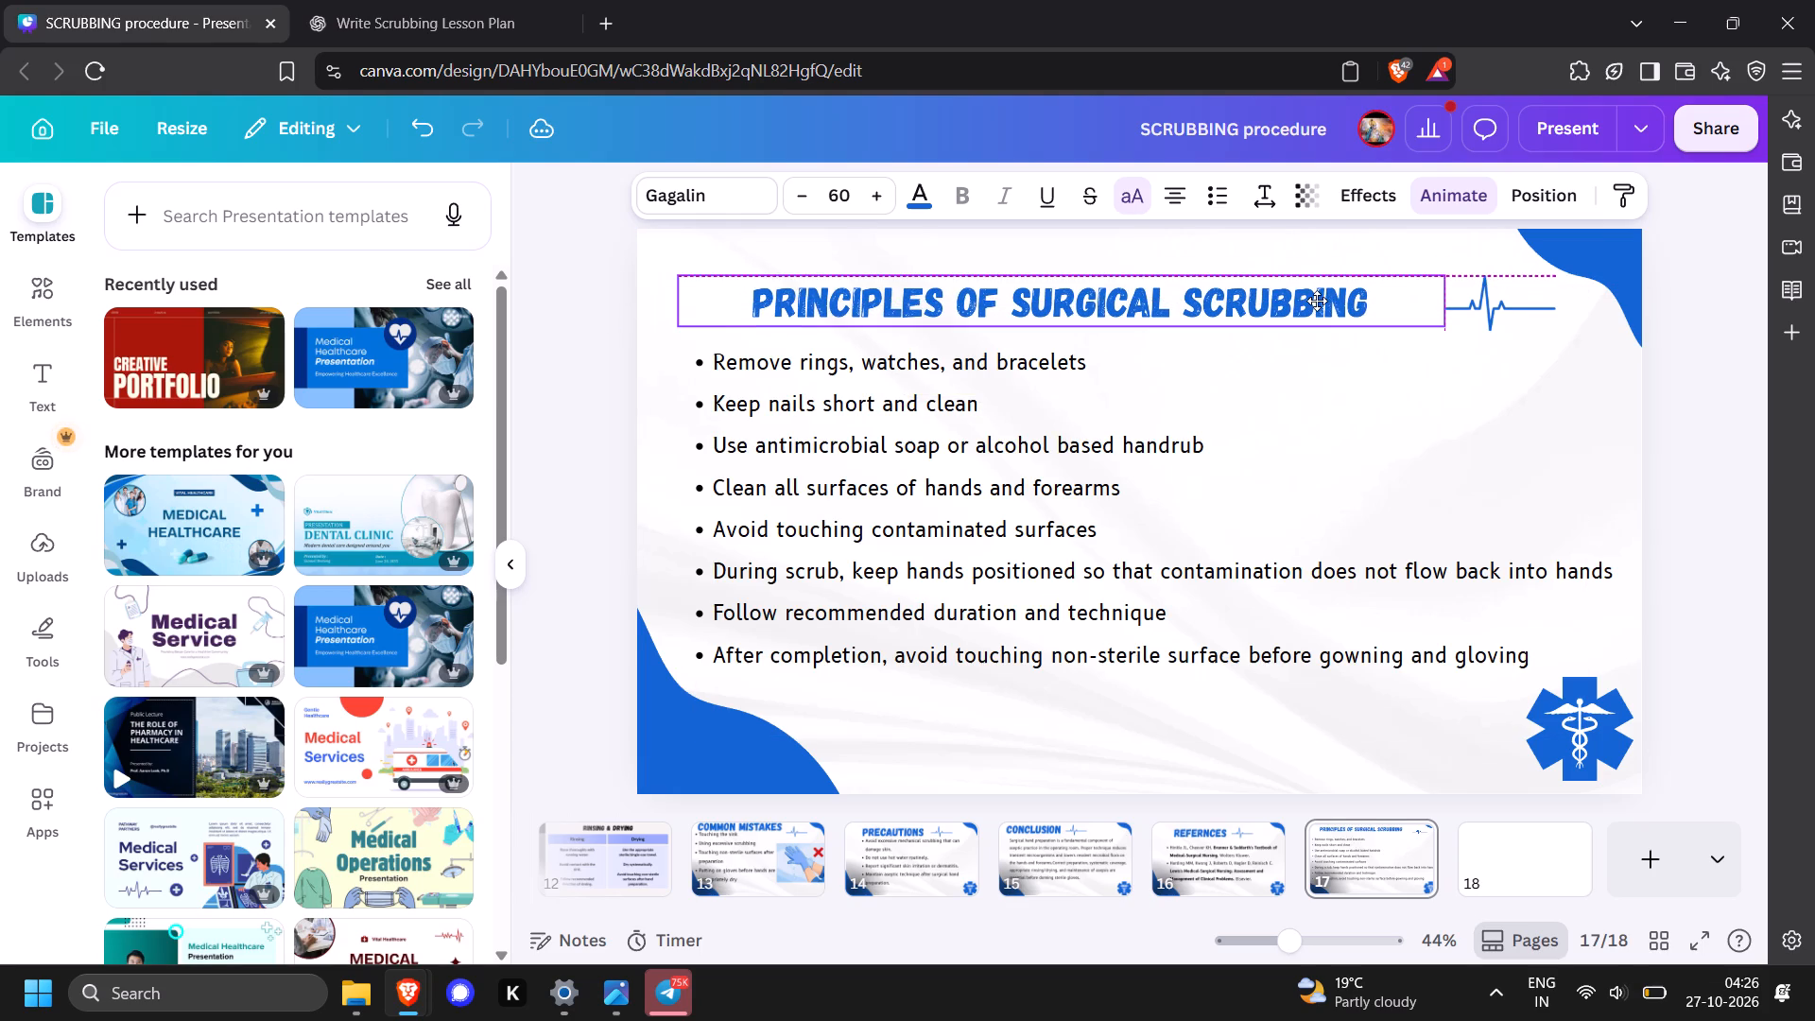
drag(1317, 301, 1316, 291)
click(1488, 326)
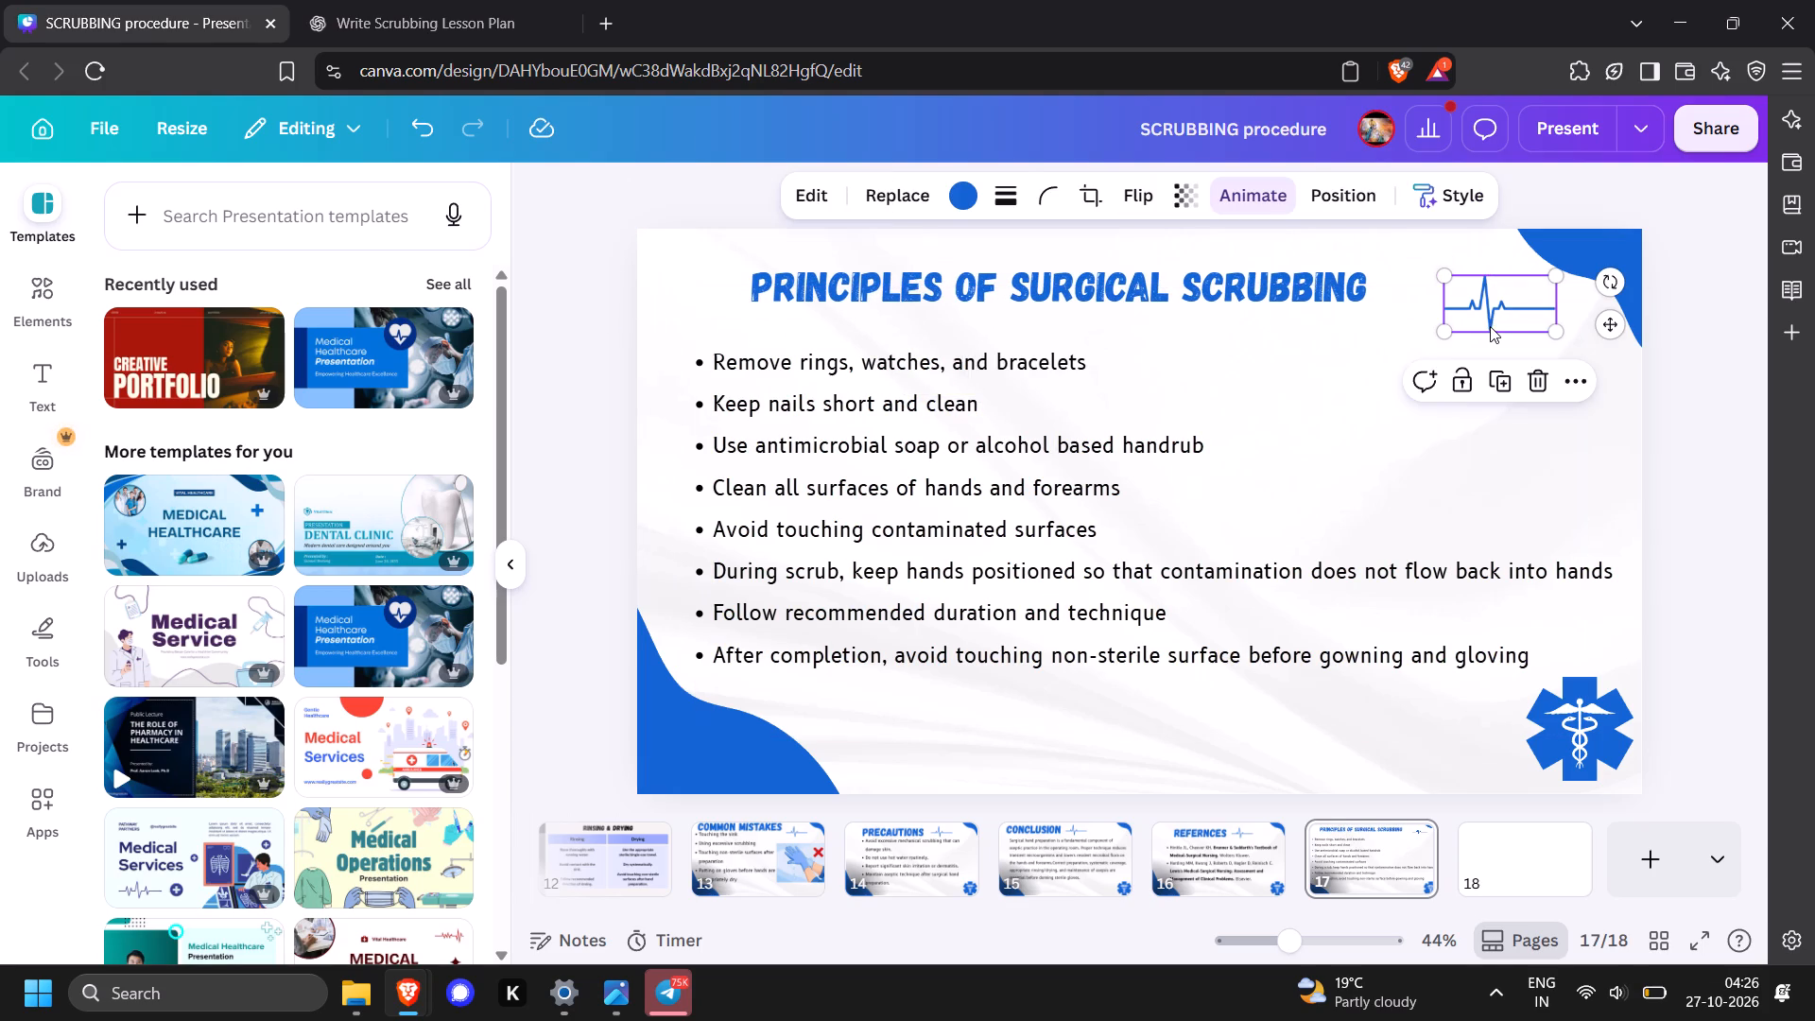
drag(1490, 326, 1484, 317)
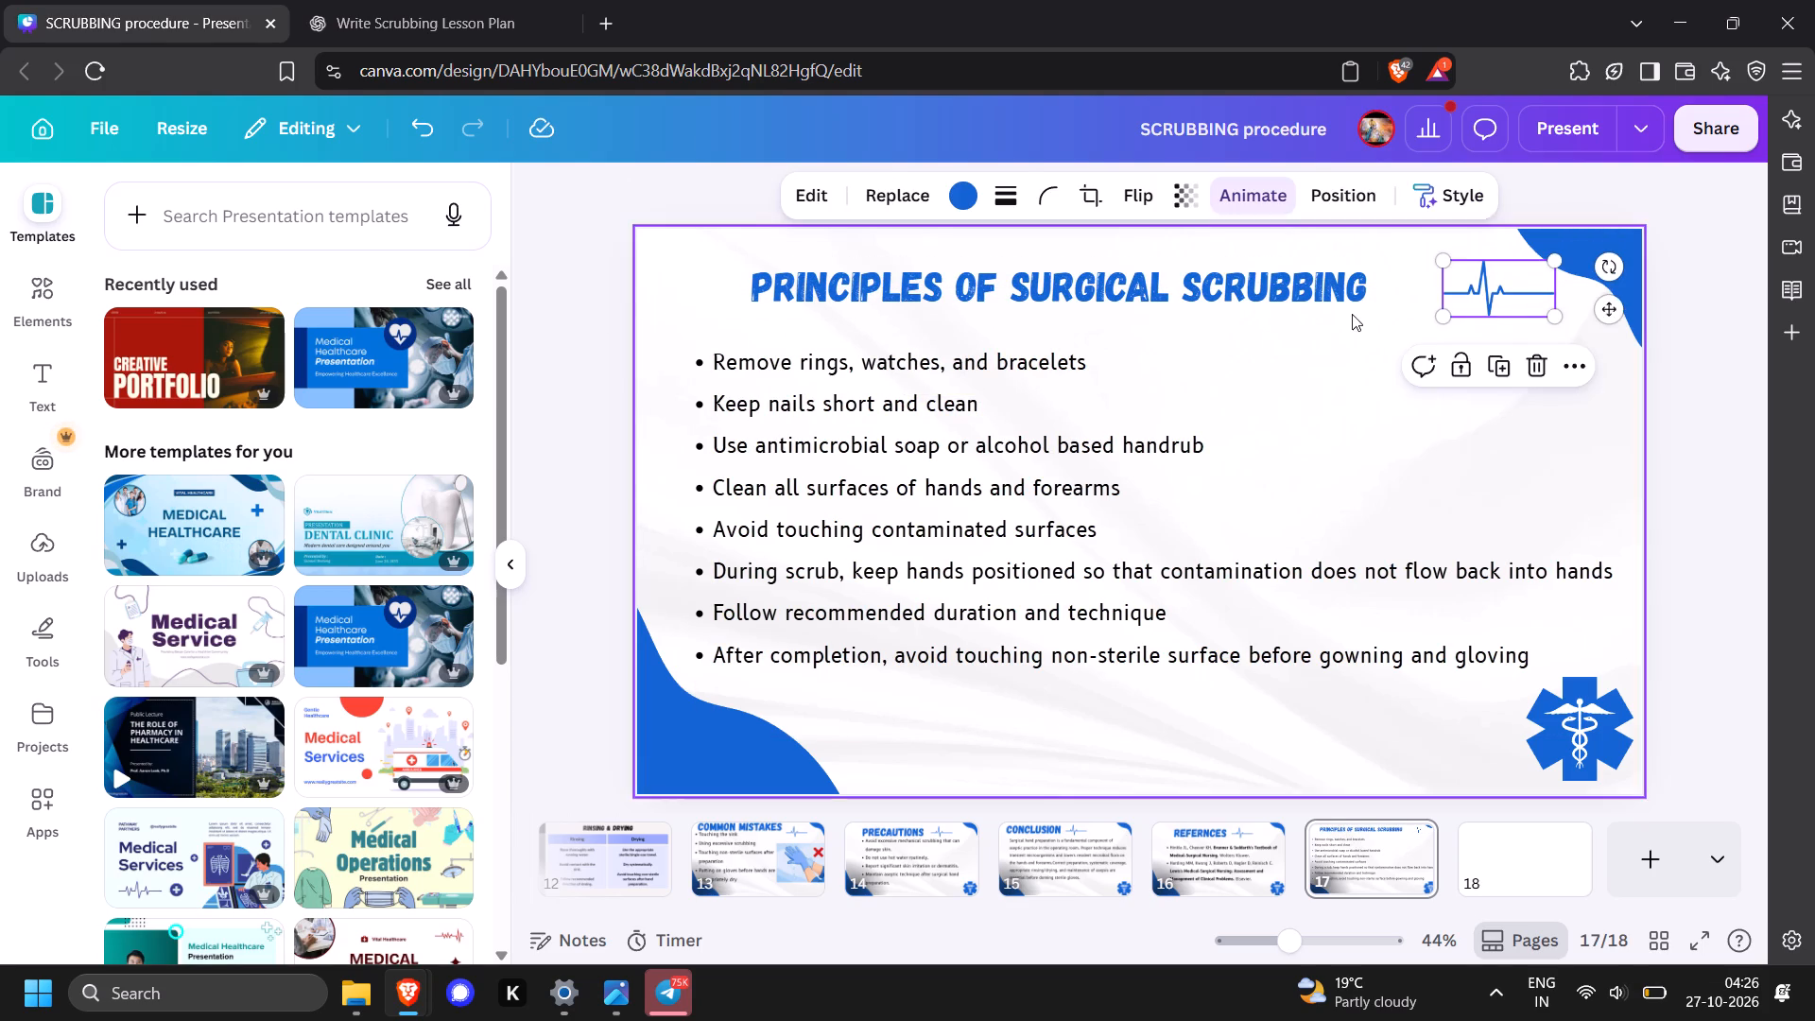
Replace the title PRINCIPLES OF SURGICAL SCRUBBING on page 17 with the copied heading SUMMARY.
click(1305, 295)
click(1356, 289)
click(1370, 289)
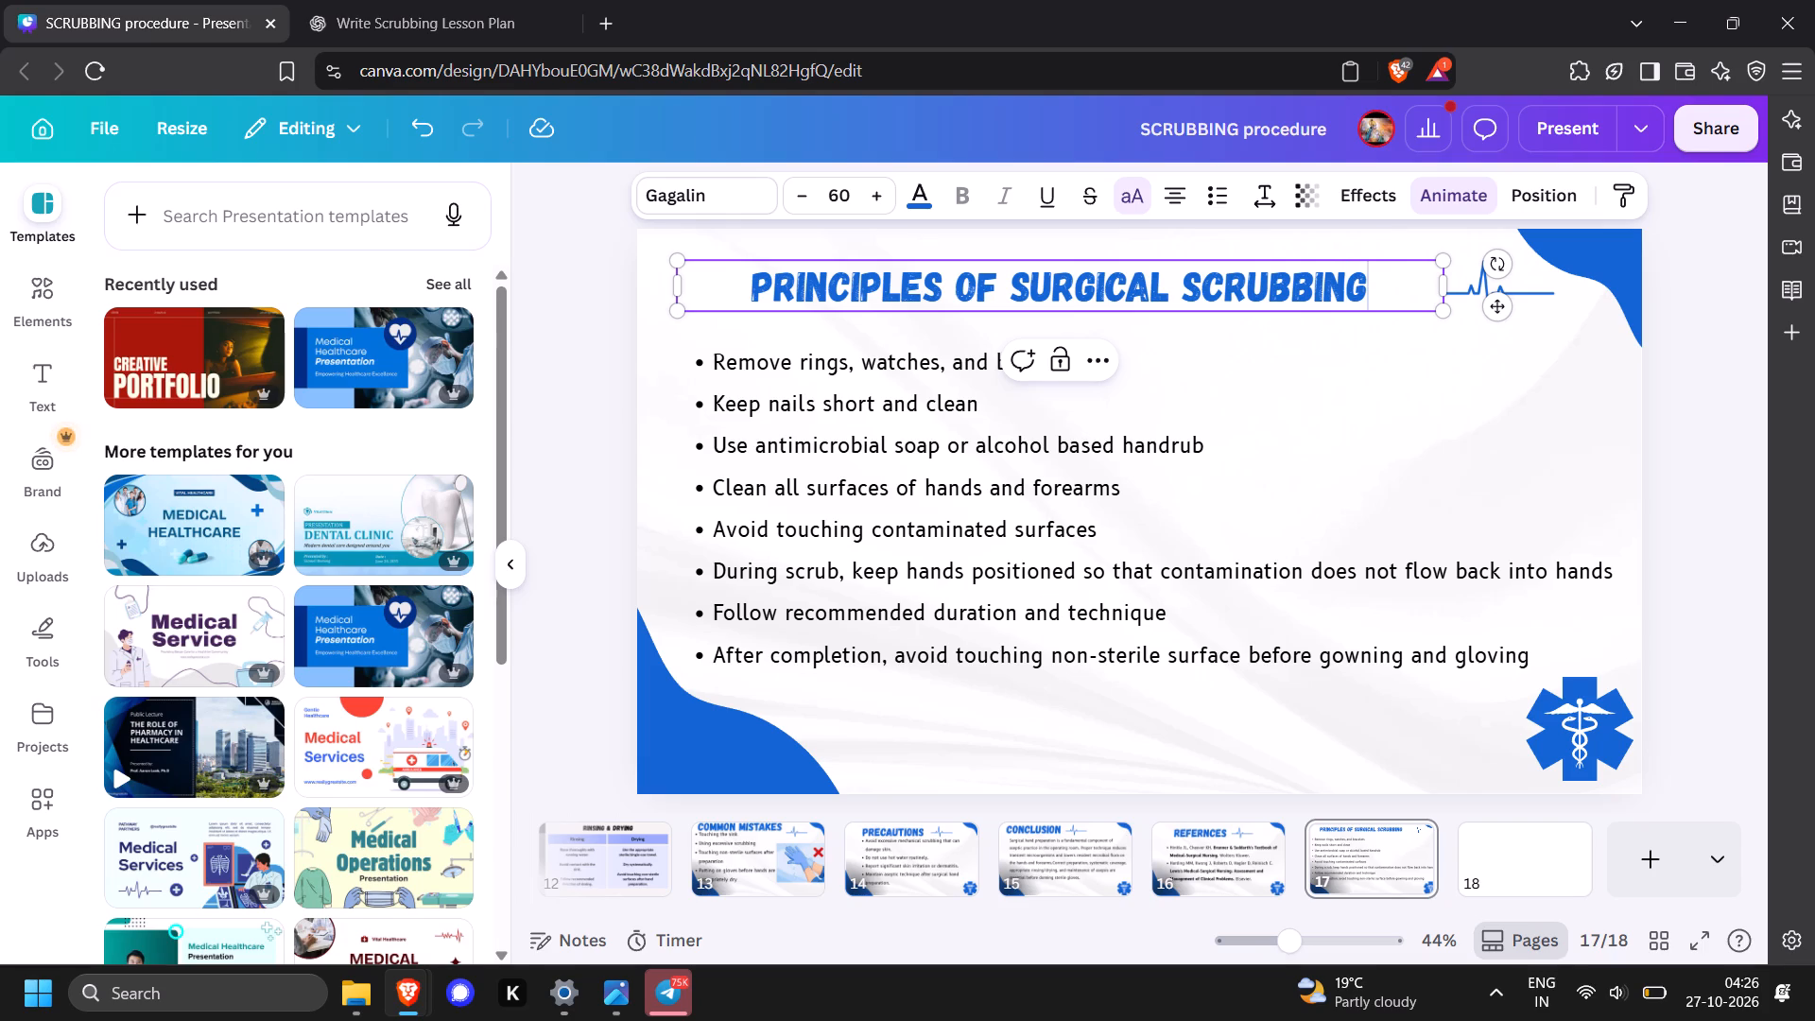
key(BackSpace)
key(BackSpace)
key(BackSpace)
key(BackSpace)
key(BackSpace)
key(BackSpace)
key(BackSpace)
key(BackSpace)
key(BackSpace)
key(BackSpace)
key(BackSpace)
key(BackSpace)
key(BackSpace)
key(BackSpace)
key(BackSpace)
key(BackSpace)
key(BackSpace)
key(BackSpace)
key(BackSpace)
key(BackSpace)
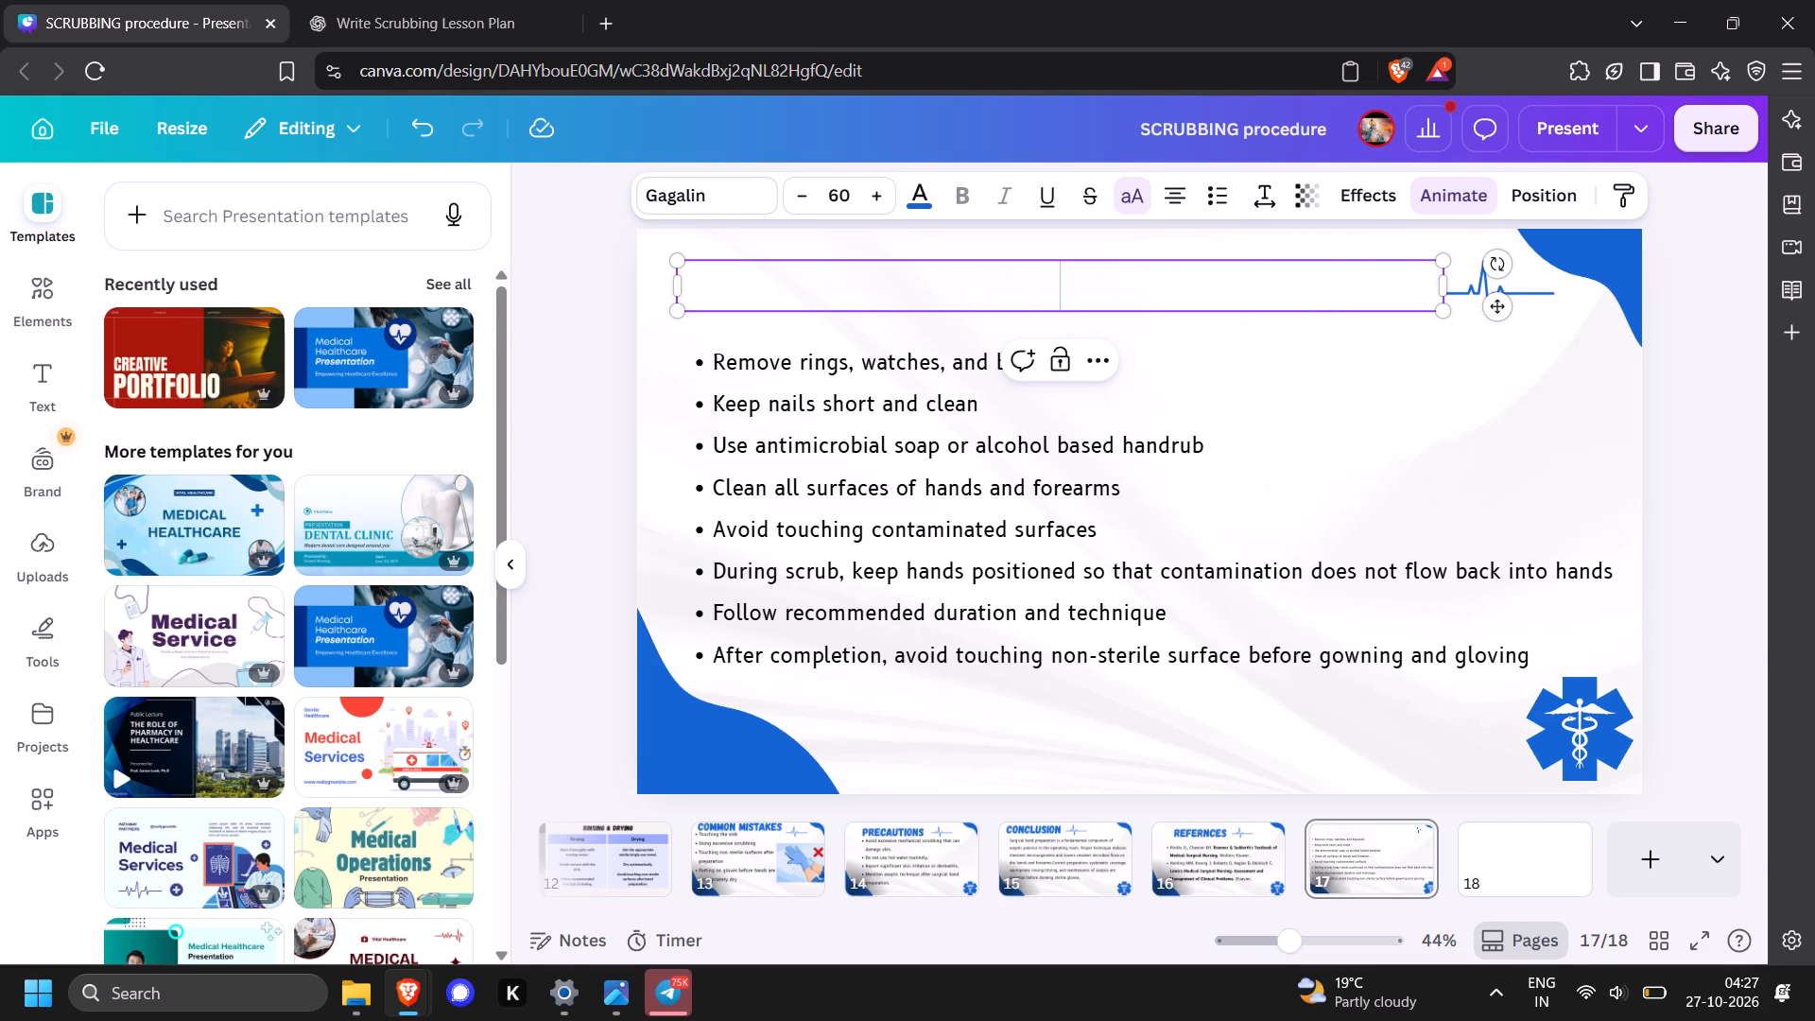
key(ctrl+v)
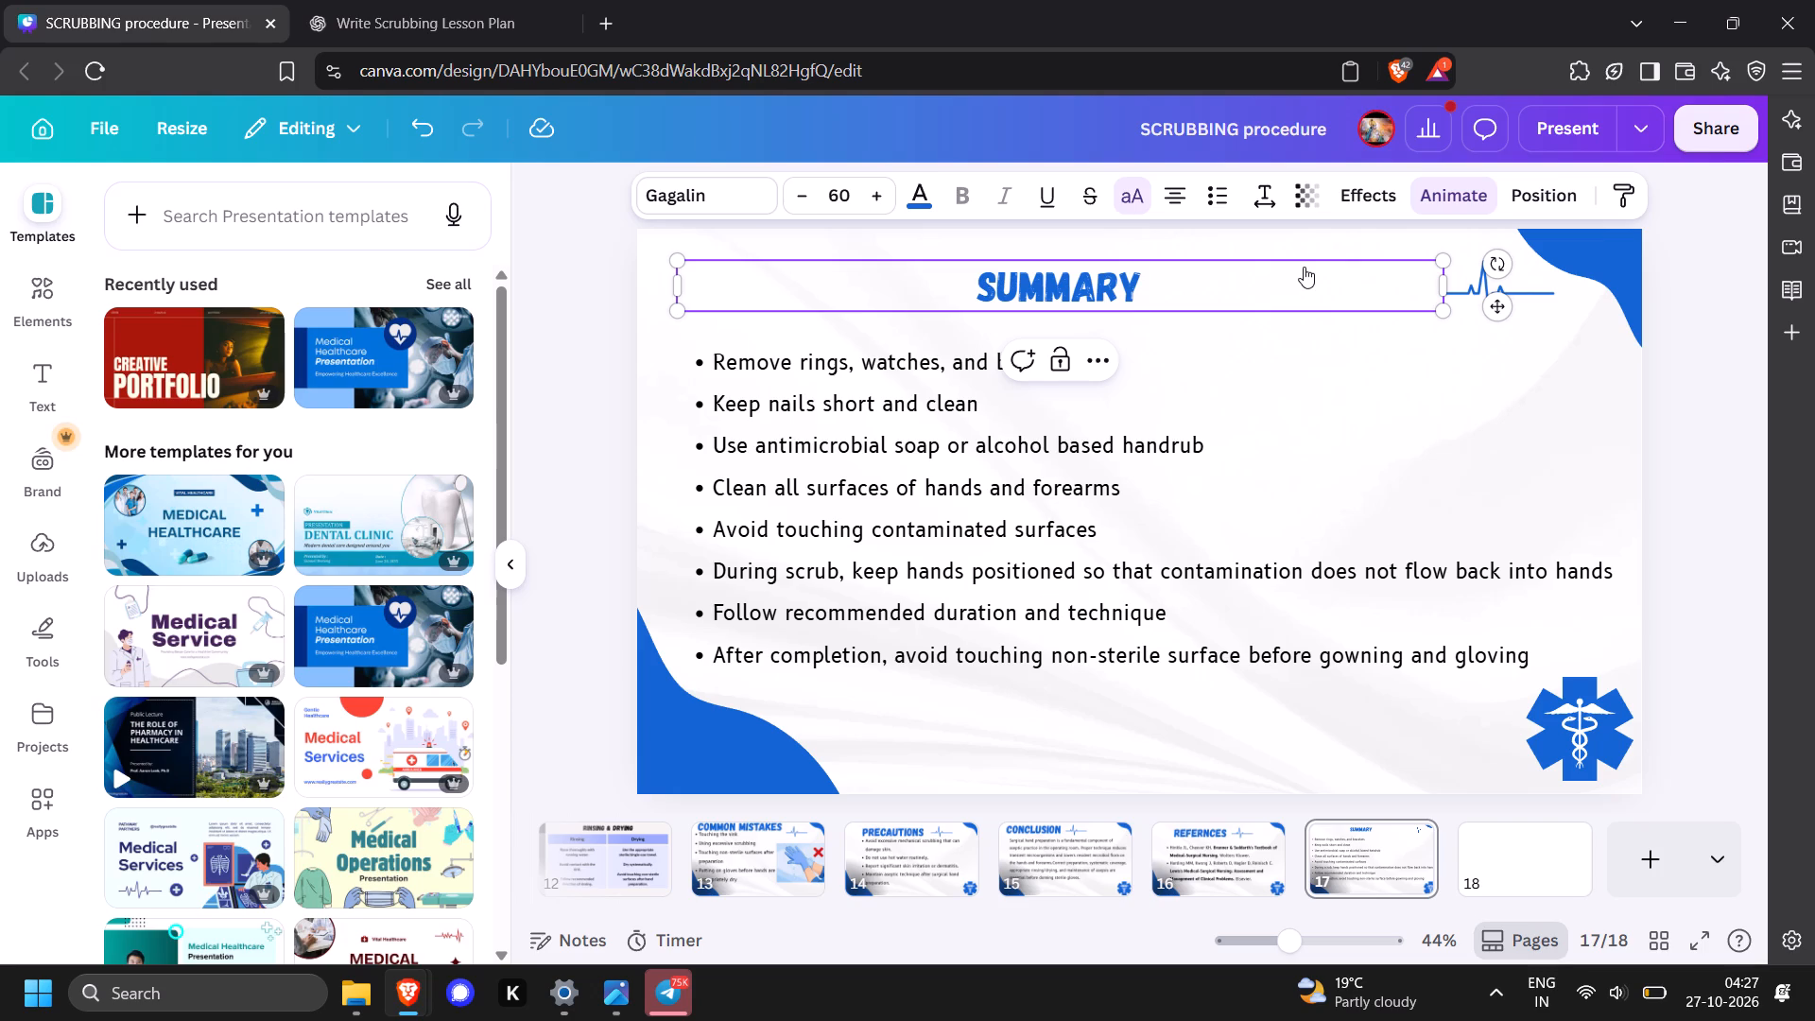
Increase the font size of the SUMMARY title to 66.
click(874, 196)
click(874, 196)
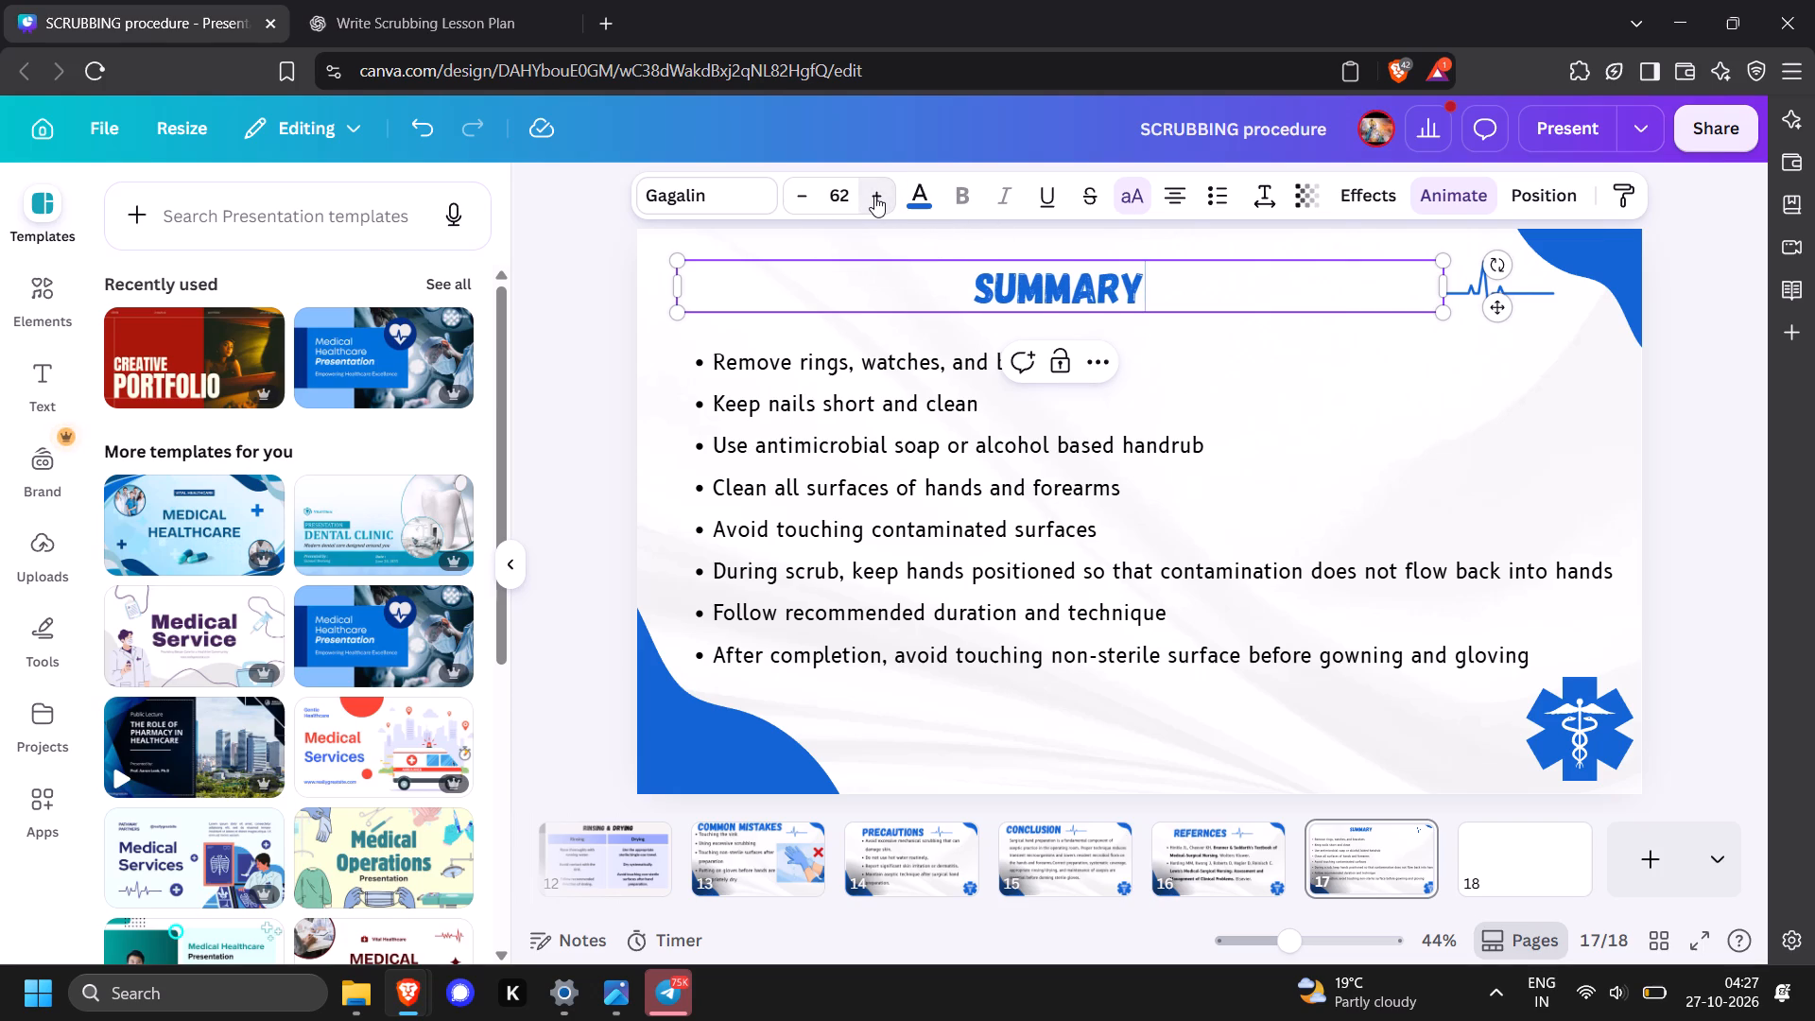
click(874, 196)
click(874, 196)
click(874, 196)
click(873, 196)
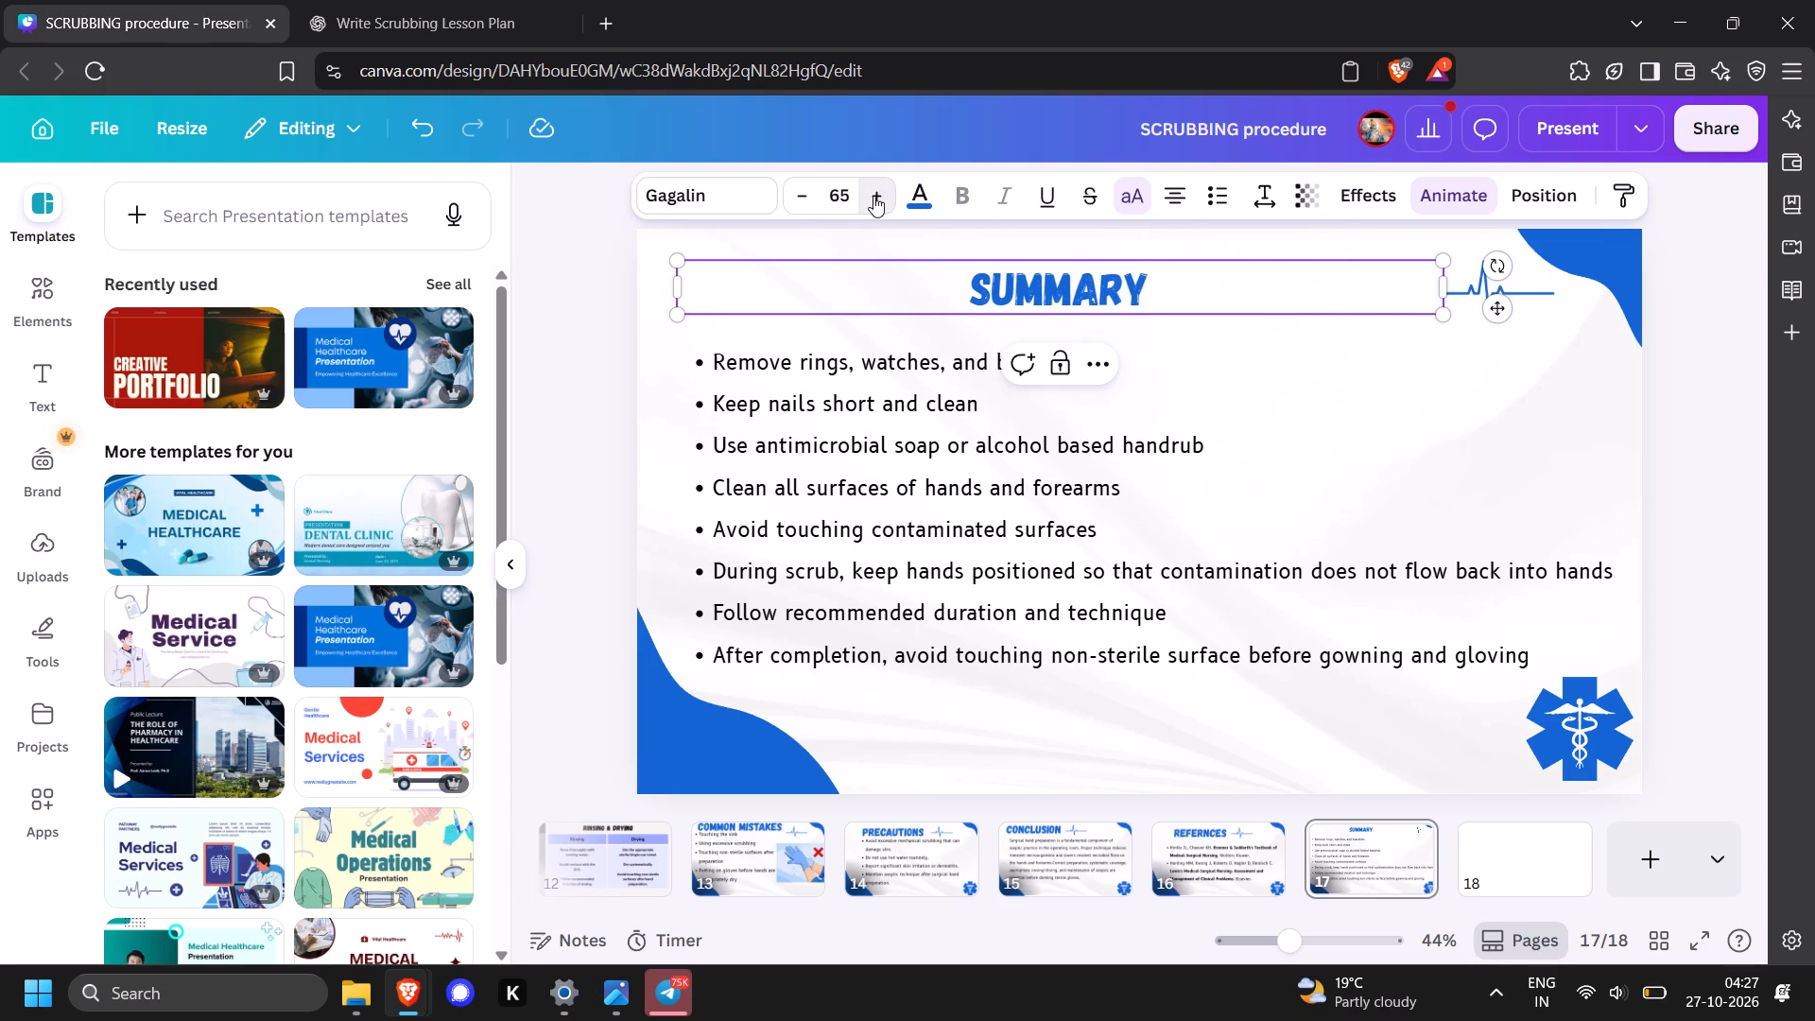
Delete the bulleted principles text block below the SUMMARY title on page 17.
click(909, 466)
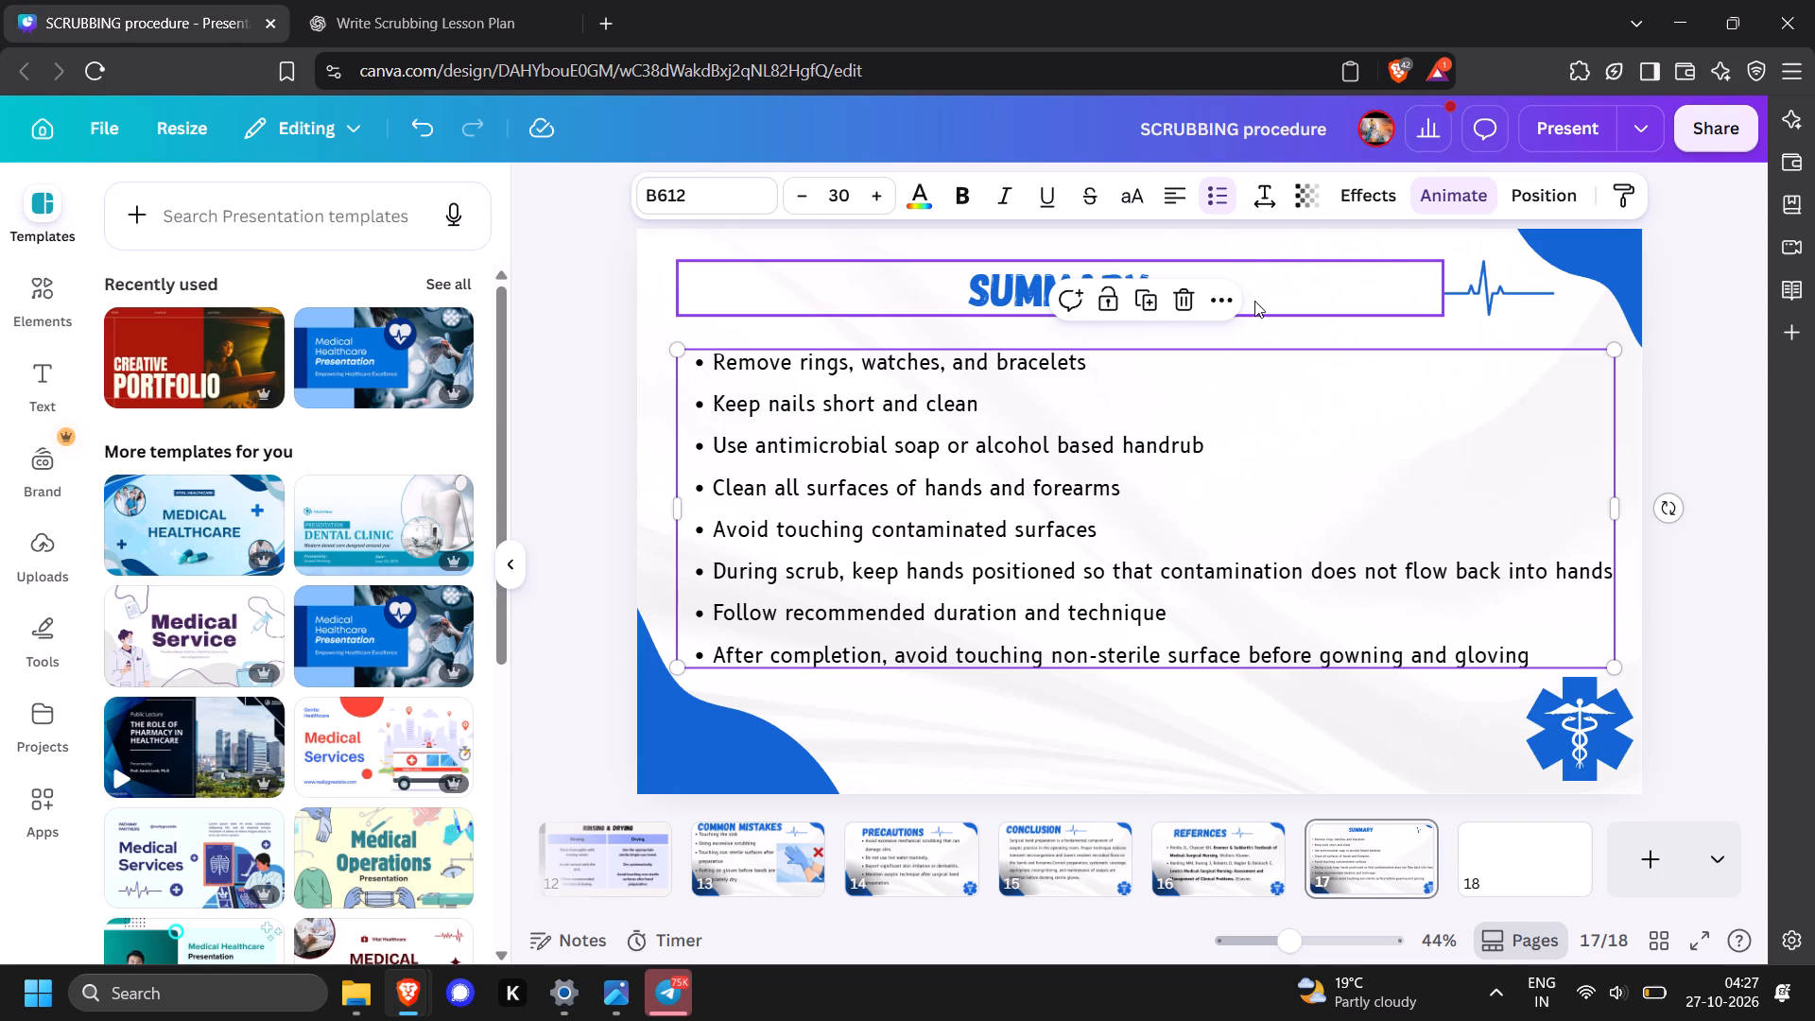
click(1587, 648)
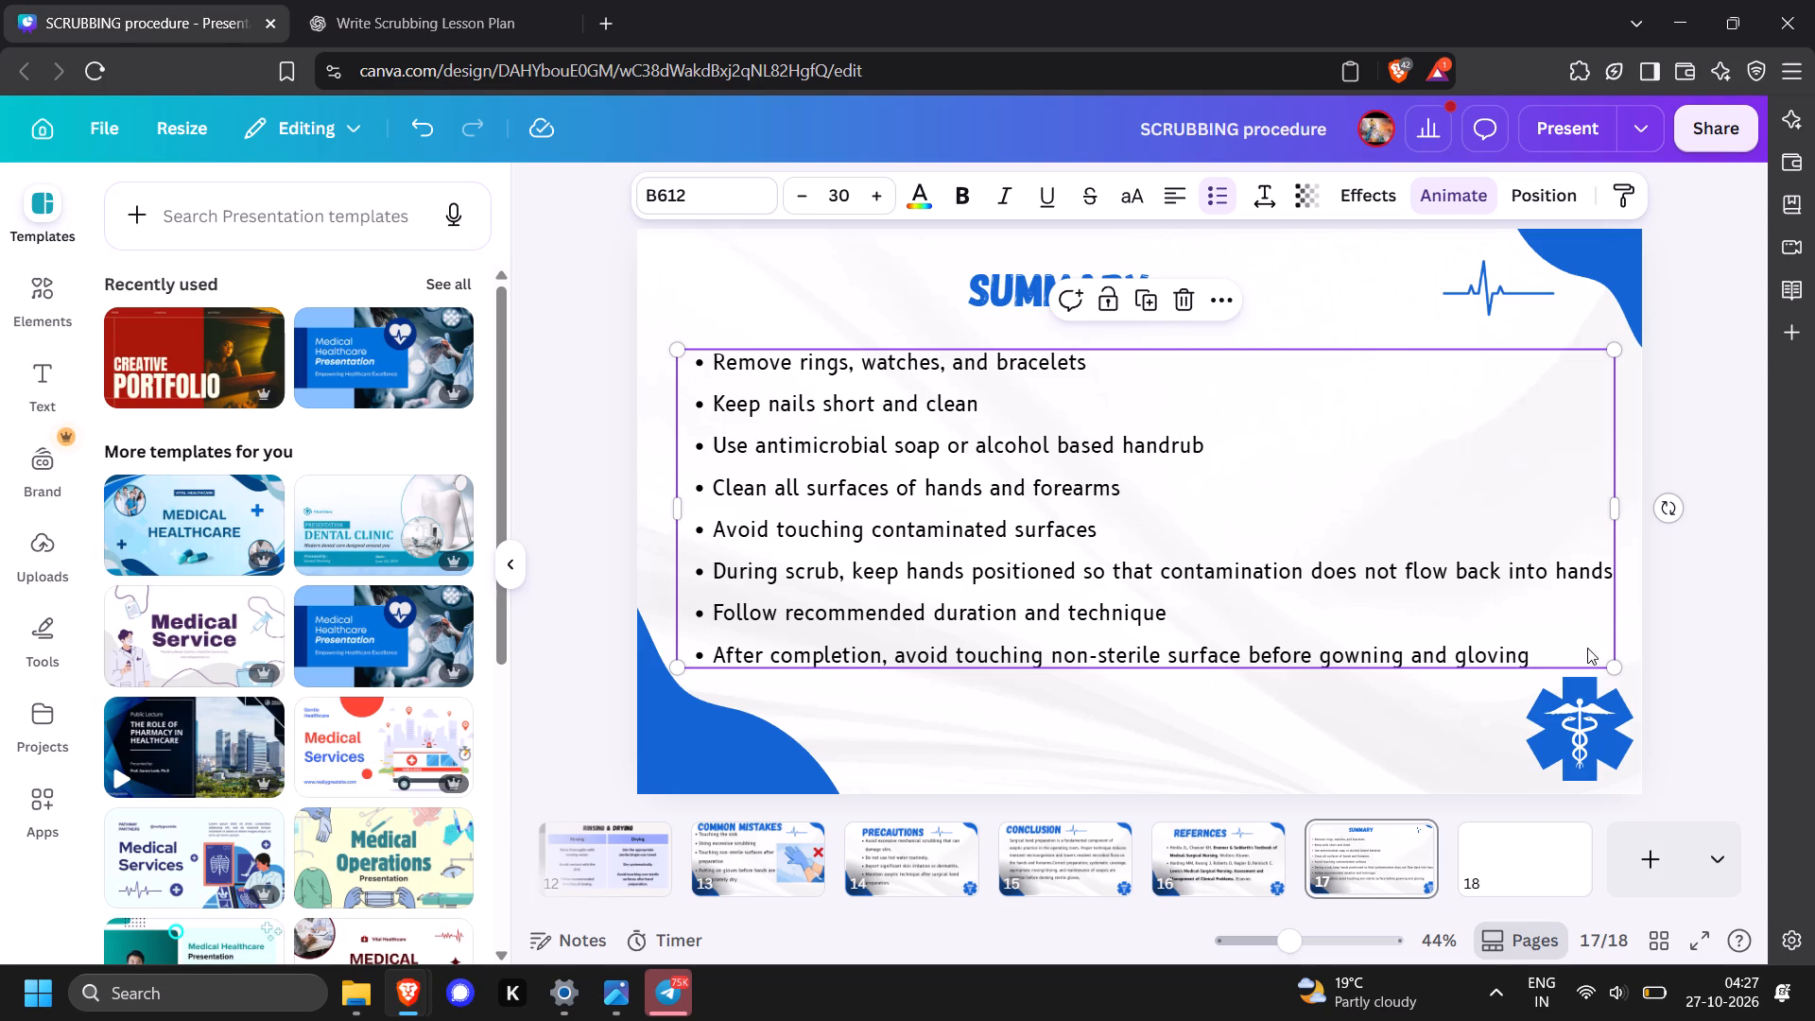
click(1248, 433)
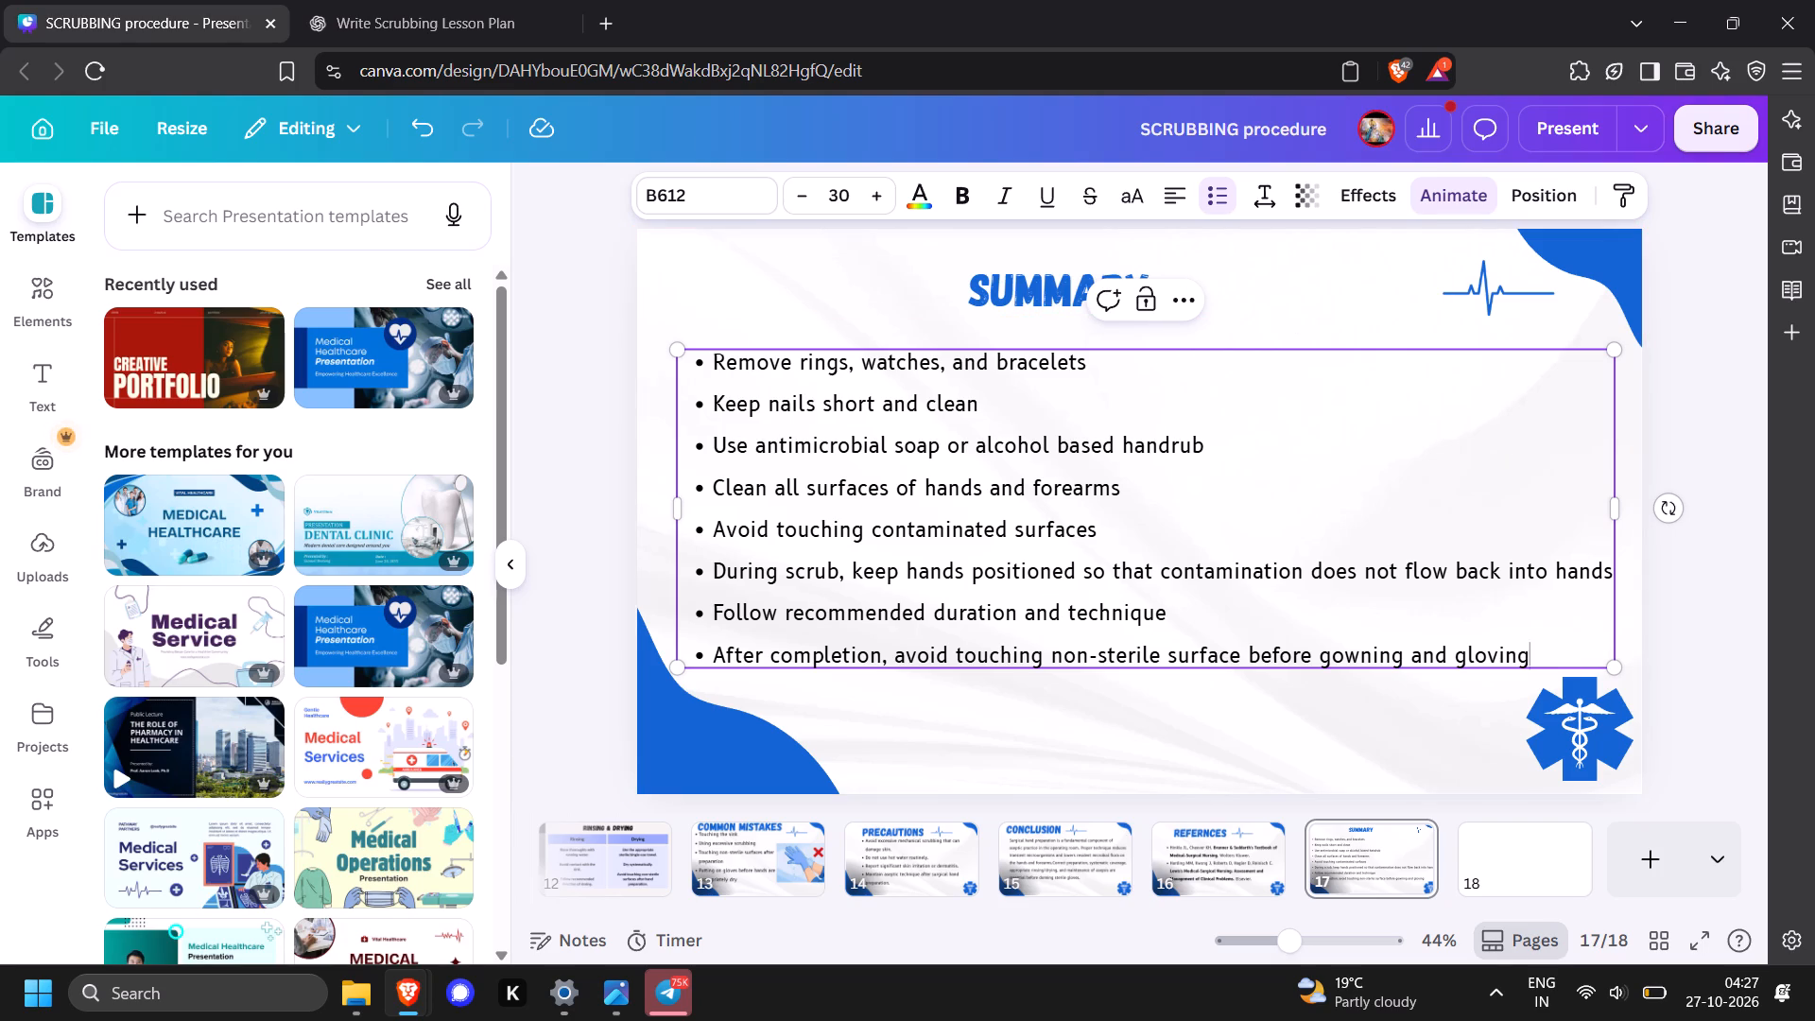
right_click(1250, 434)
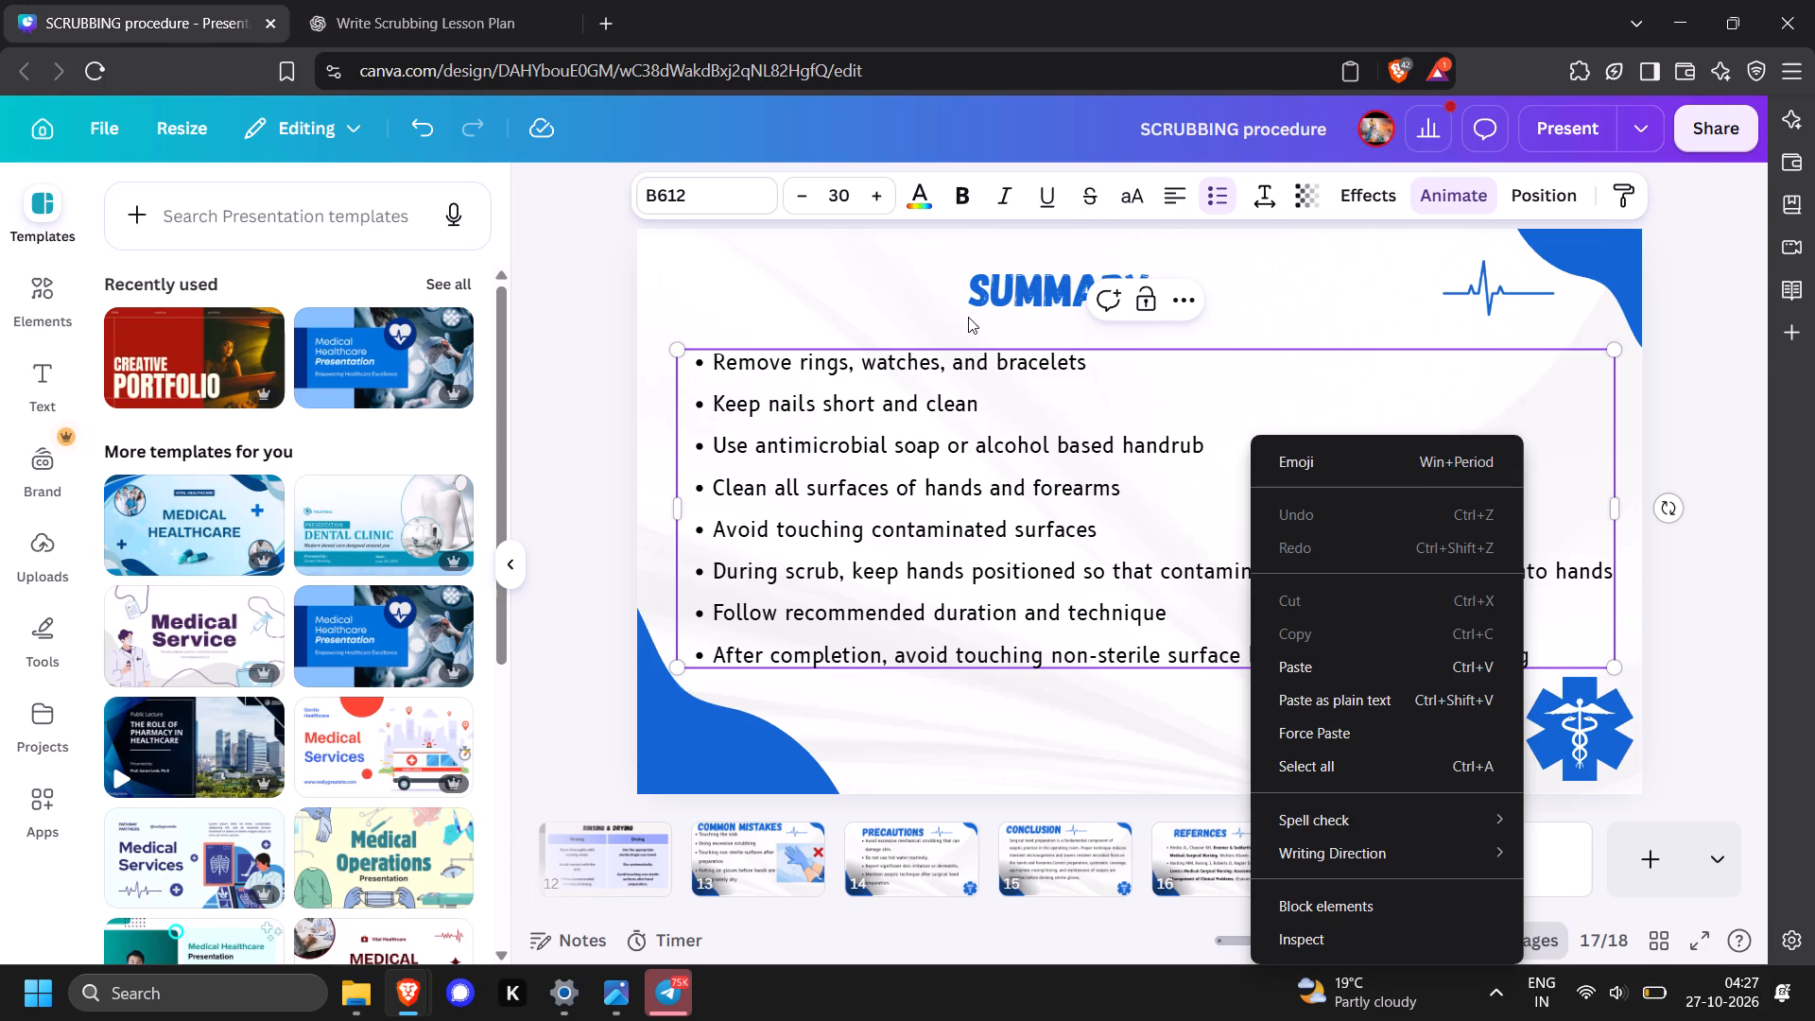
click(938, 407)
right_click(938, 407)
click(1410, 422)
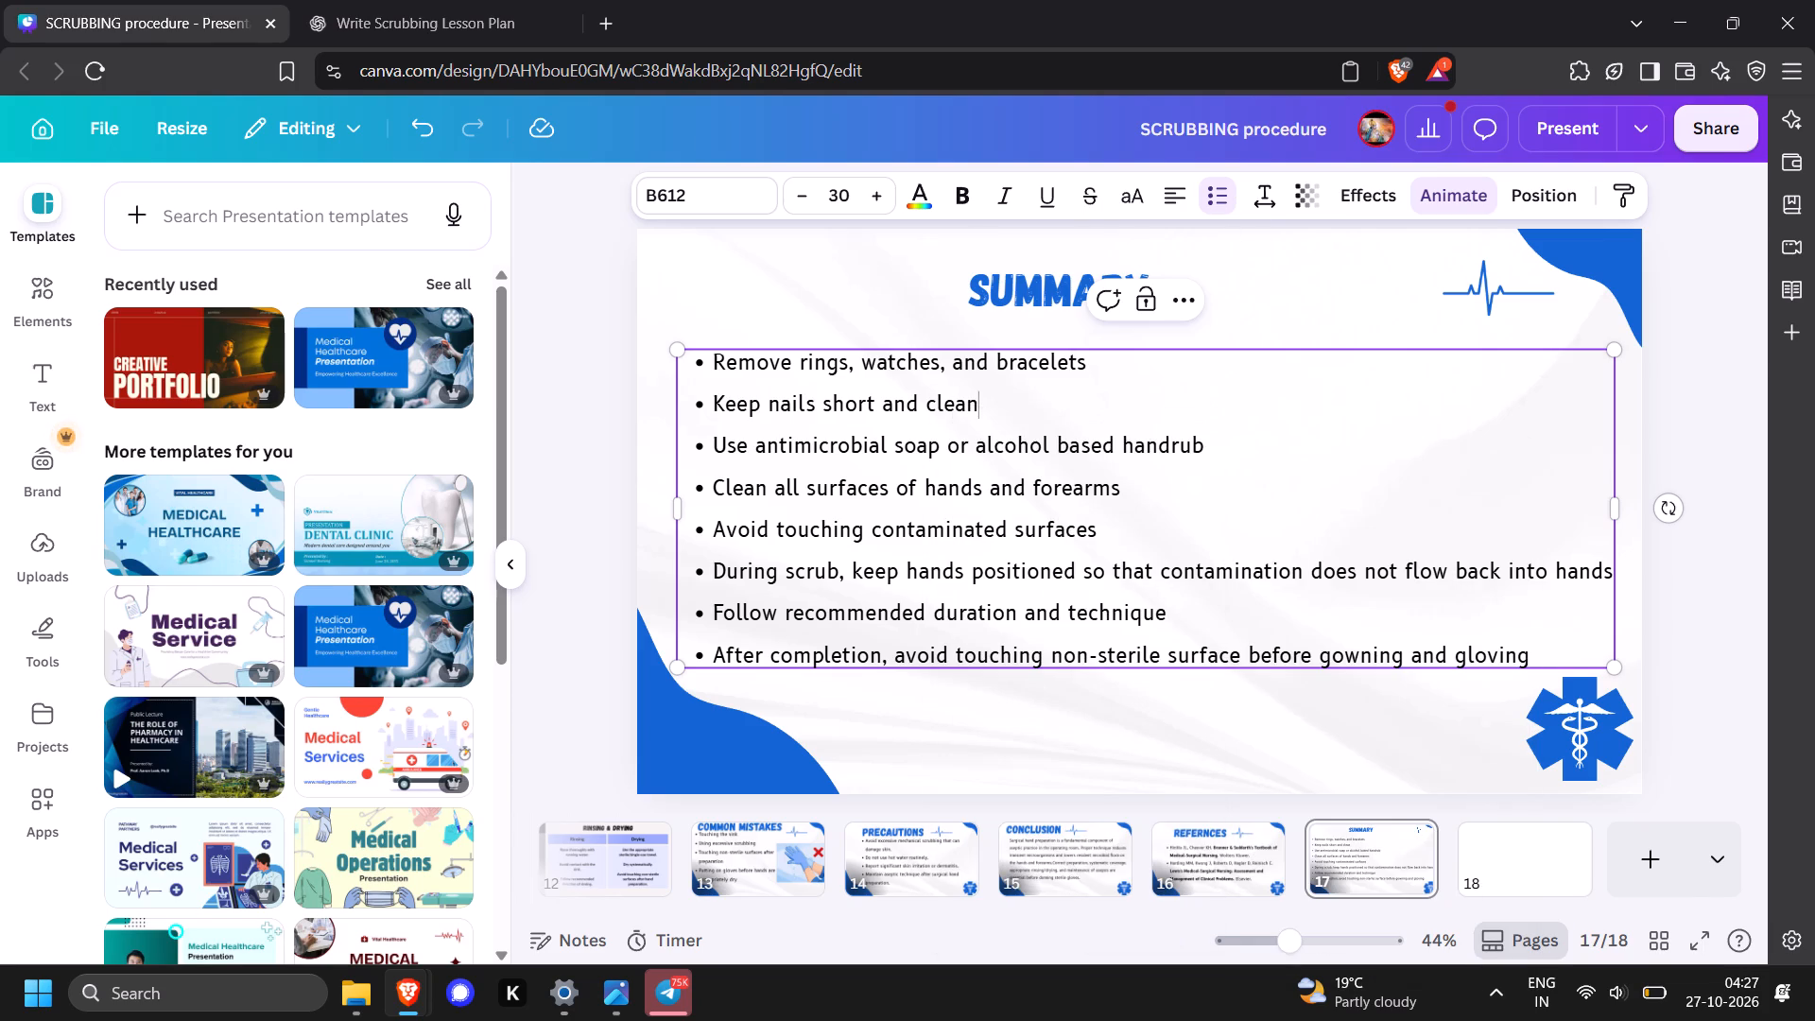
right_click(1411, 422)
drag(637, 382, 616, 389)
click(758, 430)
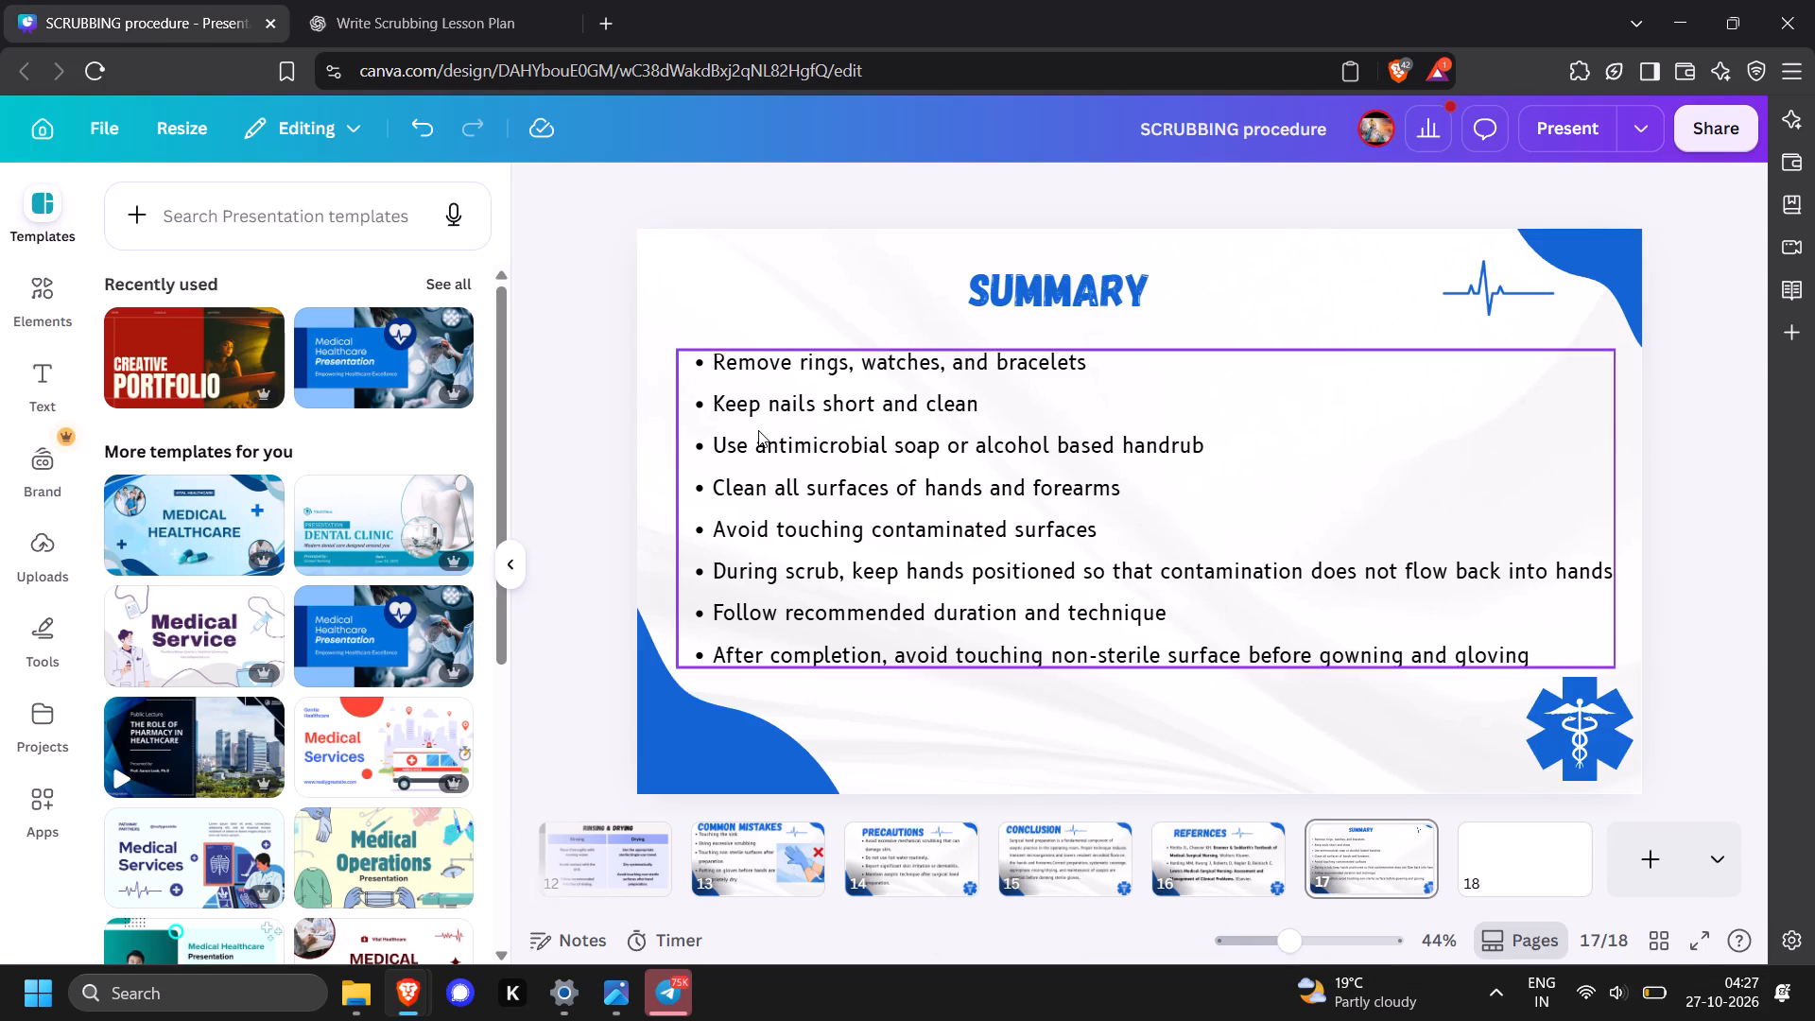
right_click(809, 403)
click(875, 480)
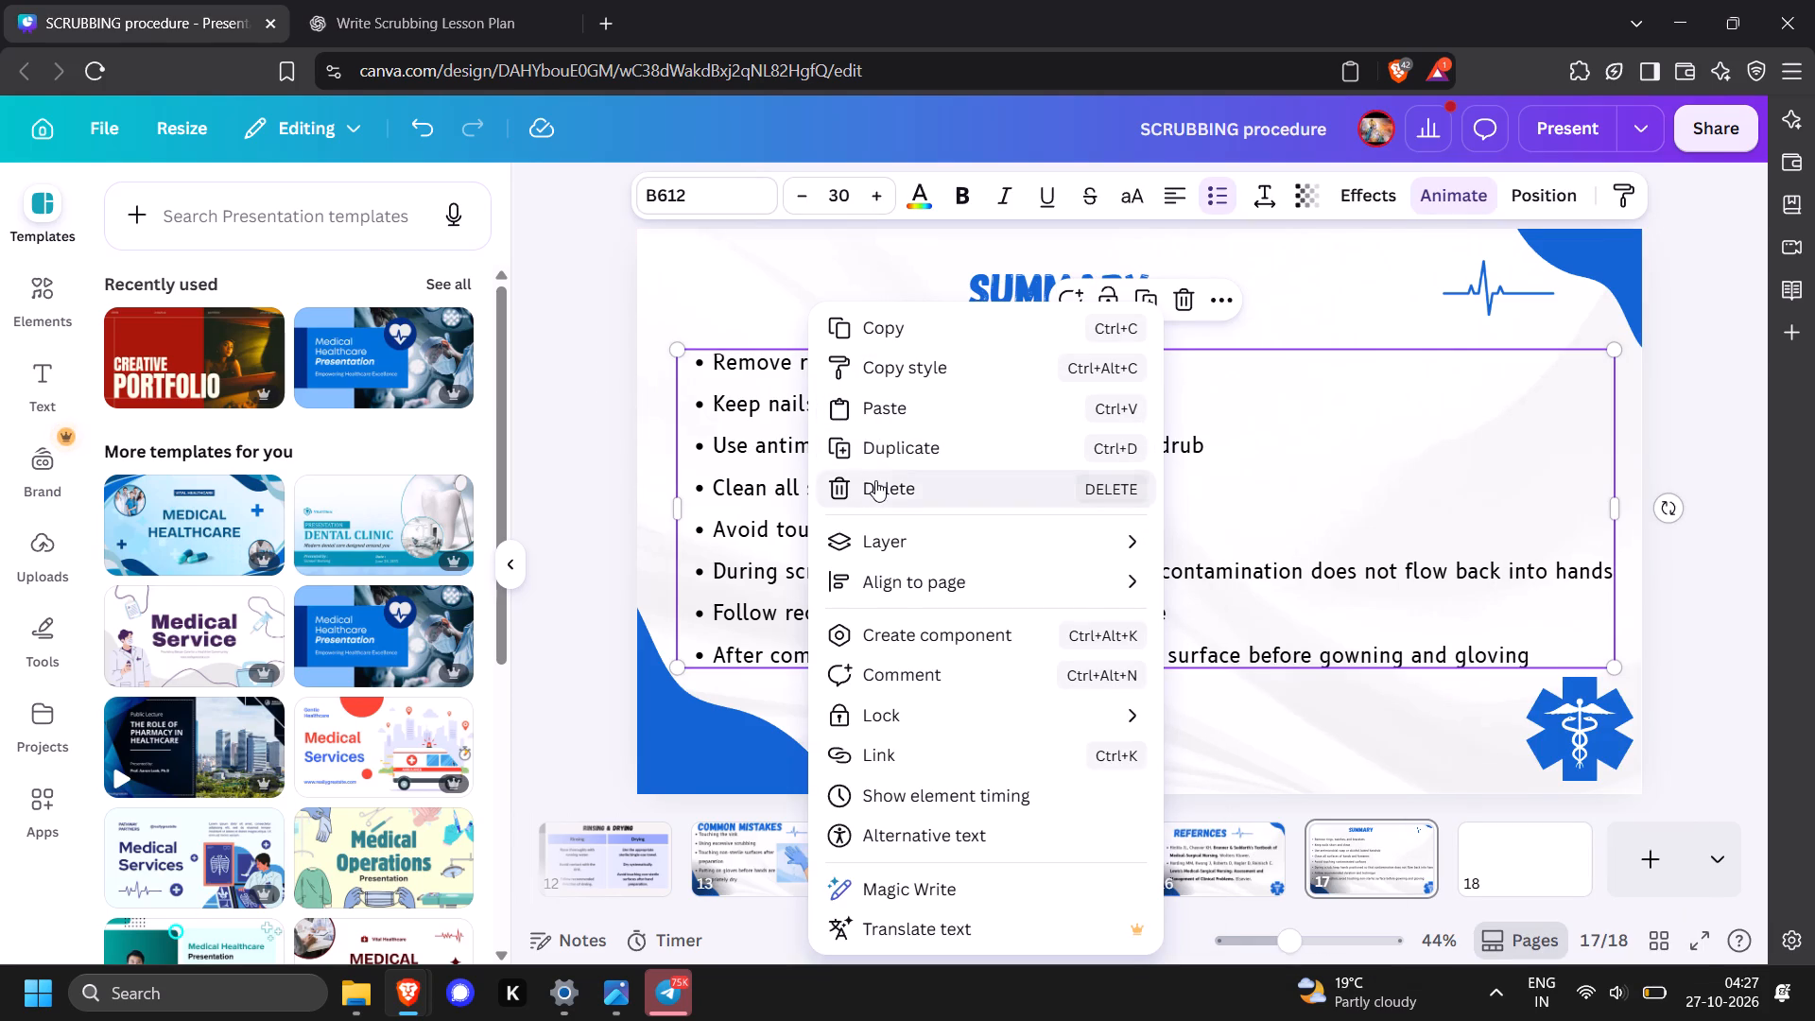
Paste the copied SUMMARY text as a new text block in the middle of page 17.
key(ctrl+v)
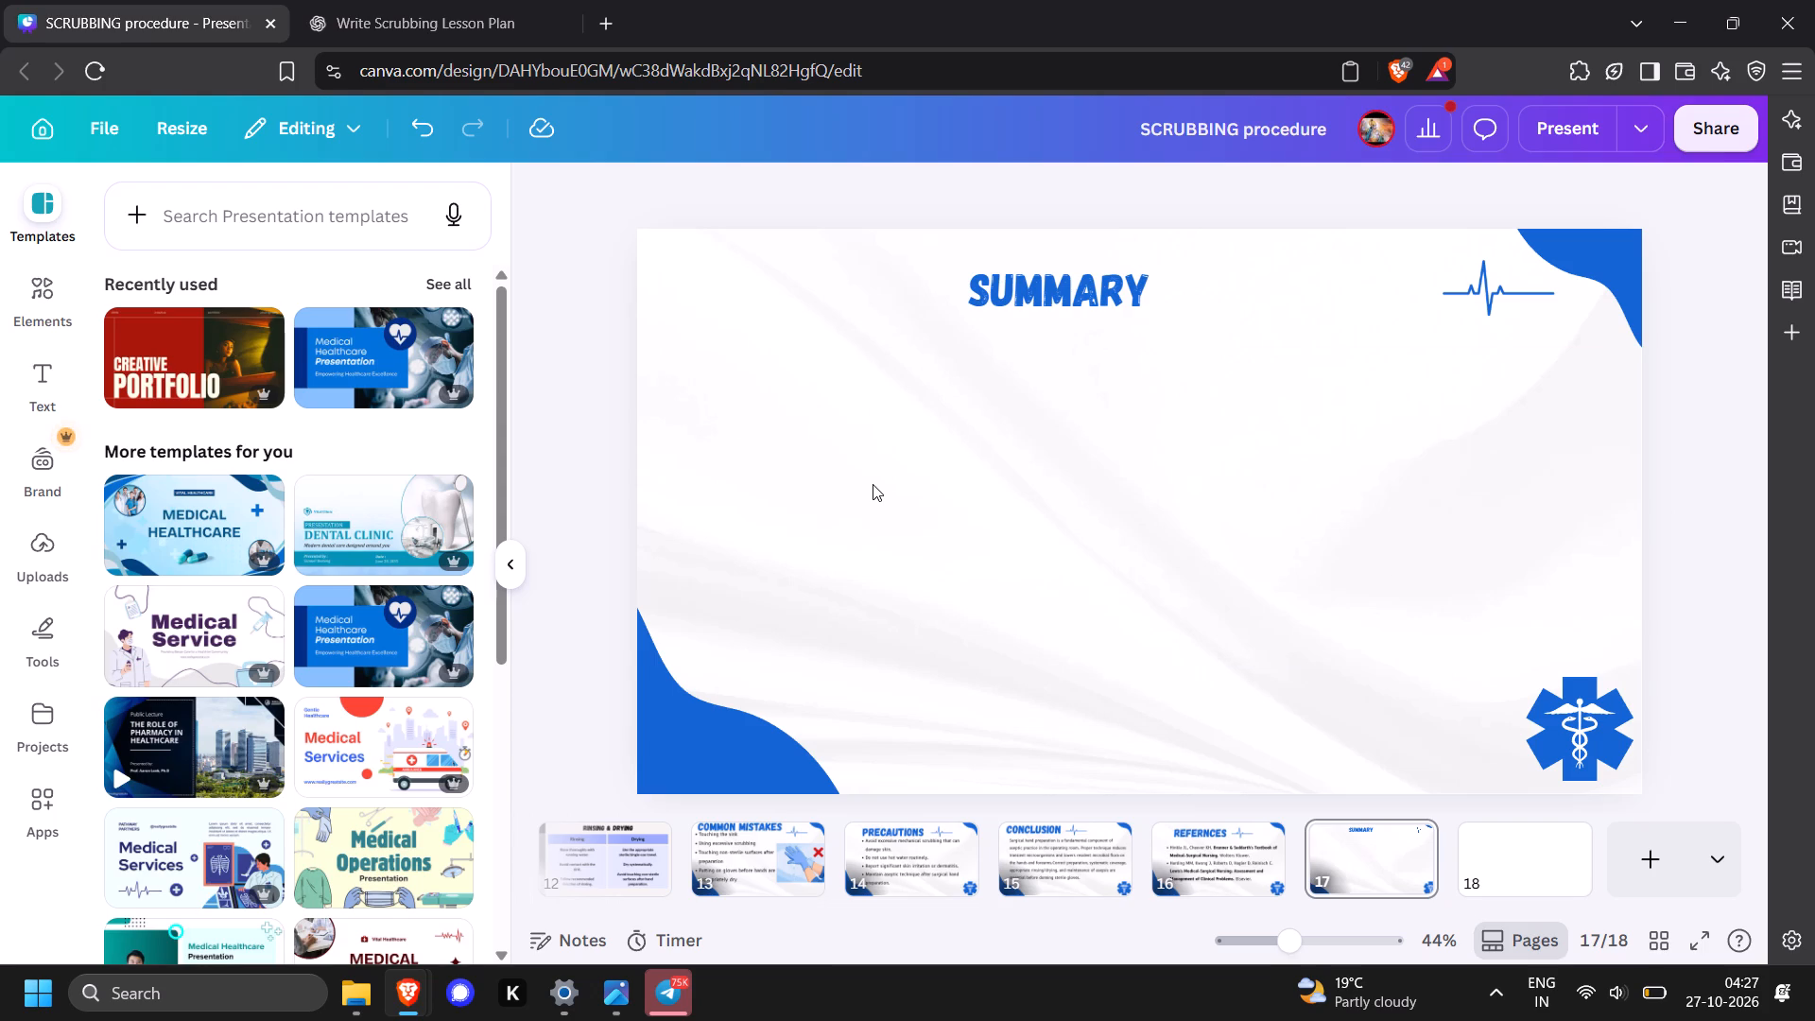
key(BackSpace)
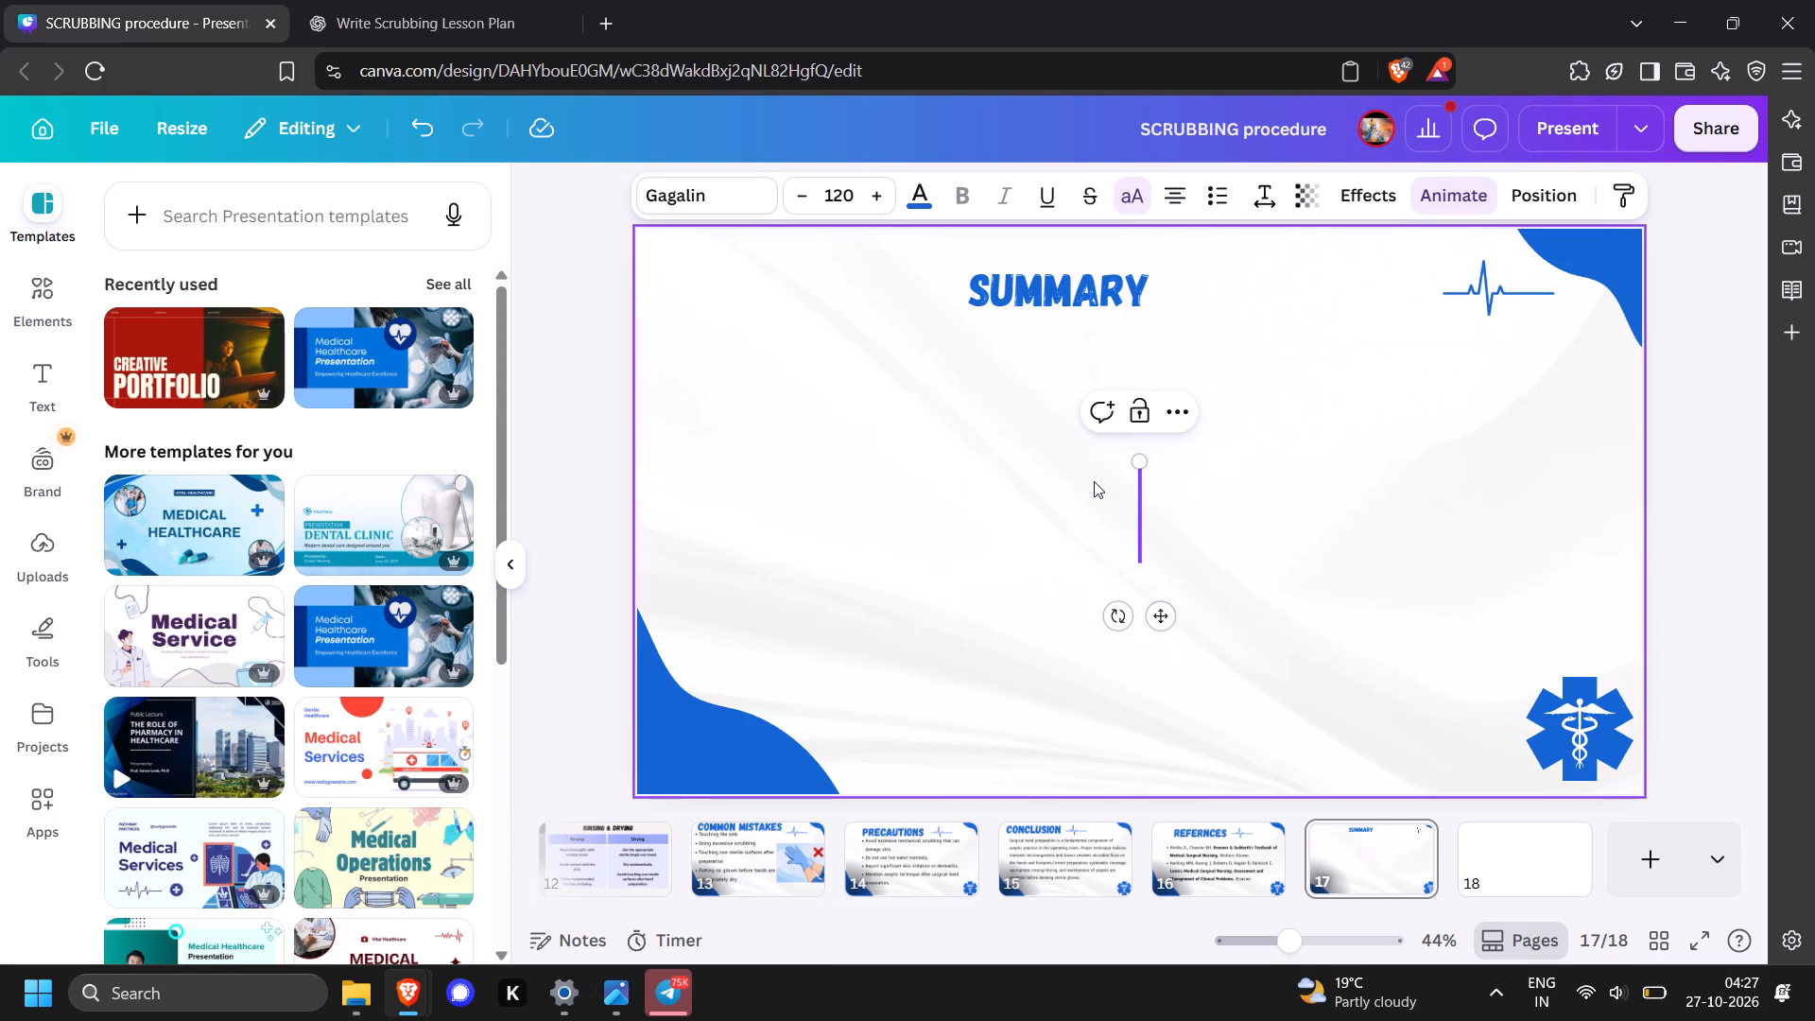
key(ctrl+v)
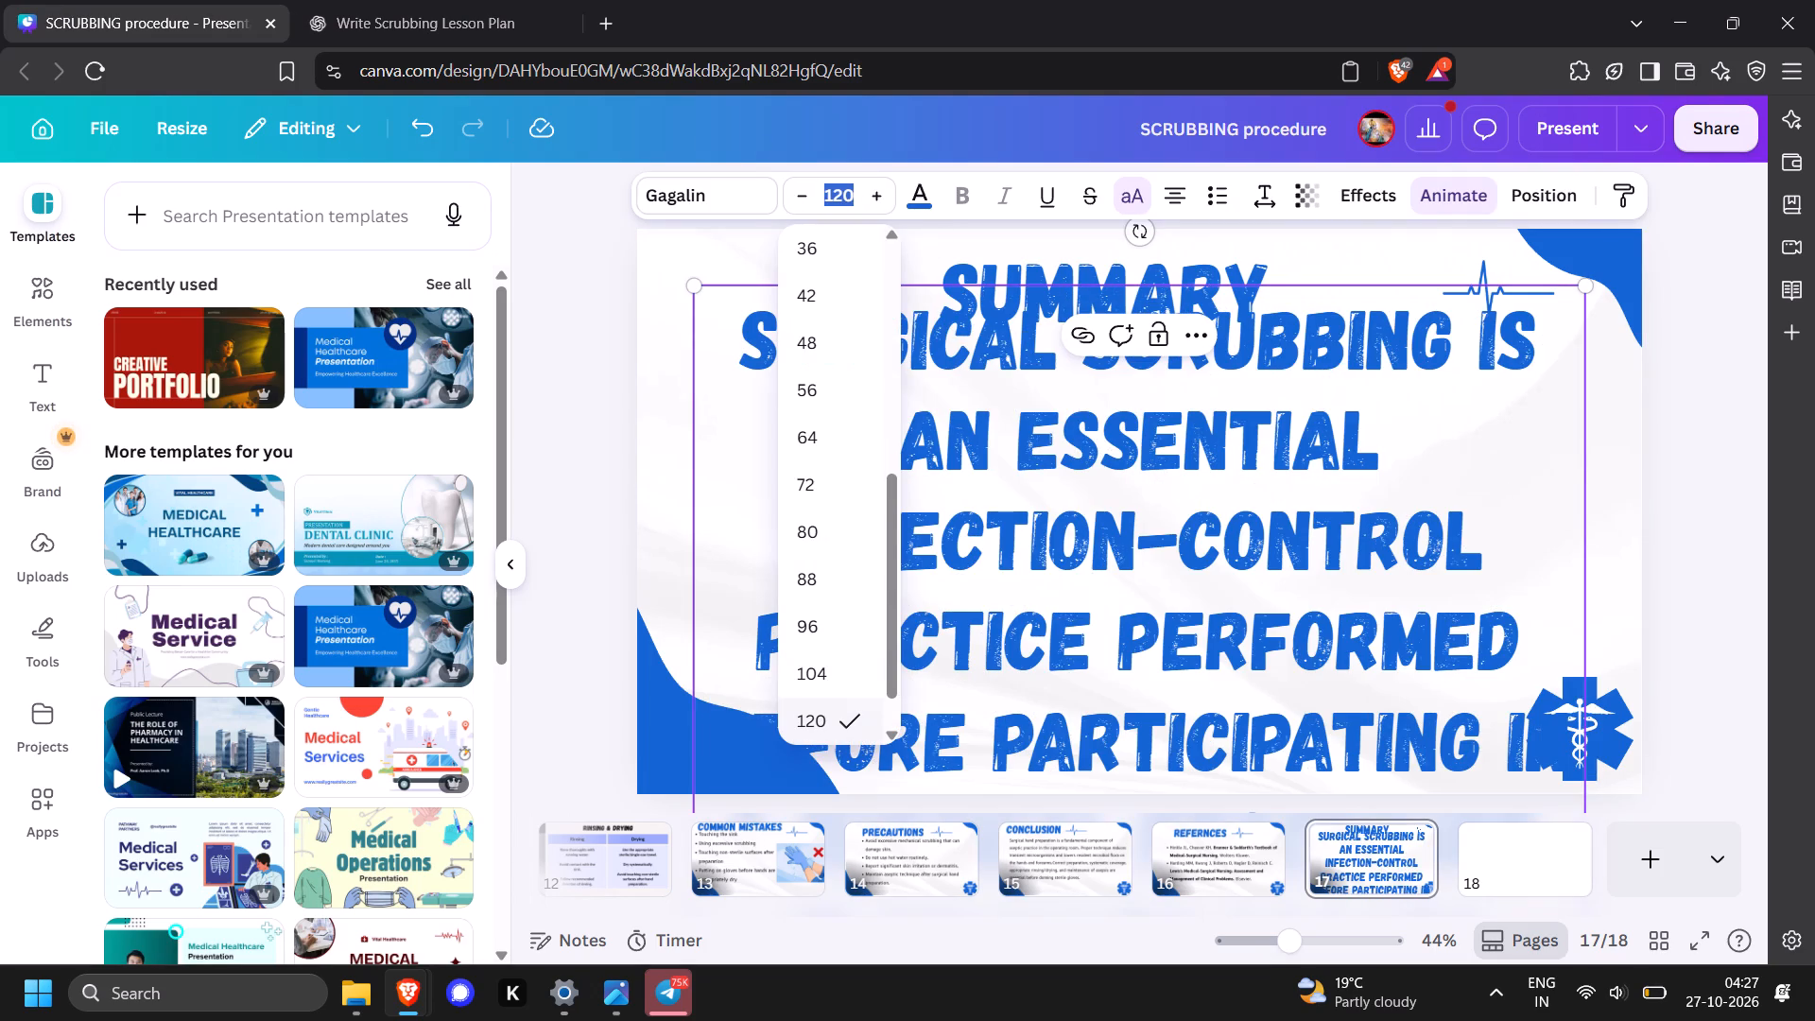
key(BackSpace)
key(BackSpace)
key(BackSpace)
key(BackSpace)
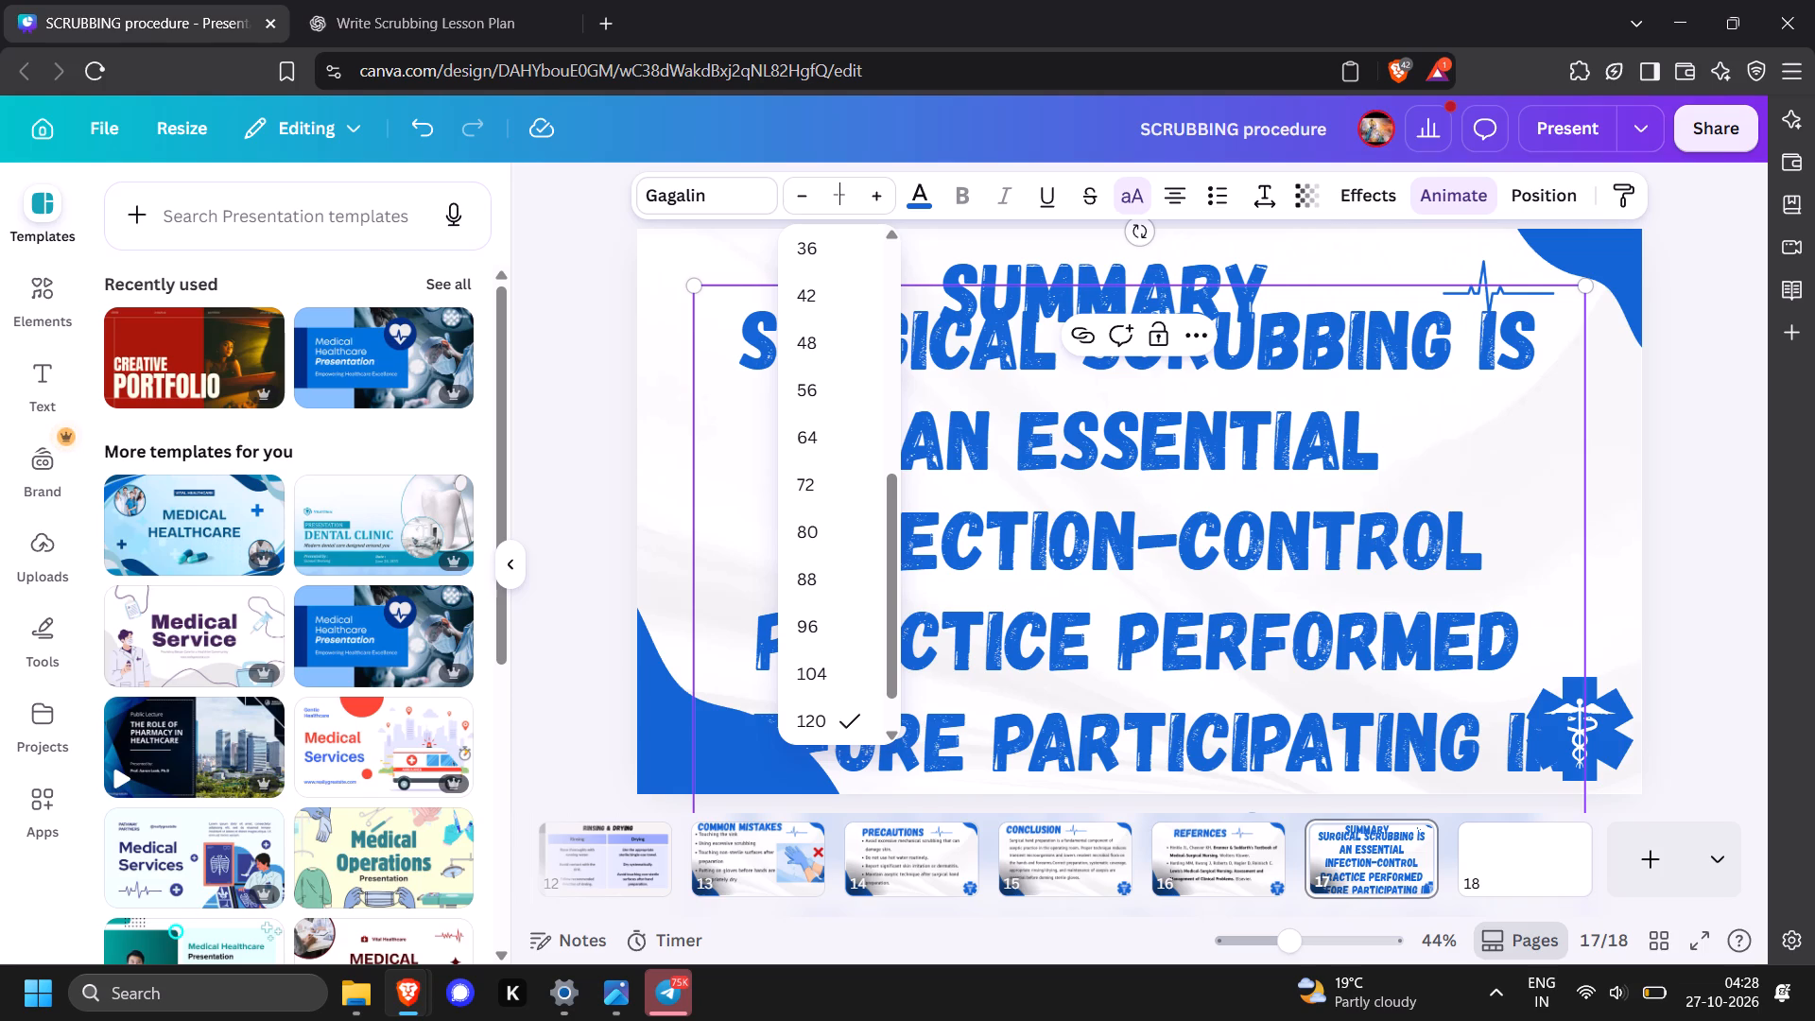
text(42)
text(.6)
key(Return)
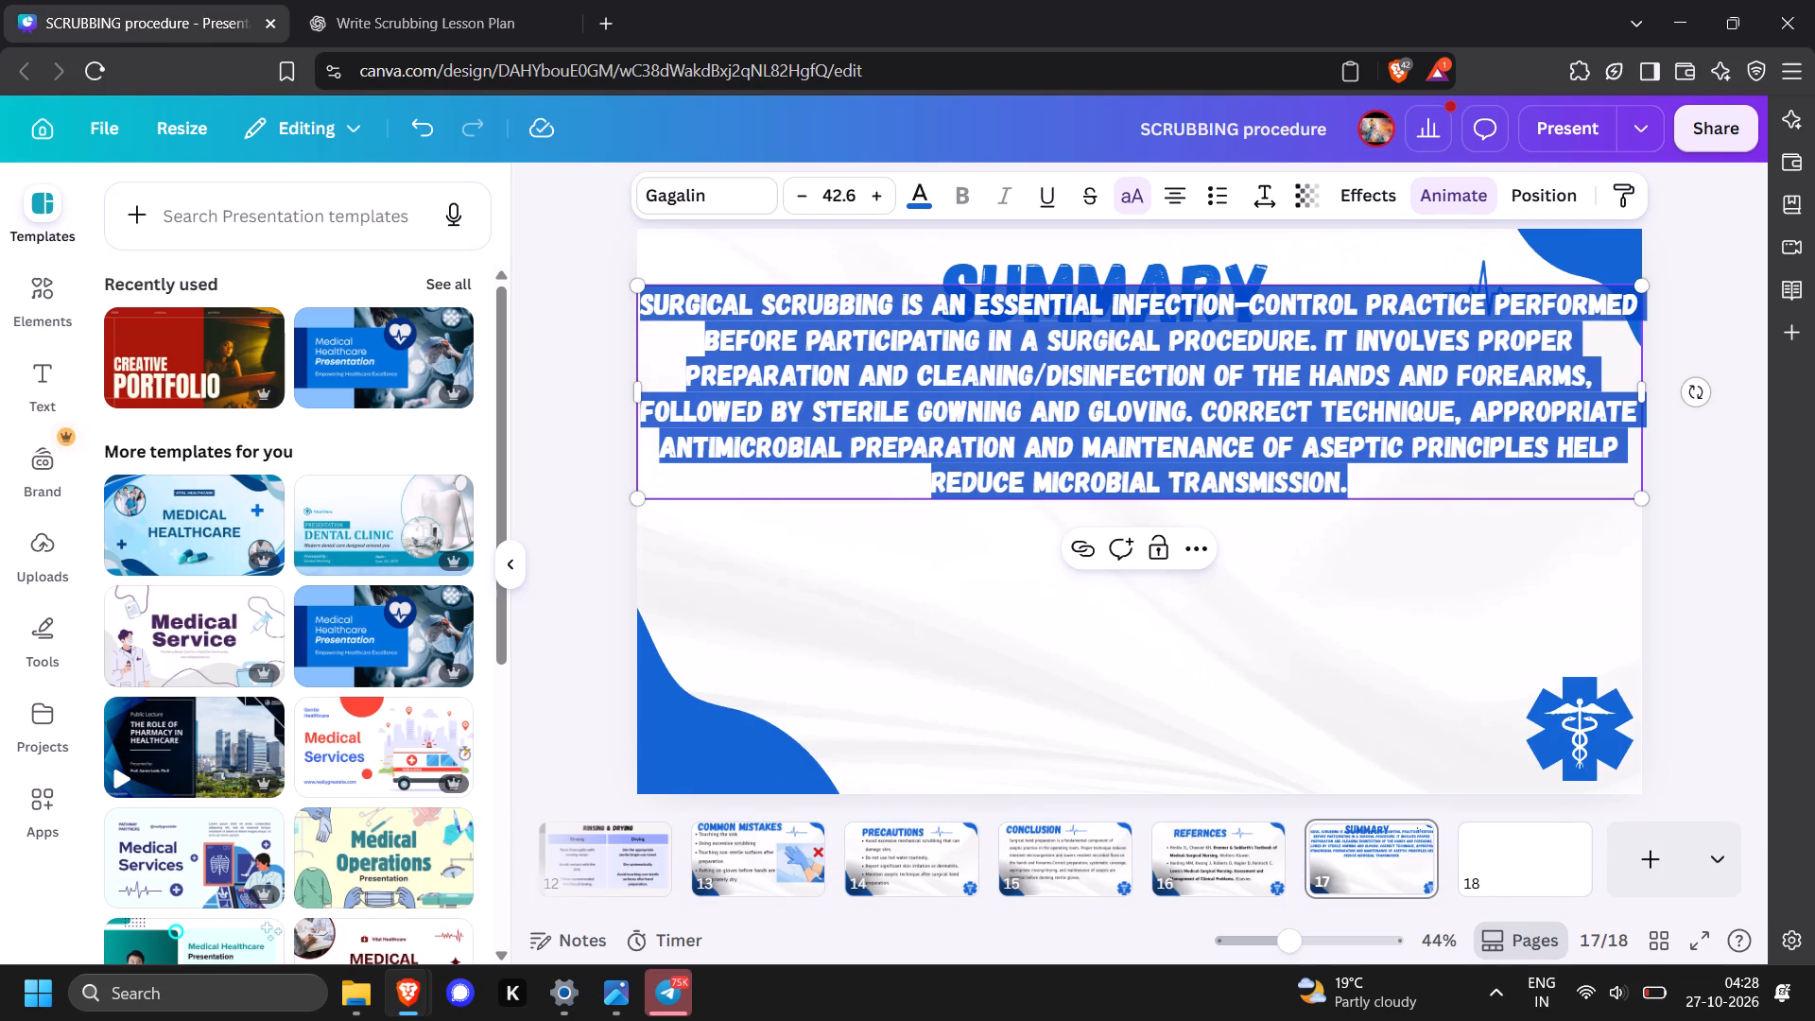
triple_click(798, 199)
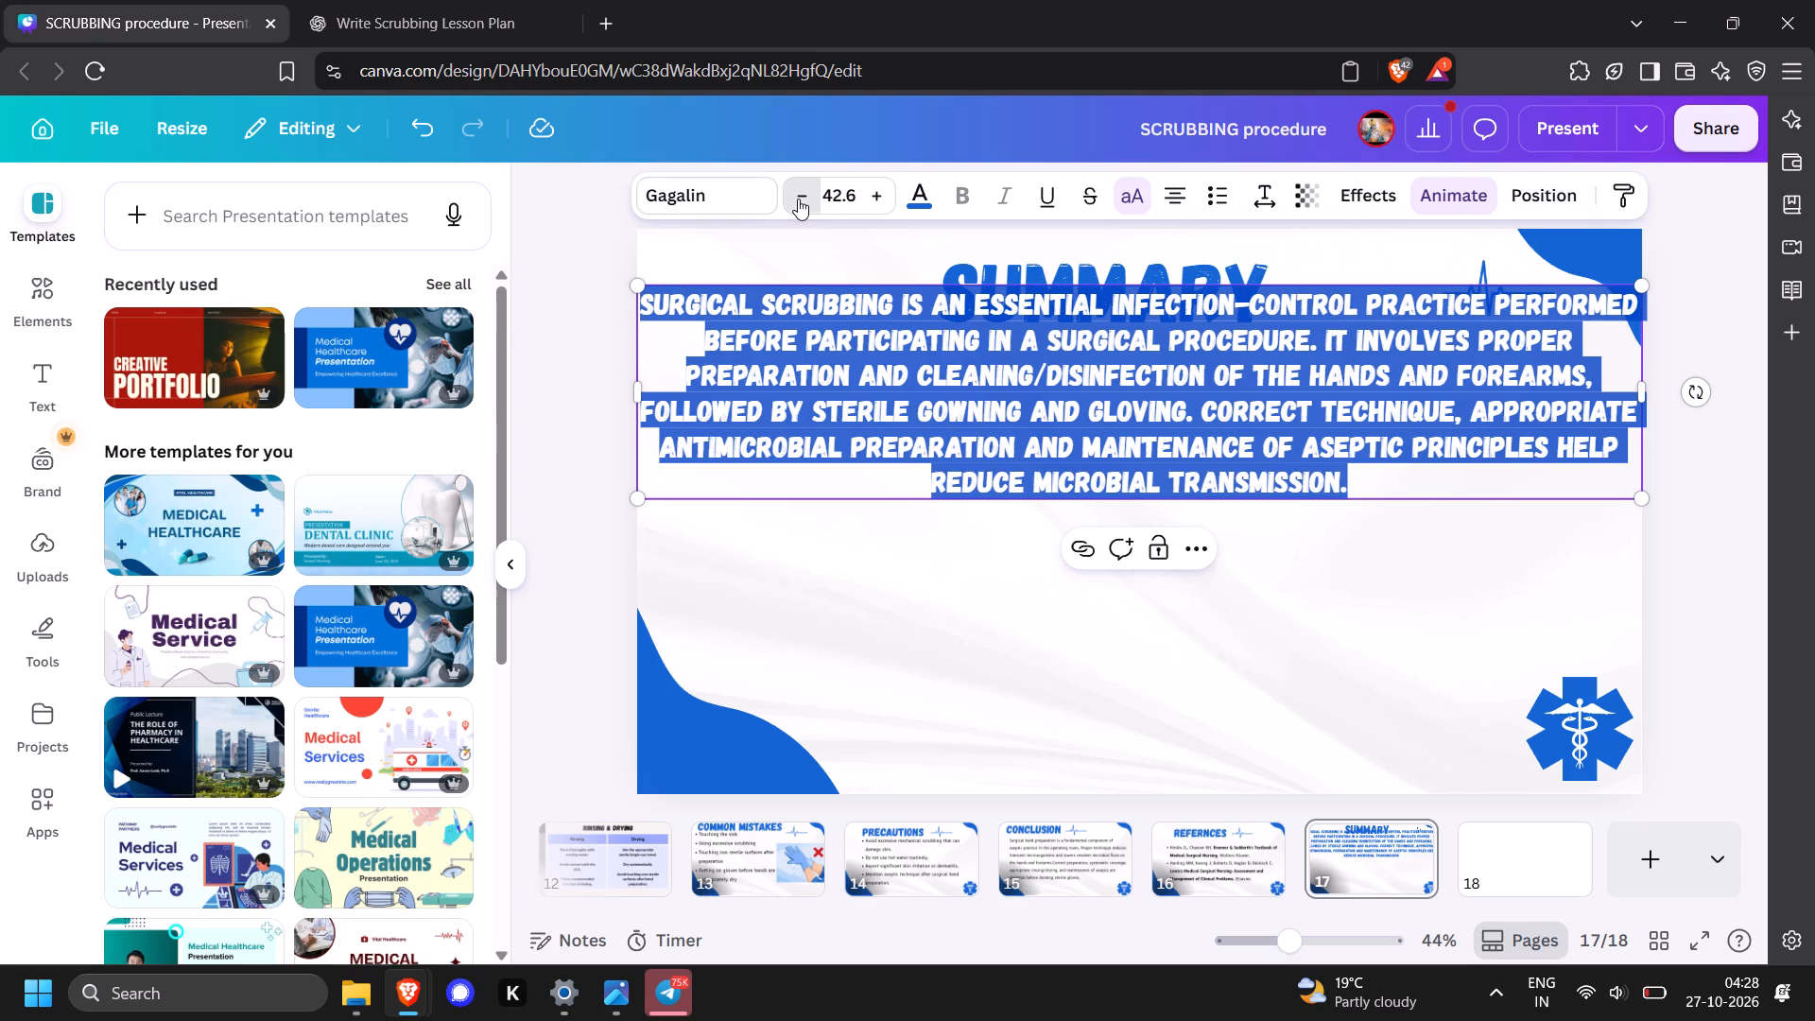
triple_click(798, 199)
double_click(798, 199)
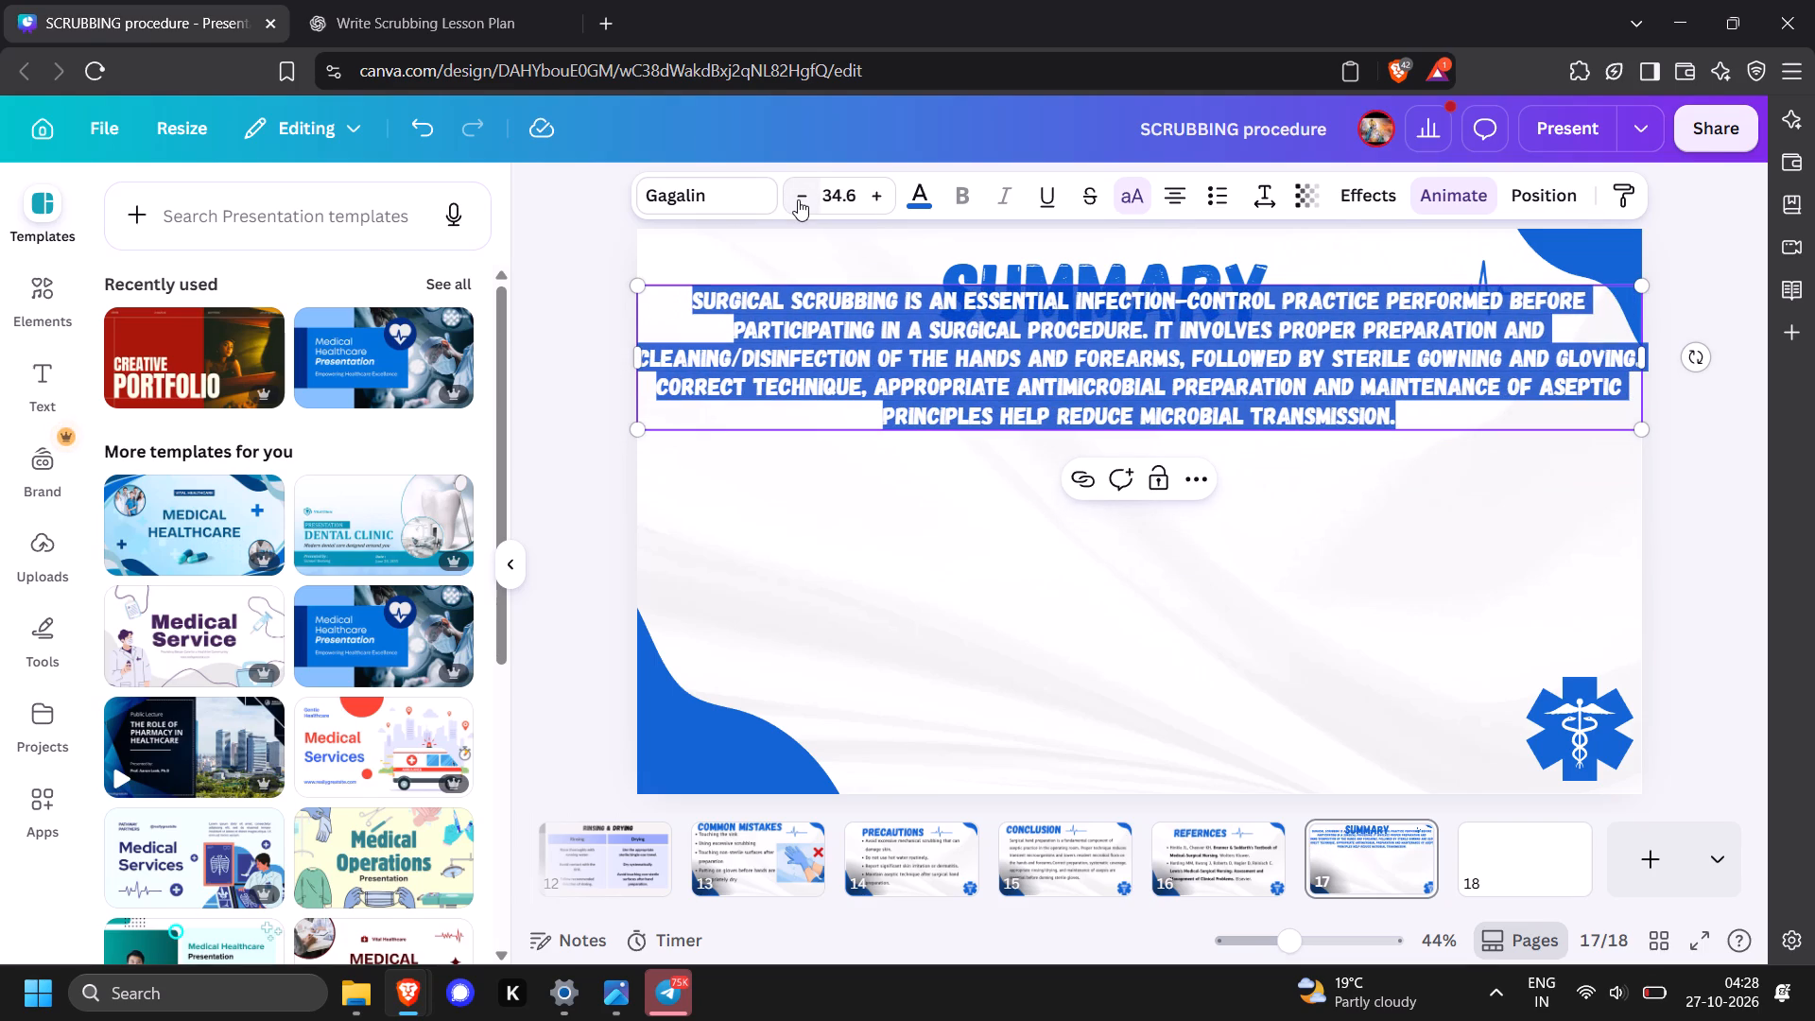
Left-align the summary paragraph.
click(1172, 198)
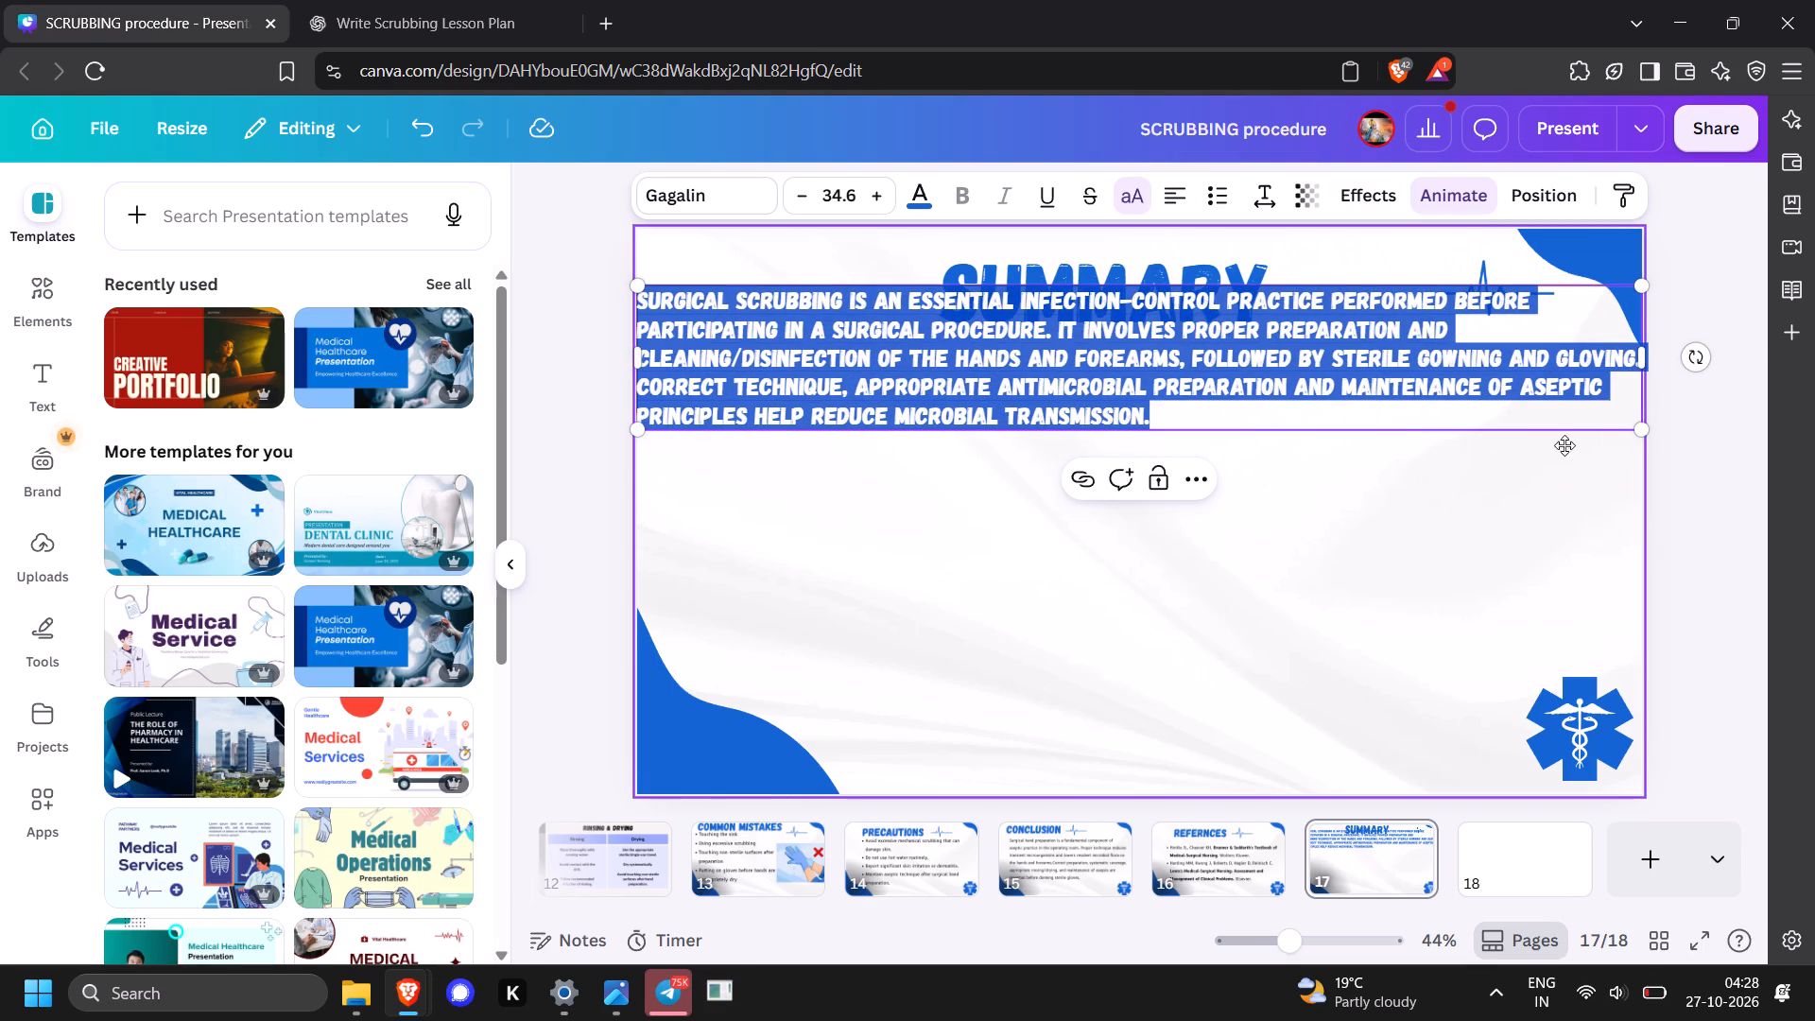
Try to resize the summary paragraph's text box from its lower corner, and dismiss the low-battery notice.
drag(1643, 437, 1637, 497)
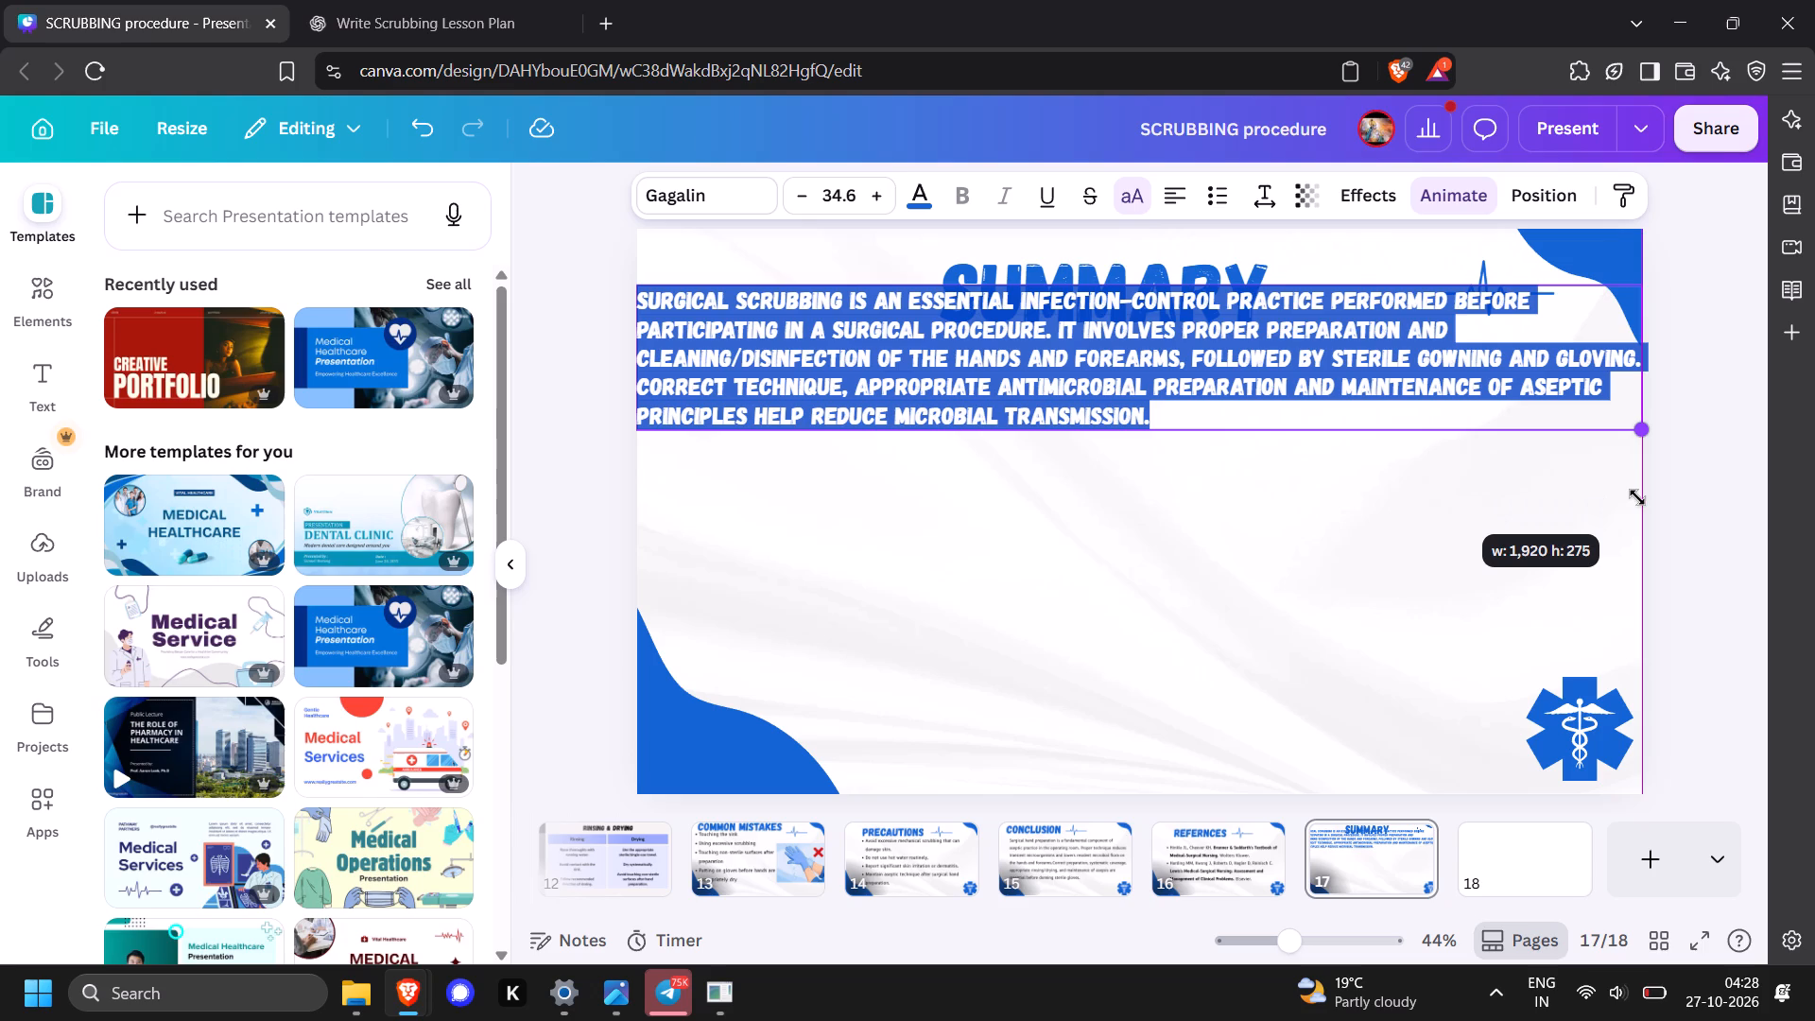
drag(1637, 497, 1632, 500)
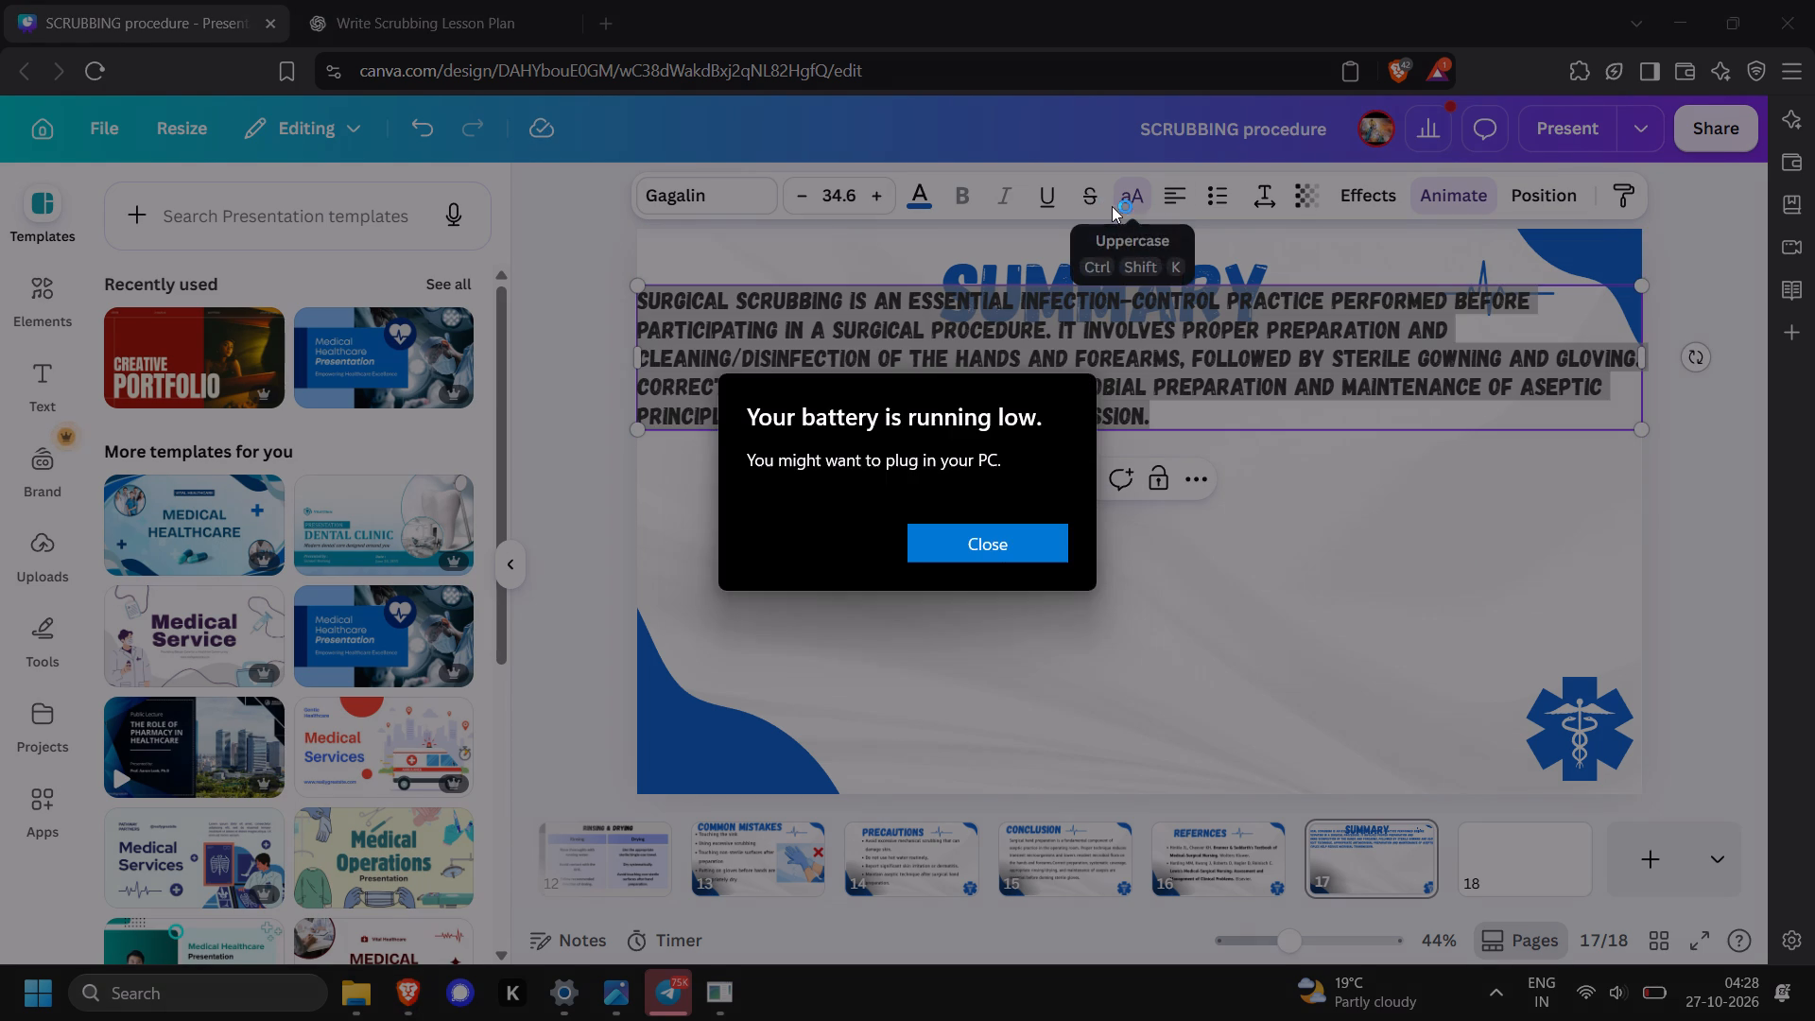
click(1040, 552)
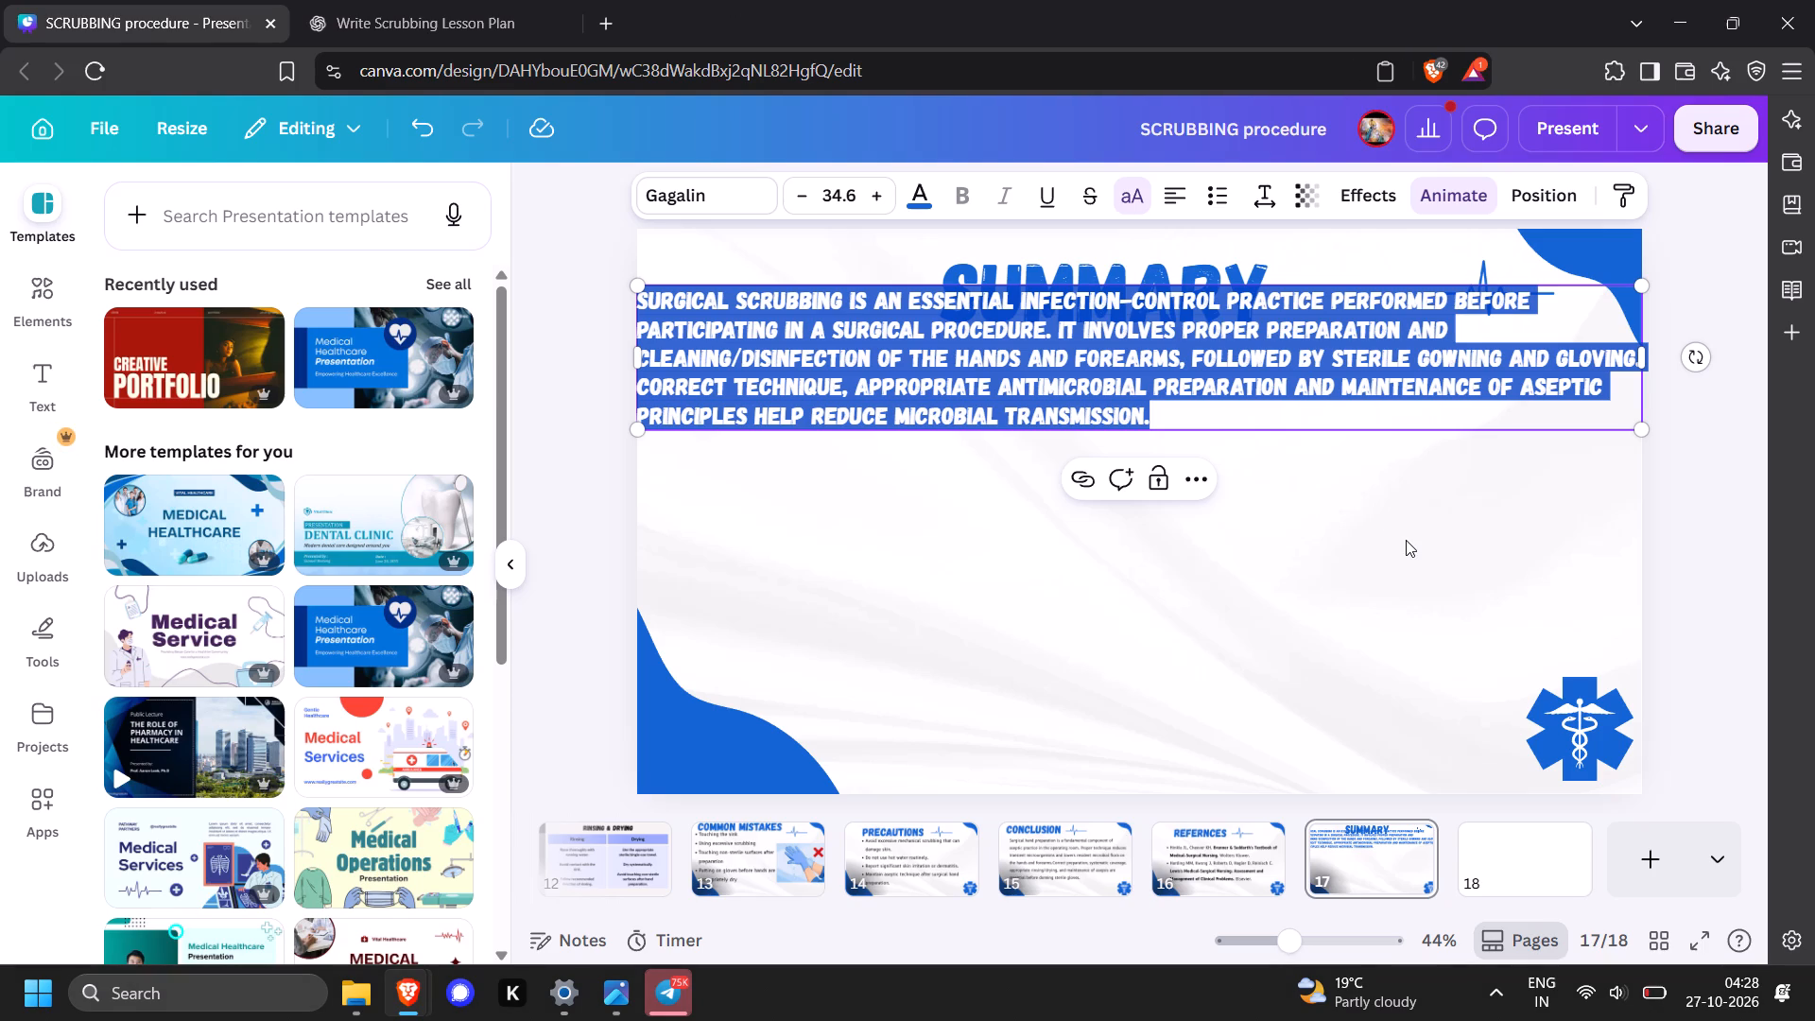
Turn off the uppercase formatting of the summary paragraph.
click(1132, 196)
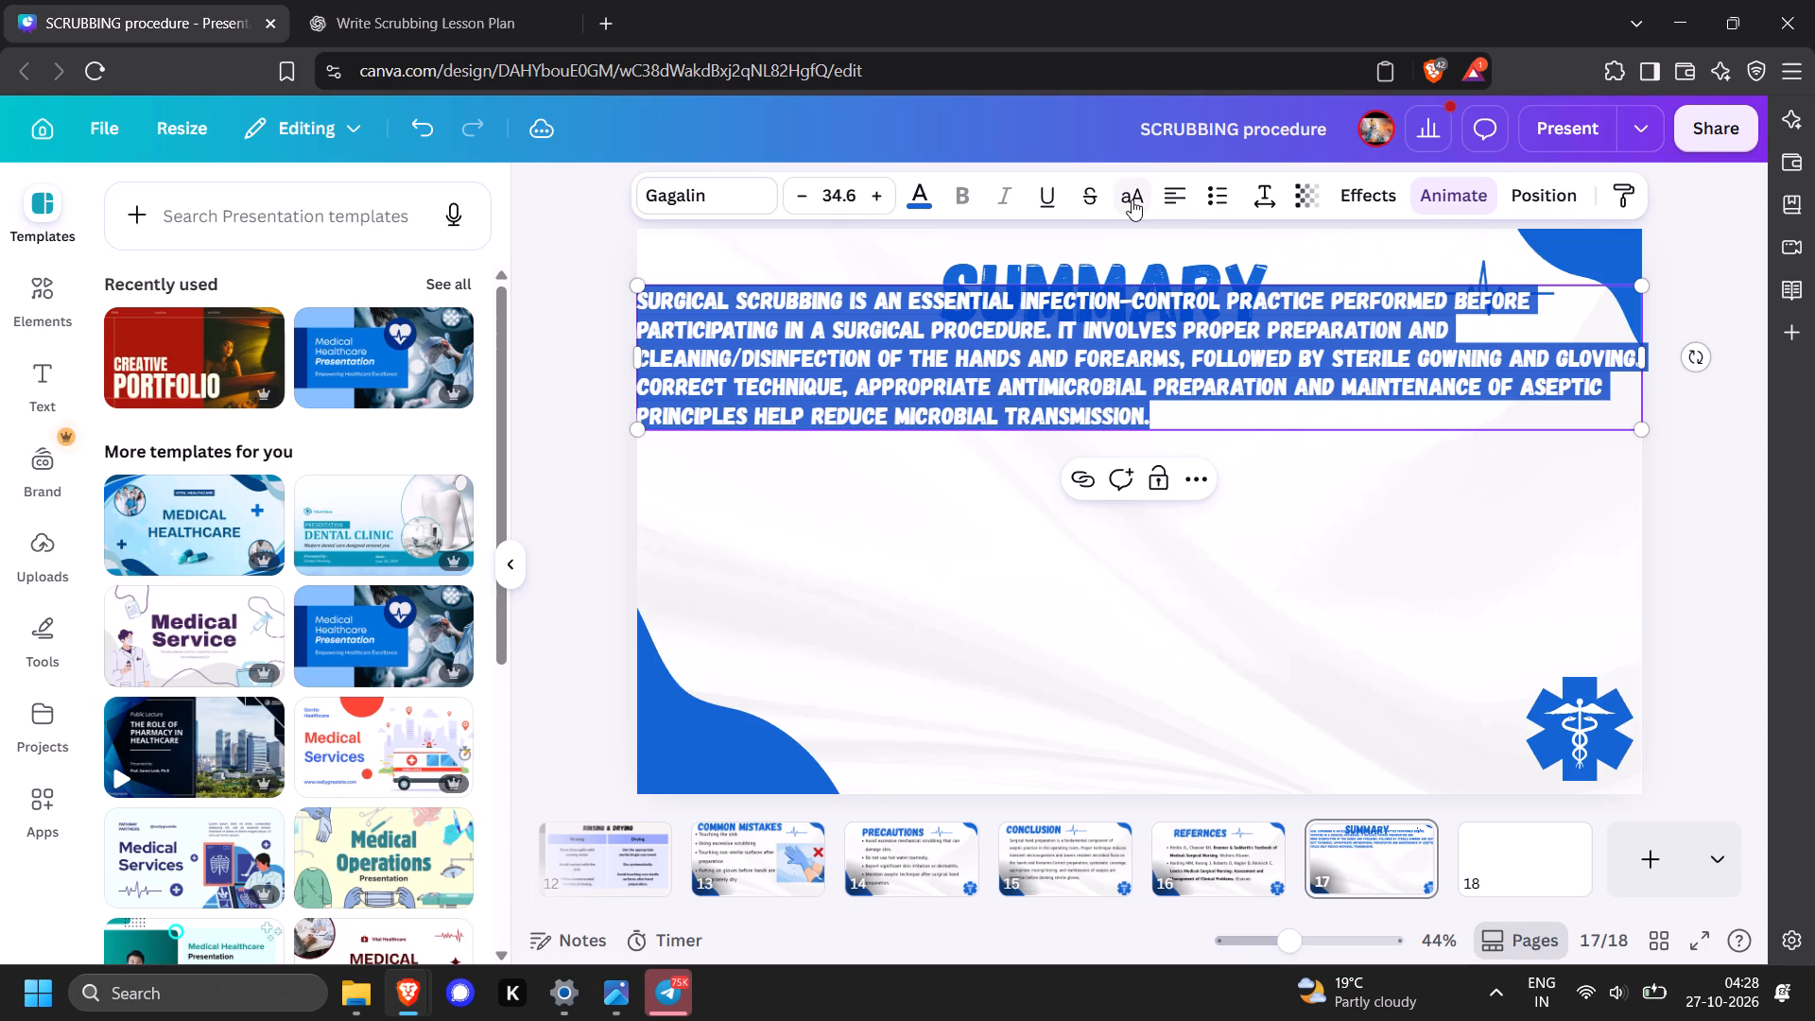
click(1132, 199)
click(1132, 199)
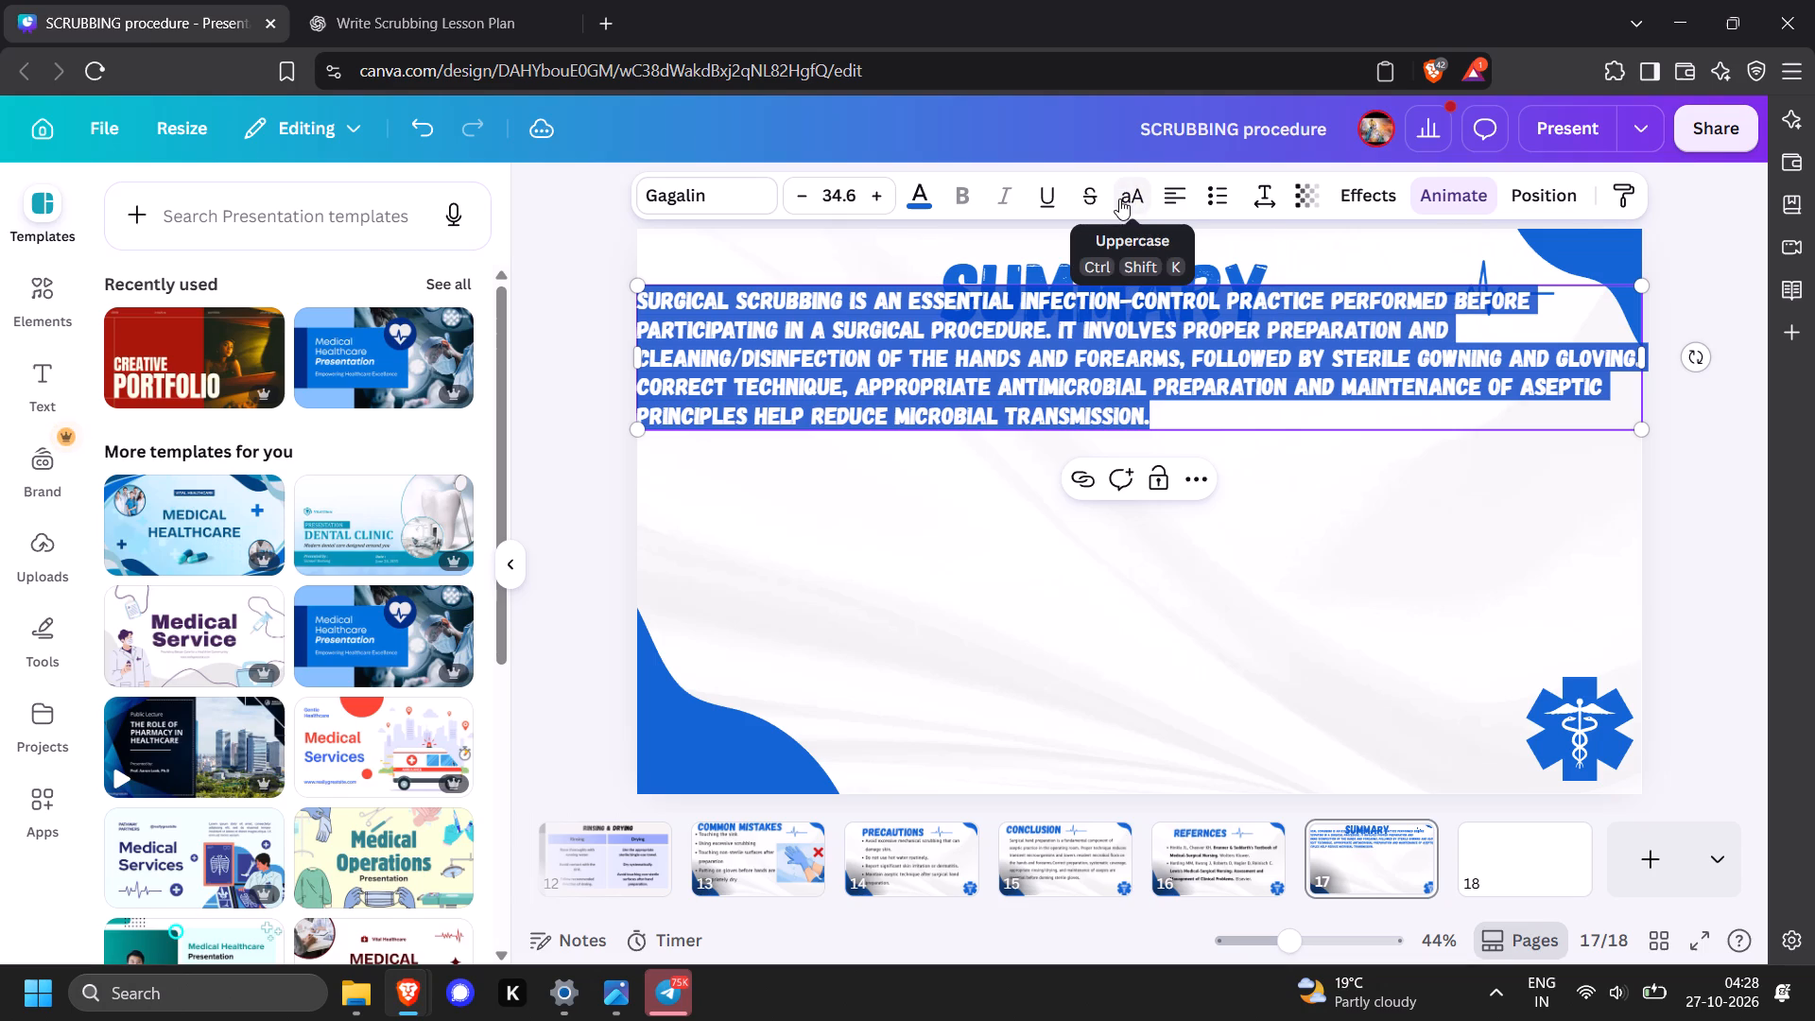
click(1119, 199)
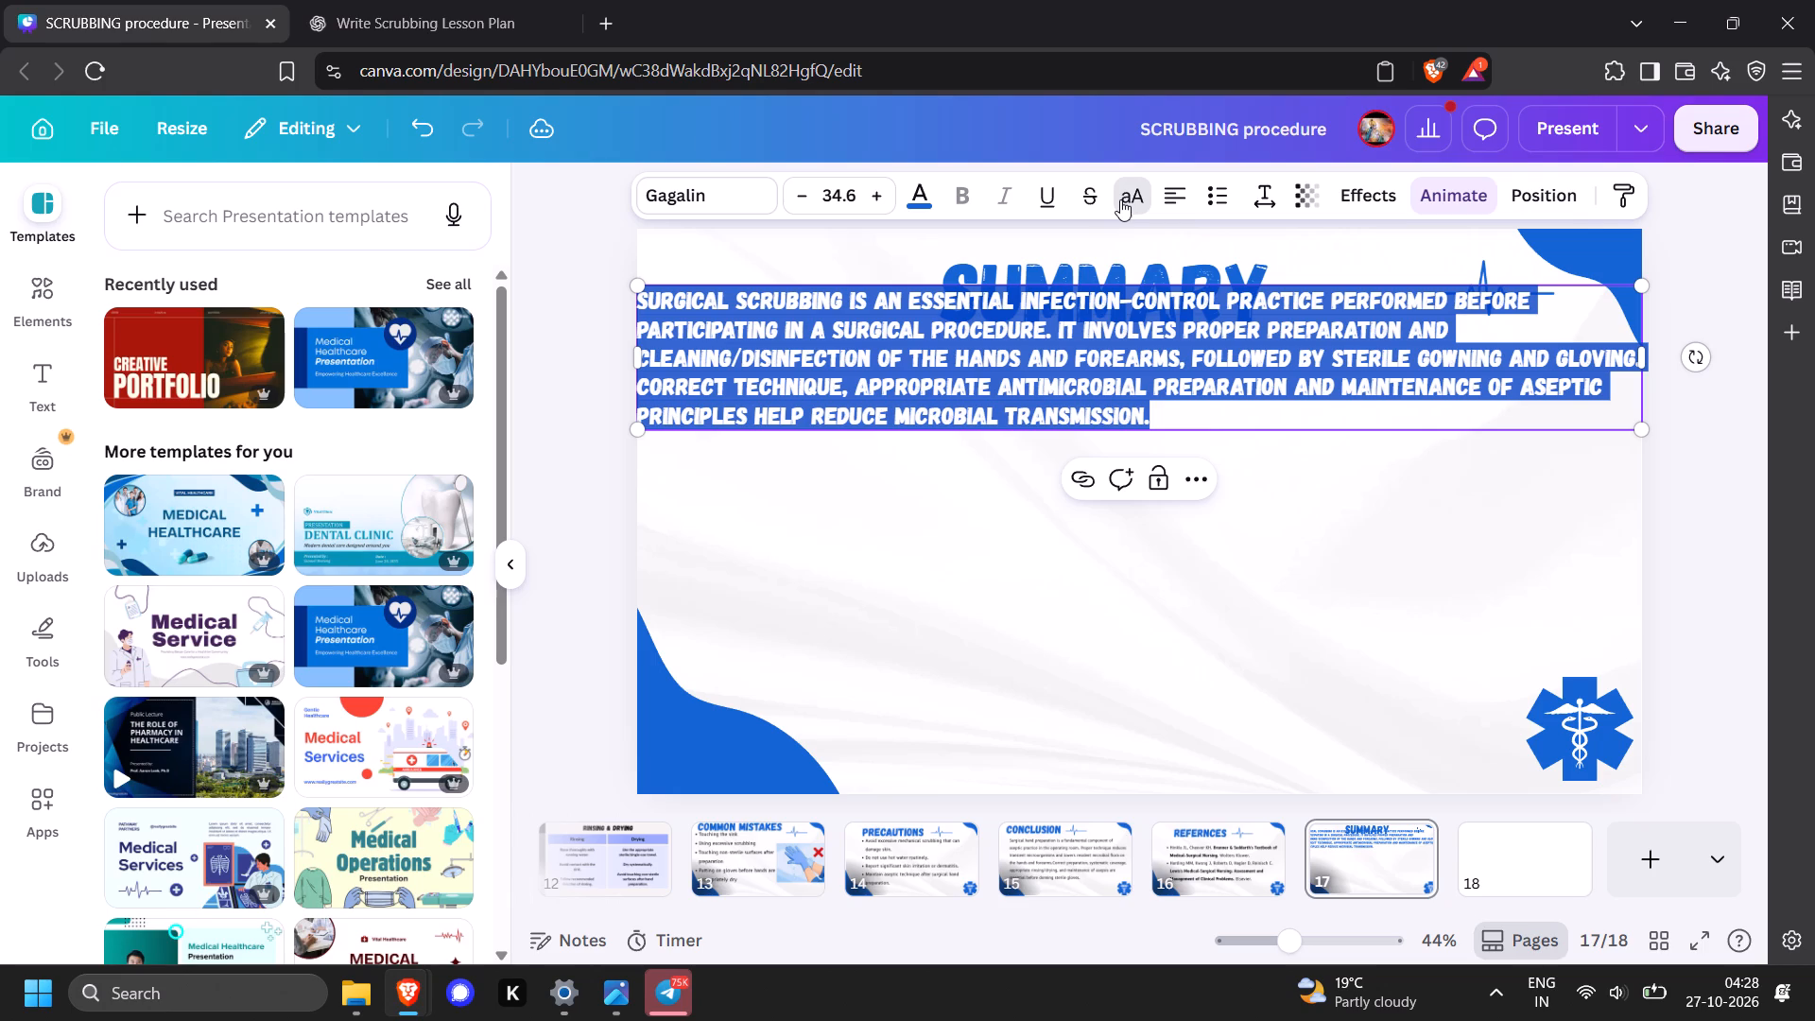
click(1120, 199)
Move the summary paragraph down so it sits clear of the SUMMARY title on page 17.
click(830, 614)
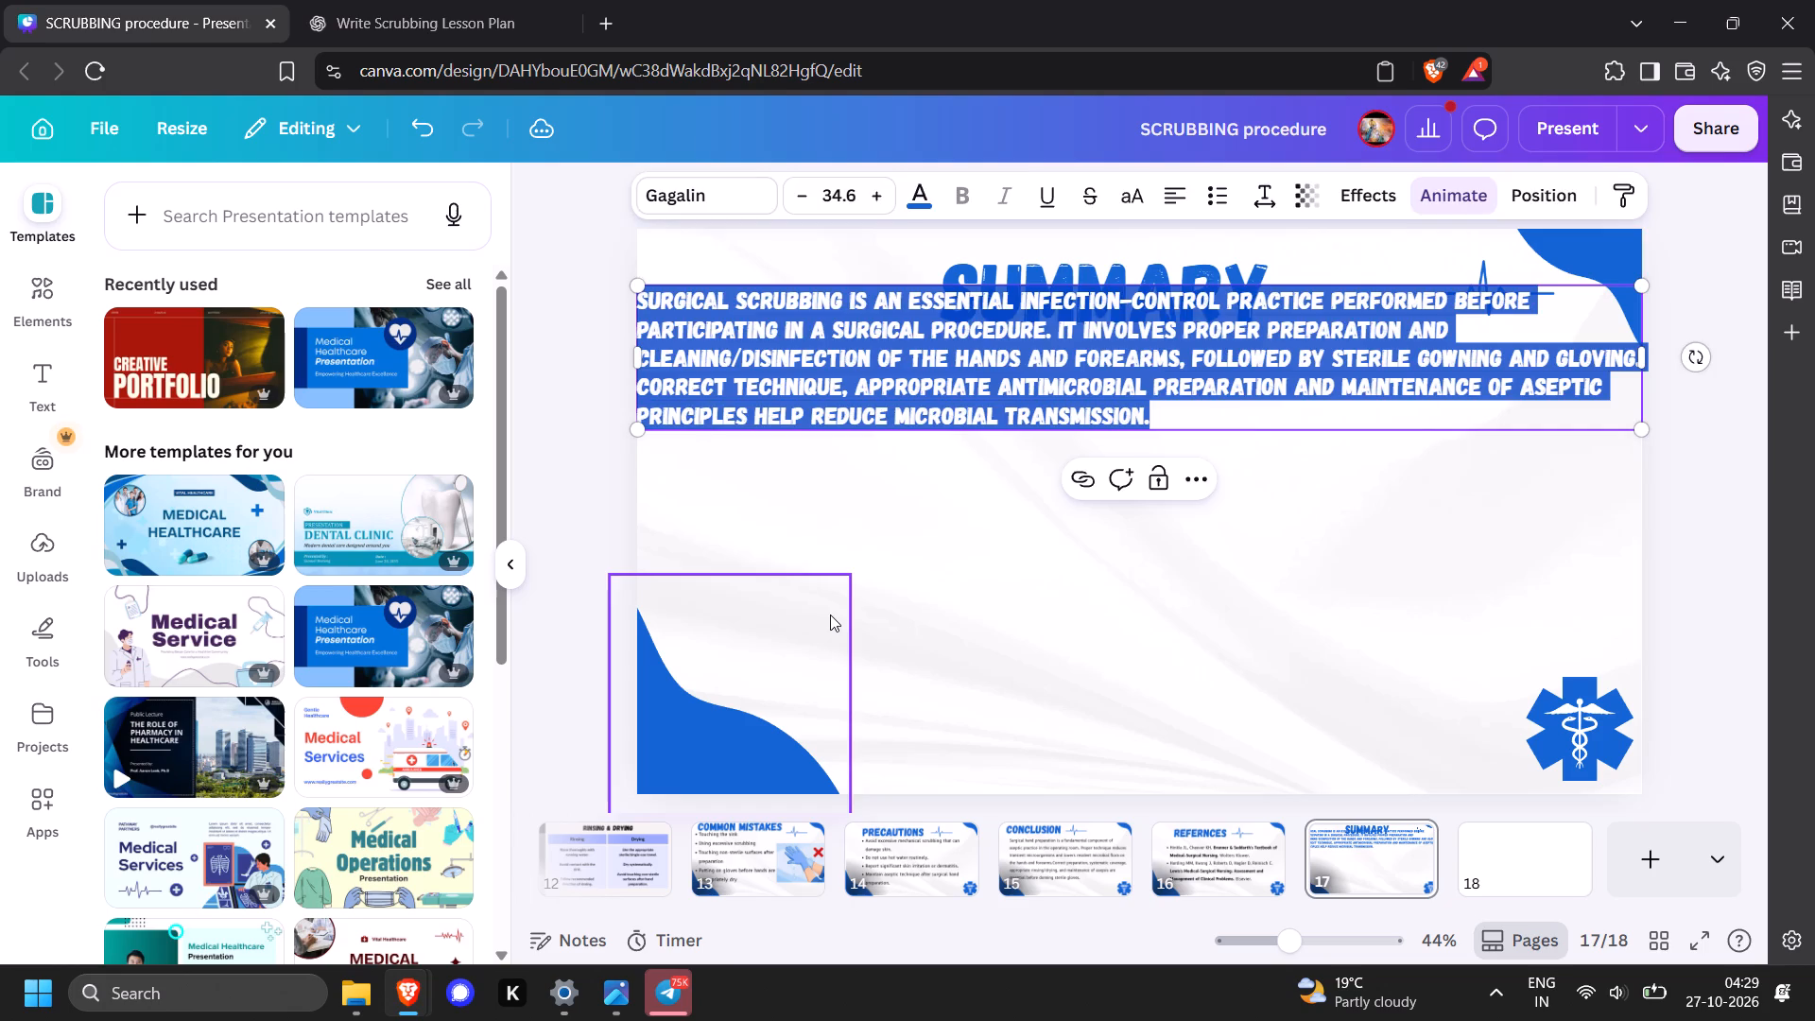
click(933, 544)
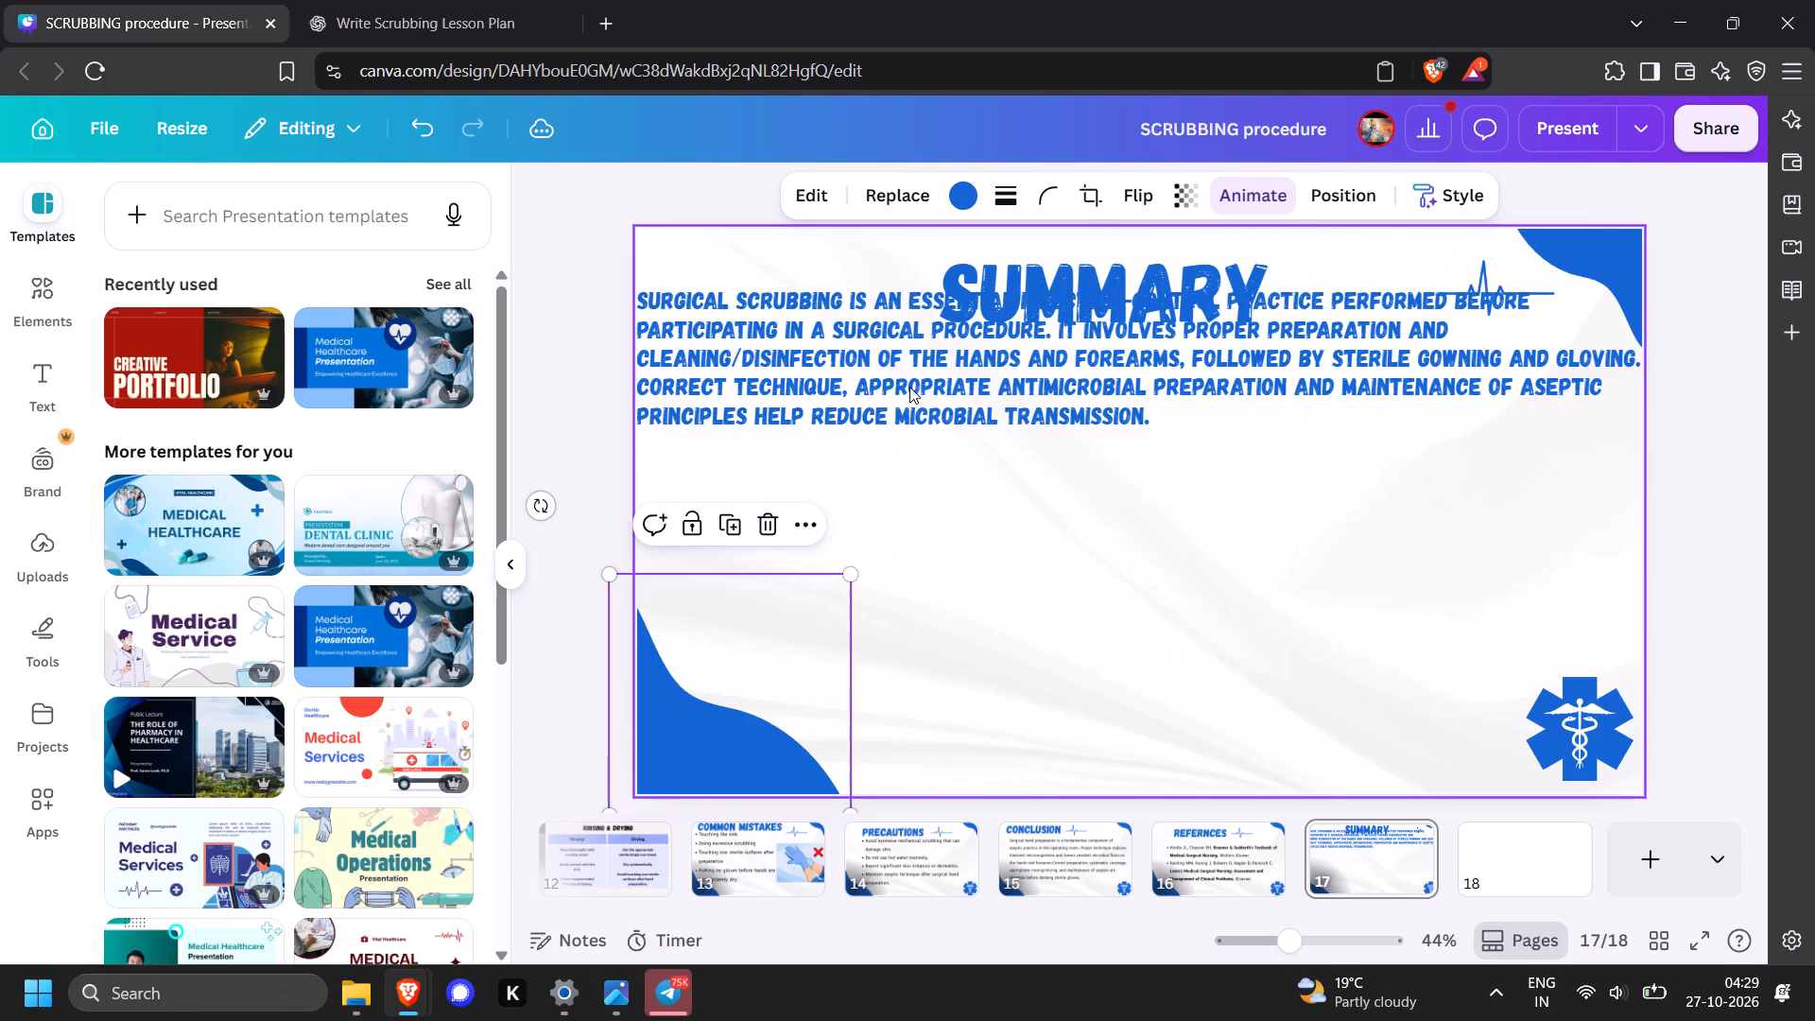
click(917, 383)
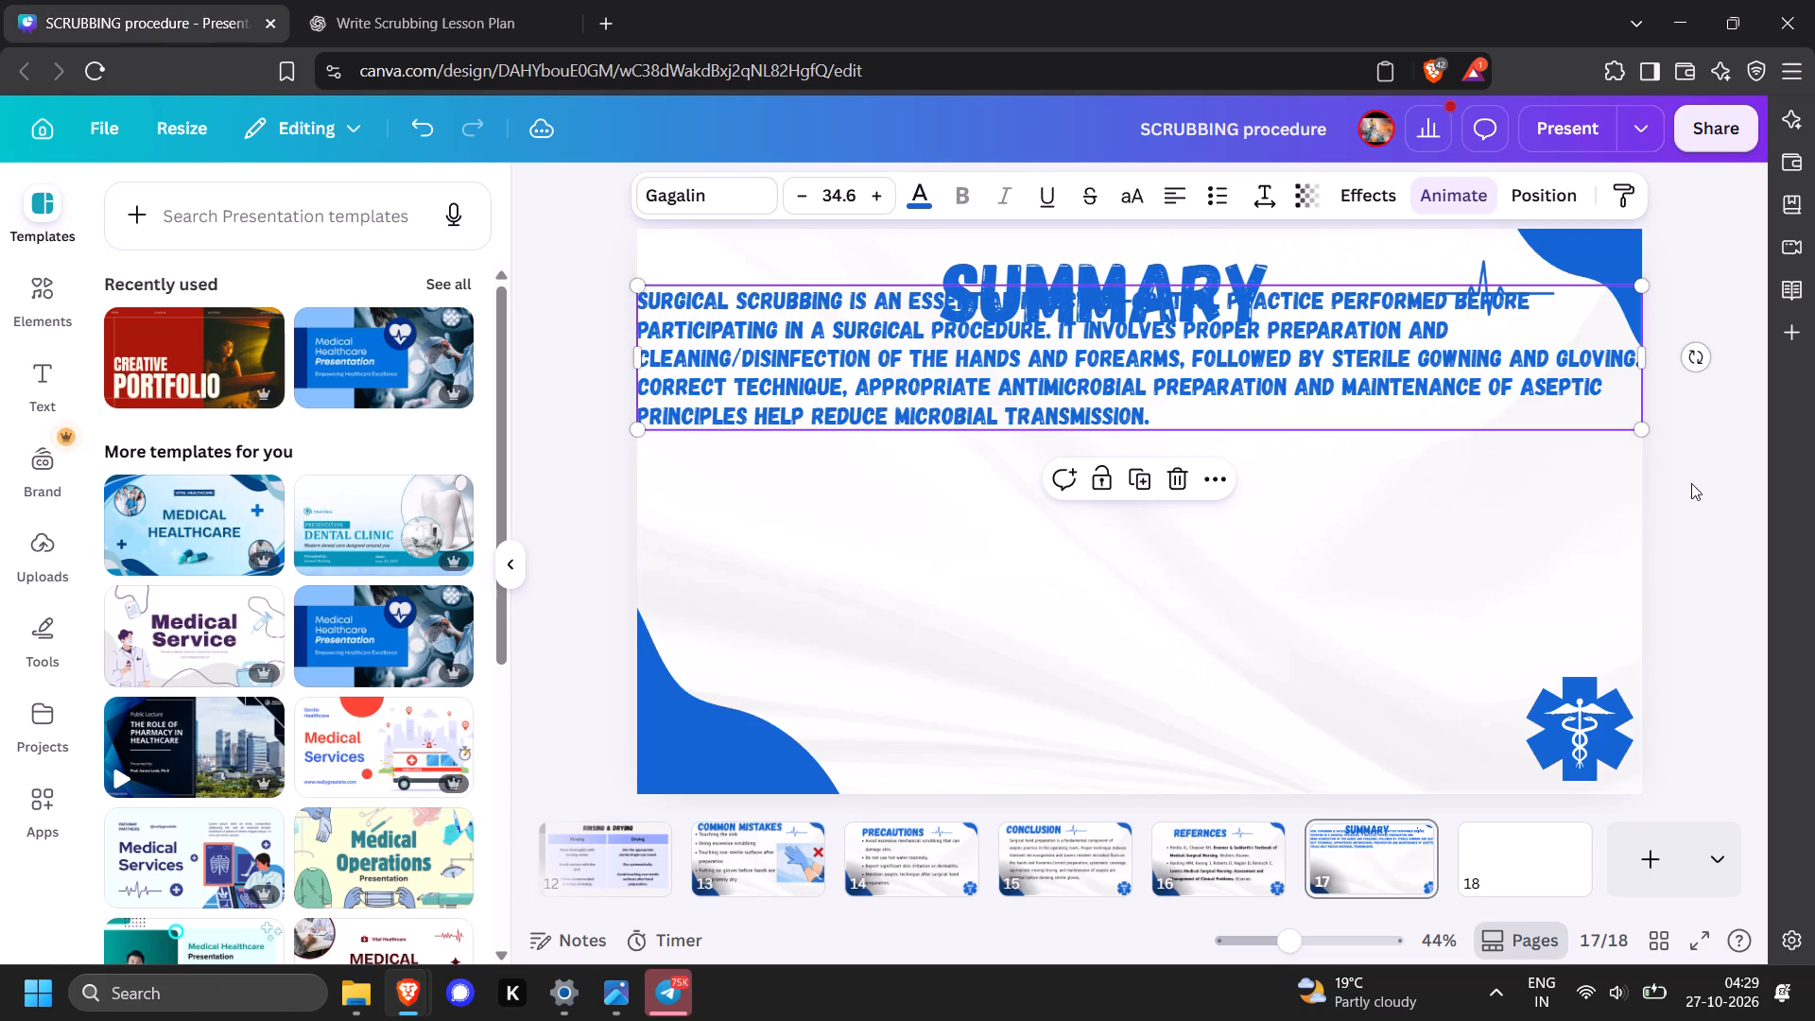
click(1690, 475)
drag(1421, 414, 1421, 416)
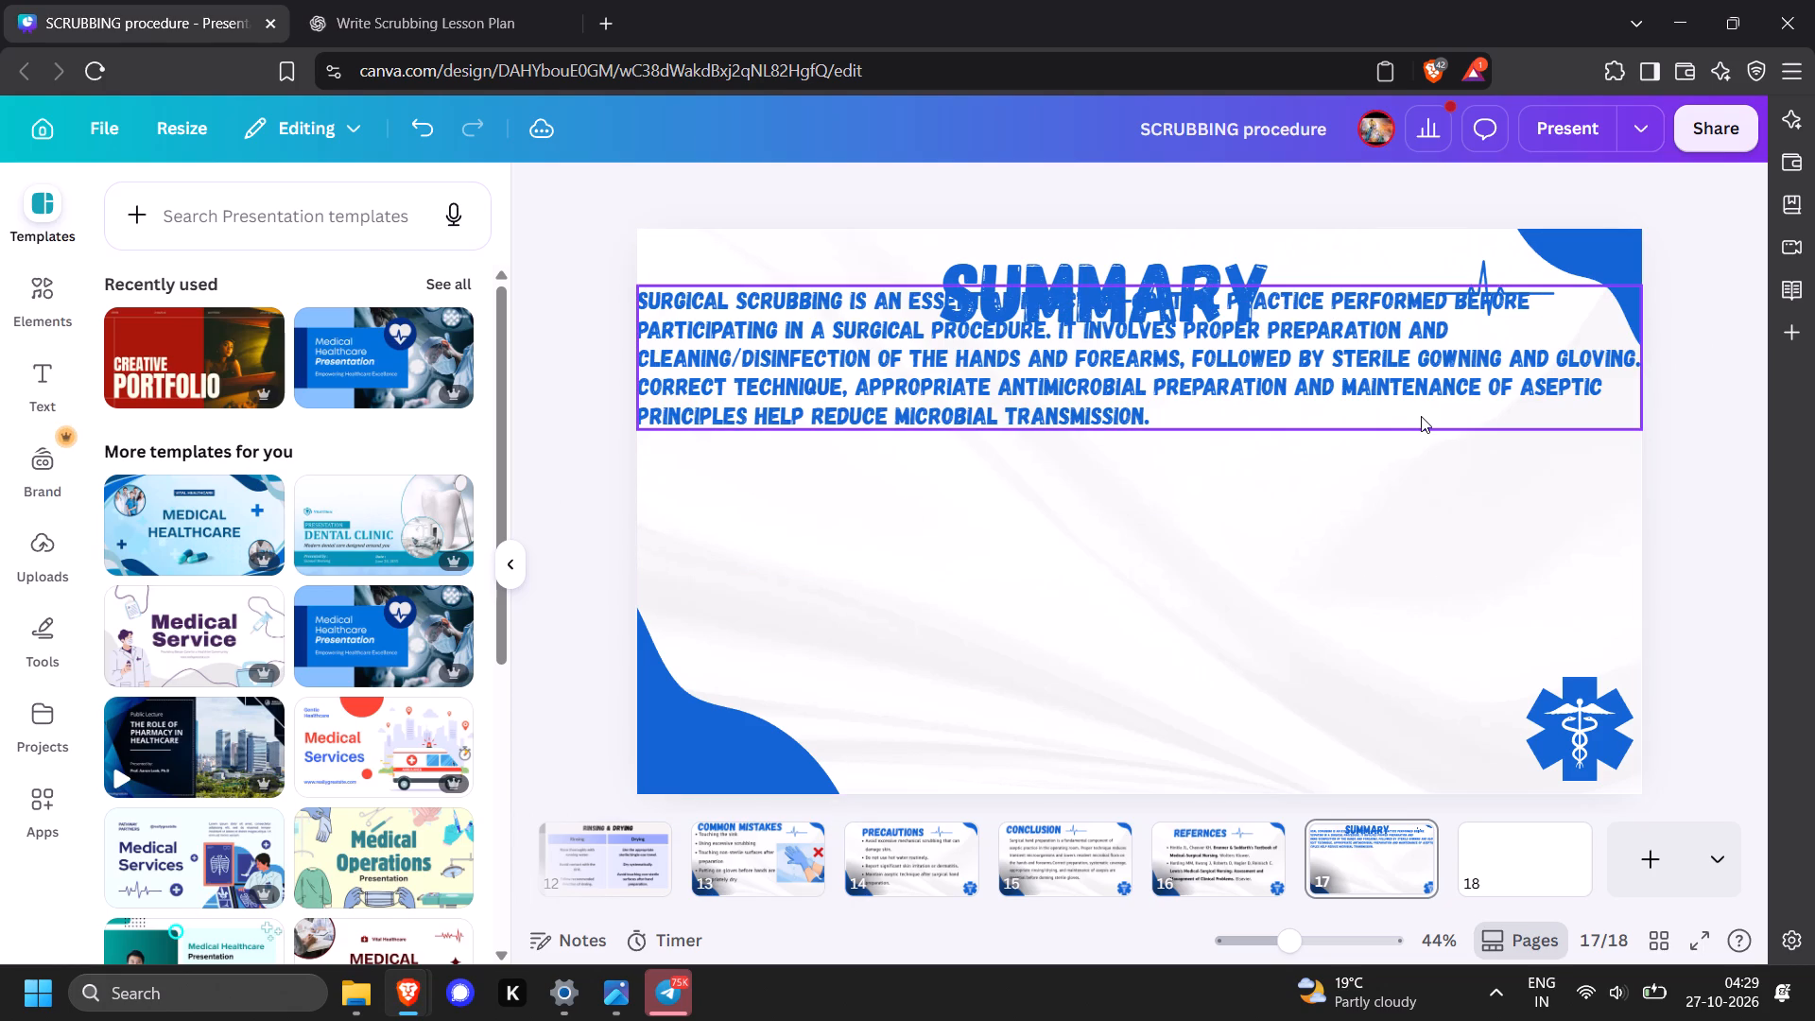
drag(1421, 416, 1431, 519)
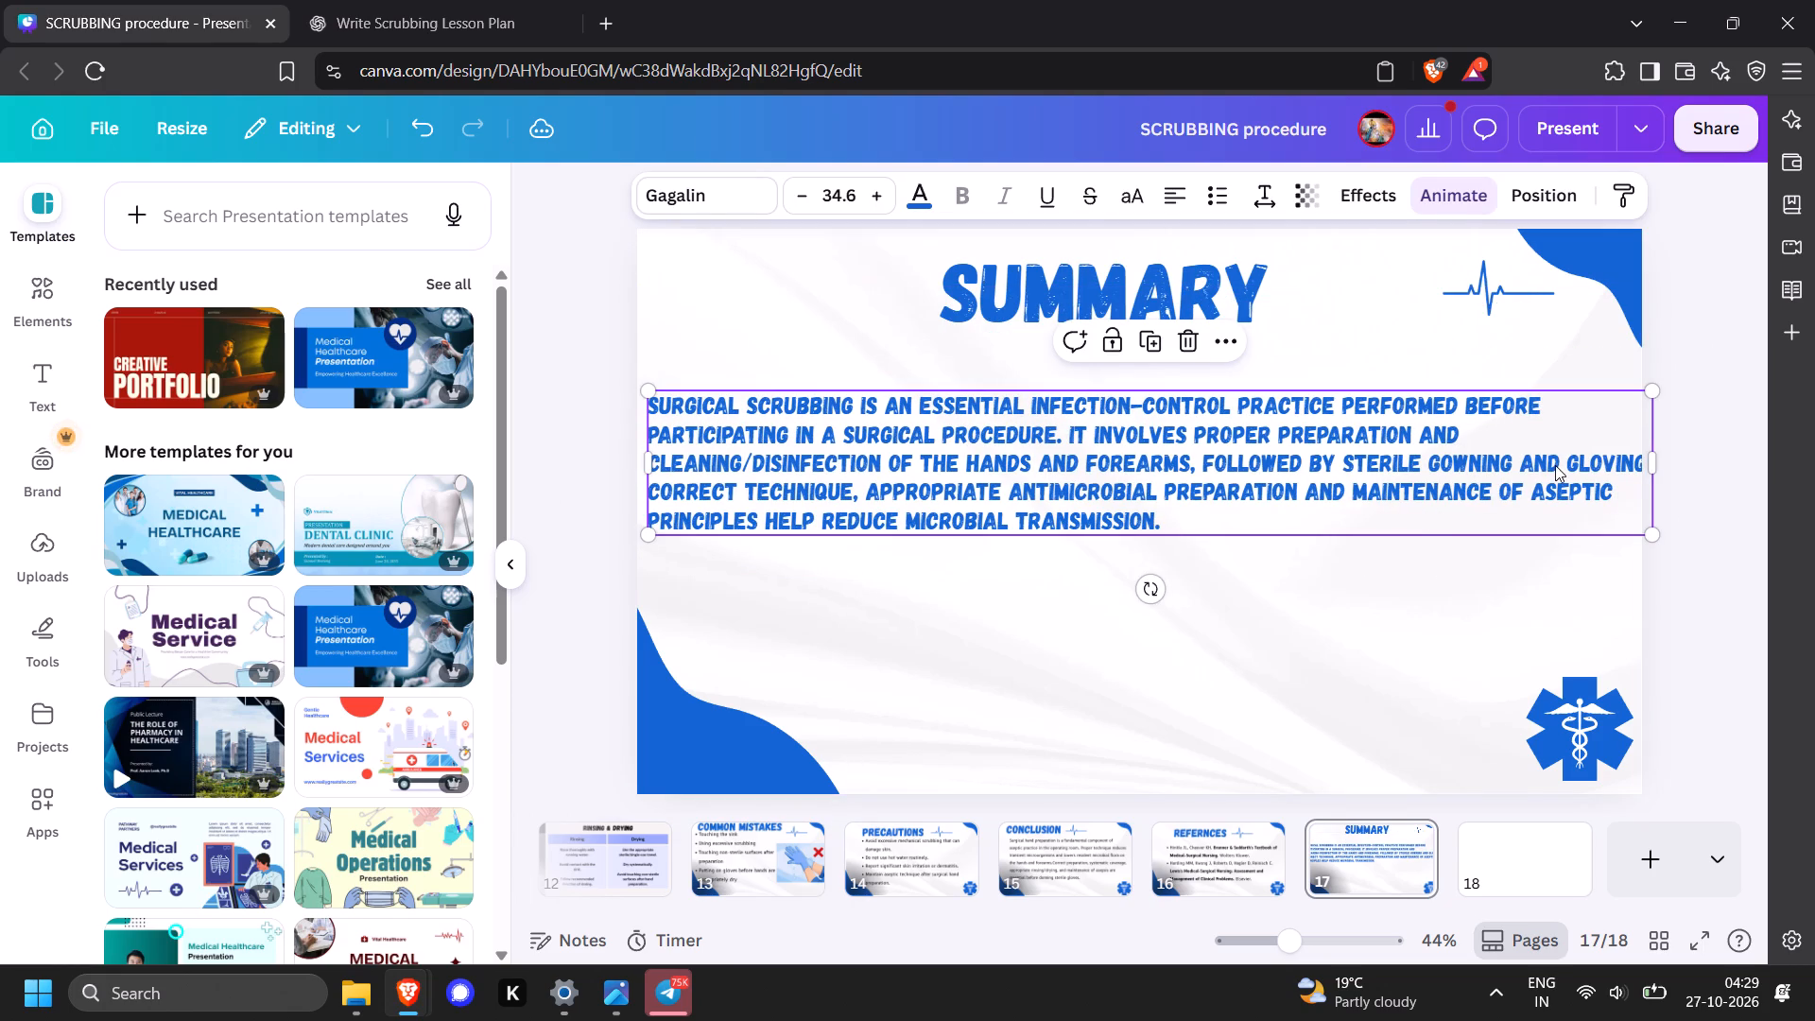
Narrow the summary paragraph's text box to a width of about 1,800.
drag(1656, 458, 1621, 463)
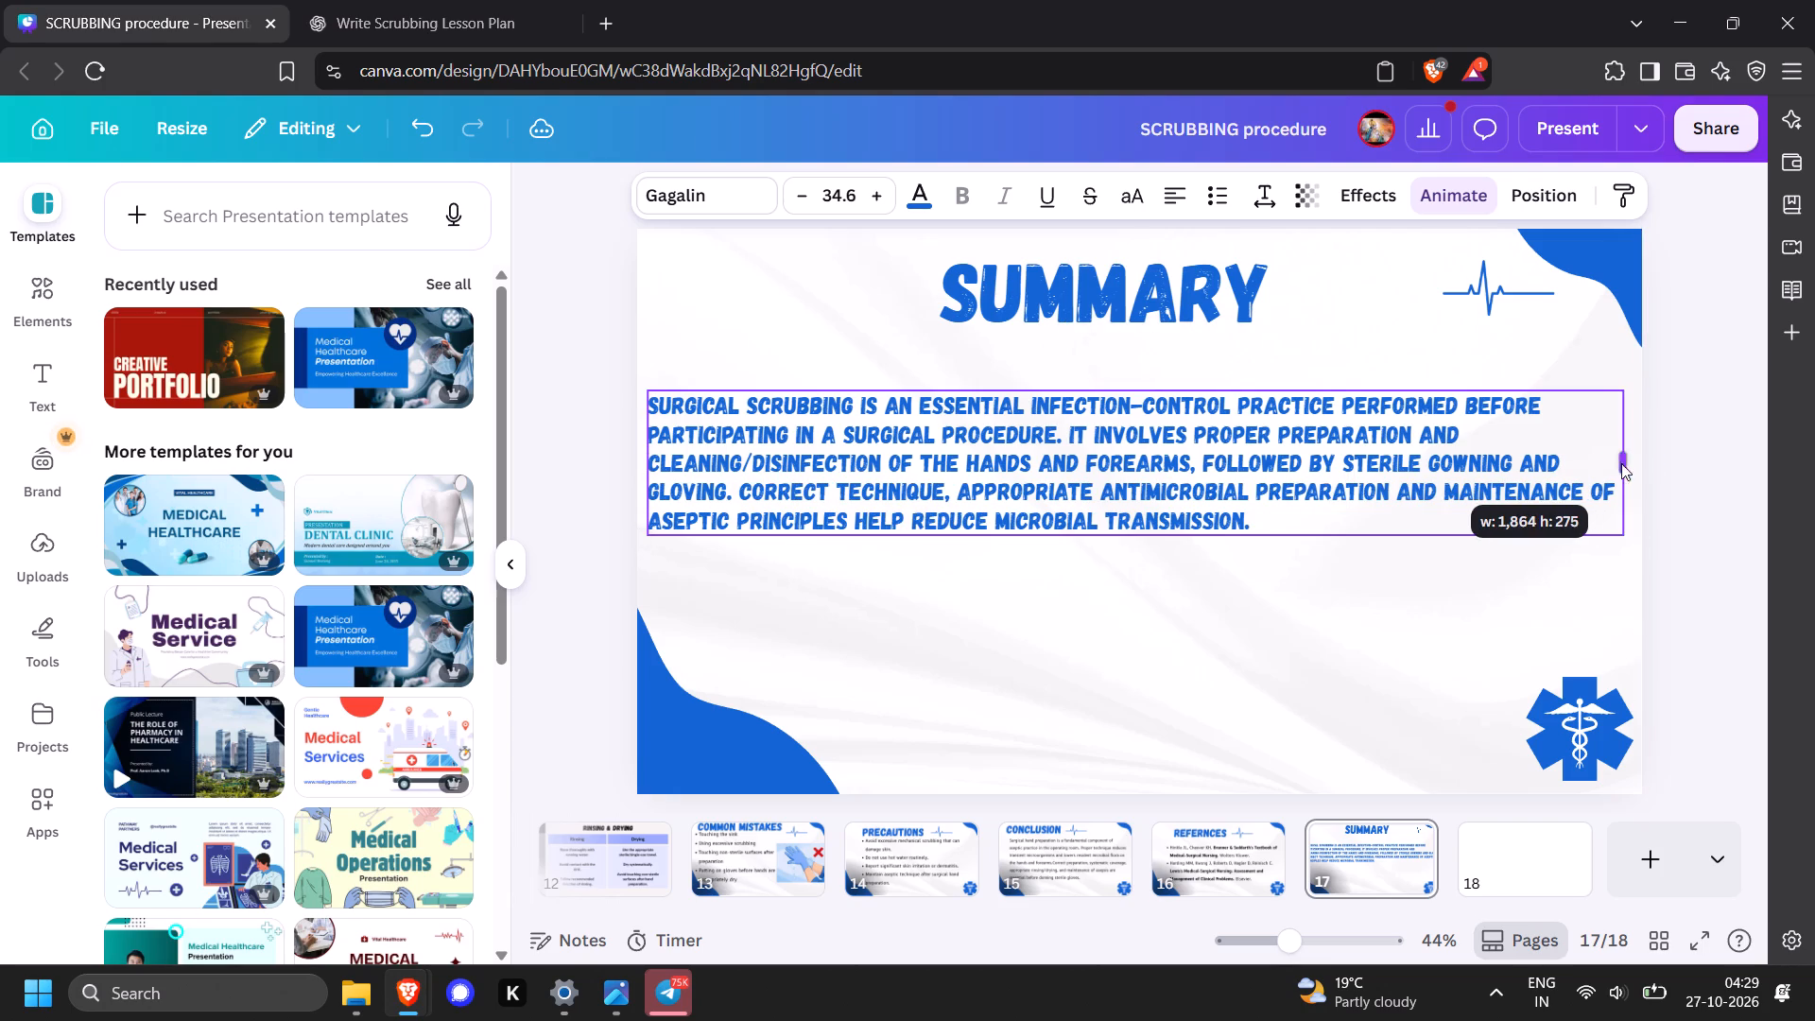
drag(1621, 463, 1593, 470)
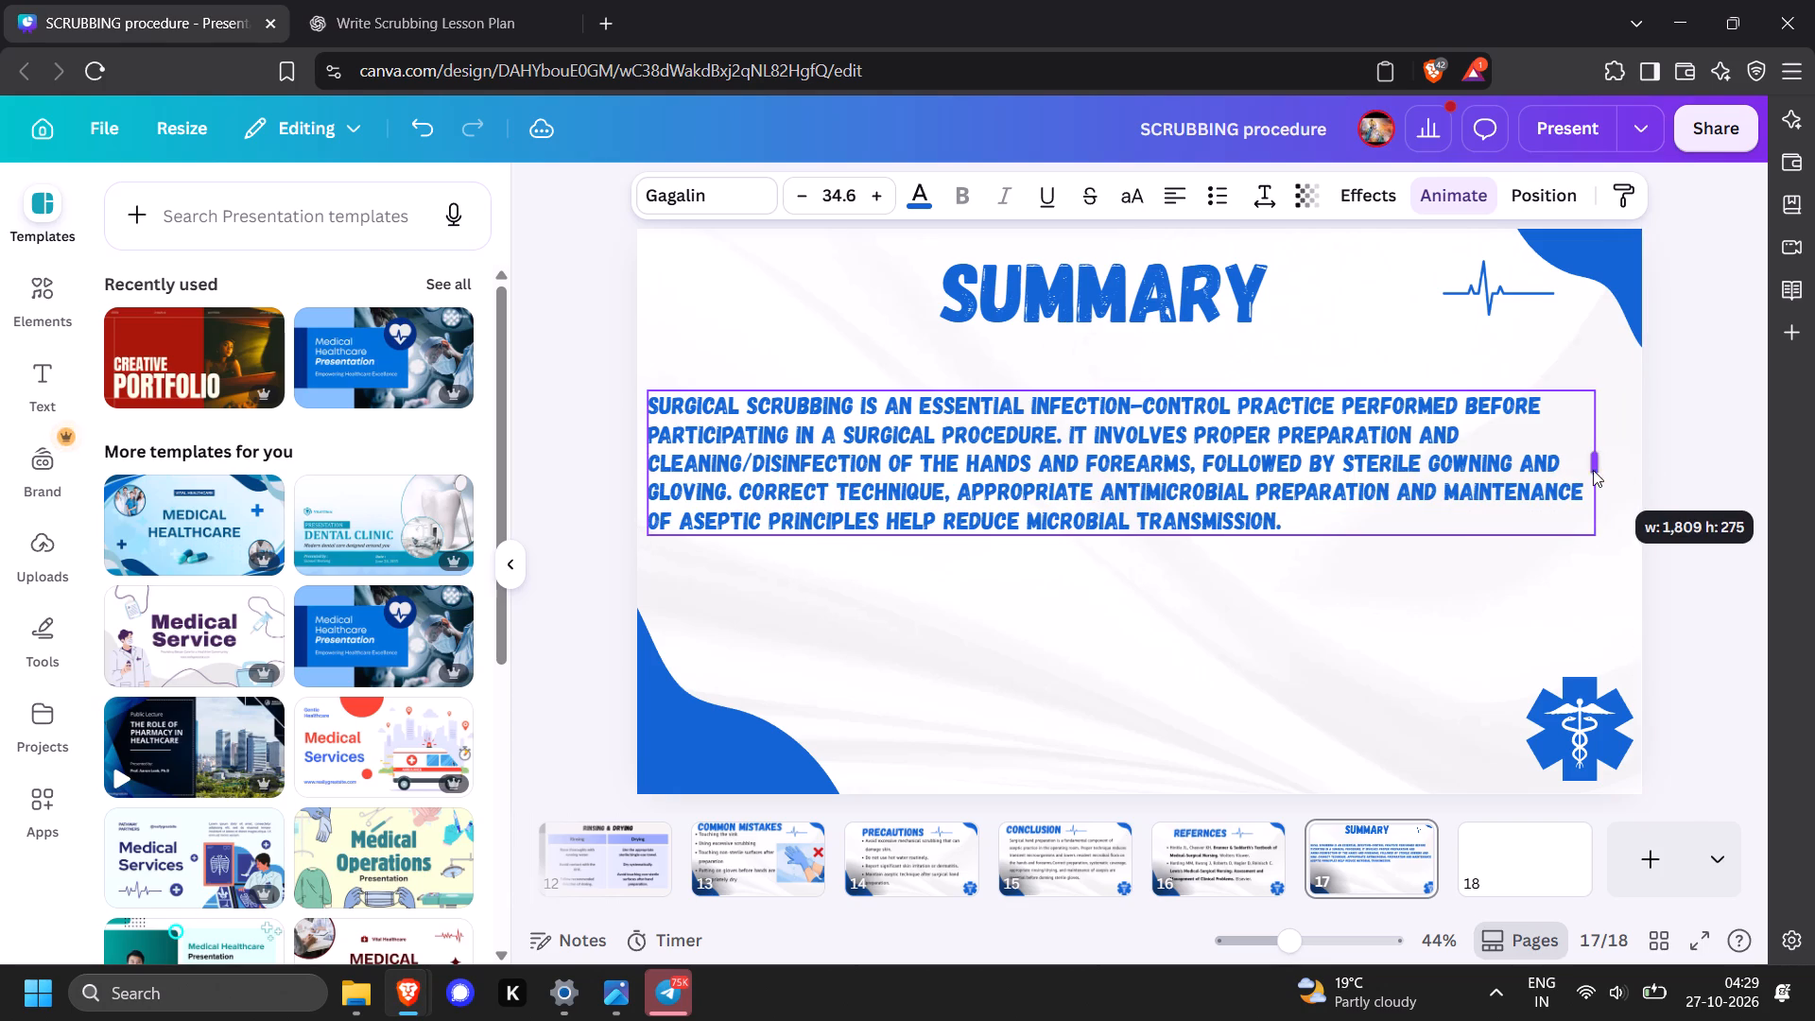
drag(1593, 470, 1586, 471)
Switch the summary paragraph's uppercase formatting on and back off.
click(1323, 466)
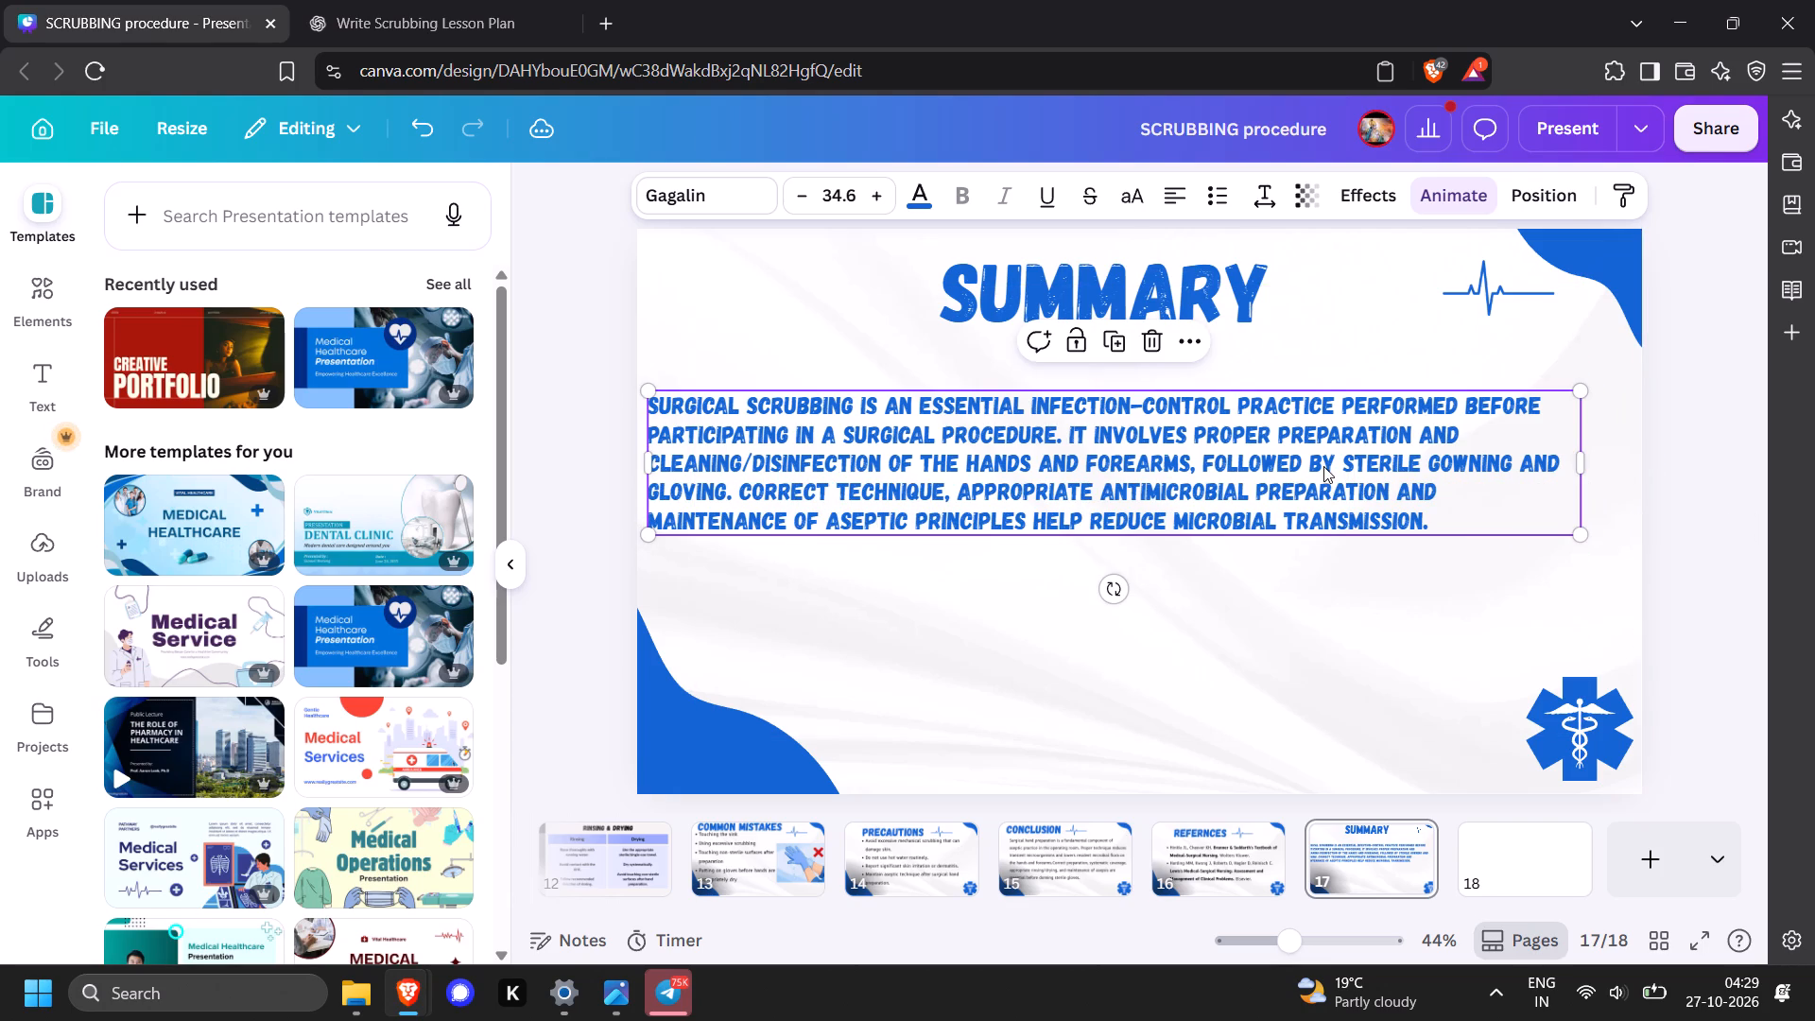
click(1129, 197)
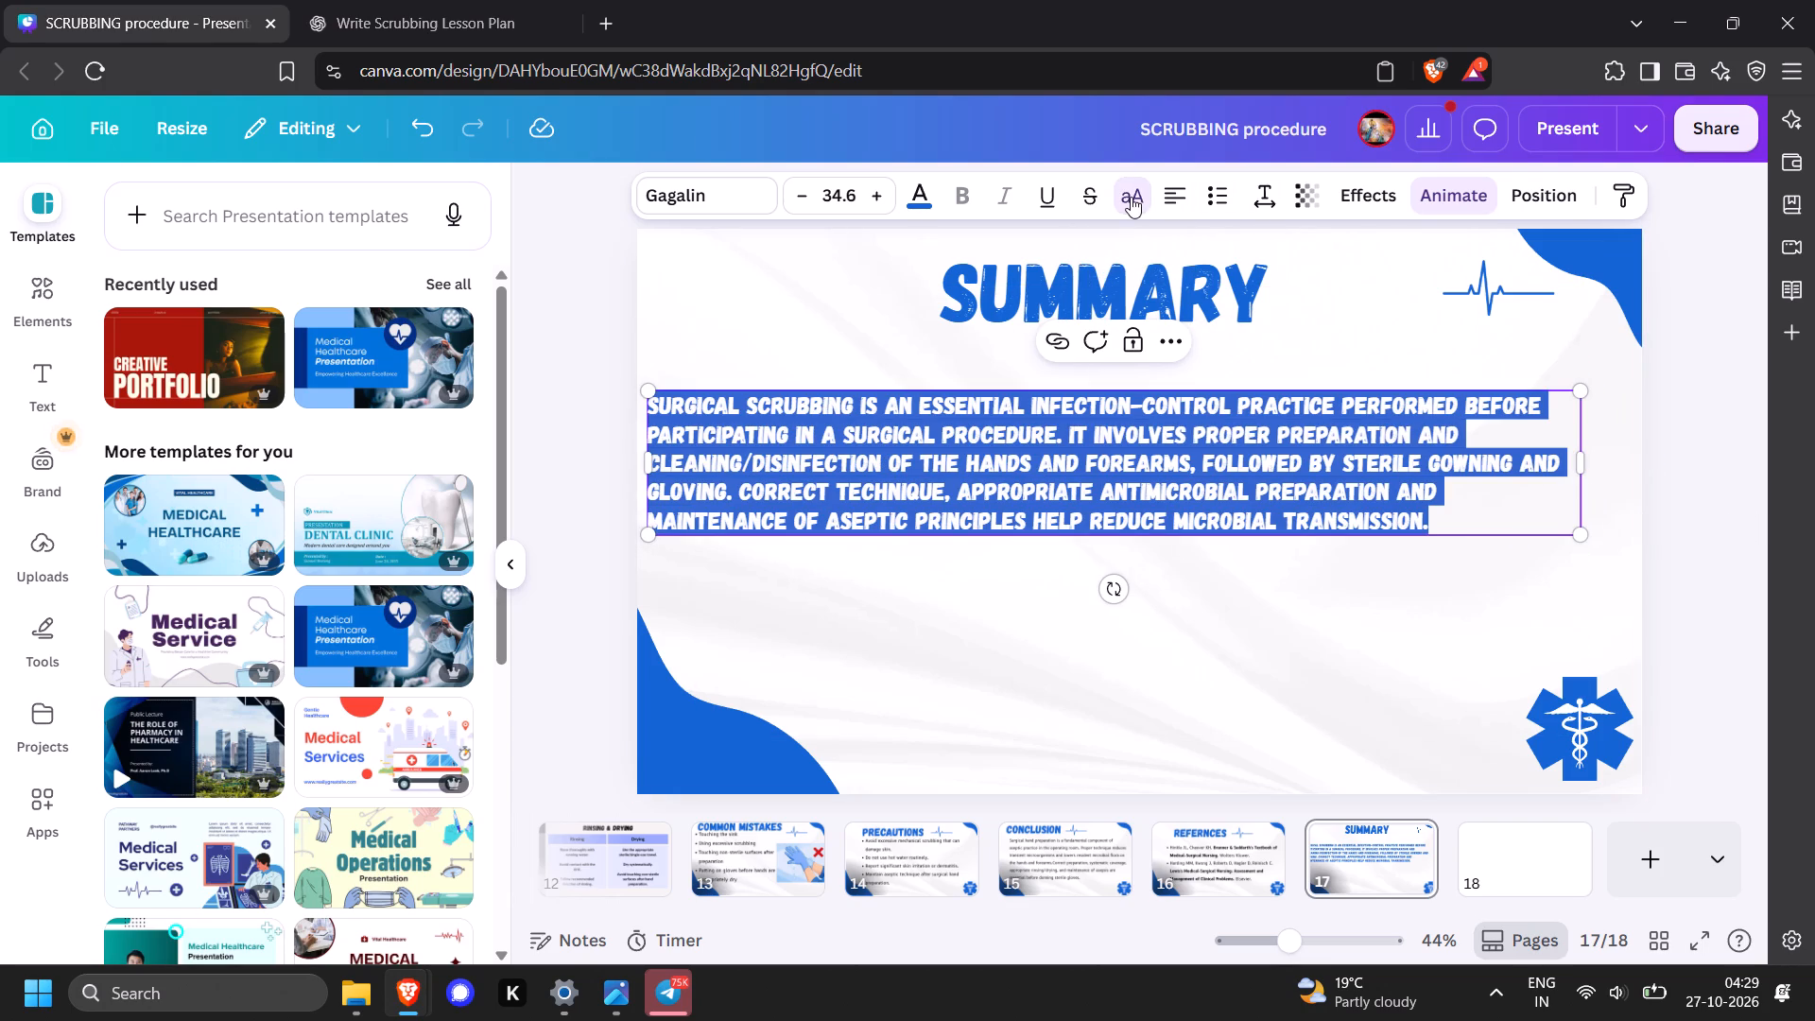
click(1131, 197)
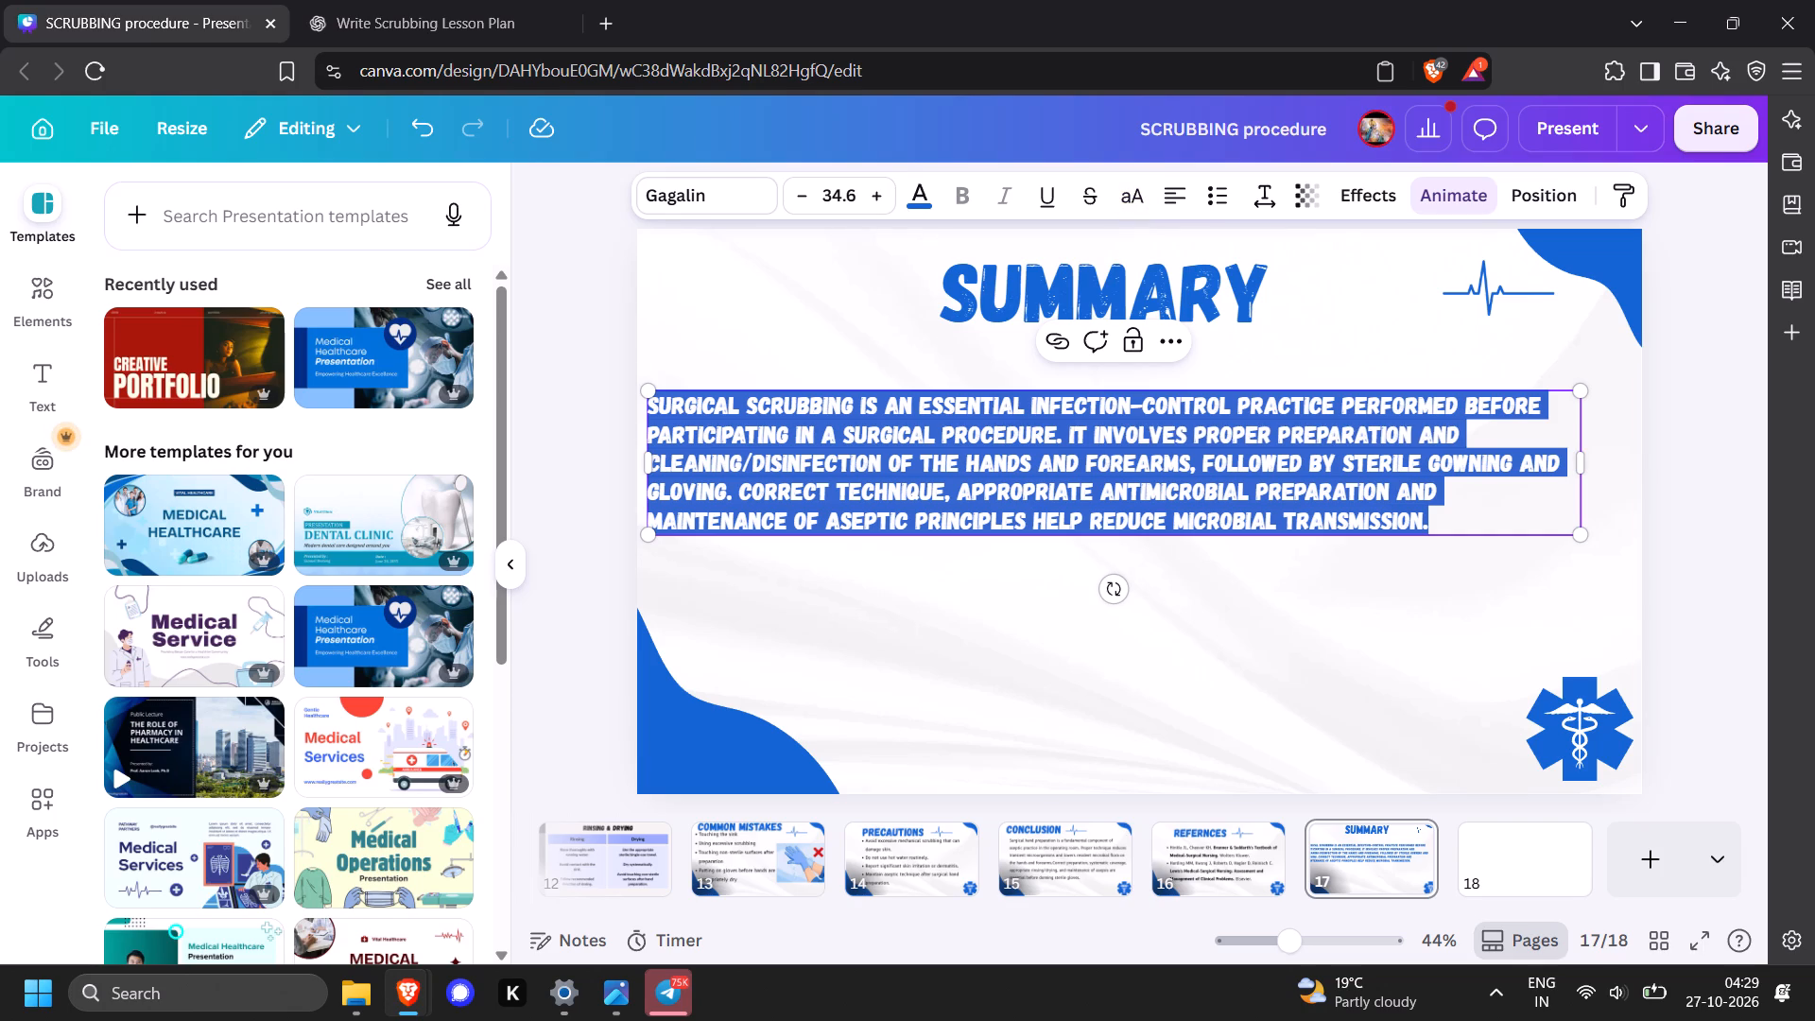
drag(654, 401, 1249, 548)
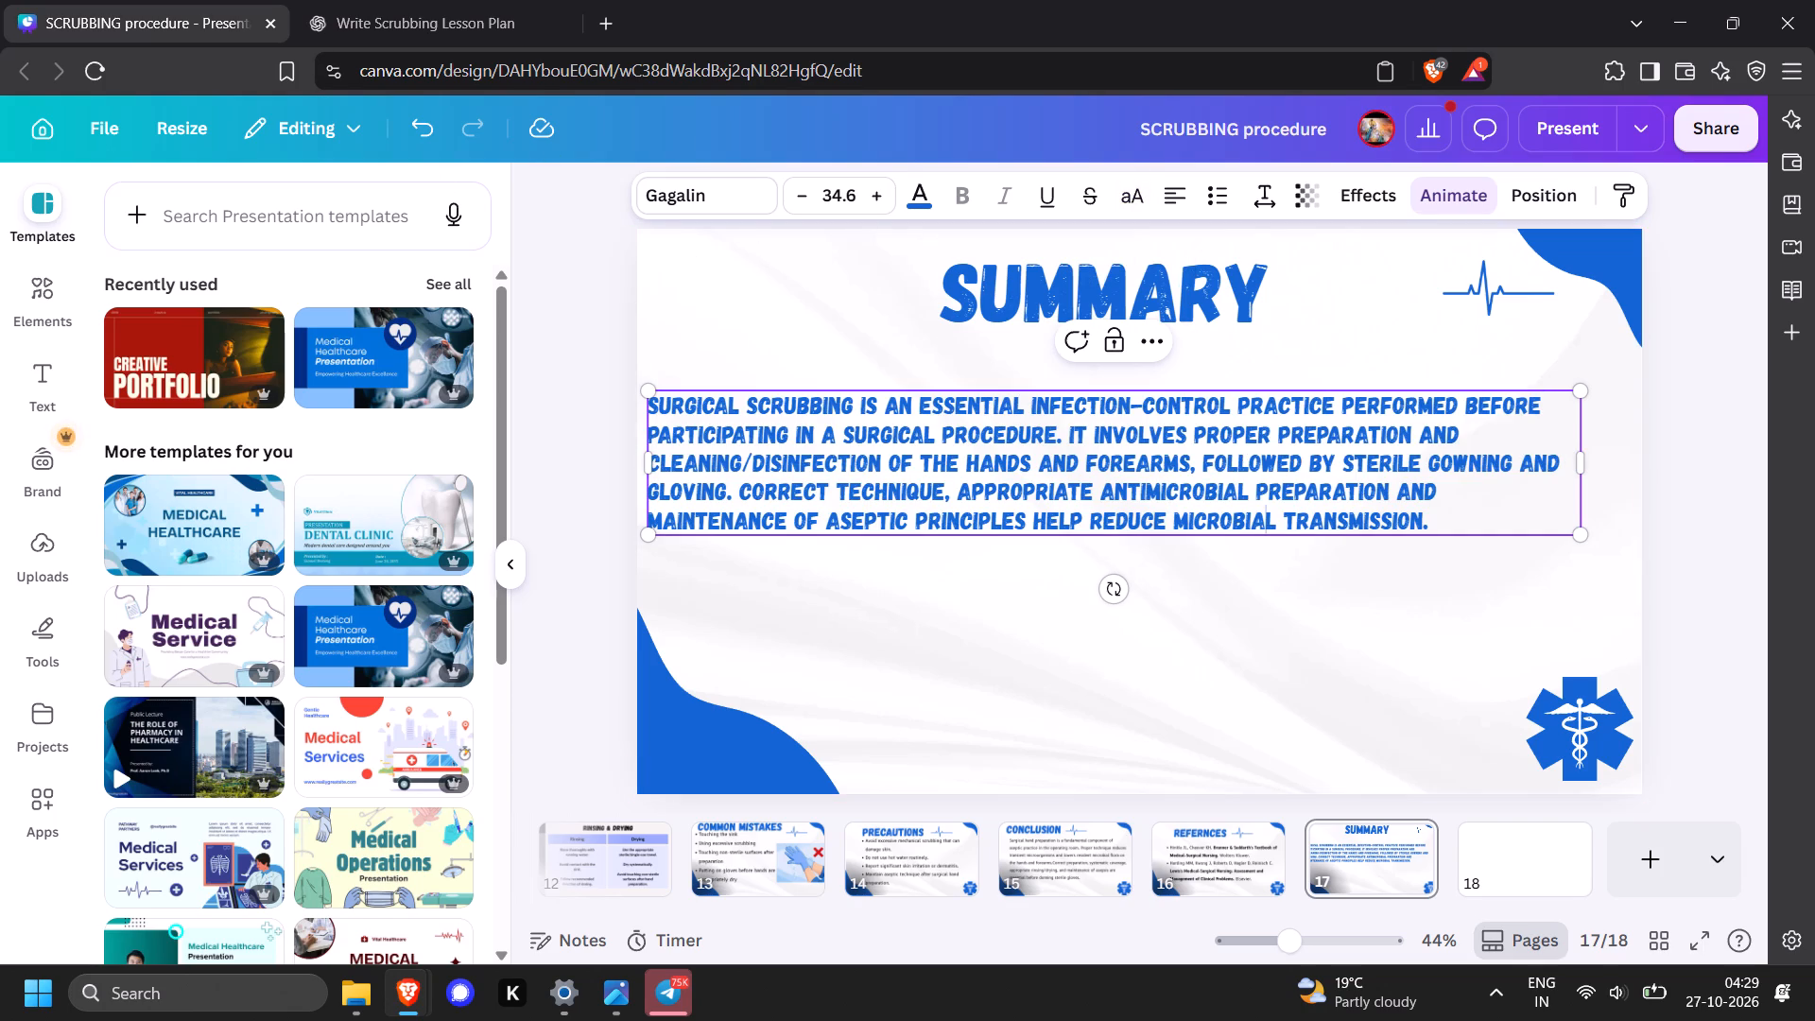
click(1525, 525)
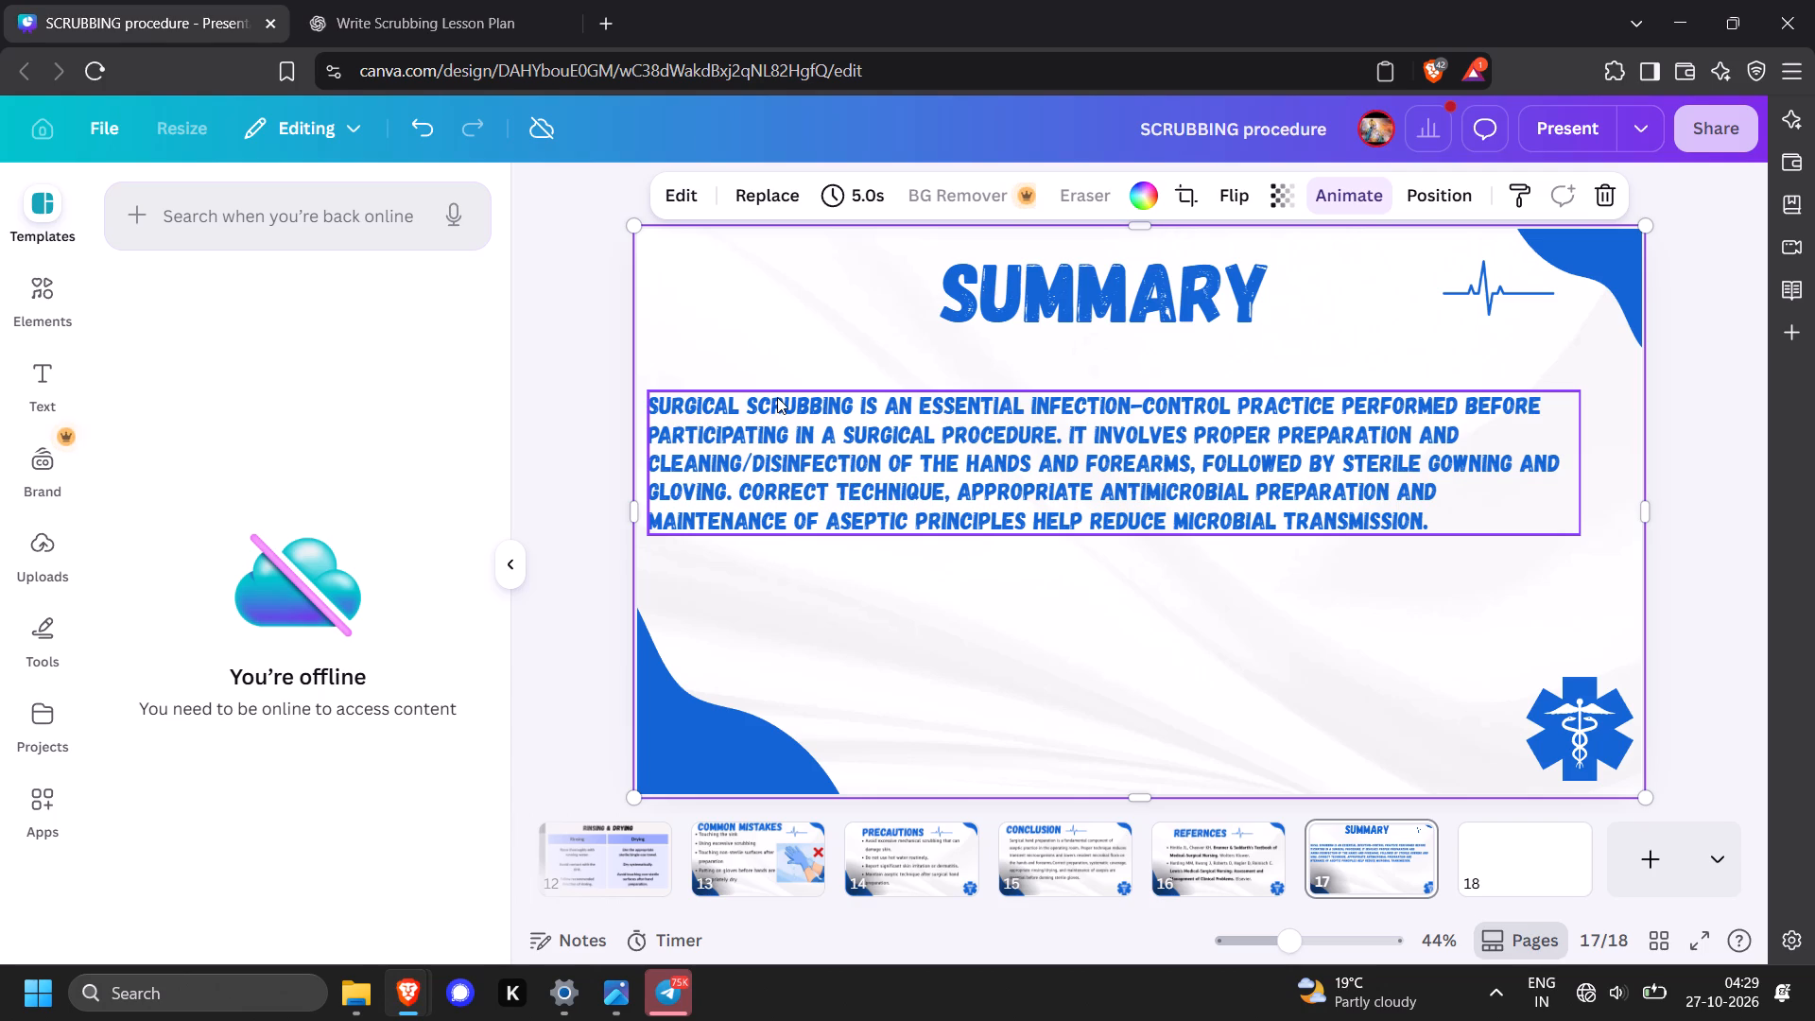
Check the computer's network connection in the system's quick settings.
click(1596, 1006)
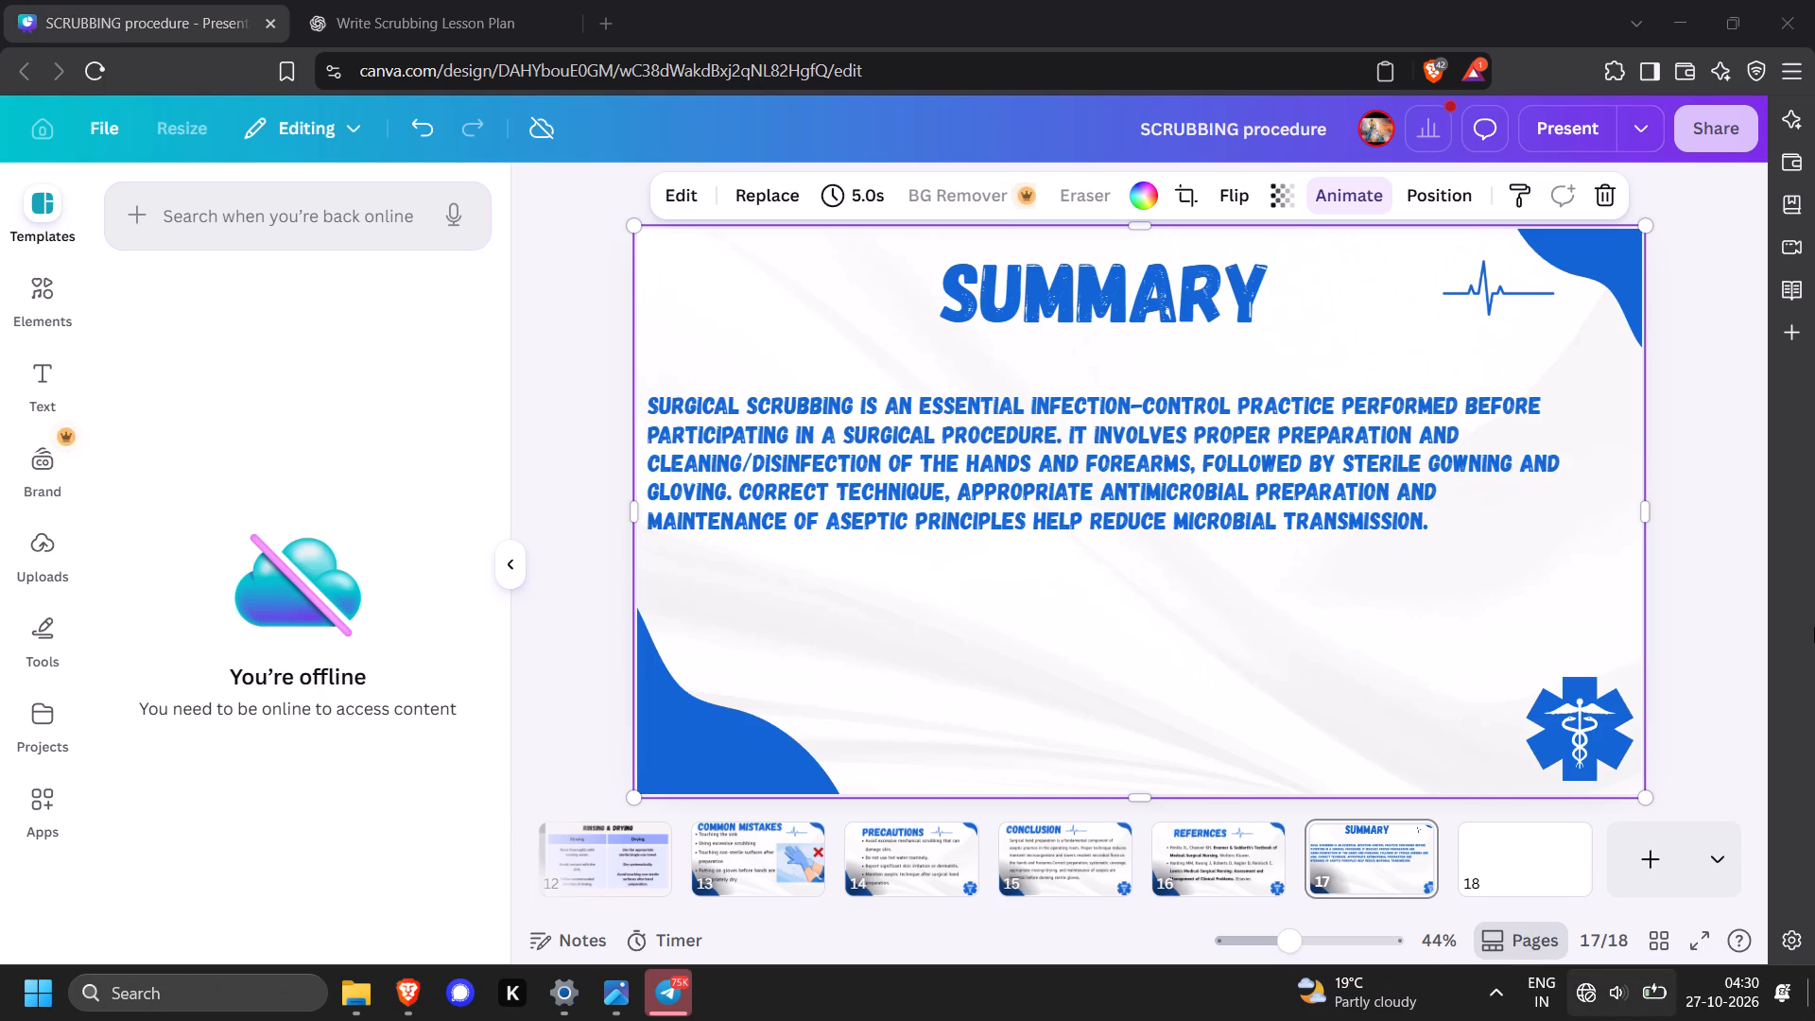
click(1635, 989)
click(1629, 990)
click(1583, 994)
click(1601, 989)
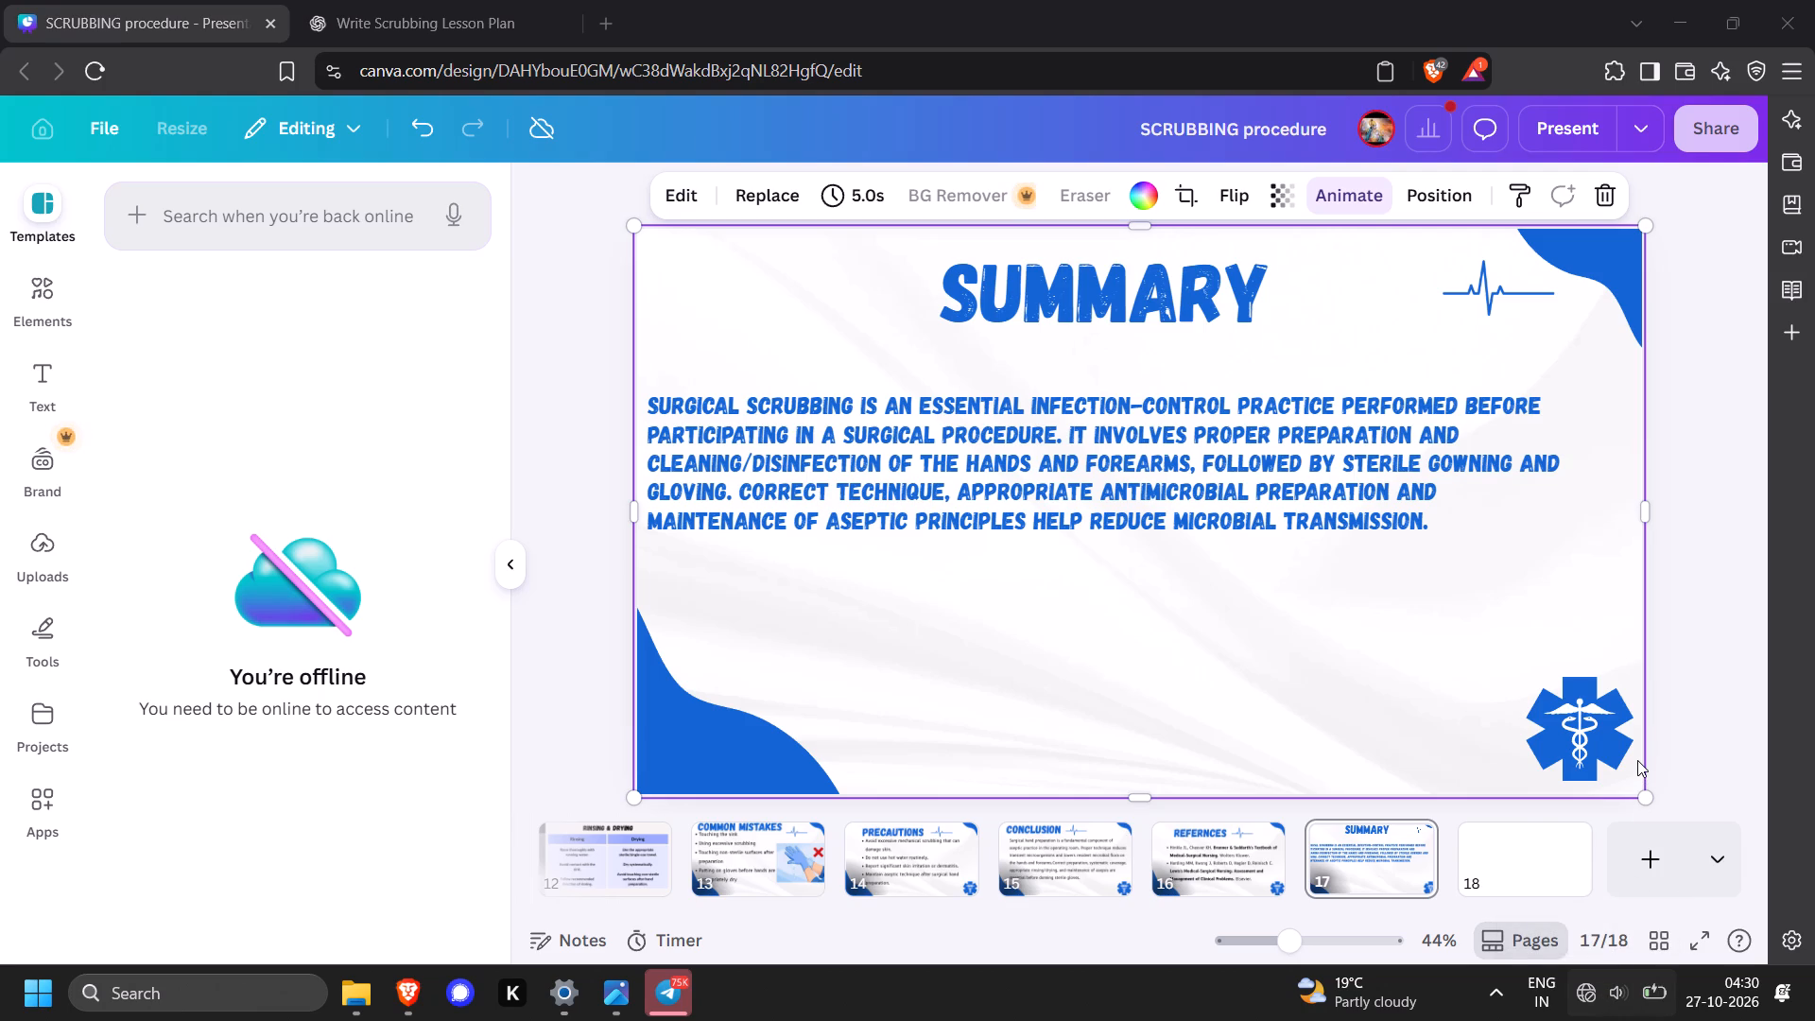
click(1607, 1001)
click(1607, 1001)
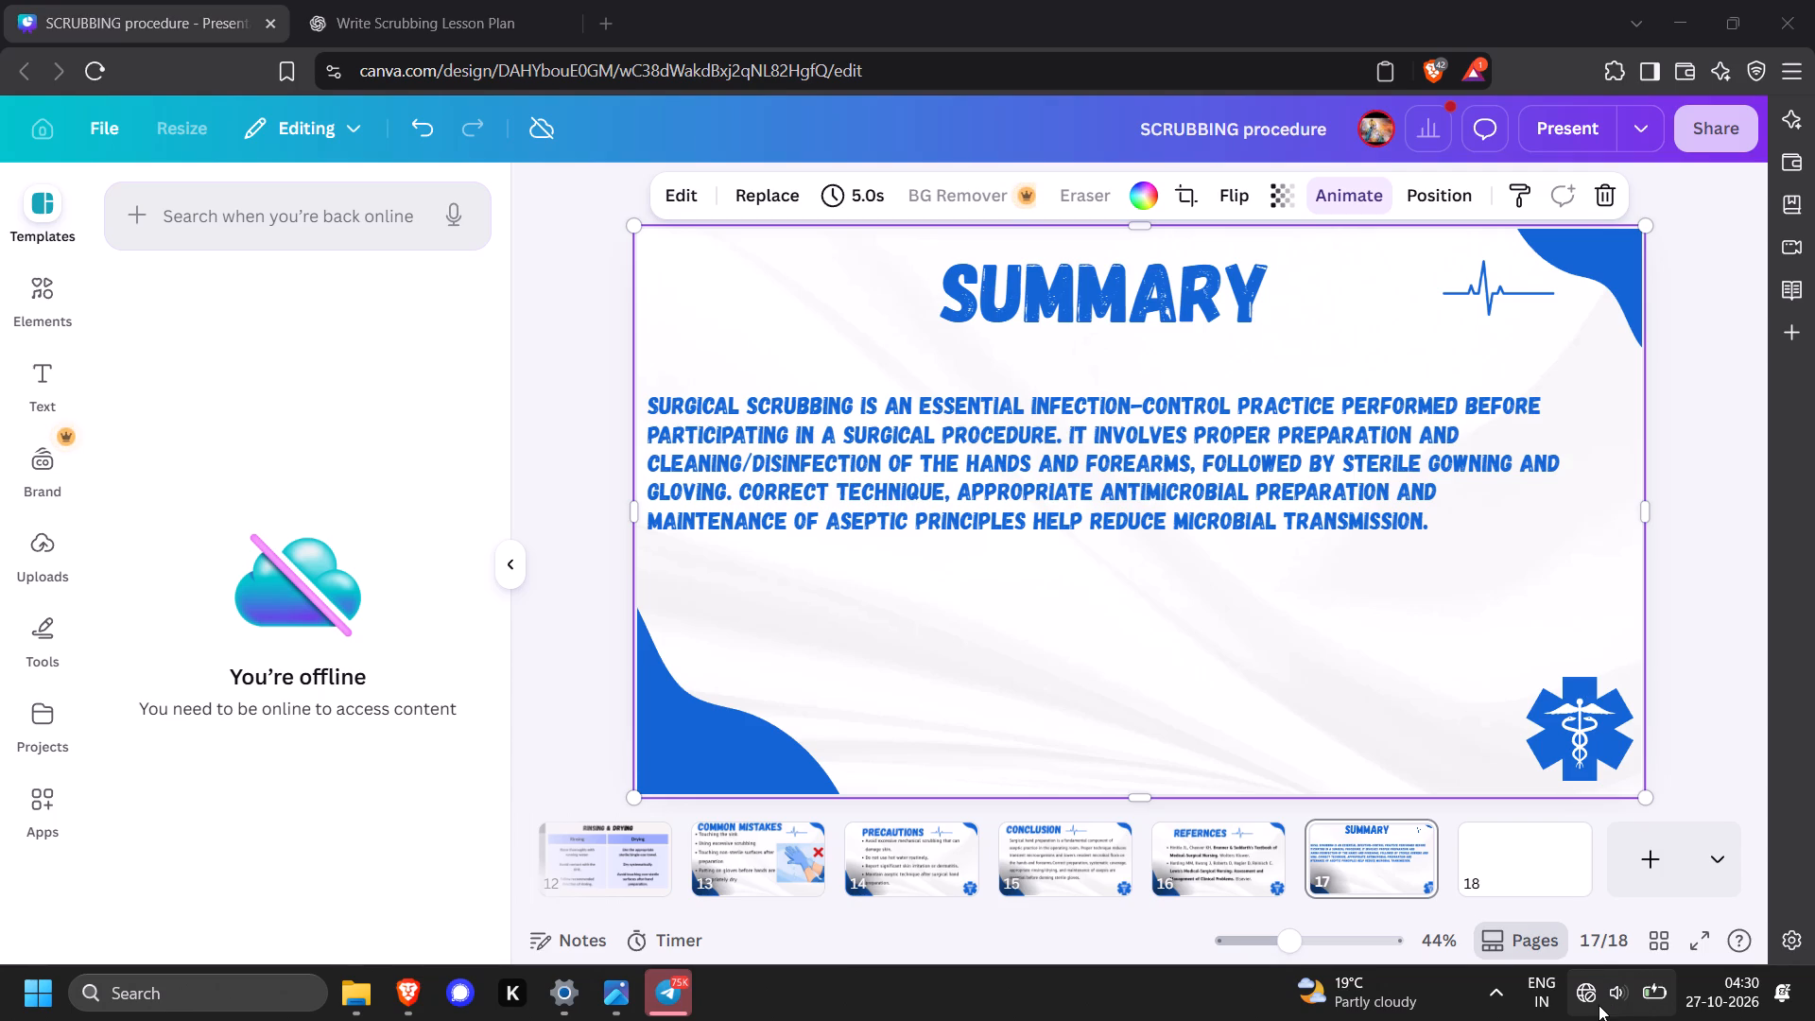
click(1599, 1005)
Move the summary paragraph slightly right and down on page 17, away from the slide's left edge.
click(1436, 522)
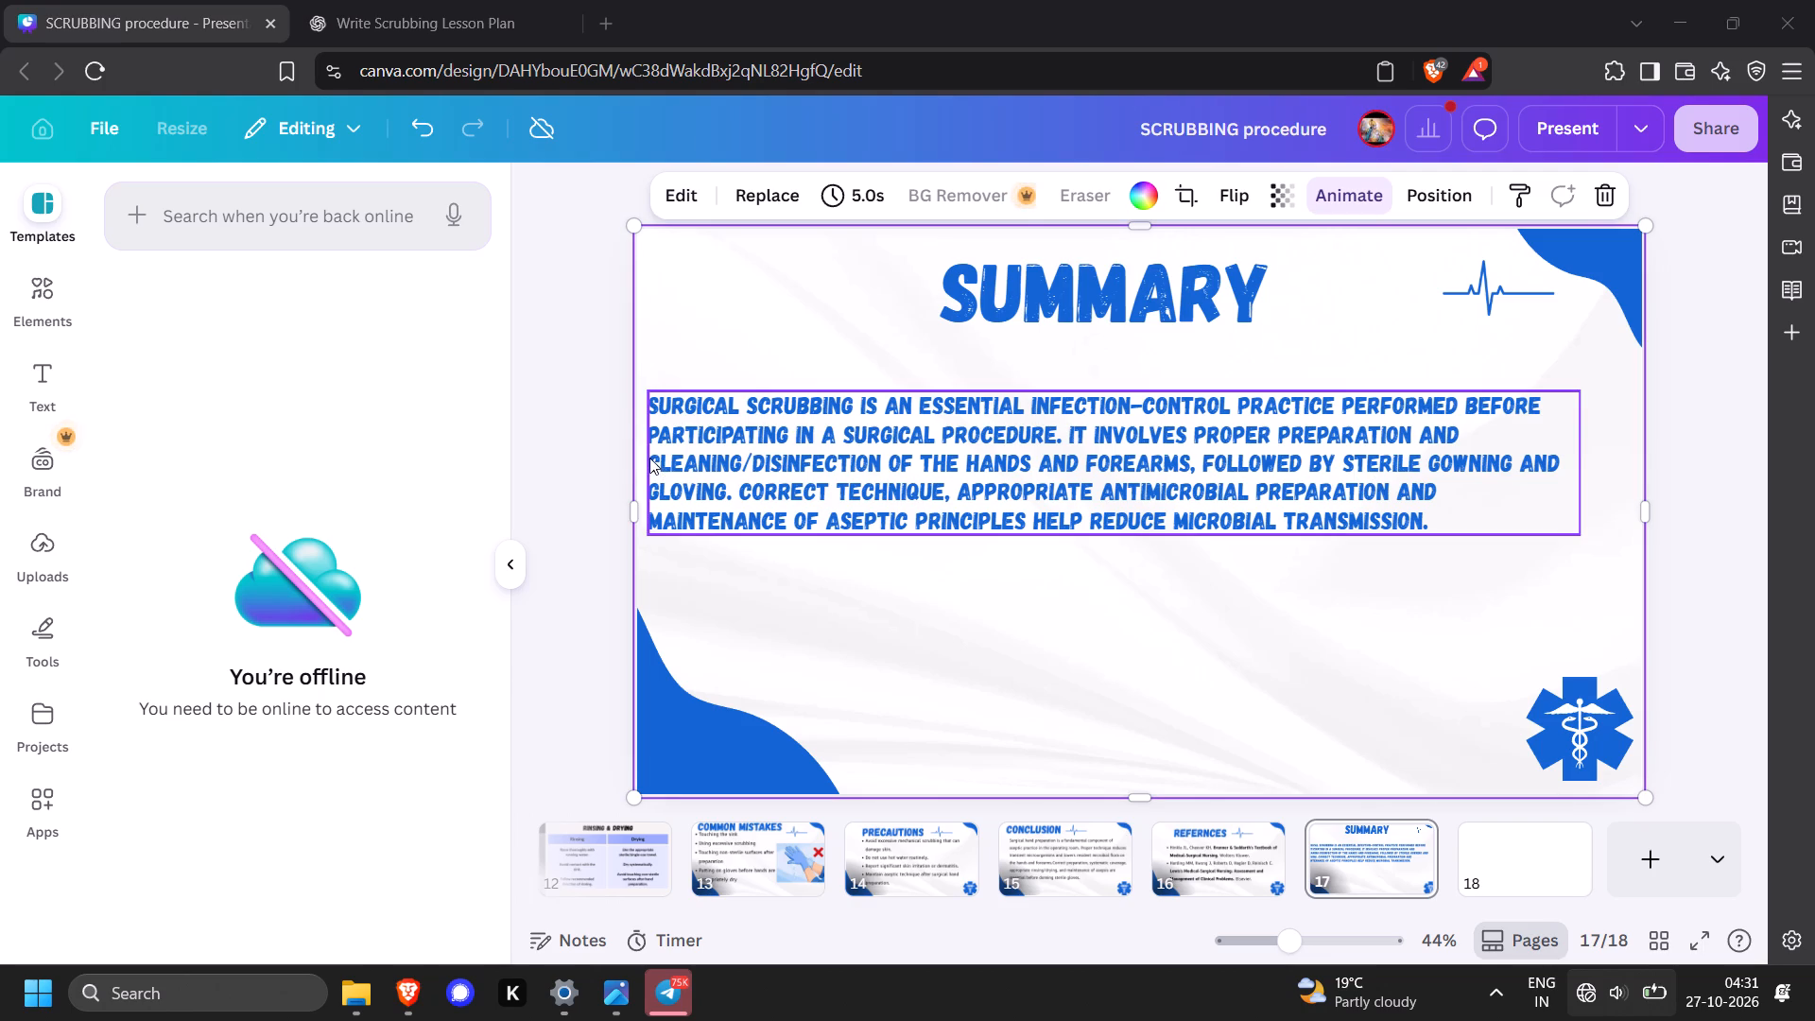
drag(653, 401, 783, 434)
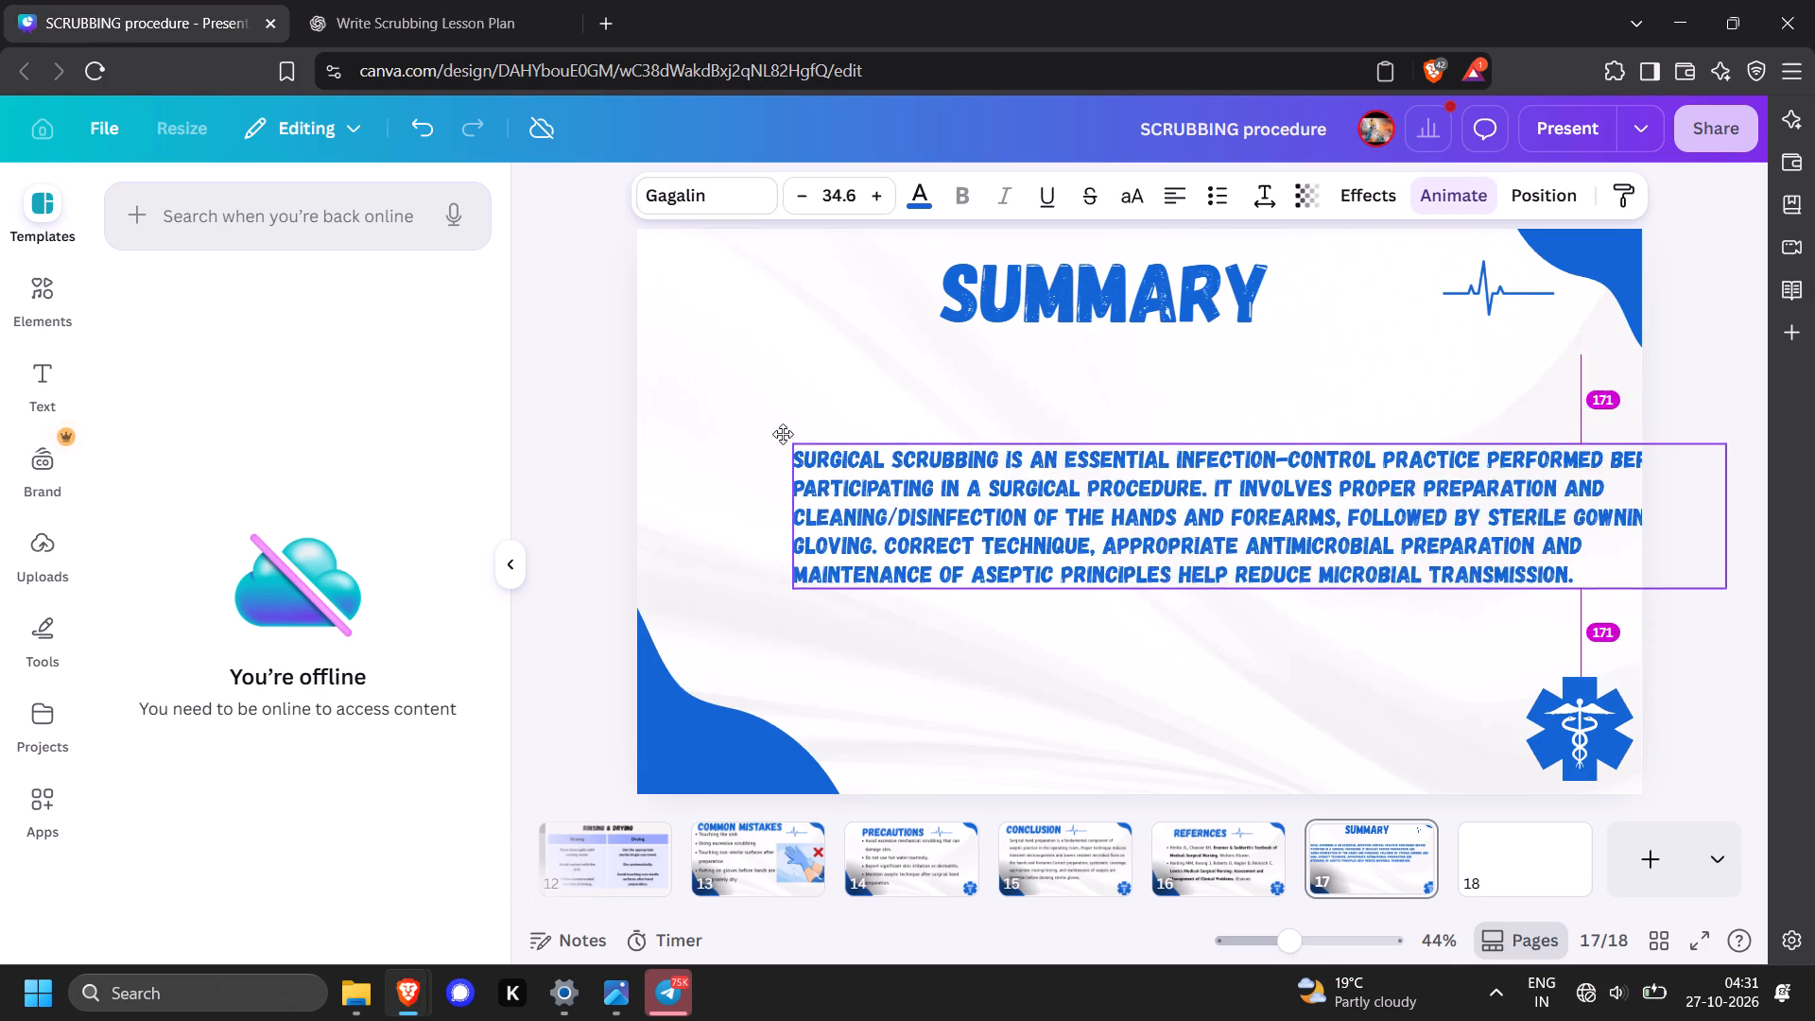
drag(783, 434, 702, 414)
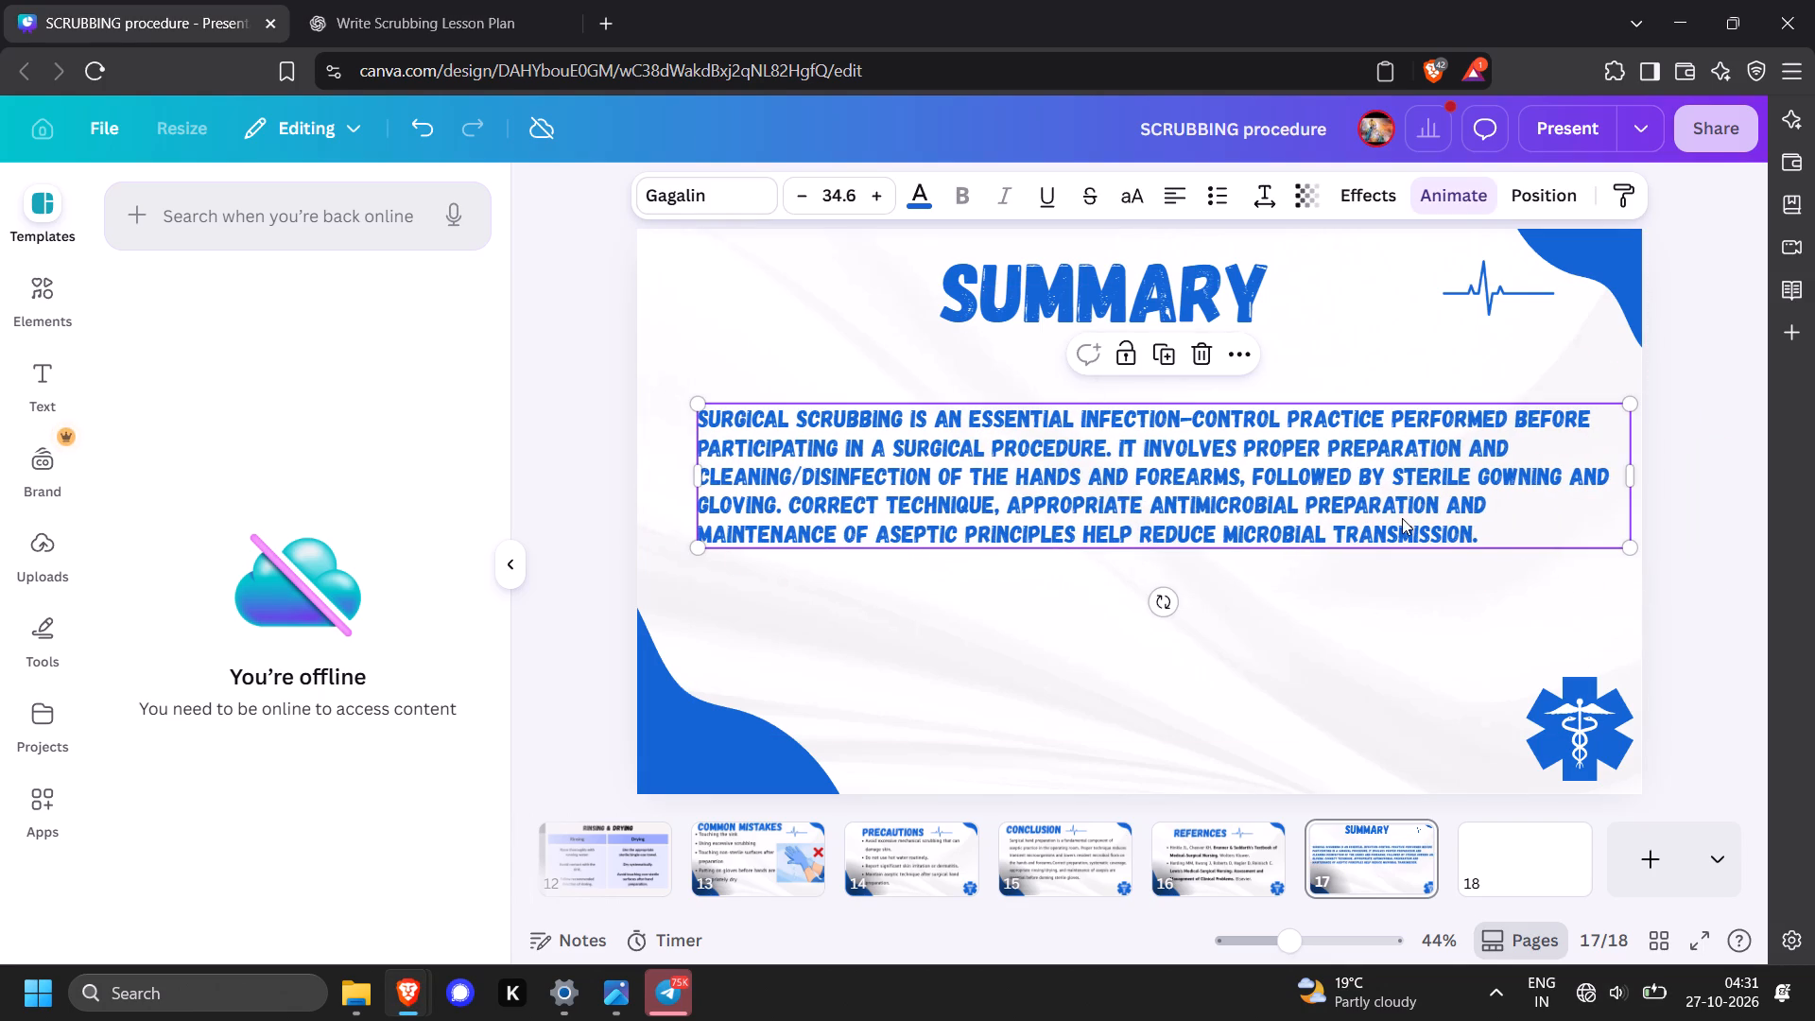
Open the system's network quick settings again to check the internet connection.
click(1609, 1000)
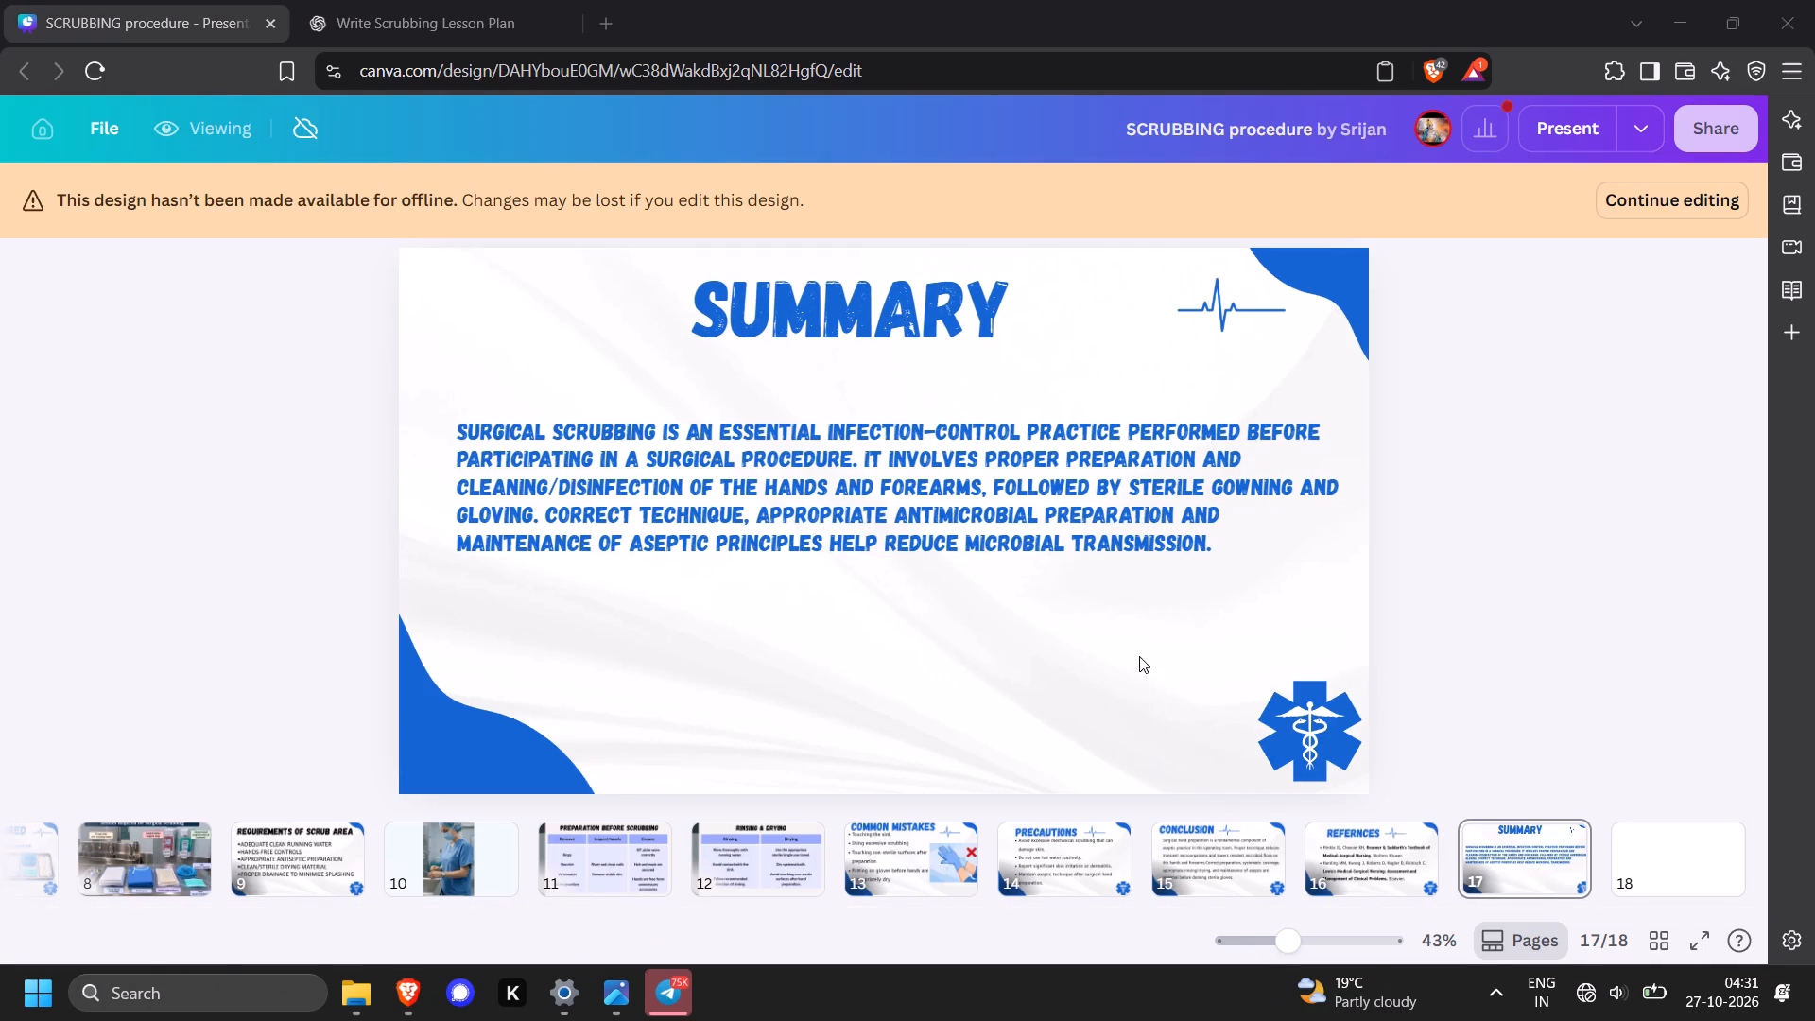
click(1605, 1006)
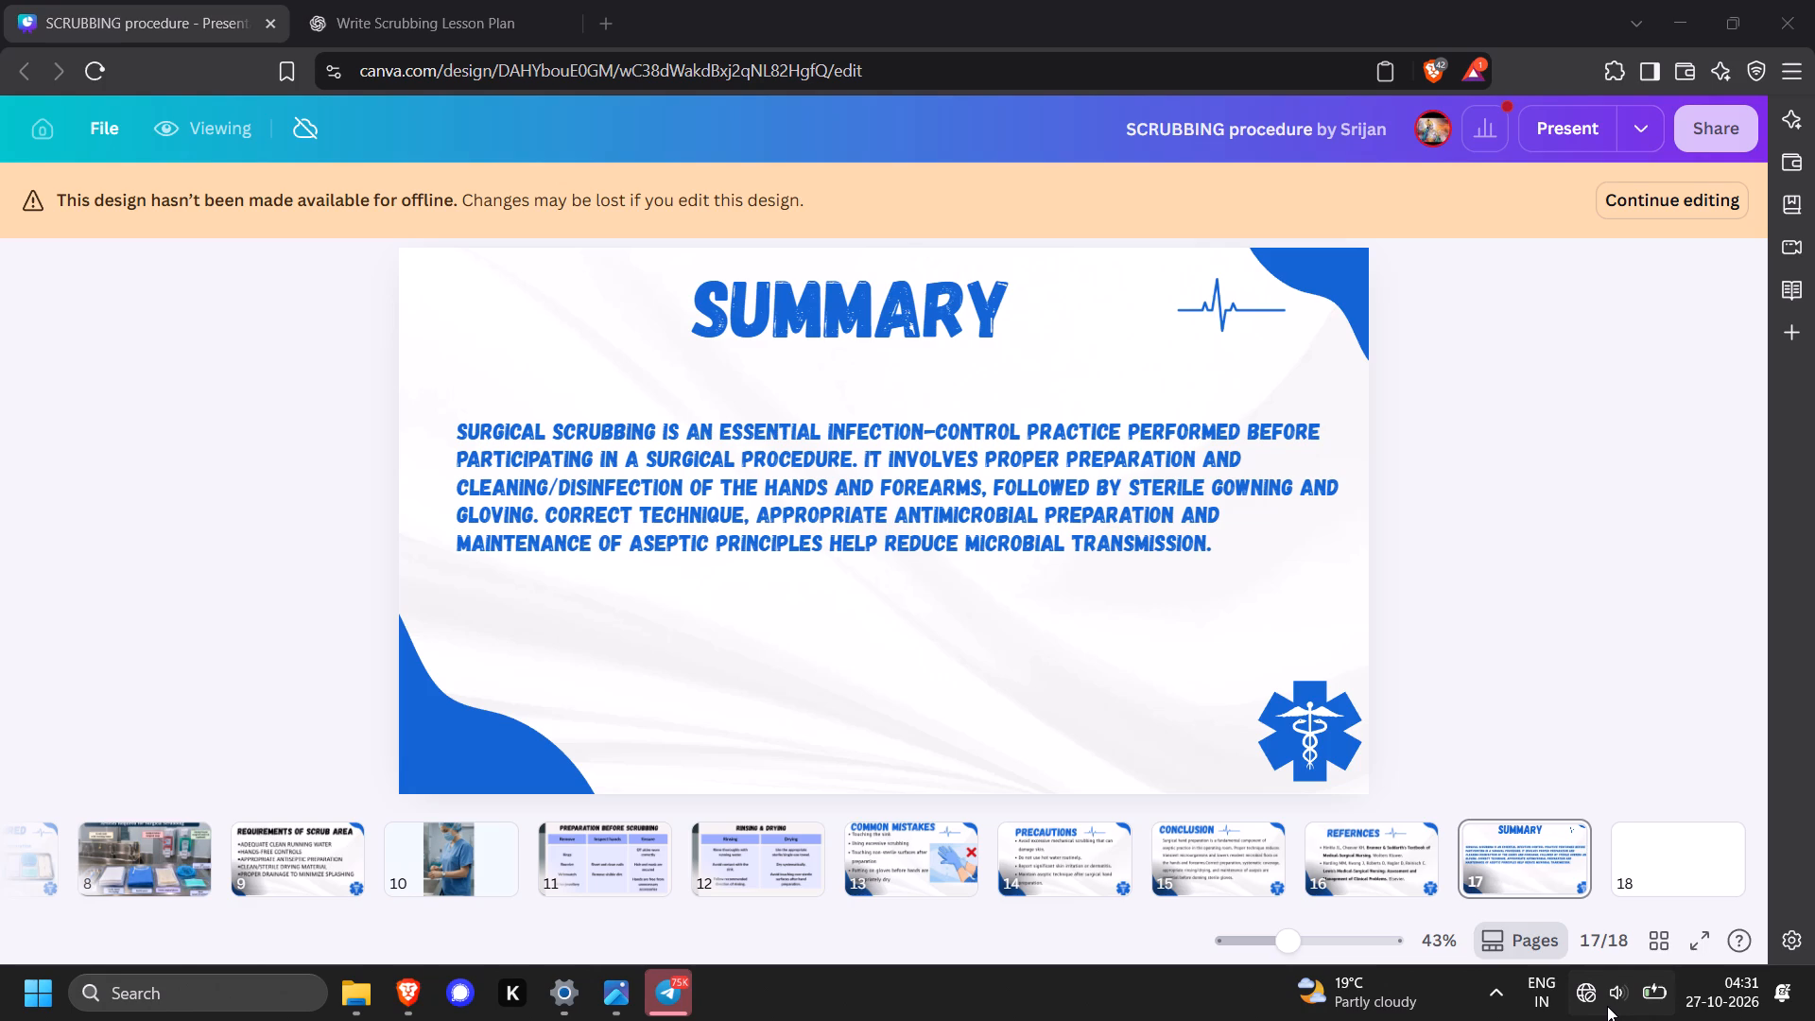
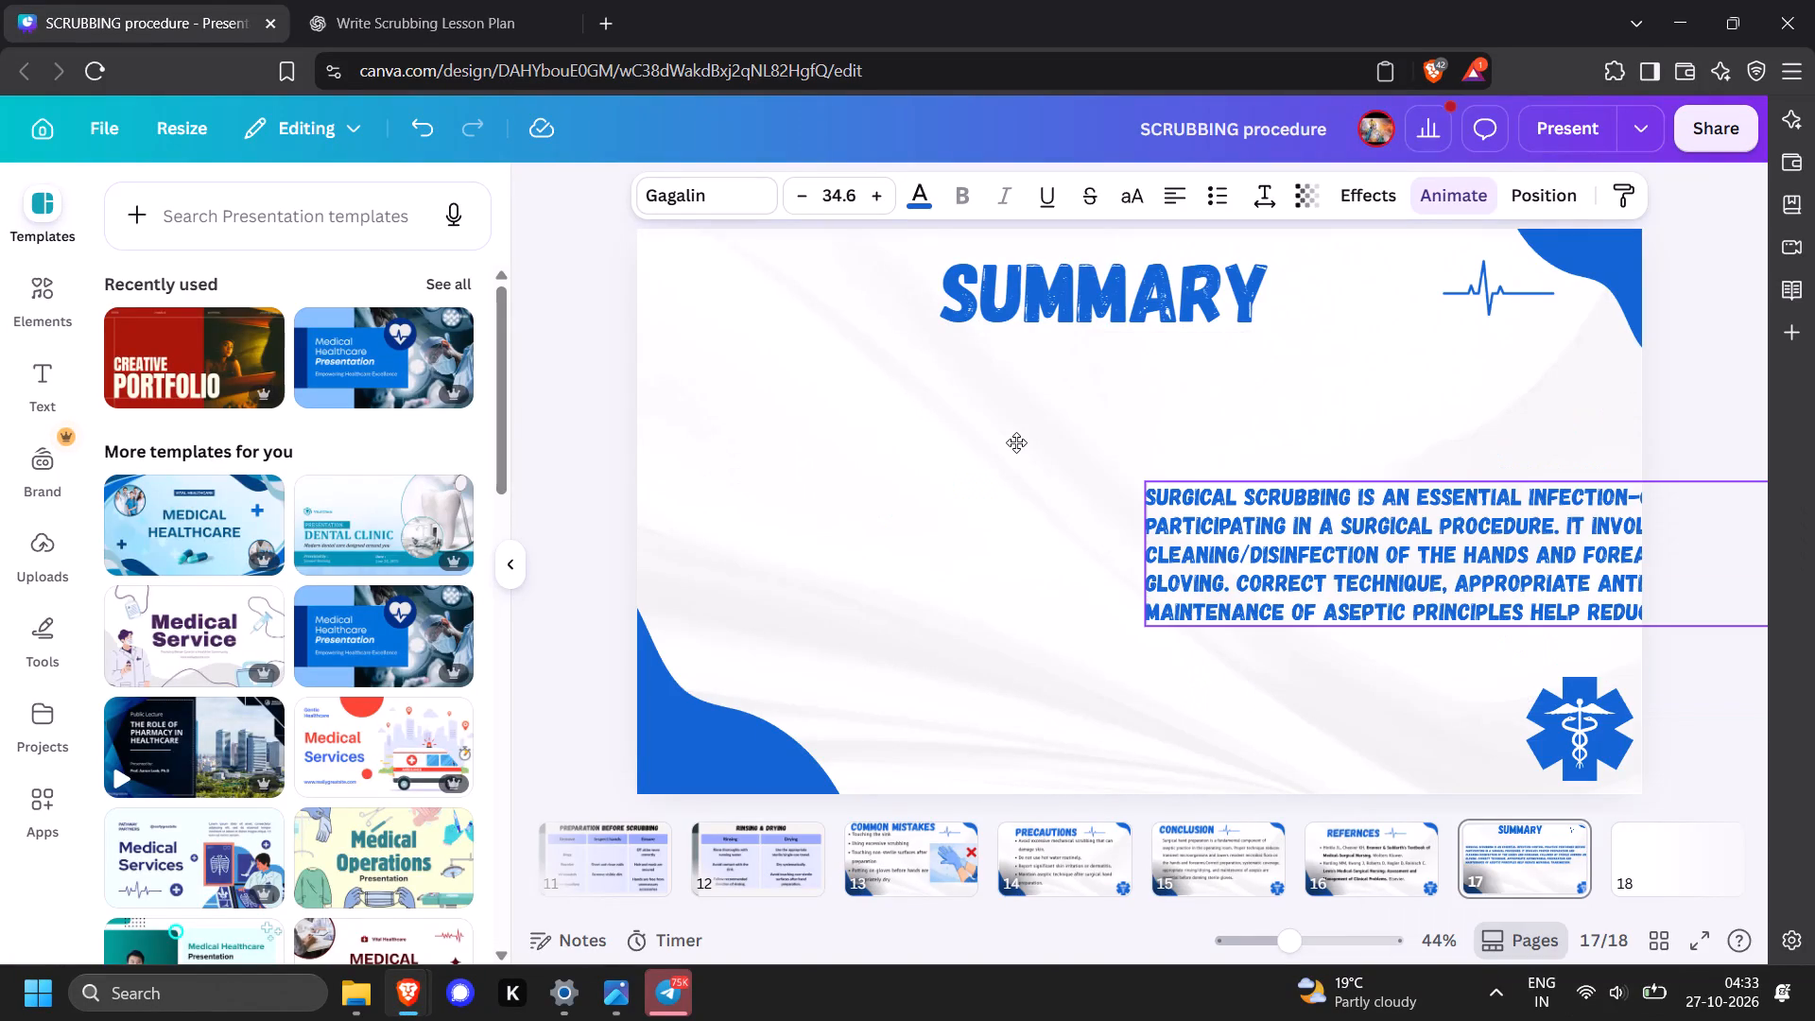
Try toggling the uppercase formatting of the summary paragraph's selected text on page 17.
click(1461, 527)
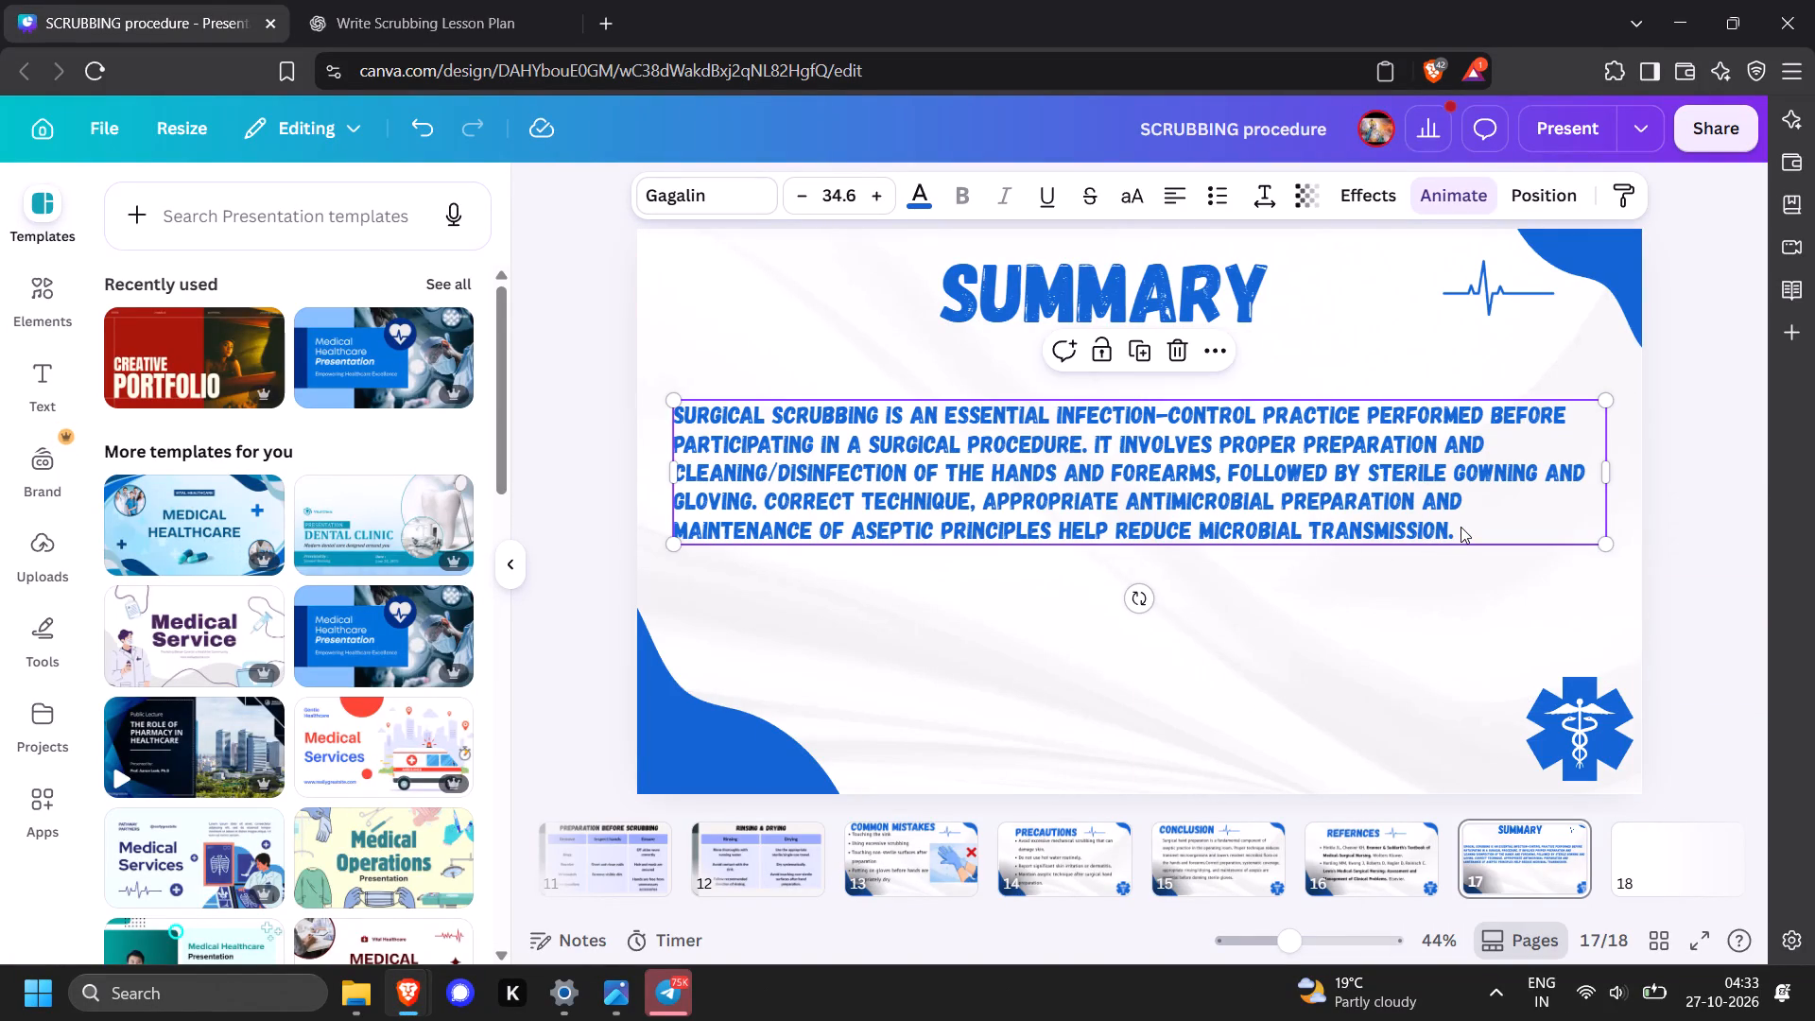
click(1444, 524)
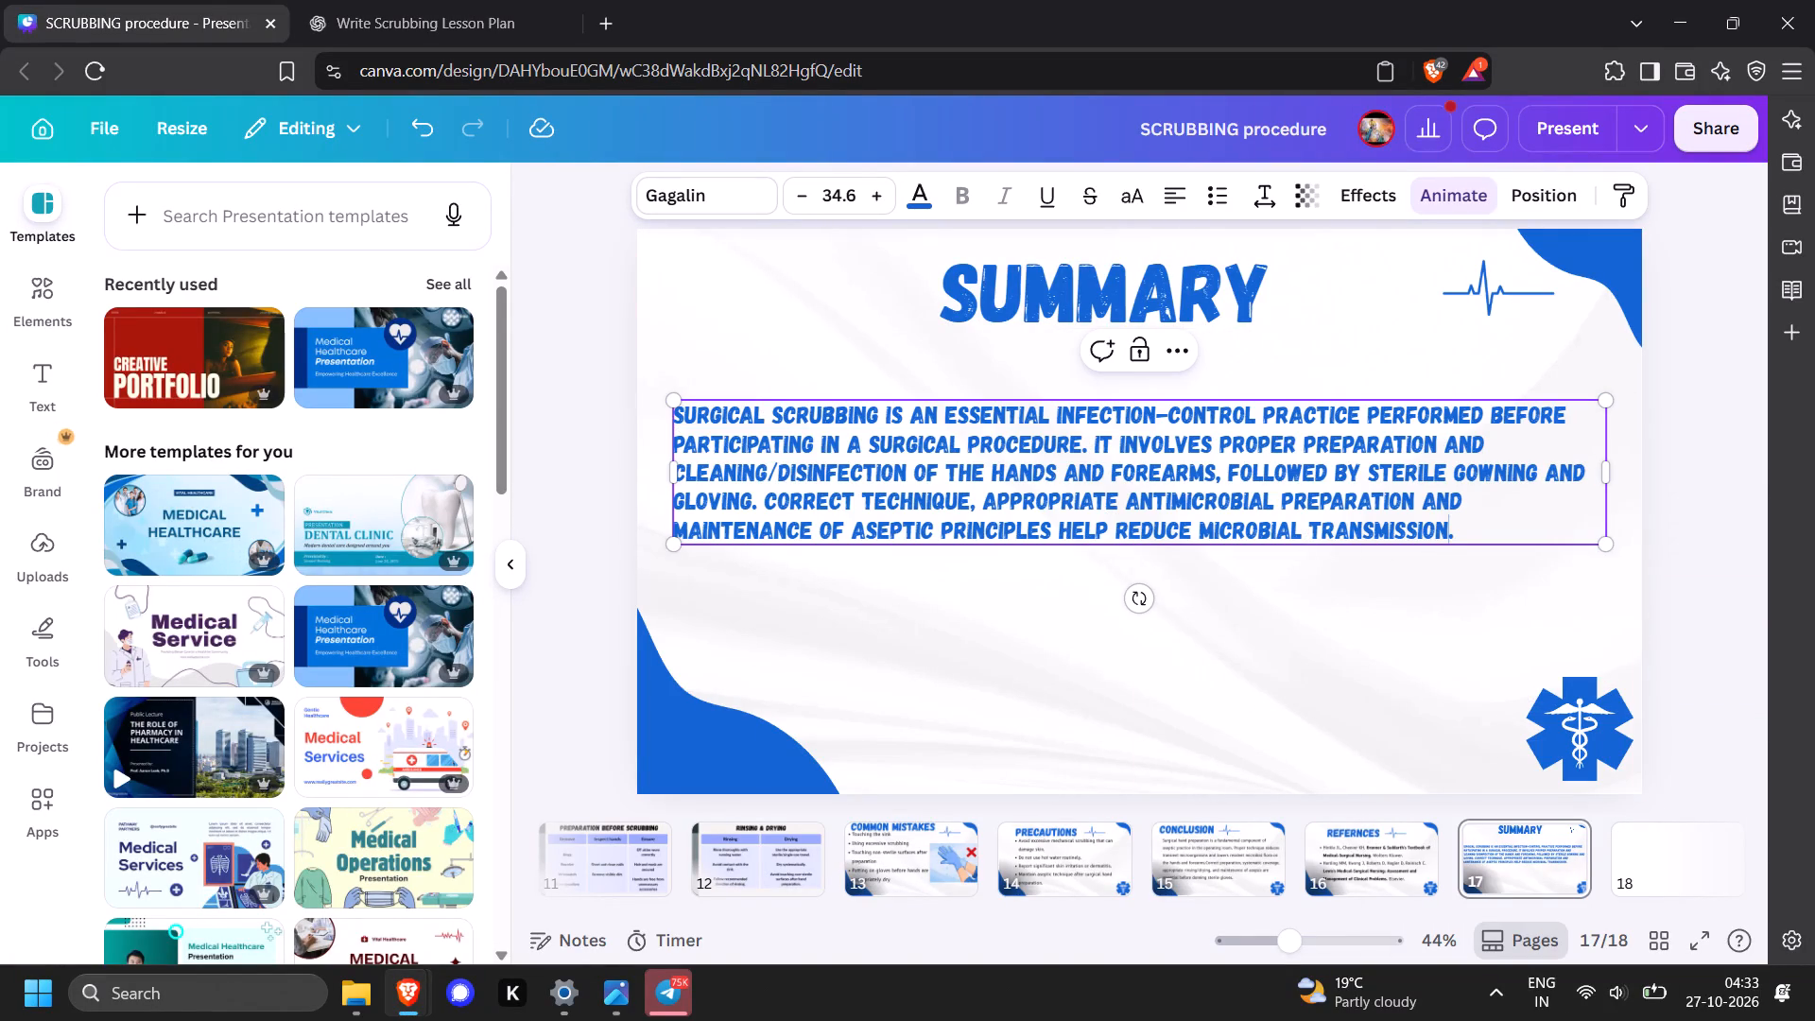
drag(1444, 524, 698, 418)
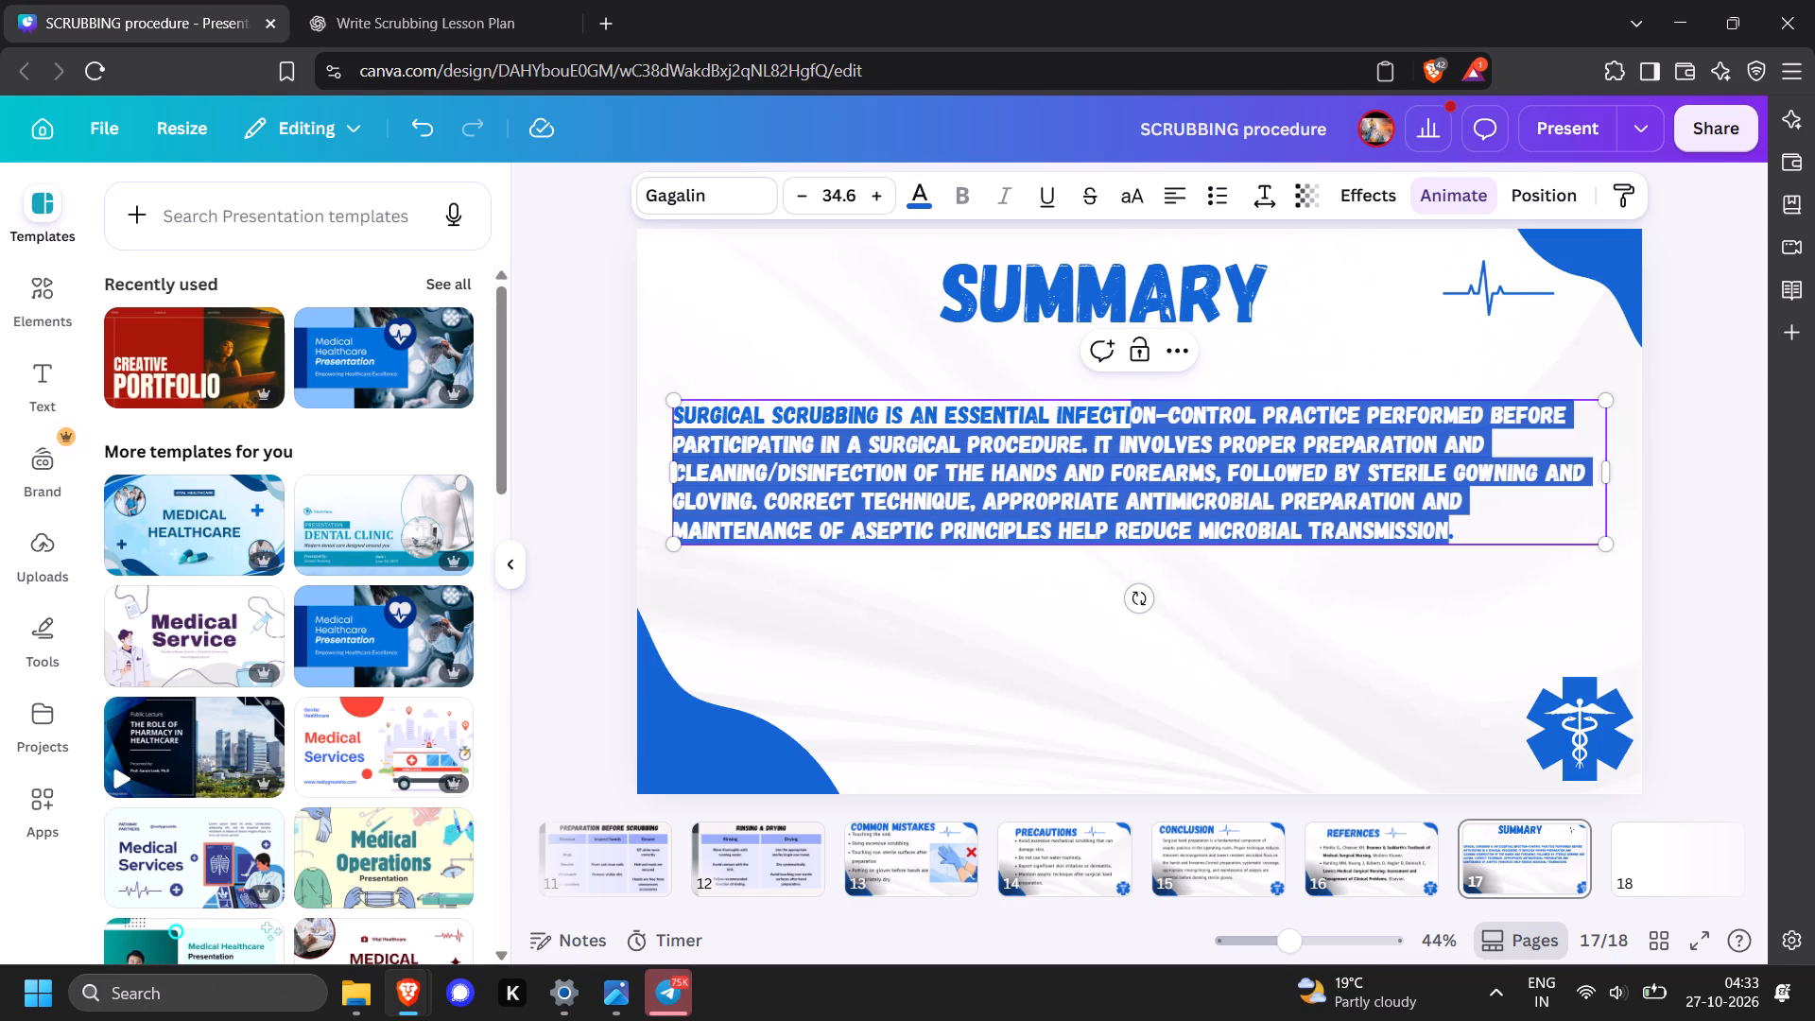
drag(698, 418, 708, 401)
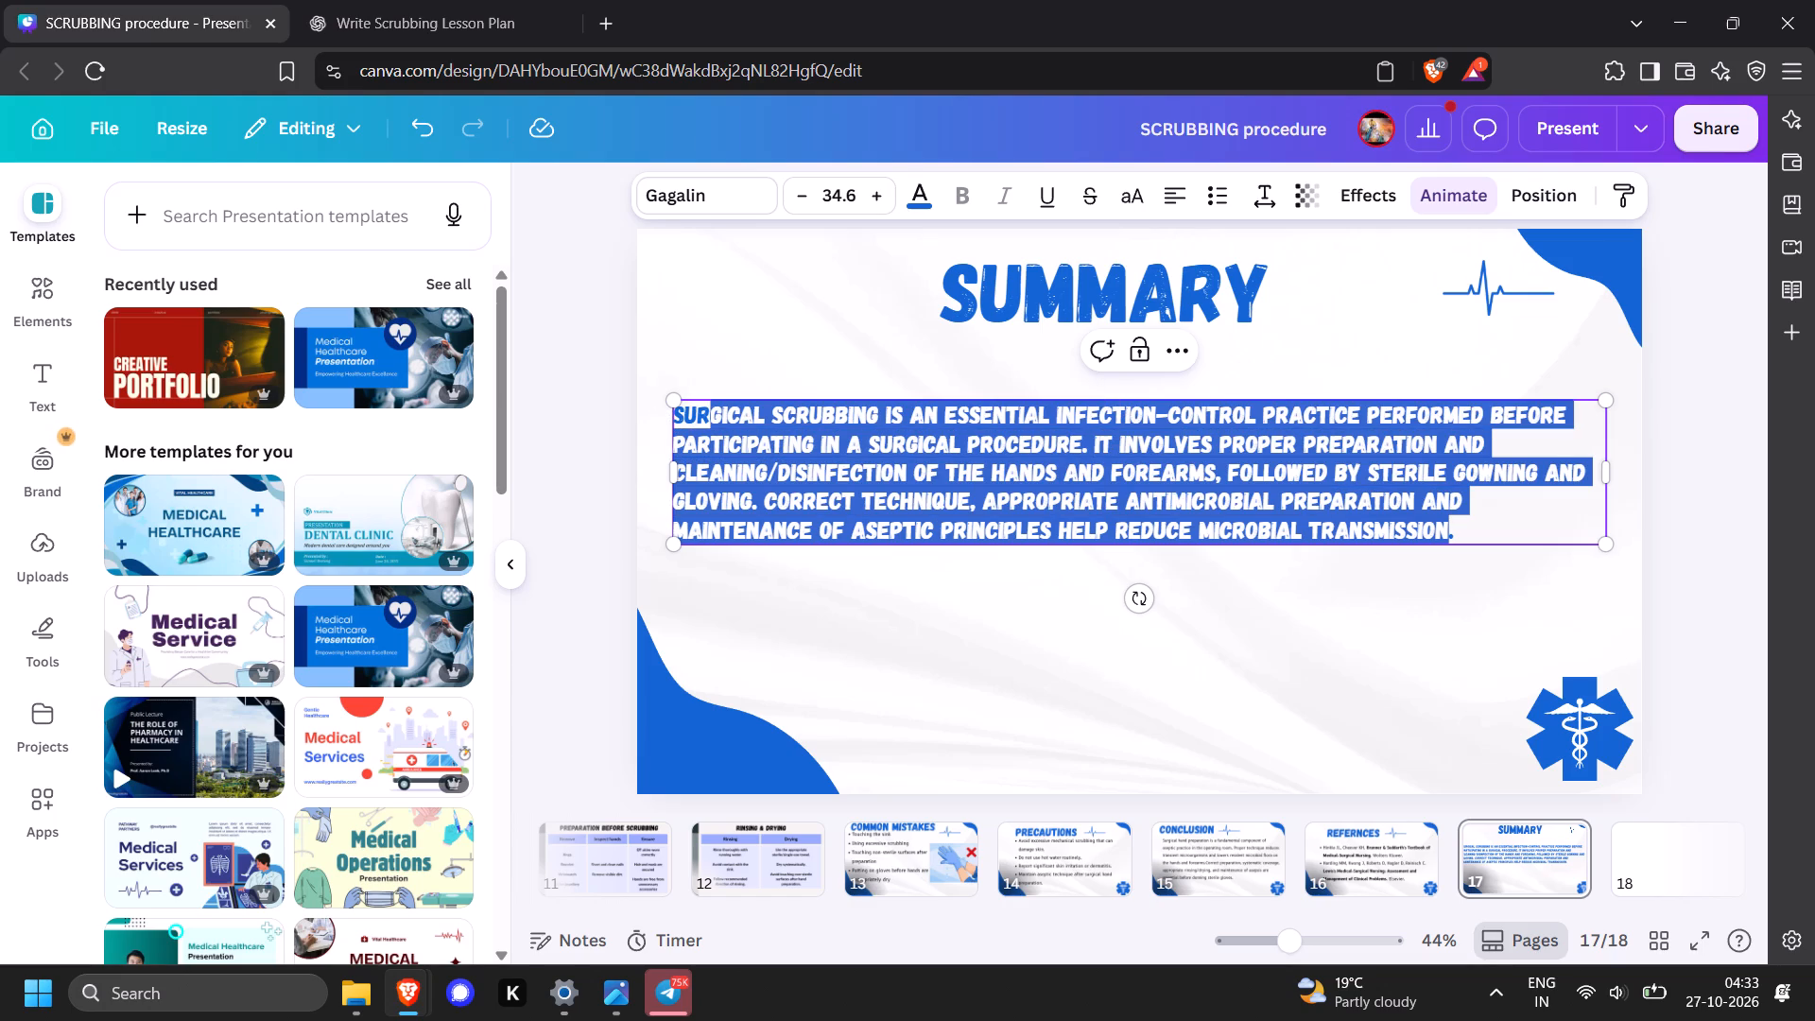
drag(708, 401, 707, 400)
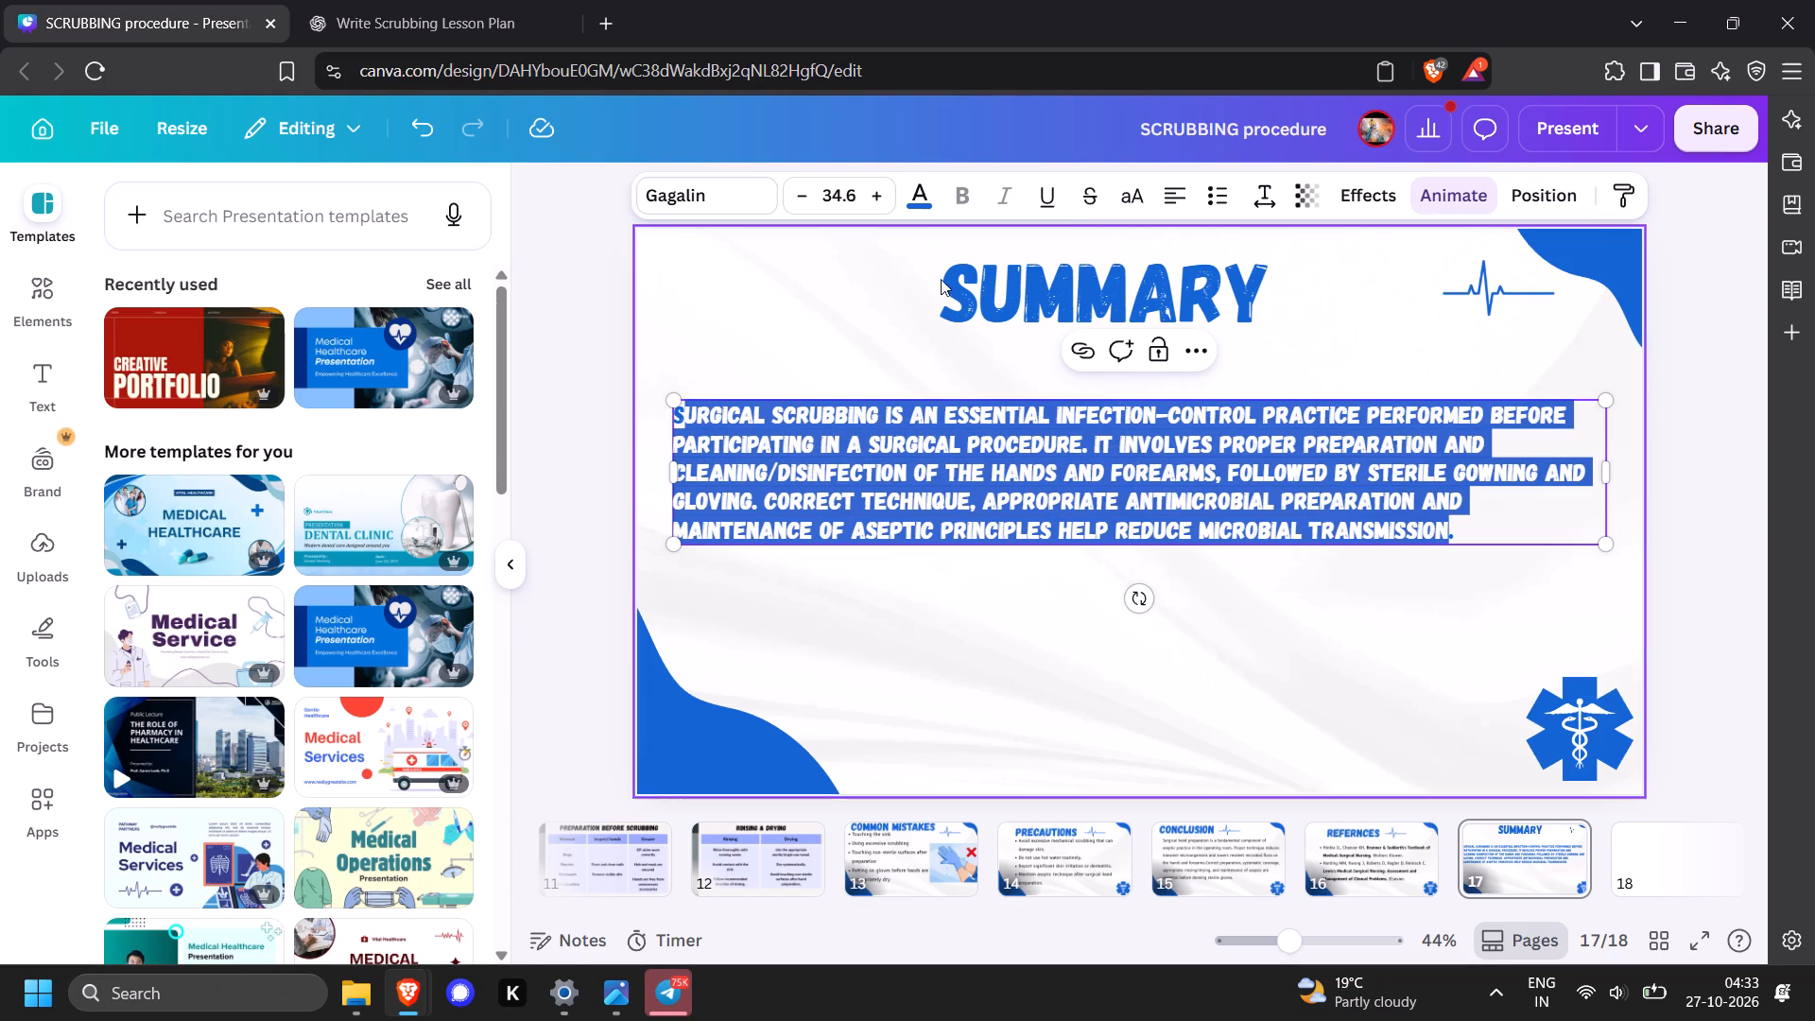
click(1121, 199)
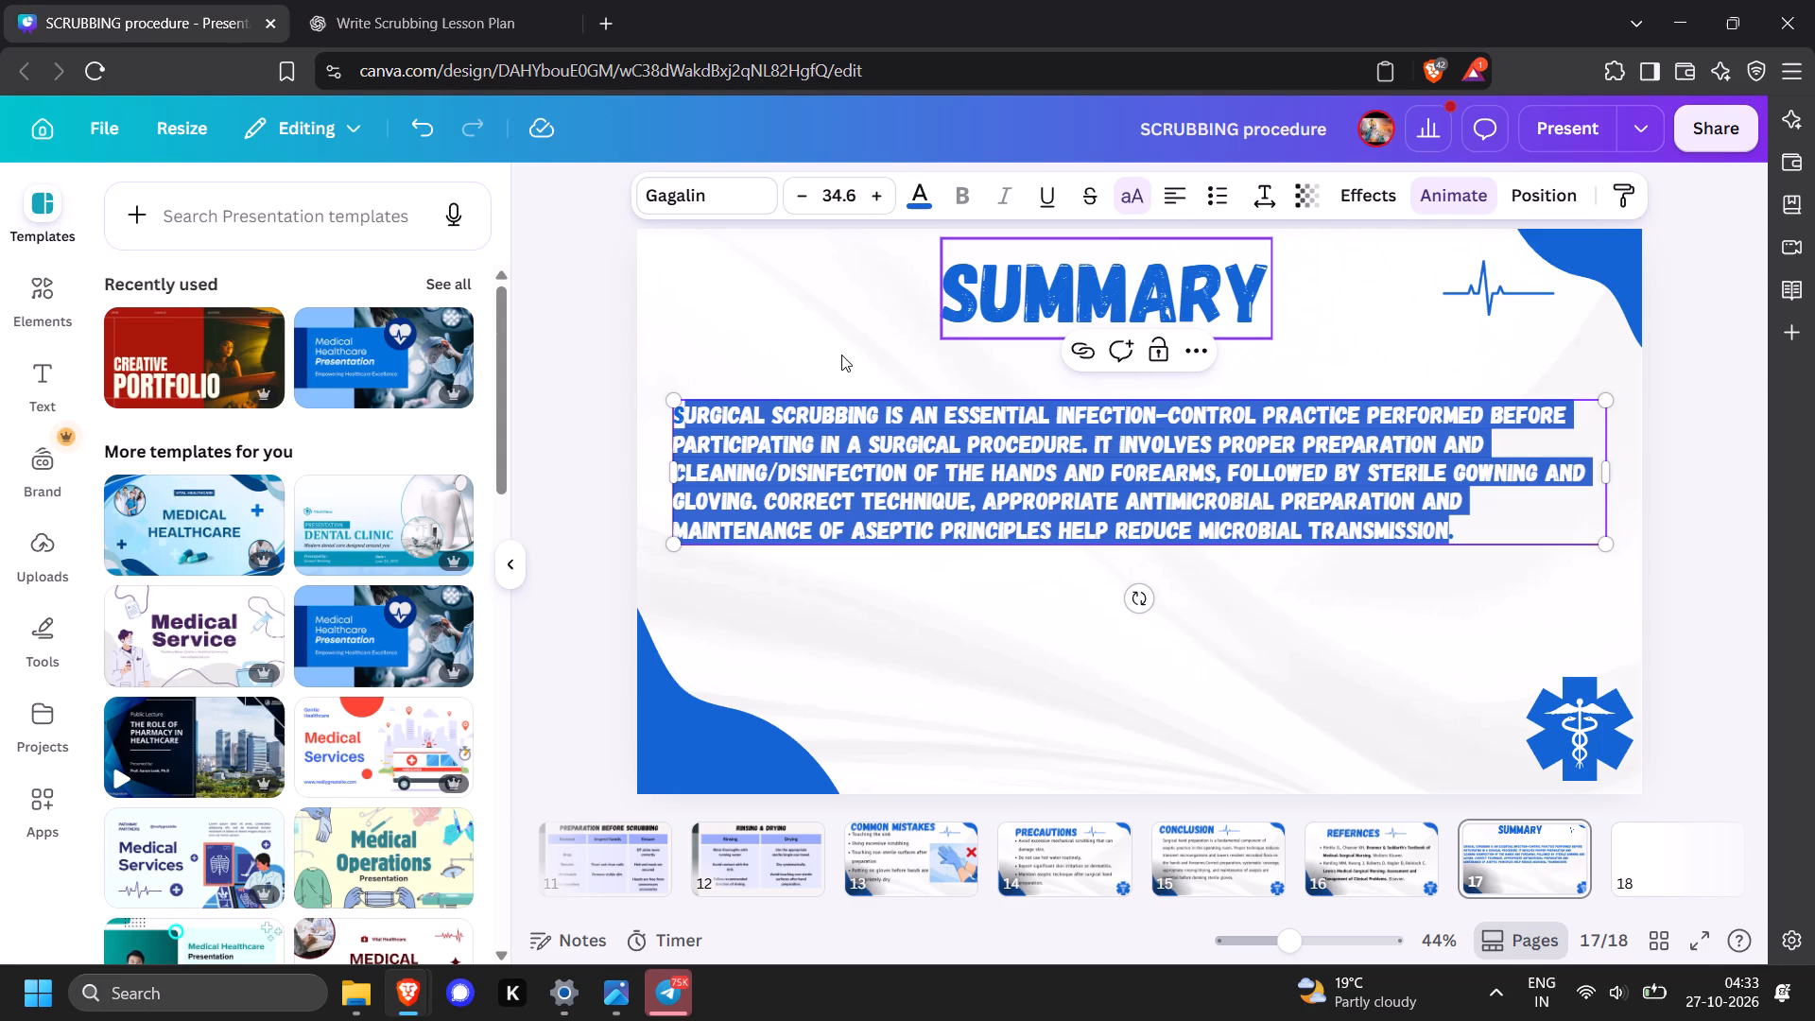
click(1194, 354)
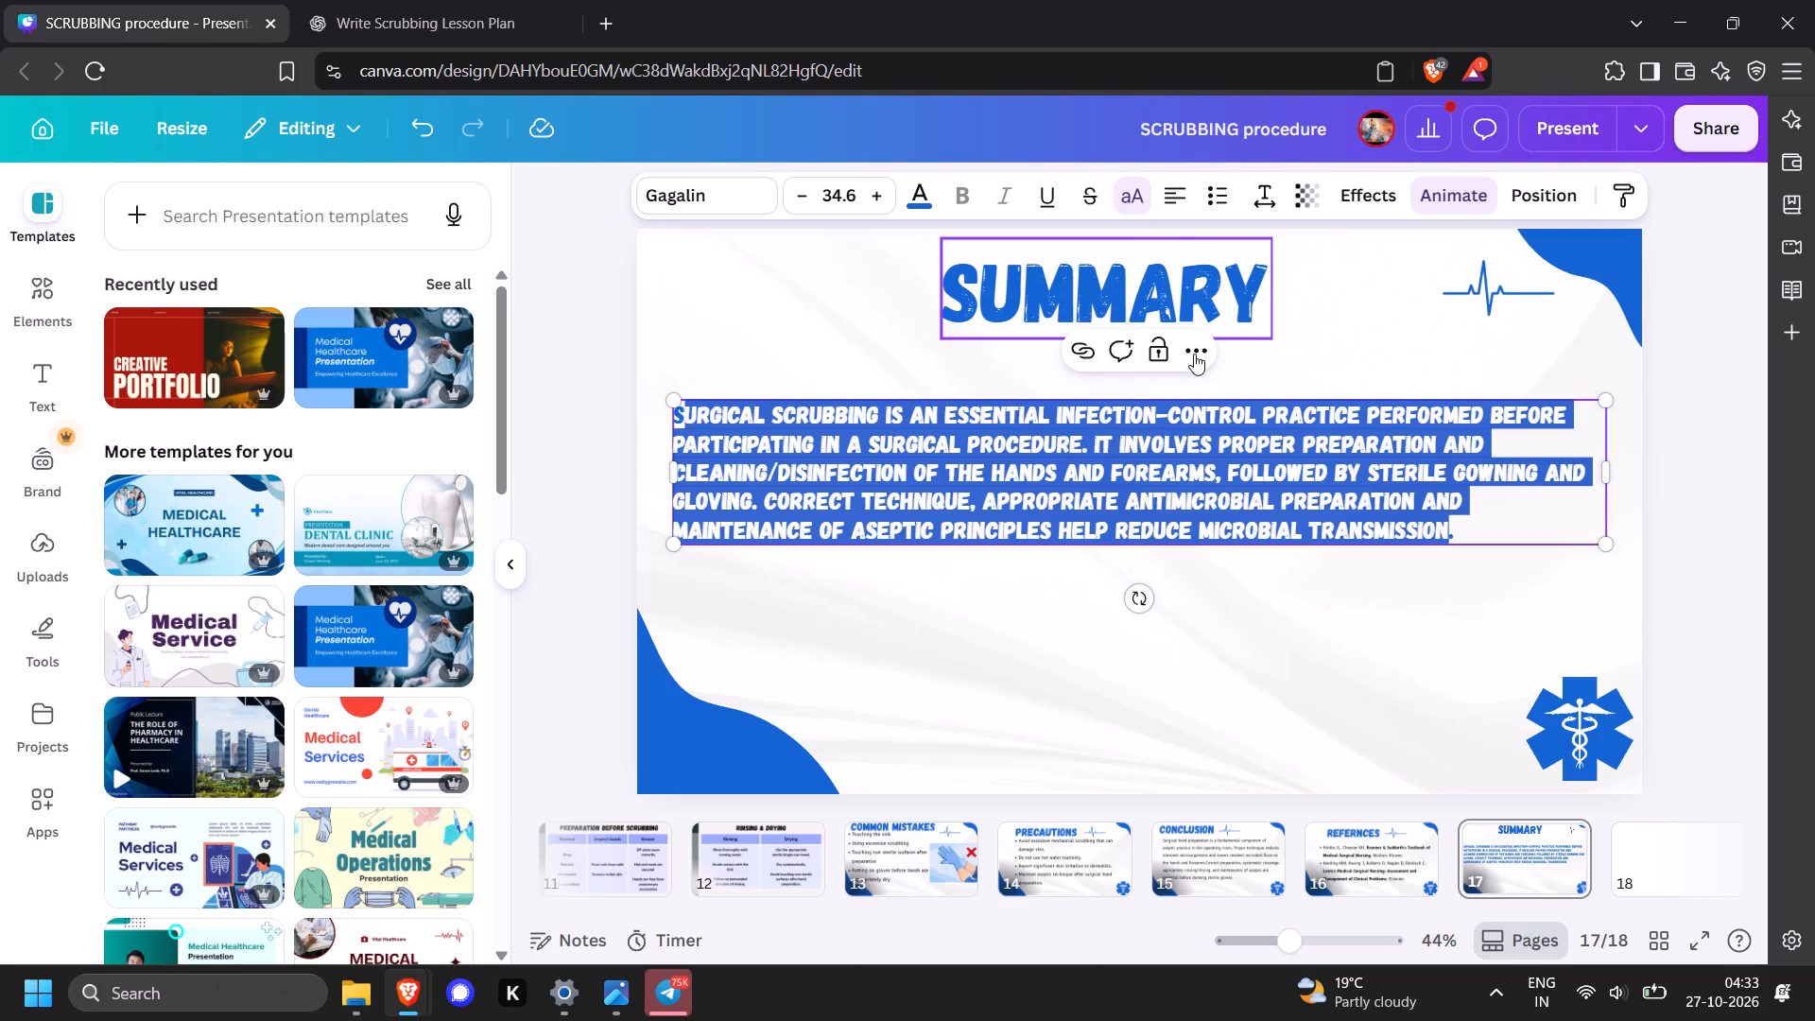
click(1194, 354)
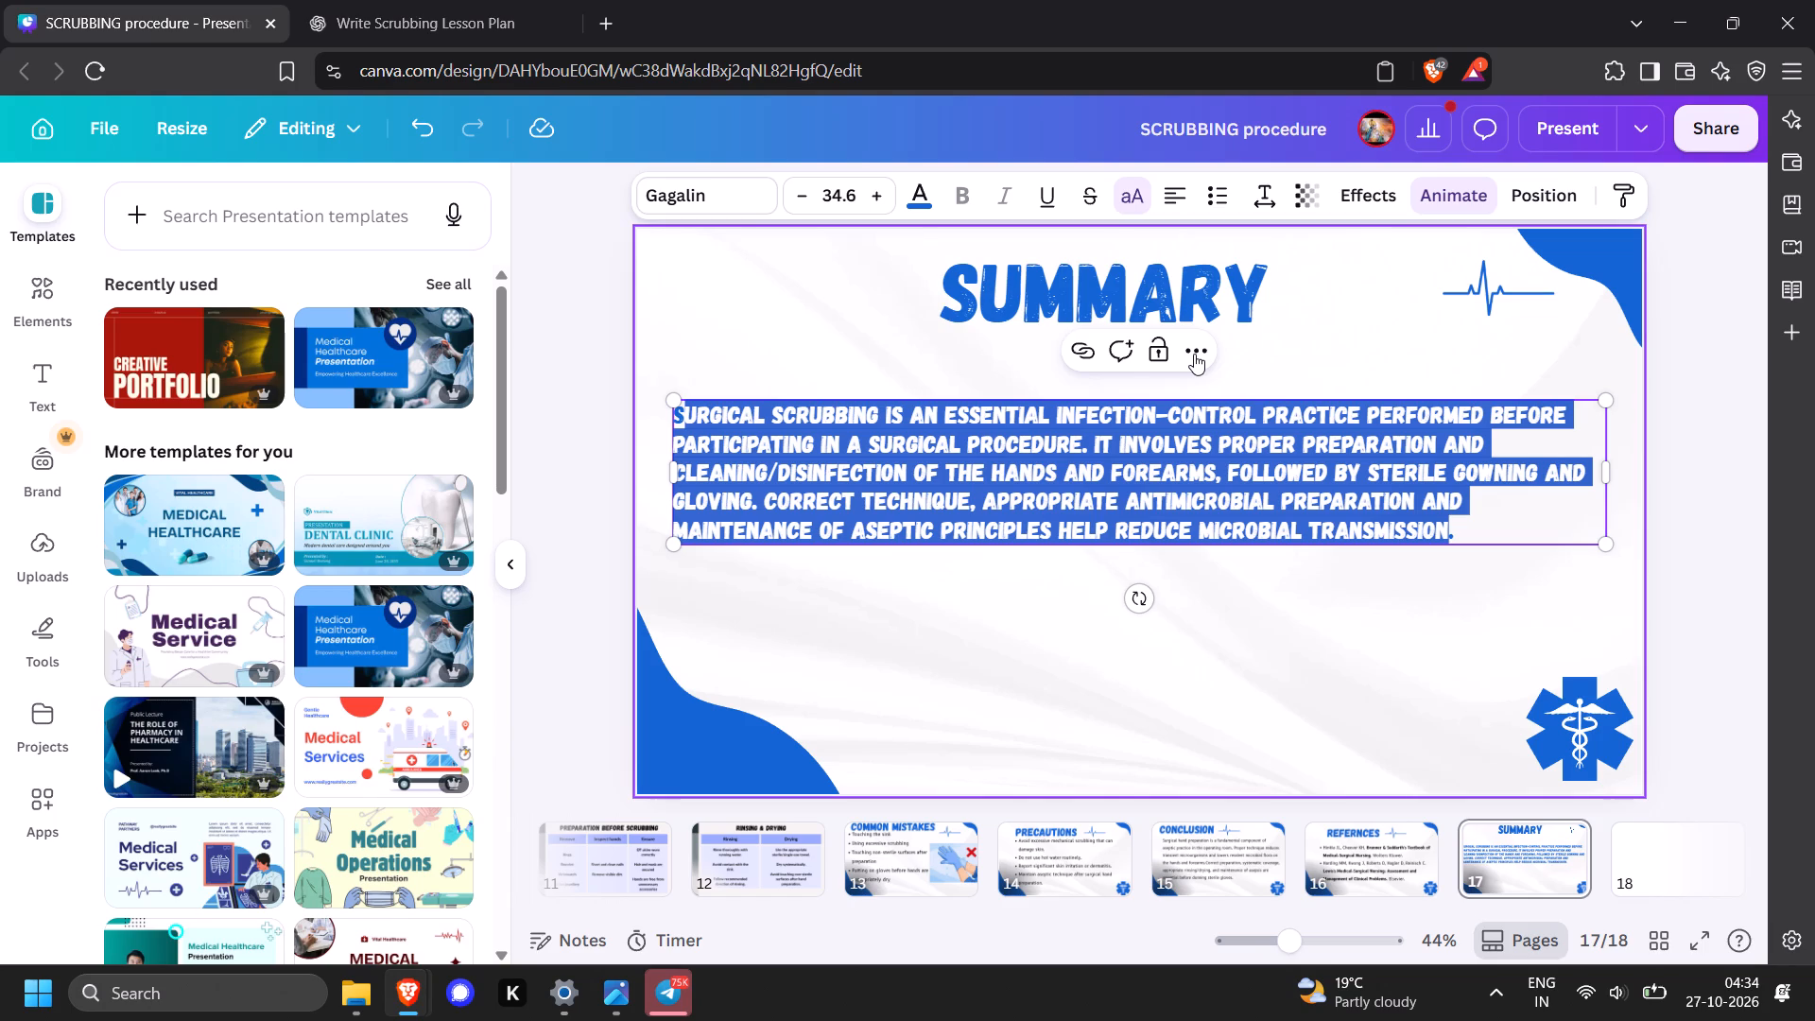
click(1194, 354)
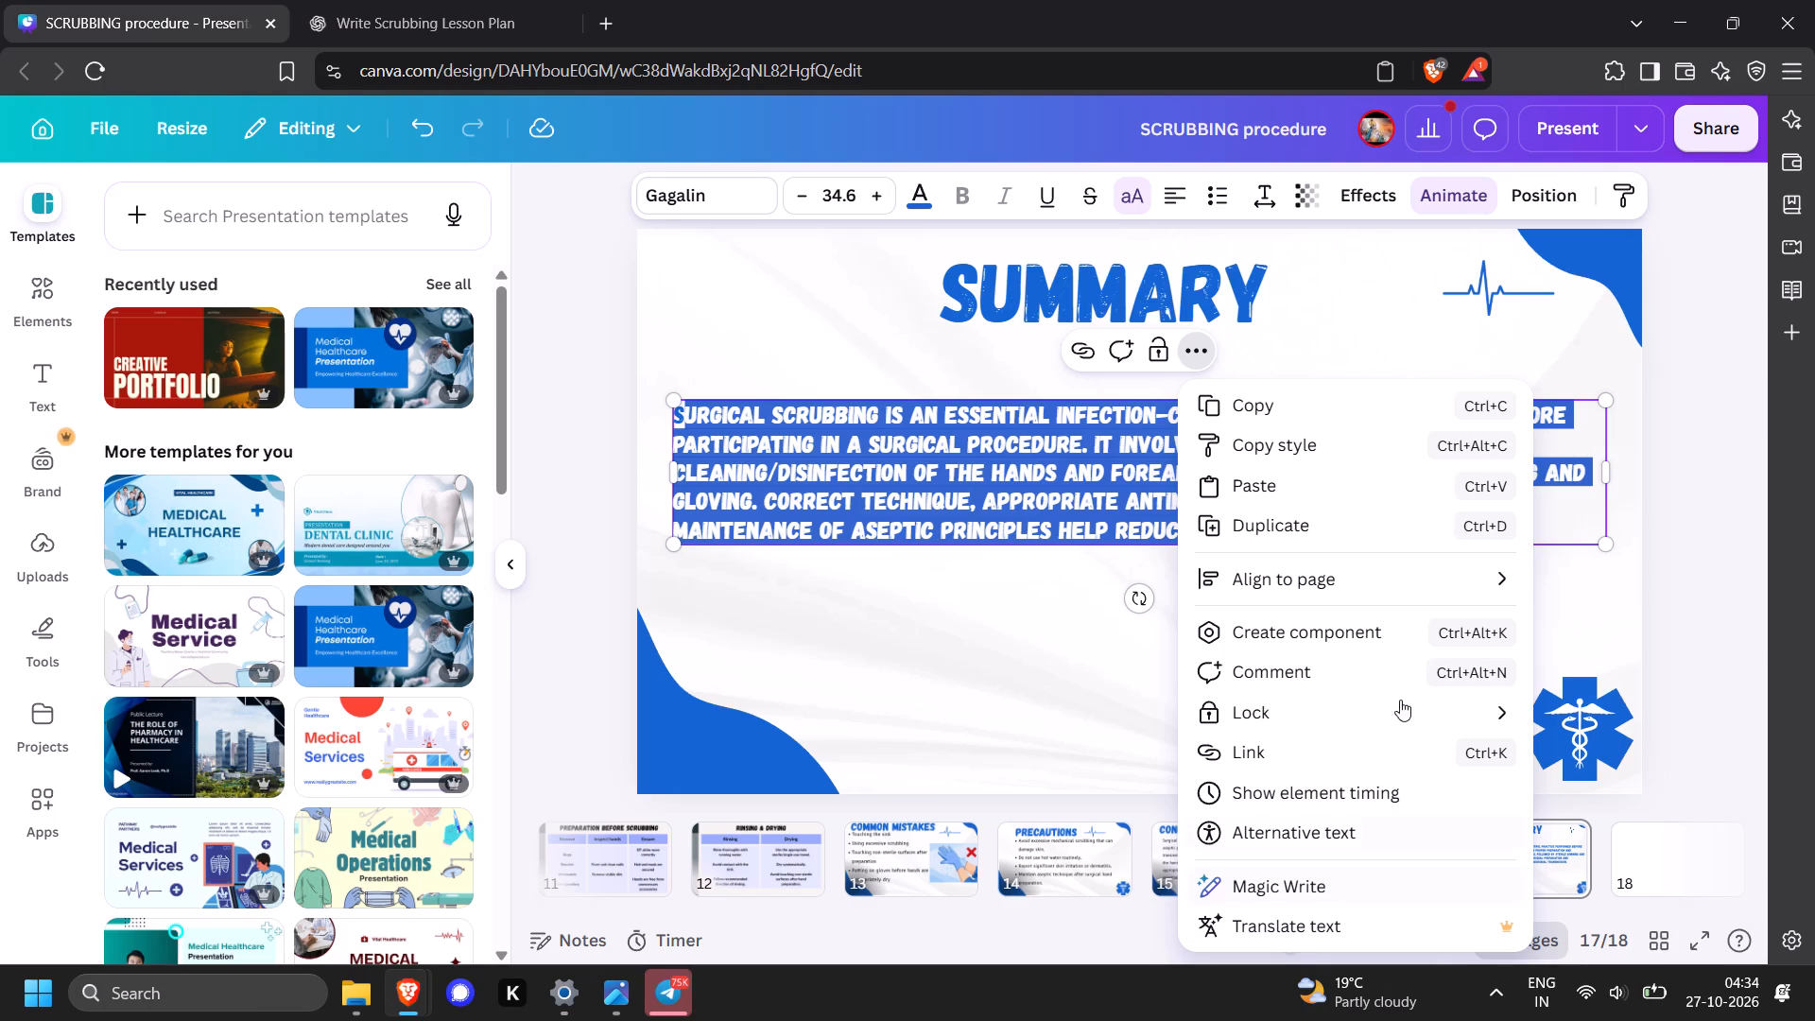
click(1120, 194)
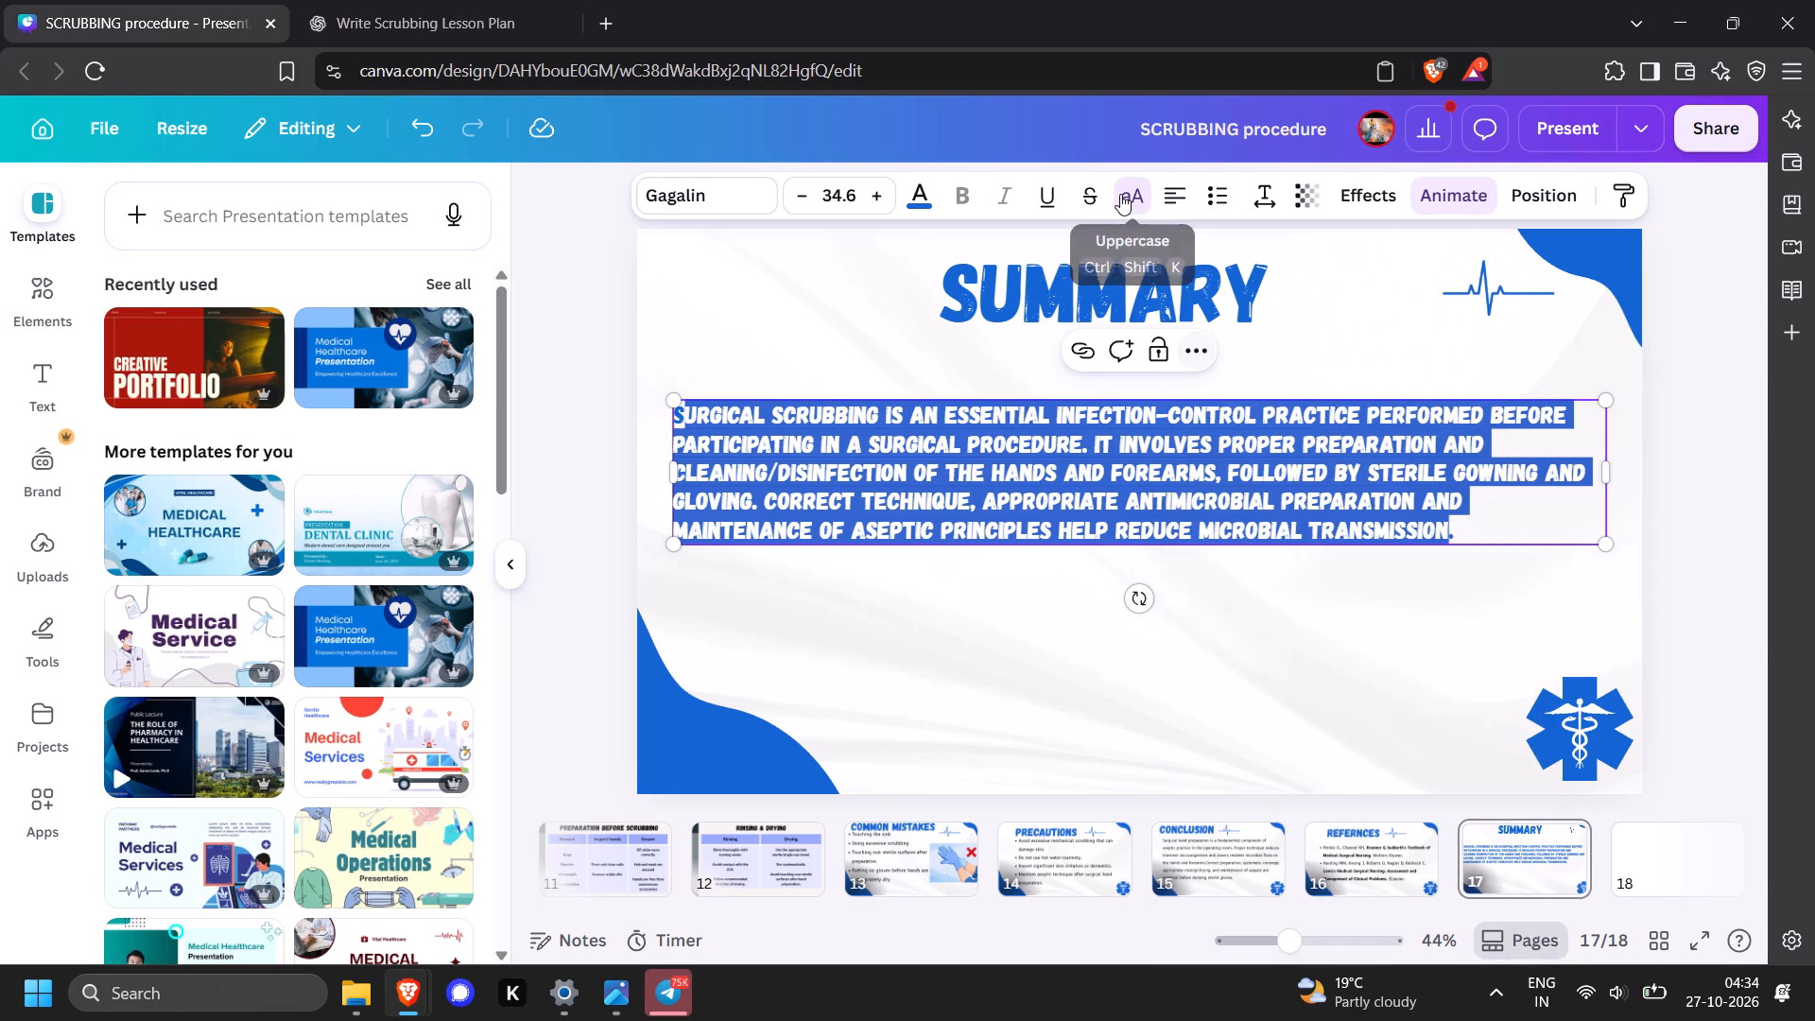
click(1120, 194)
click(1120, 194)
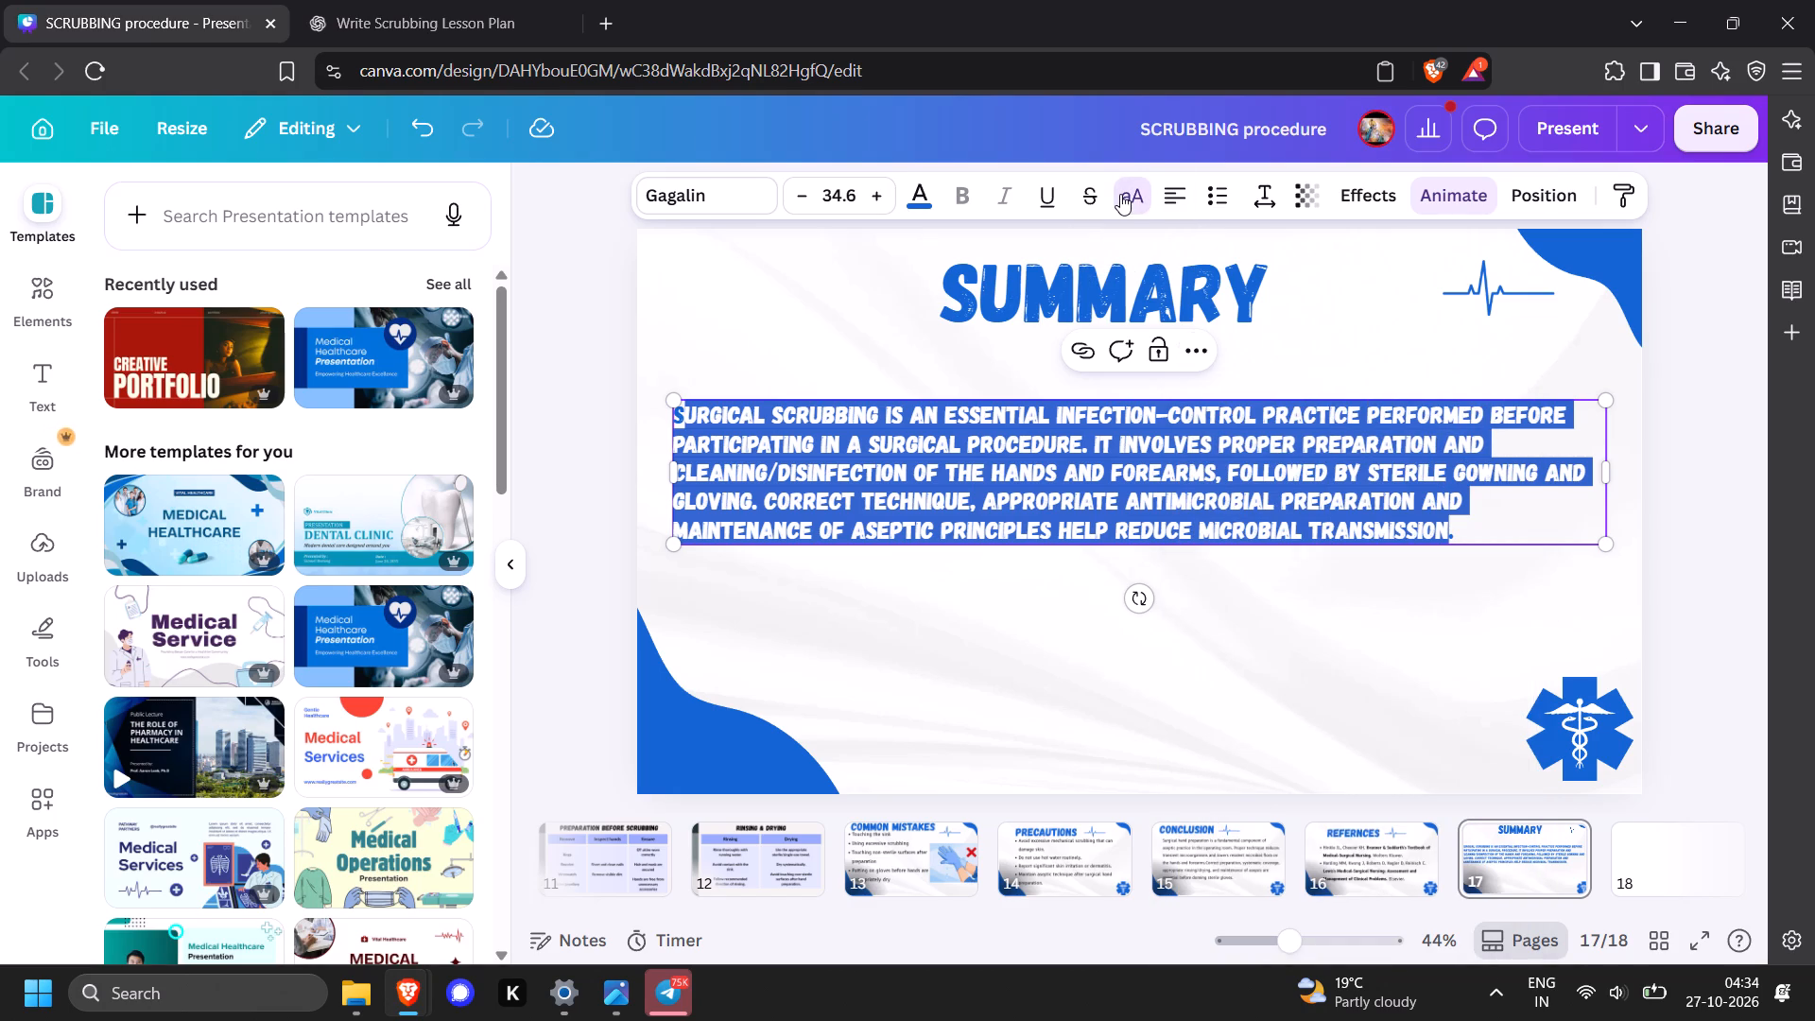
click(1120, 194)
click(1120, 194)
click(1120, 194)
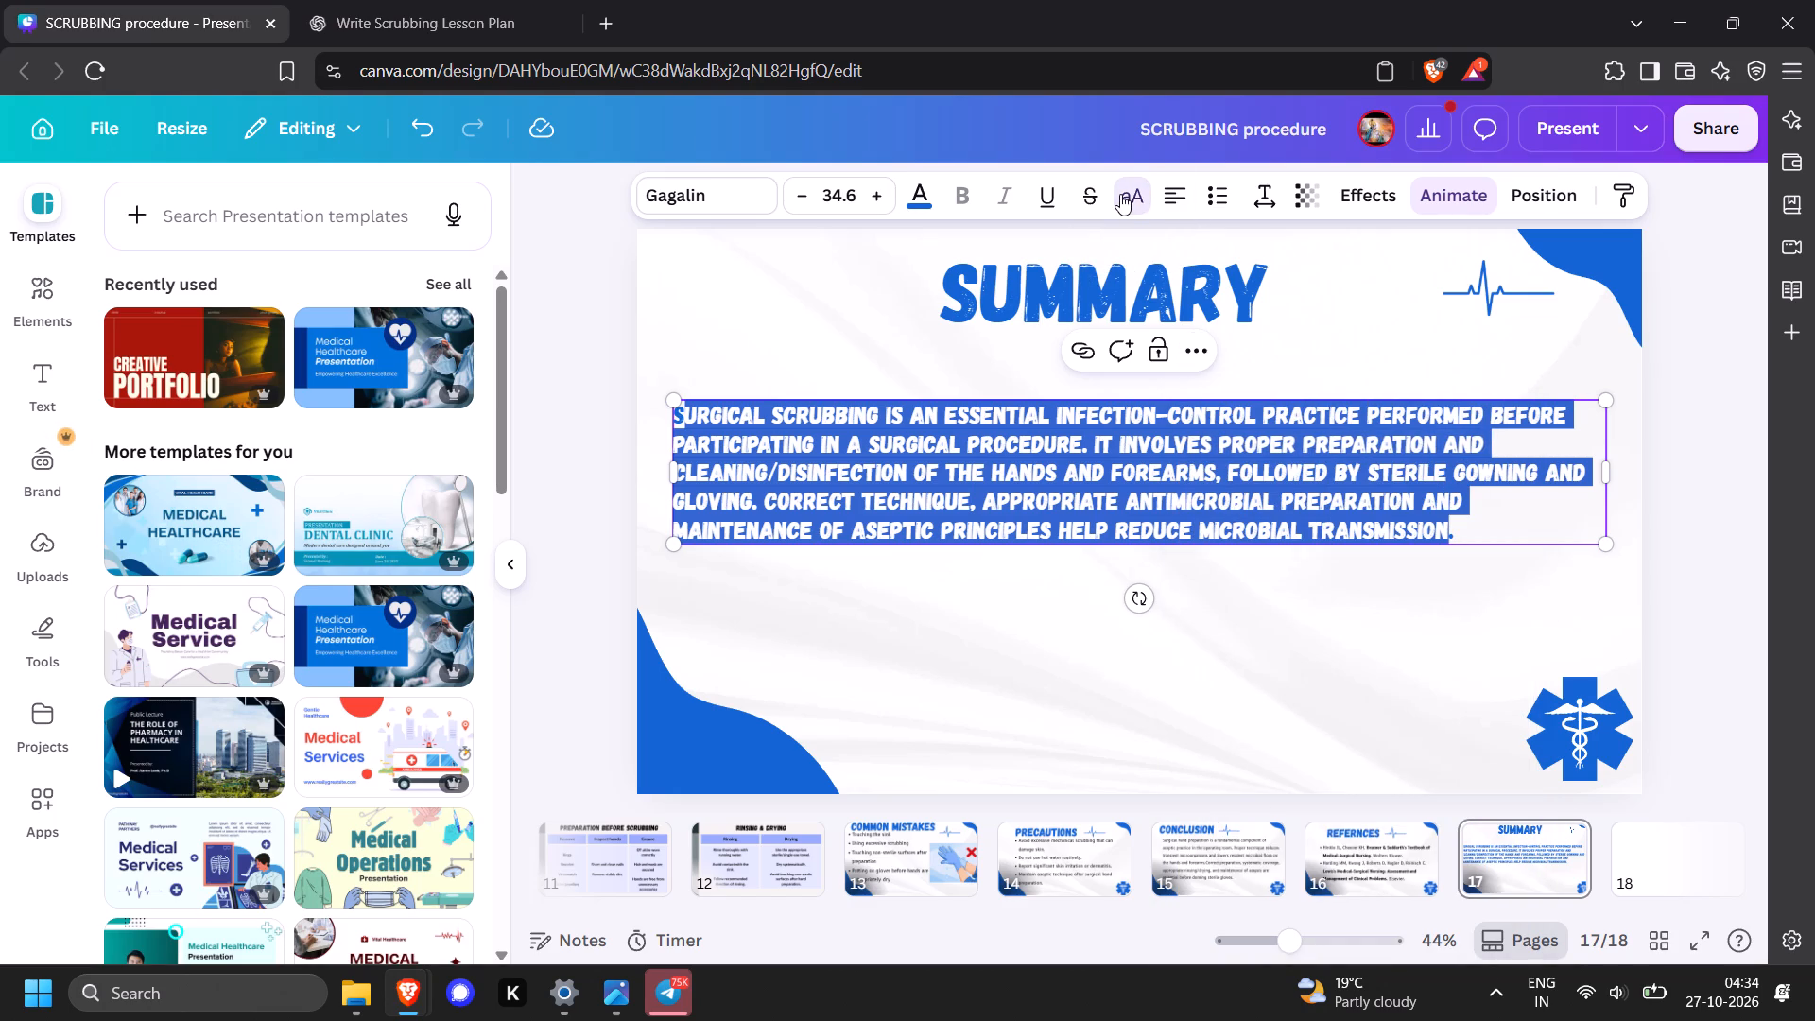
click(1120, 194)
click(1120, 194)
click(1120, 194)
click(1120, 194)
key(BackSpace)
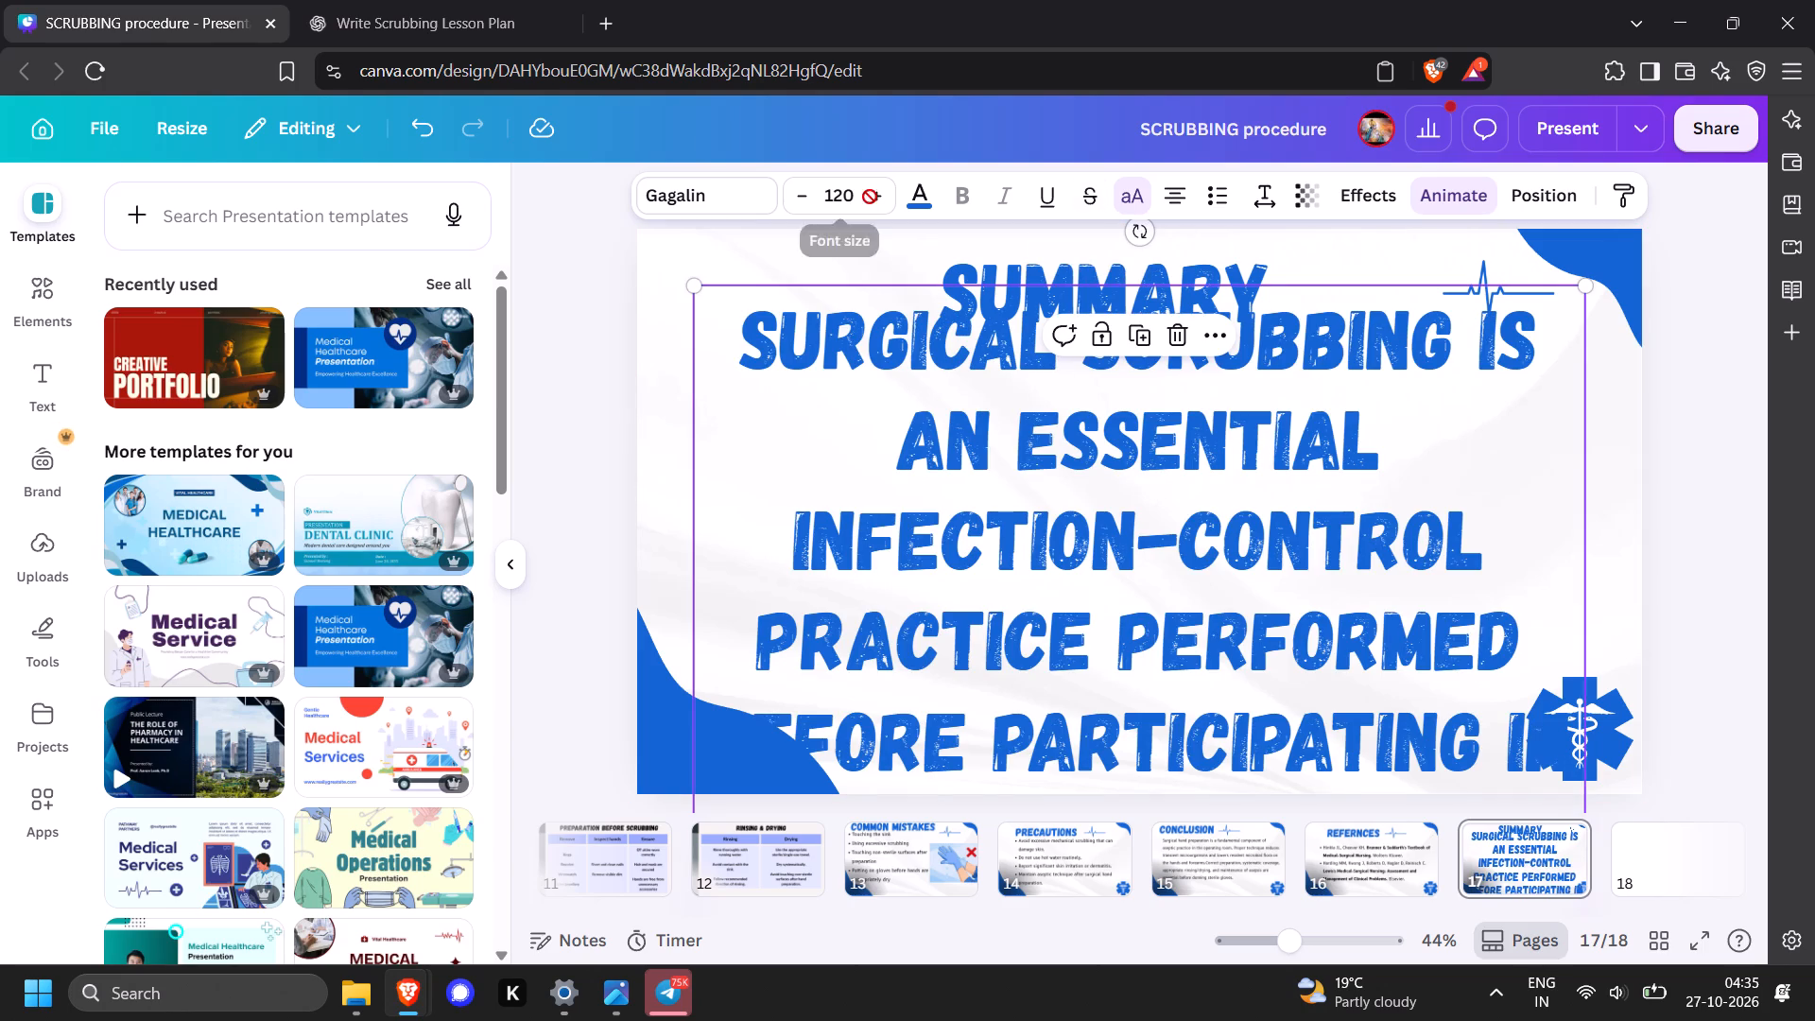
Format the pasted summary paragraph in the Inter font at size 42 with uppercase turned off.
click(774, 204)
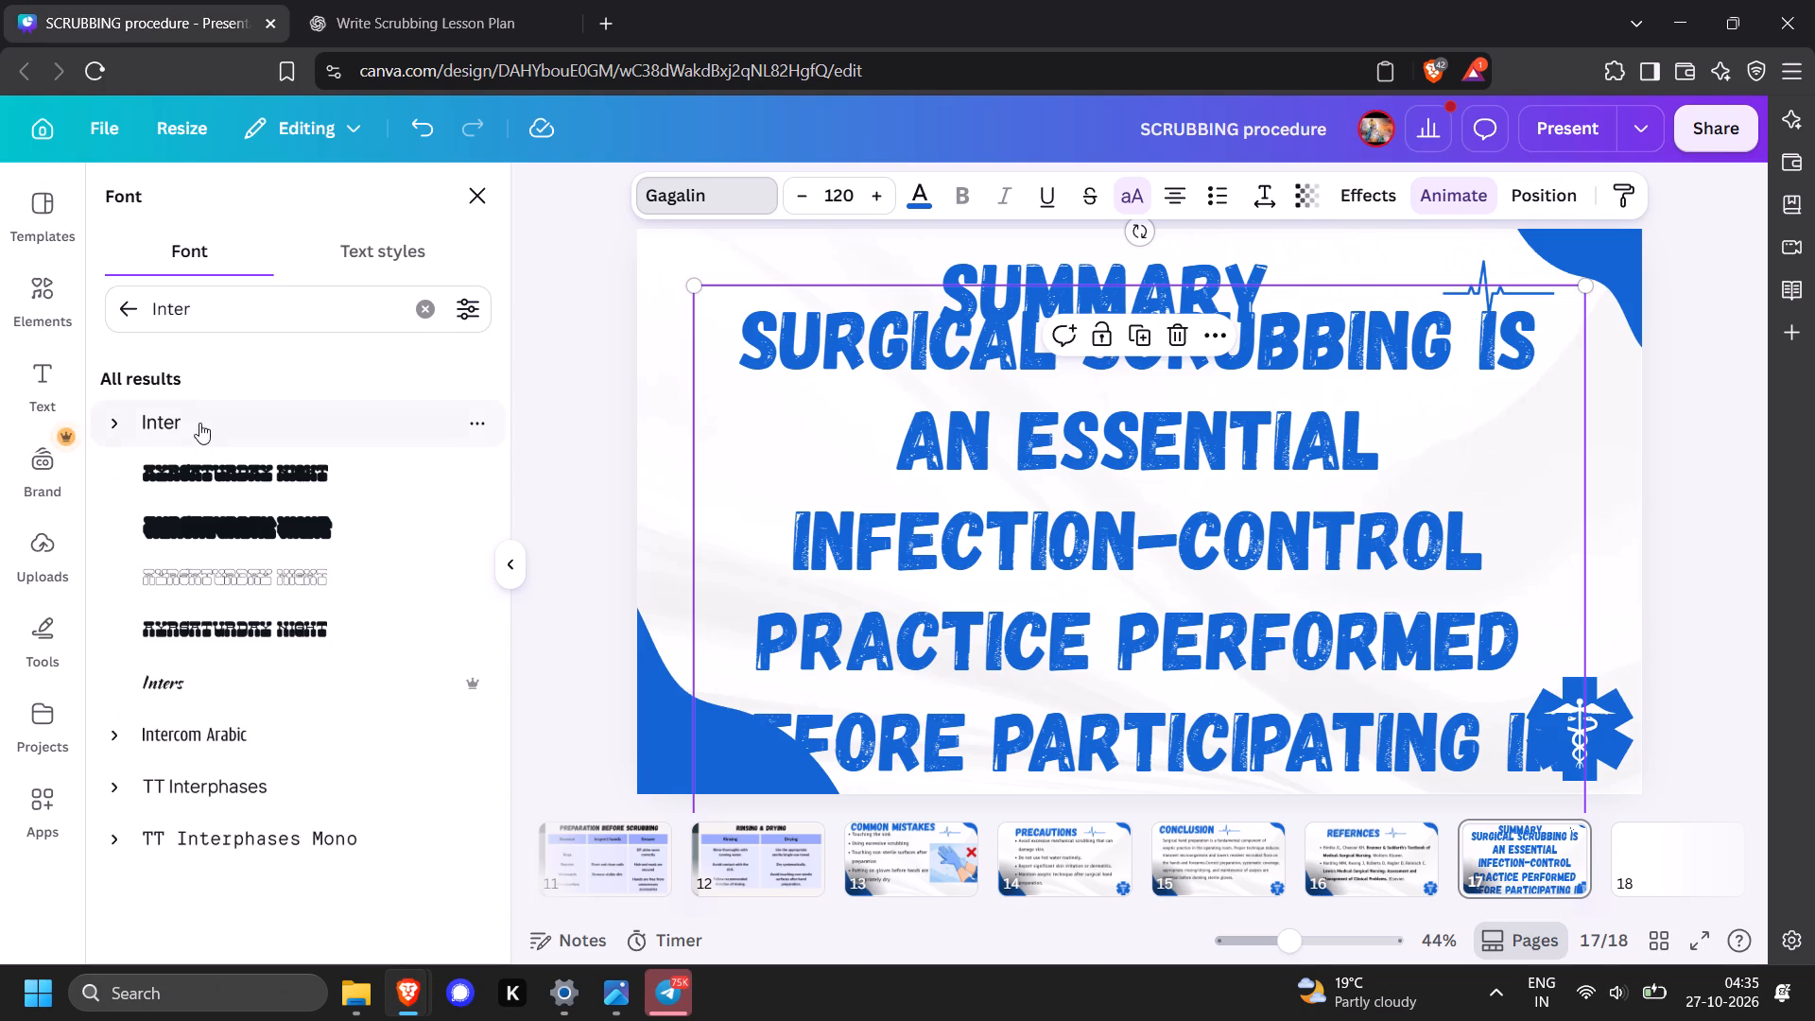
click(188, 434)
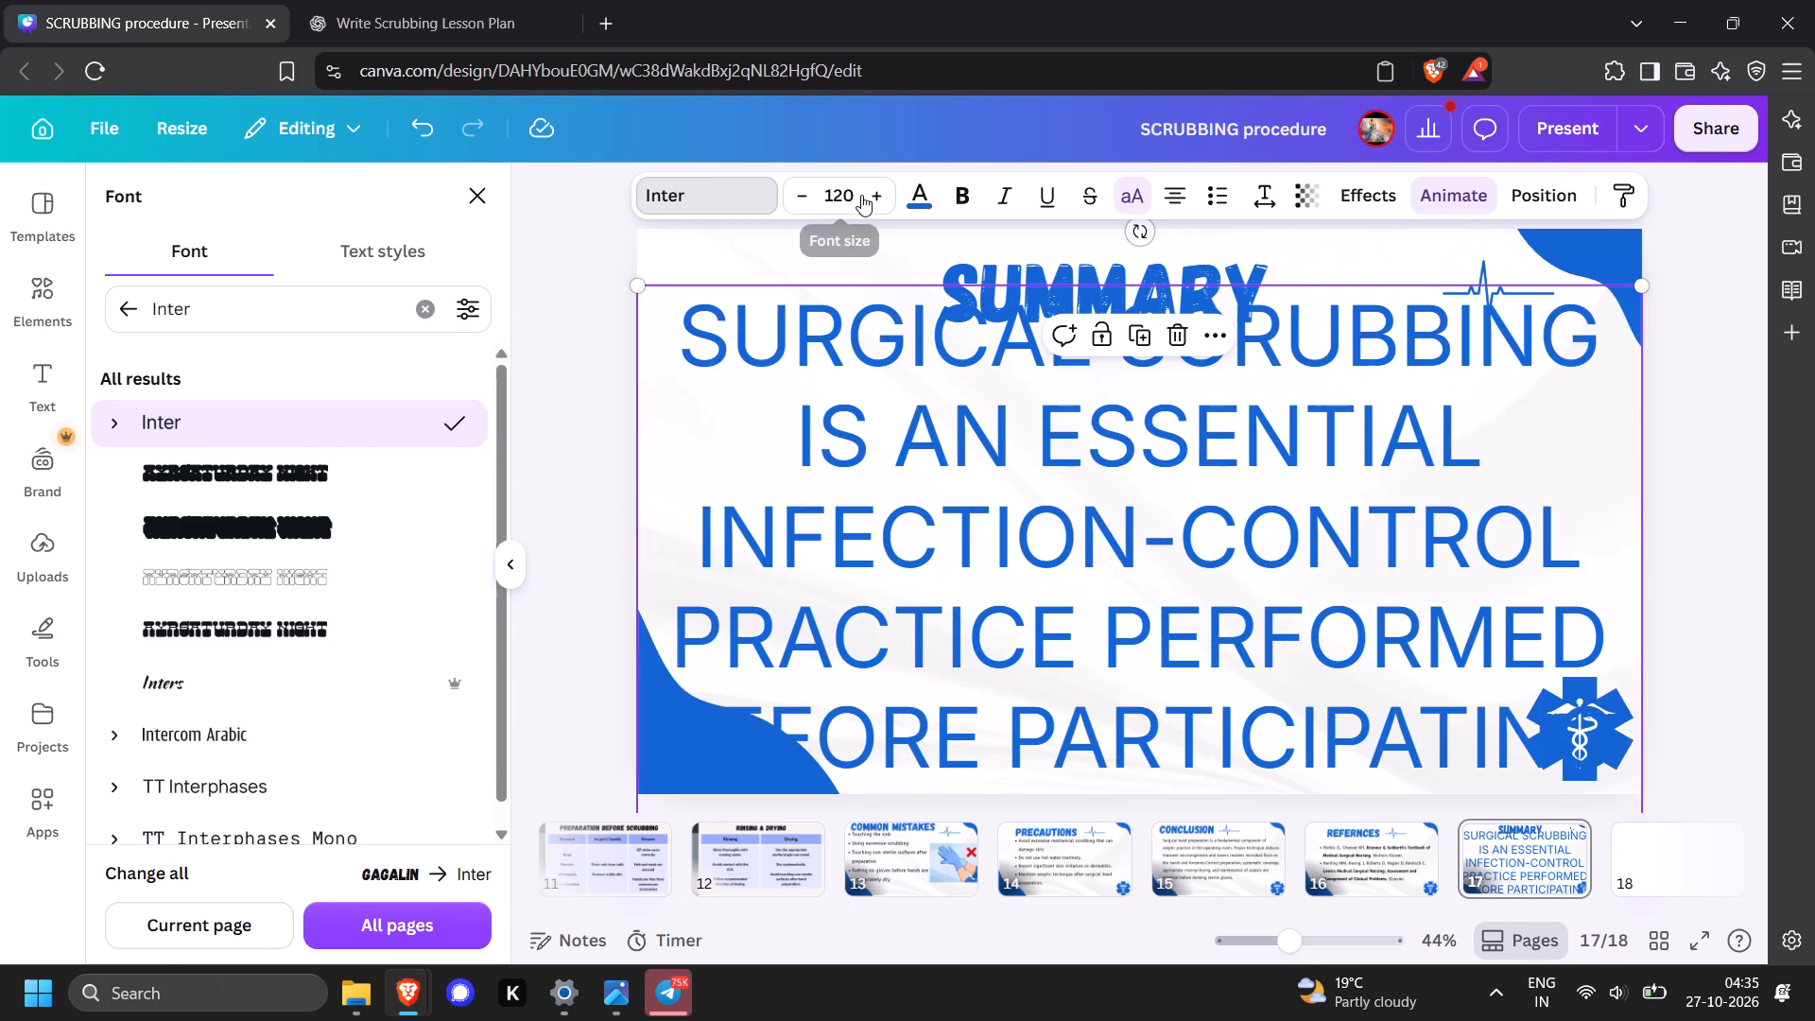
click(863, 194)
click(846, 194)
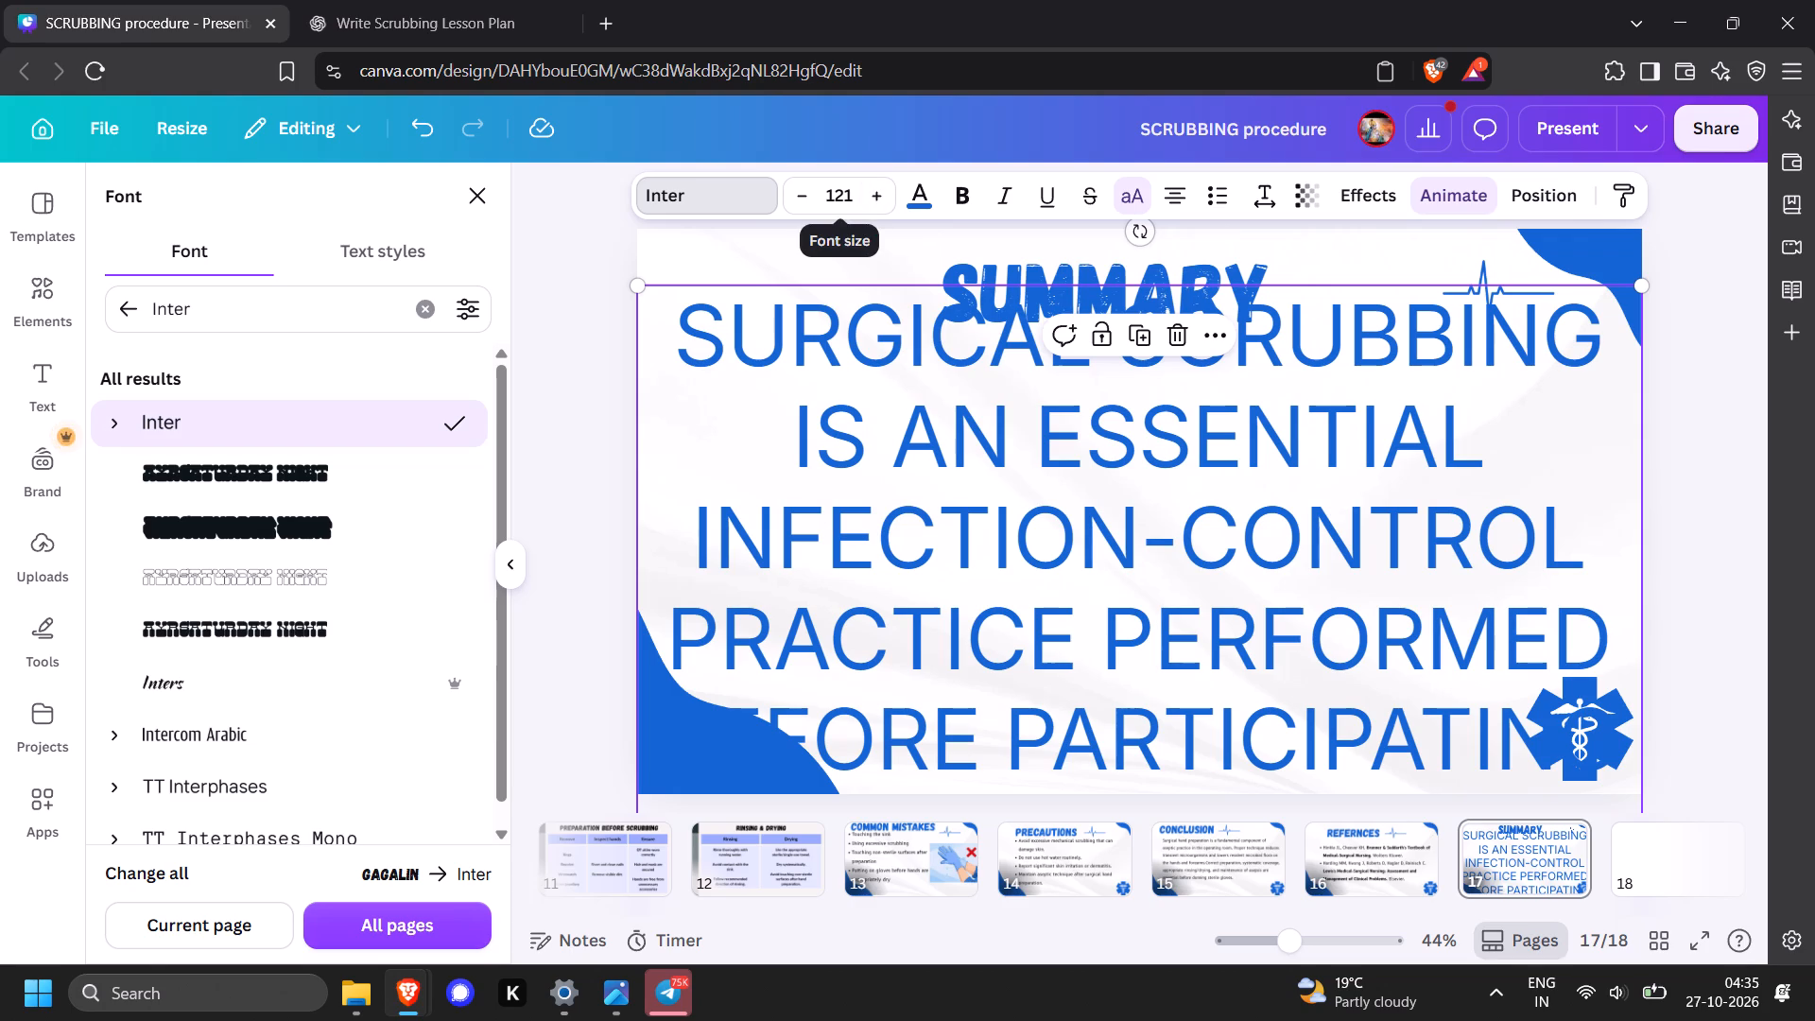
key(BackSpace)
text(42)
key(Return)
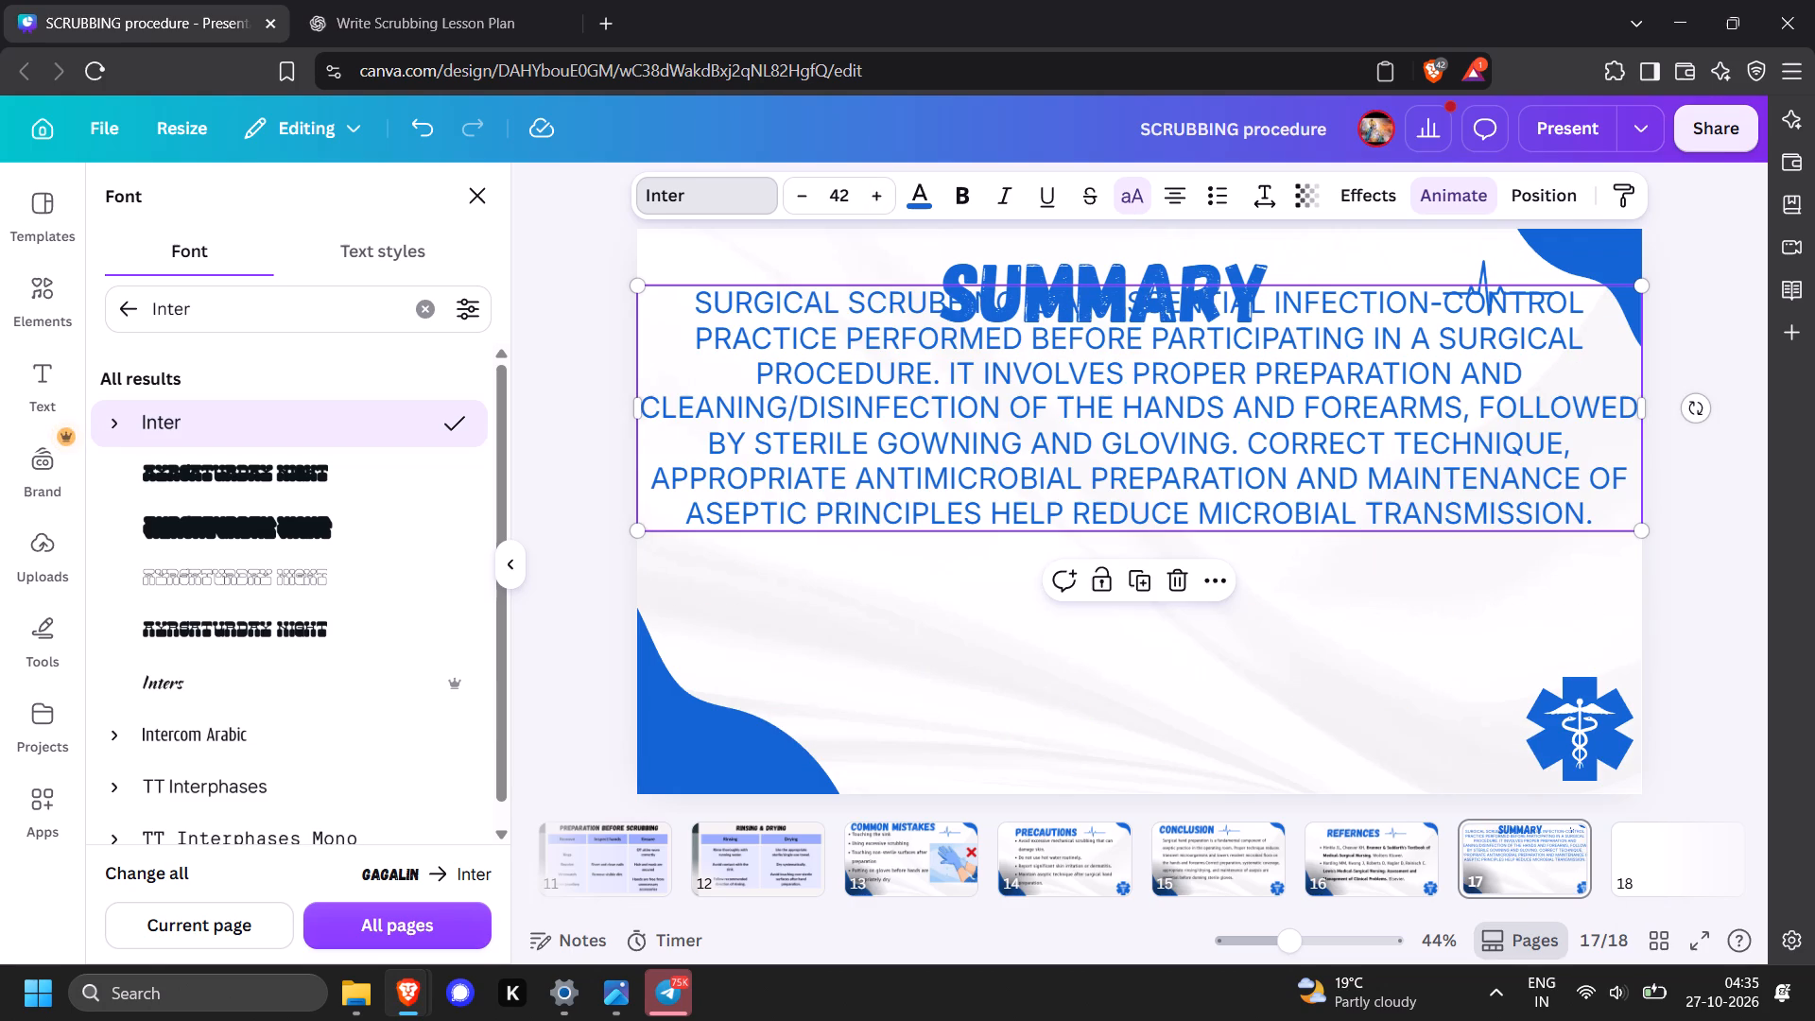
click(1127, 201)
click(1692, 508)
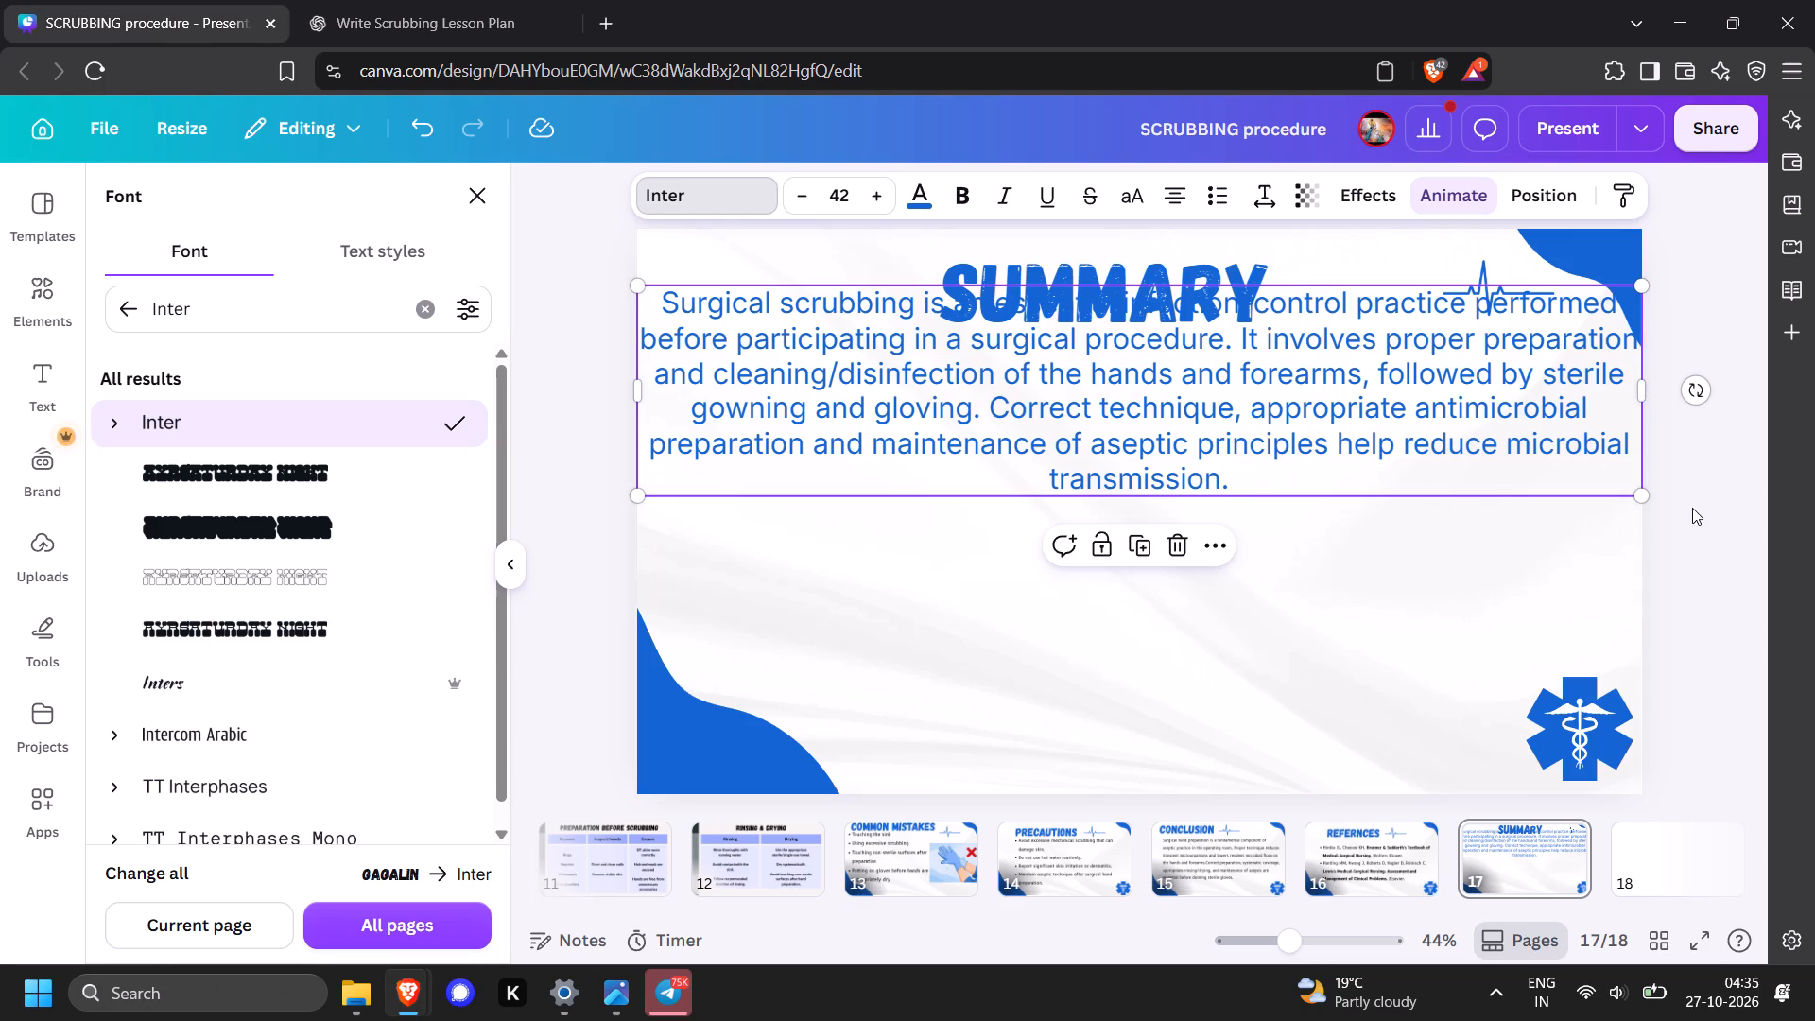
Move the summary paragraph below the SUMMARY heading and narrow its text box from the right side.
drag(1417, 462, 1411, 557)
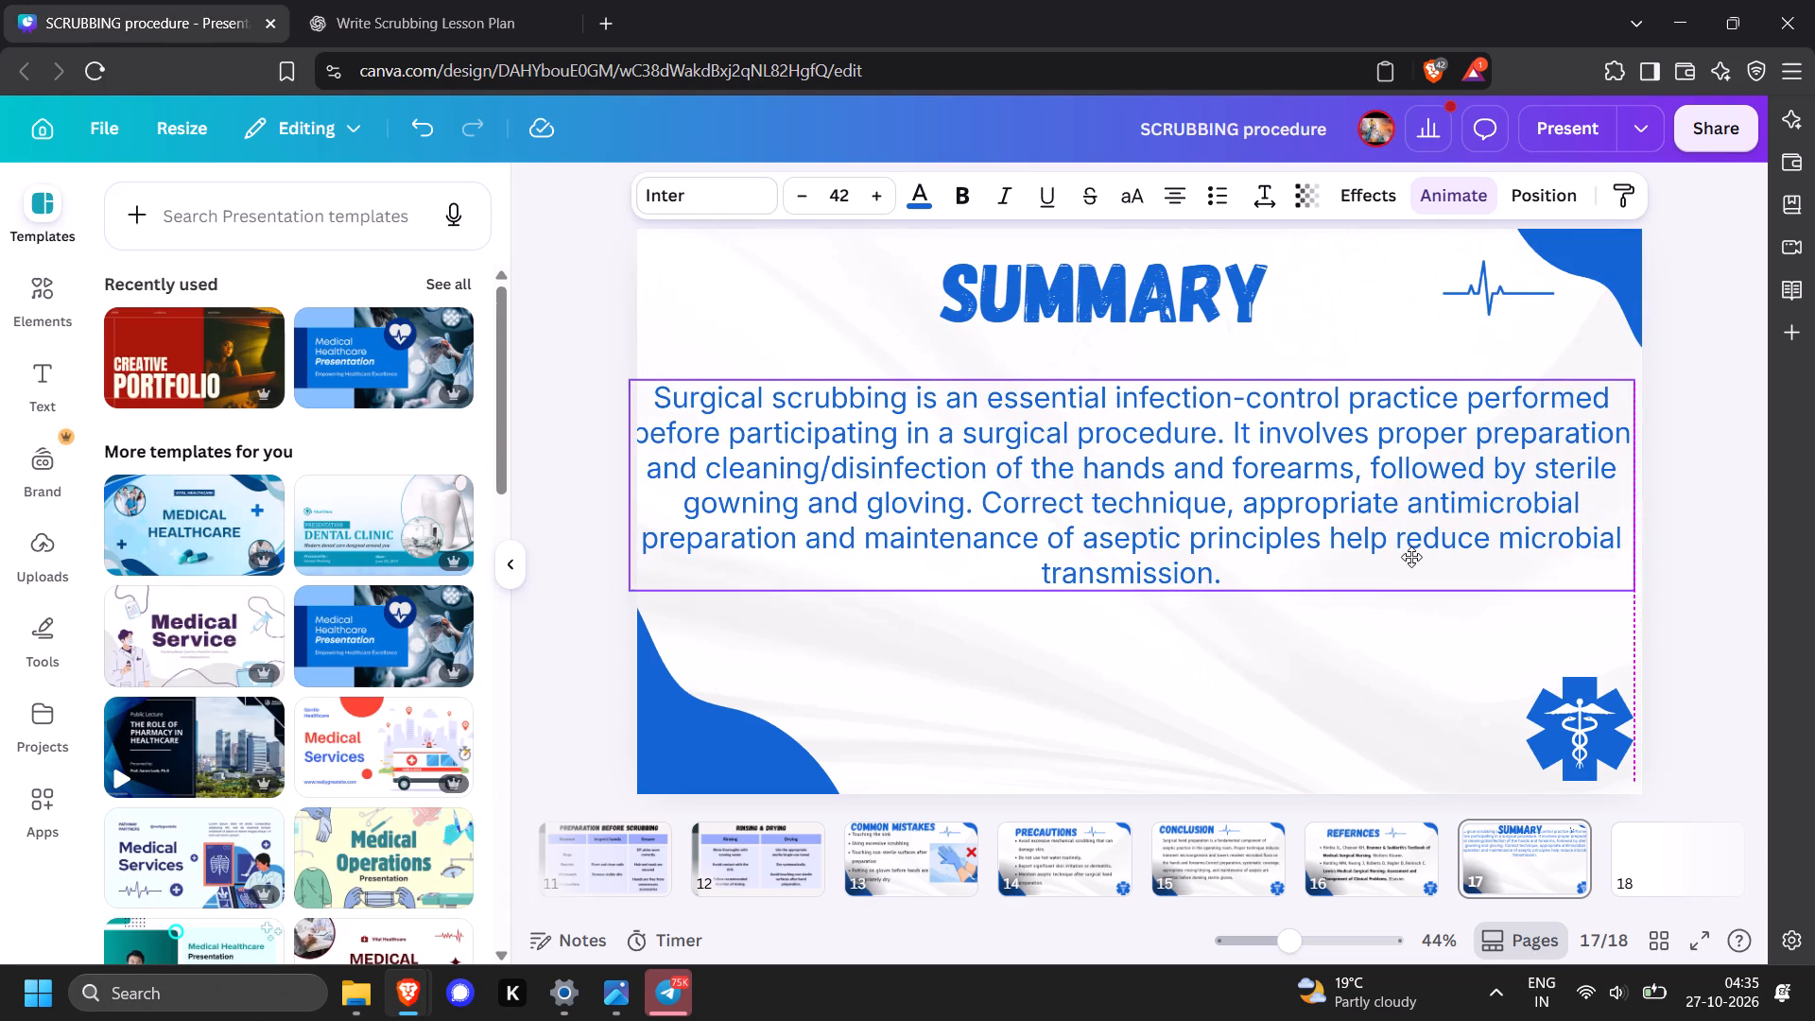
drag(1636, 488, 1545, 503)
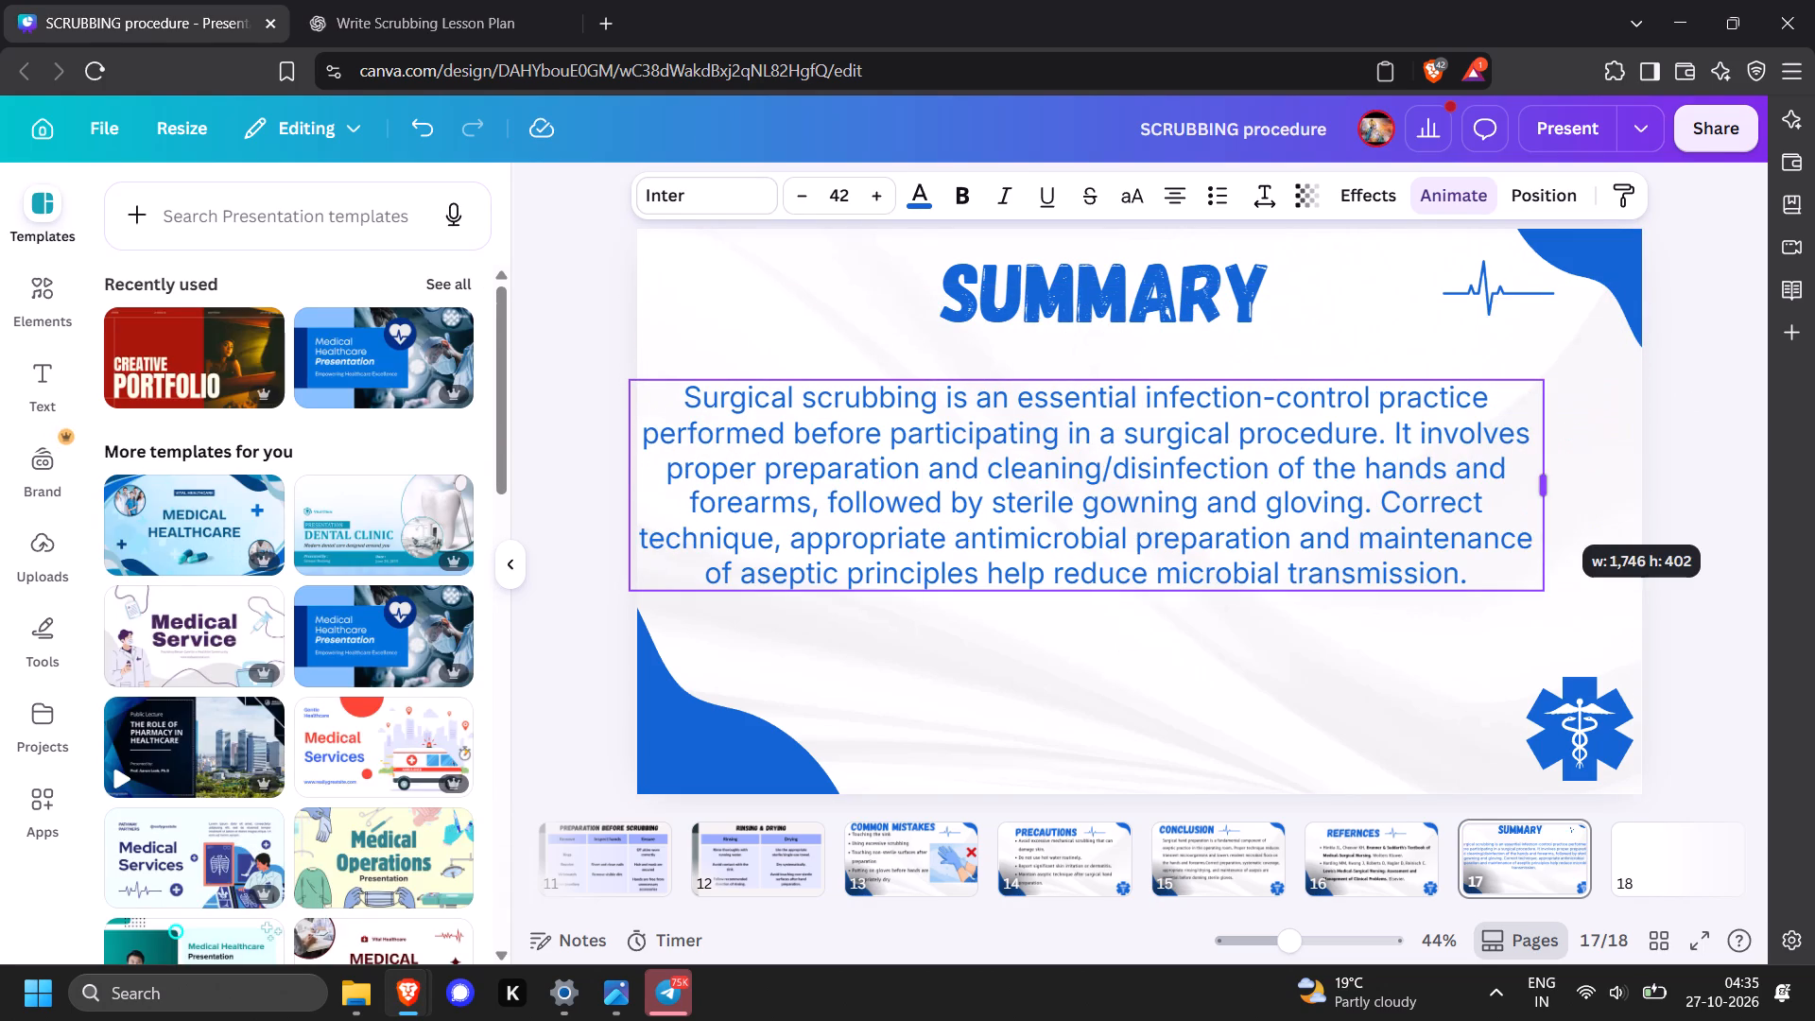
drag(1545, 503, 1526, 505)
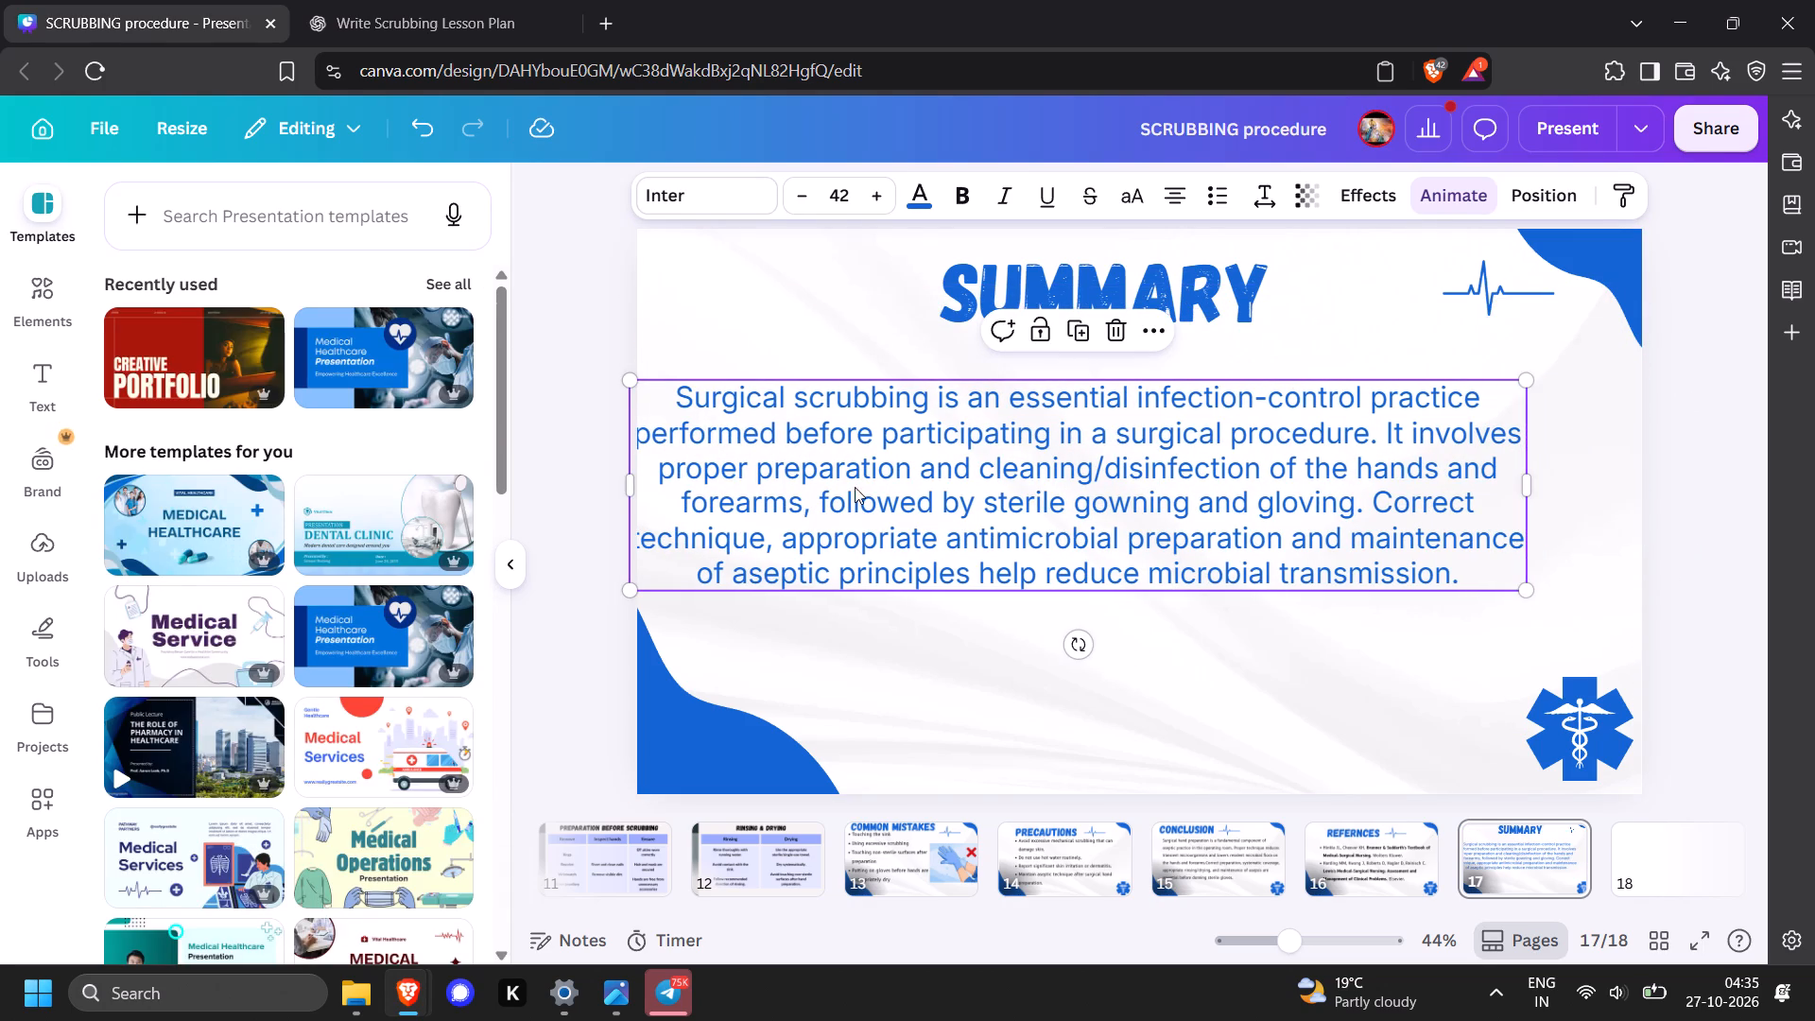
Left-align the summary paragraph.
click(1170, 202)
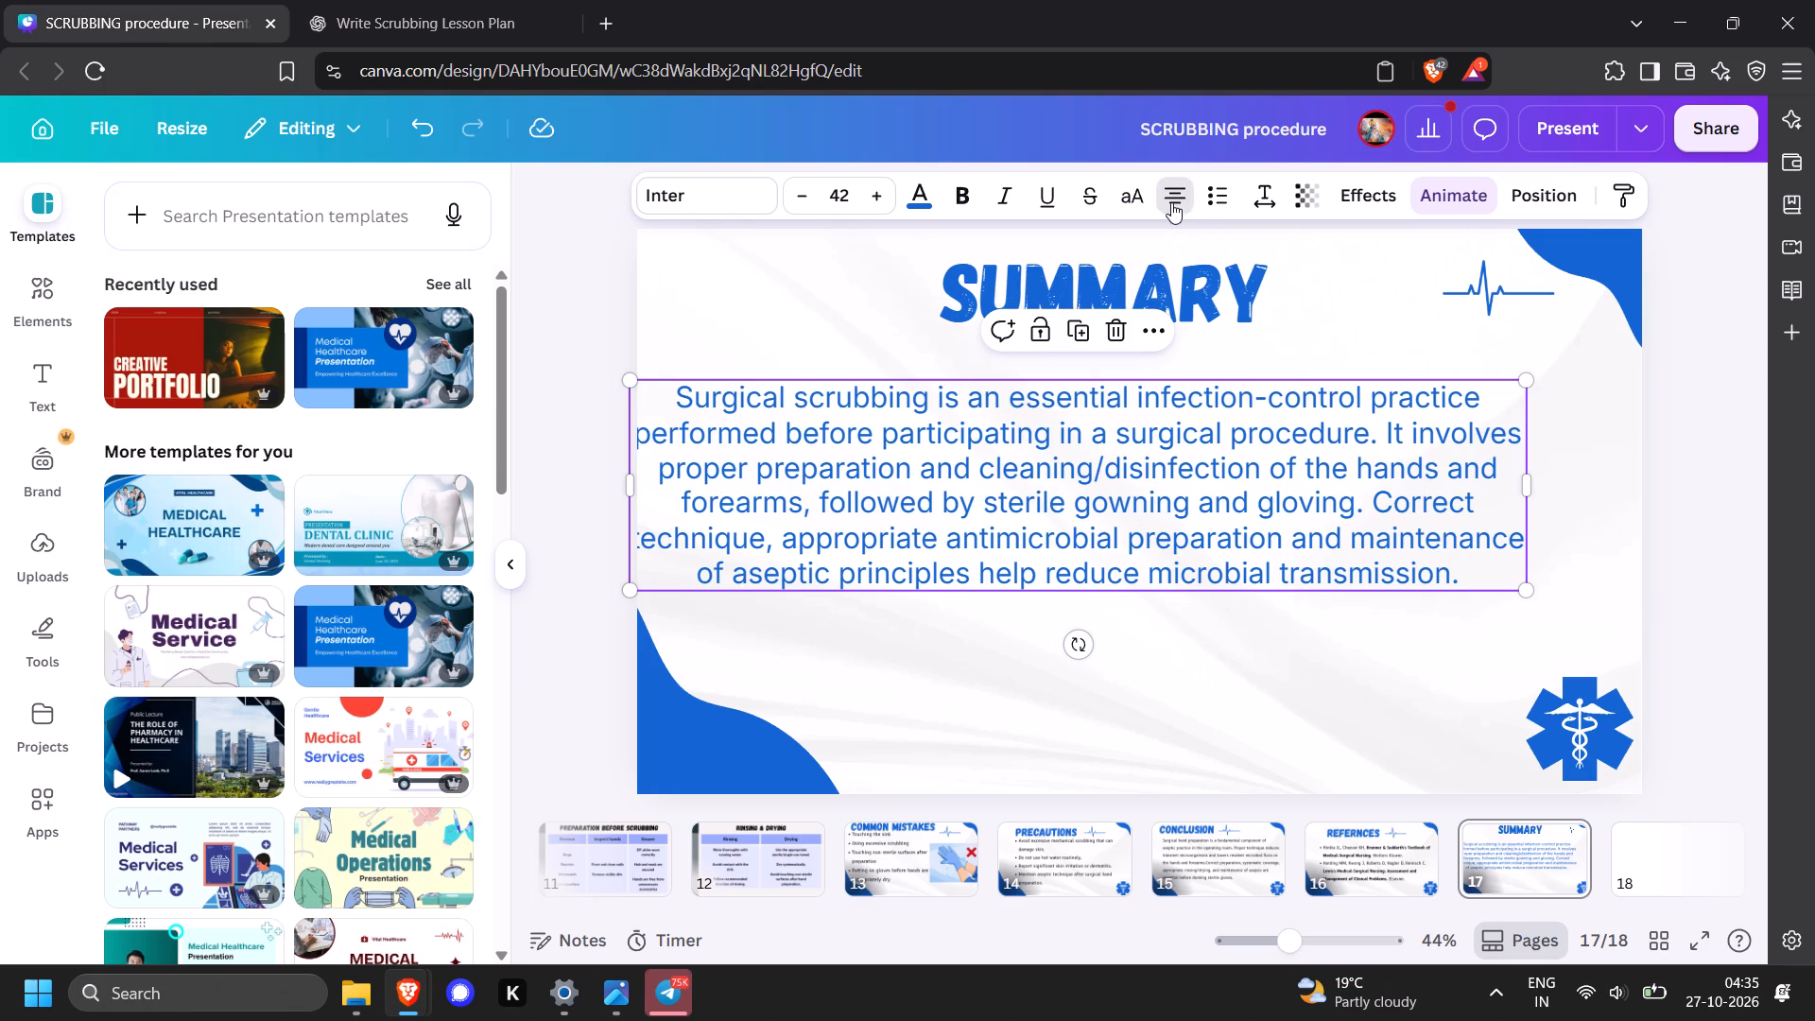
click(586, 525)
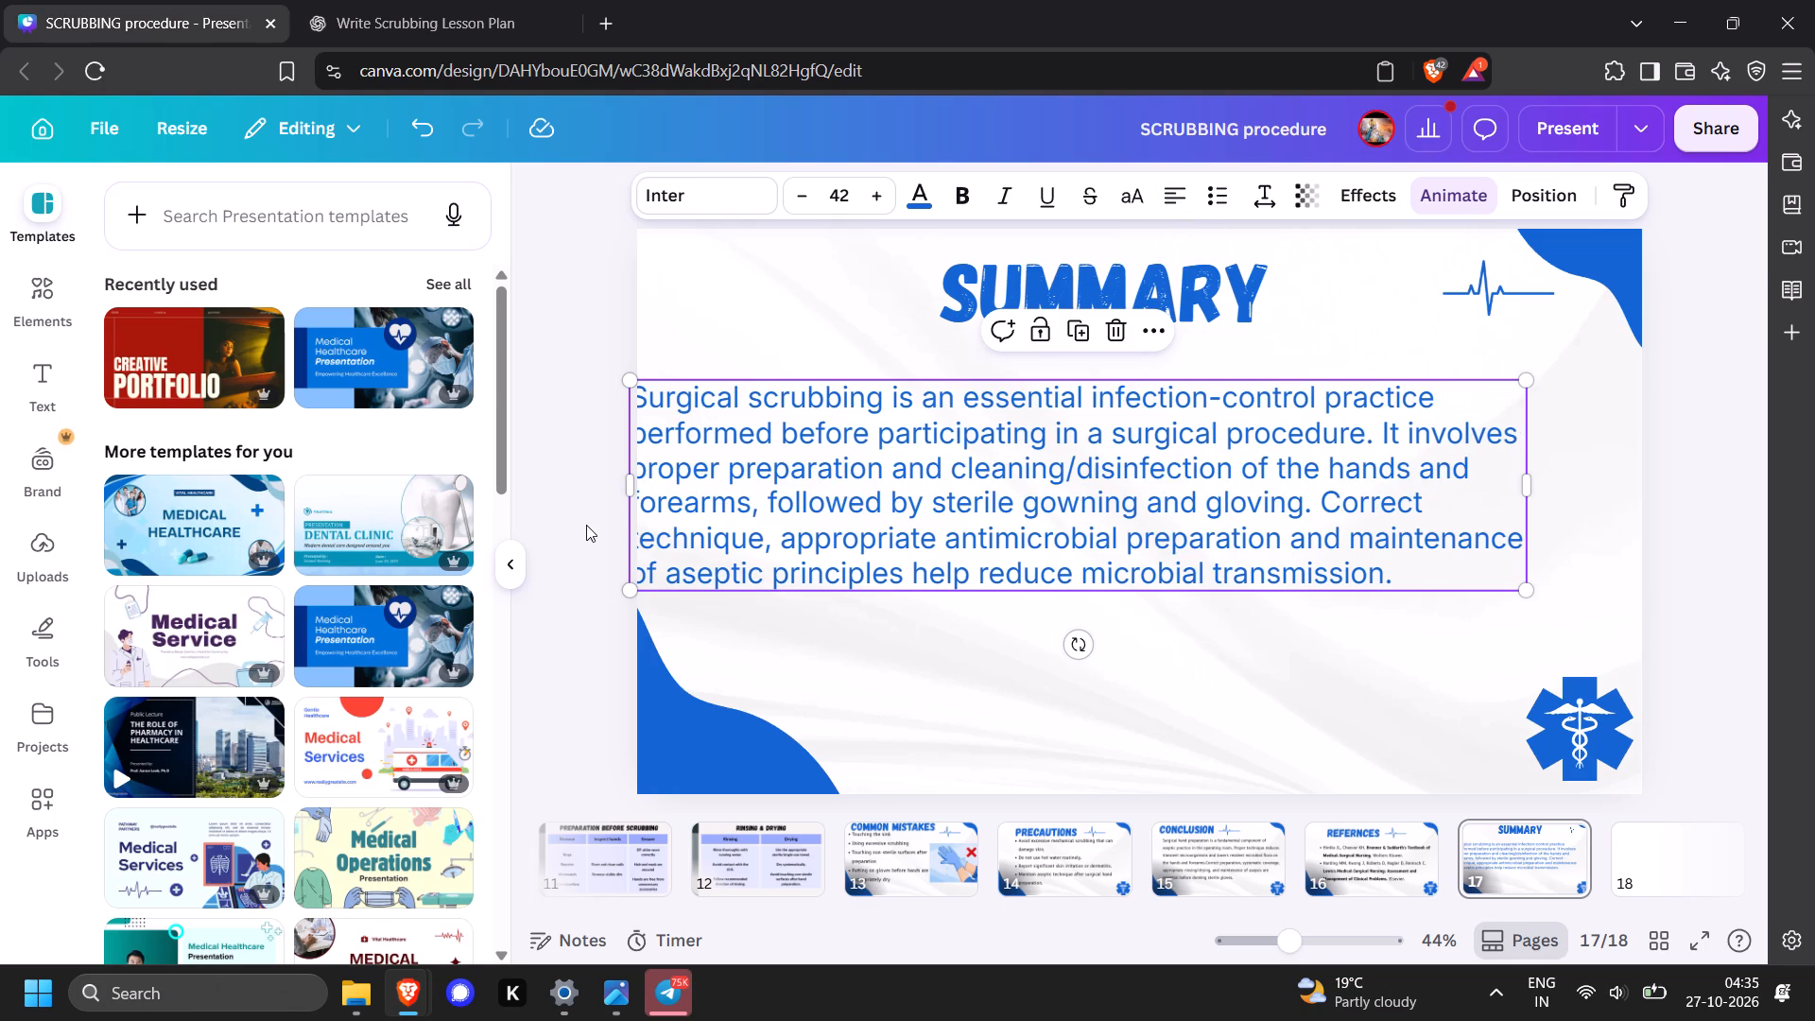
Move the summary paragraph slightly right and up, off the slide's left edge, and enlarge it proportionally to about font size 44.5.
drag(838, 458, 876, 446)
drag(1566, 573, 1568, 575)
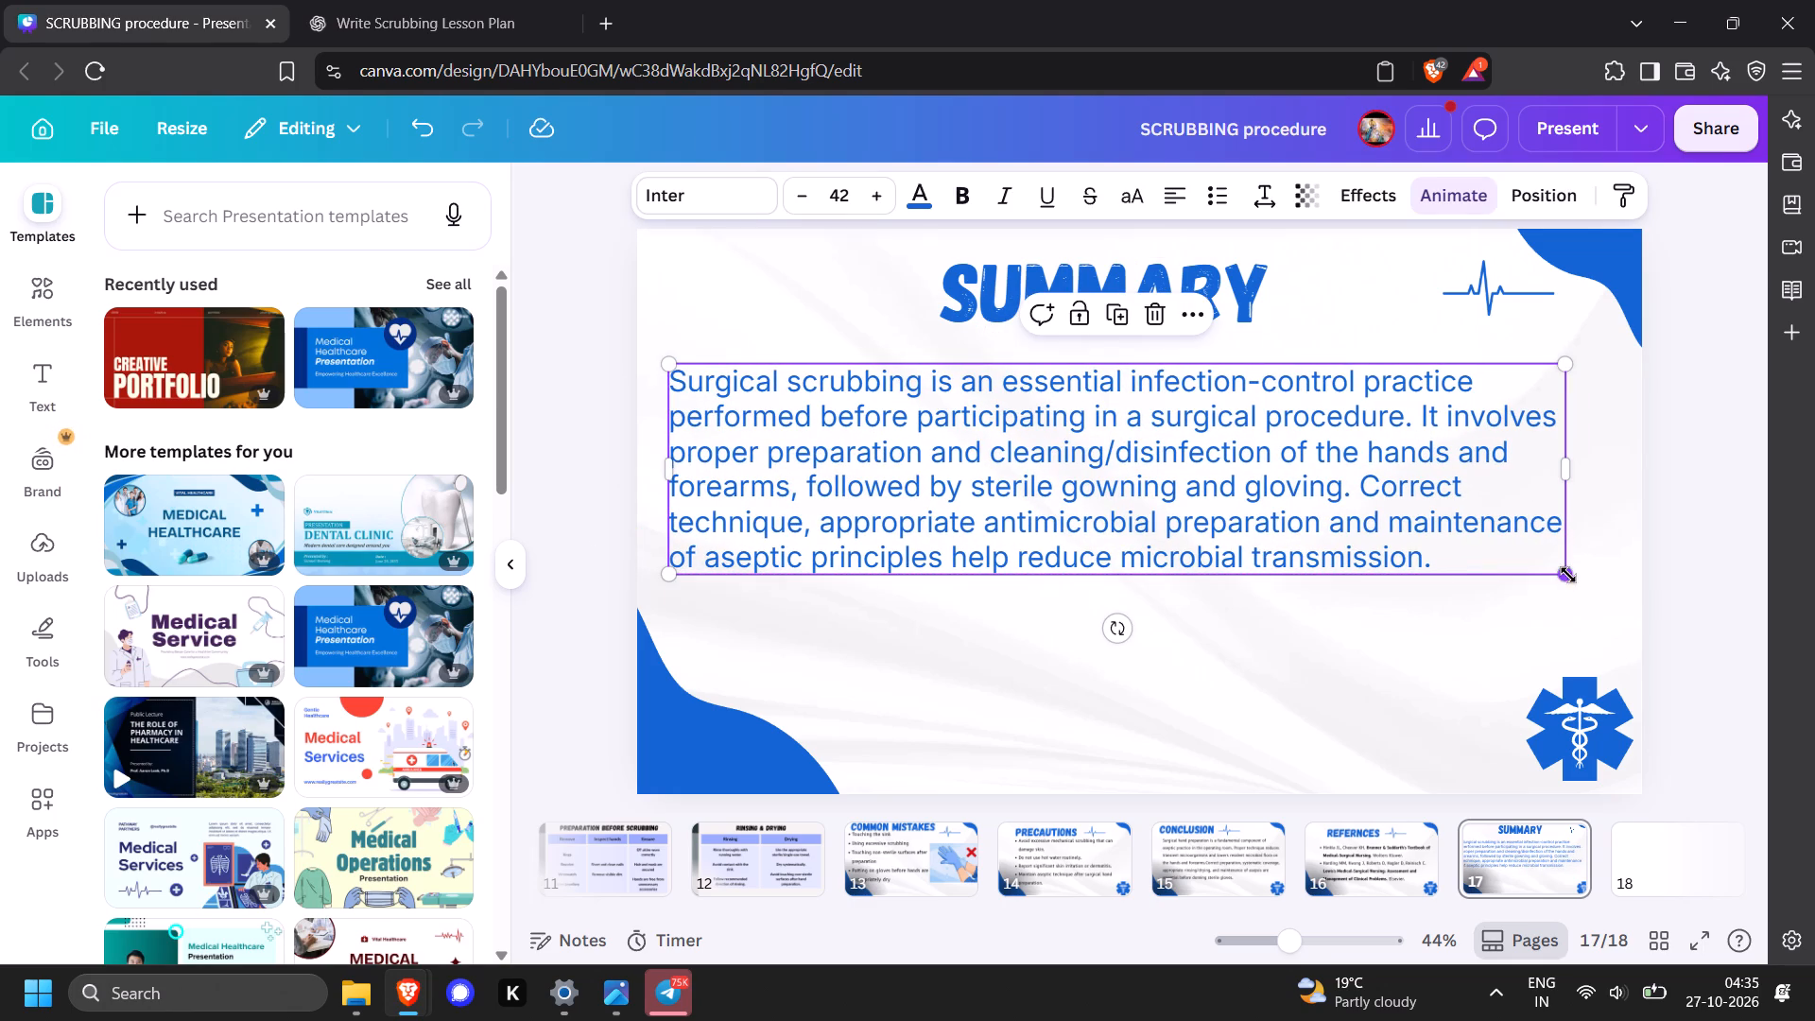
drag(1568, 575, 1623, 606)
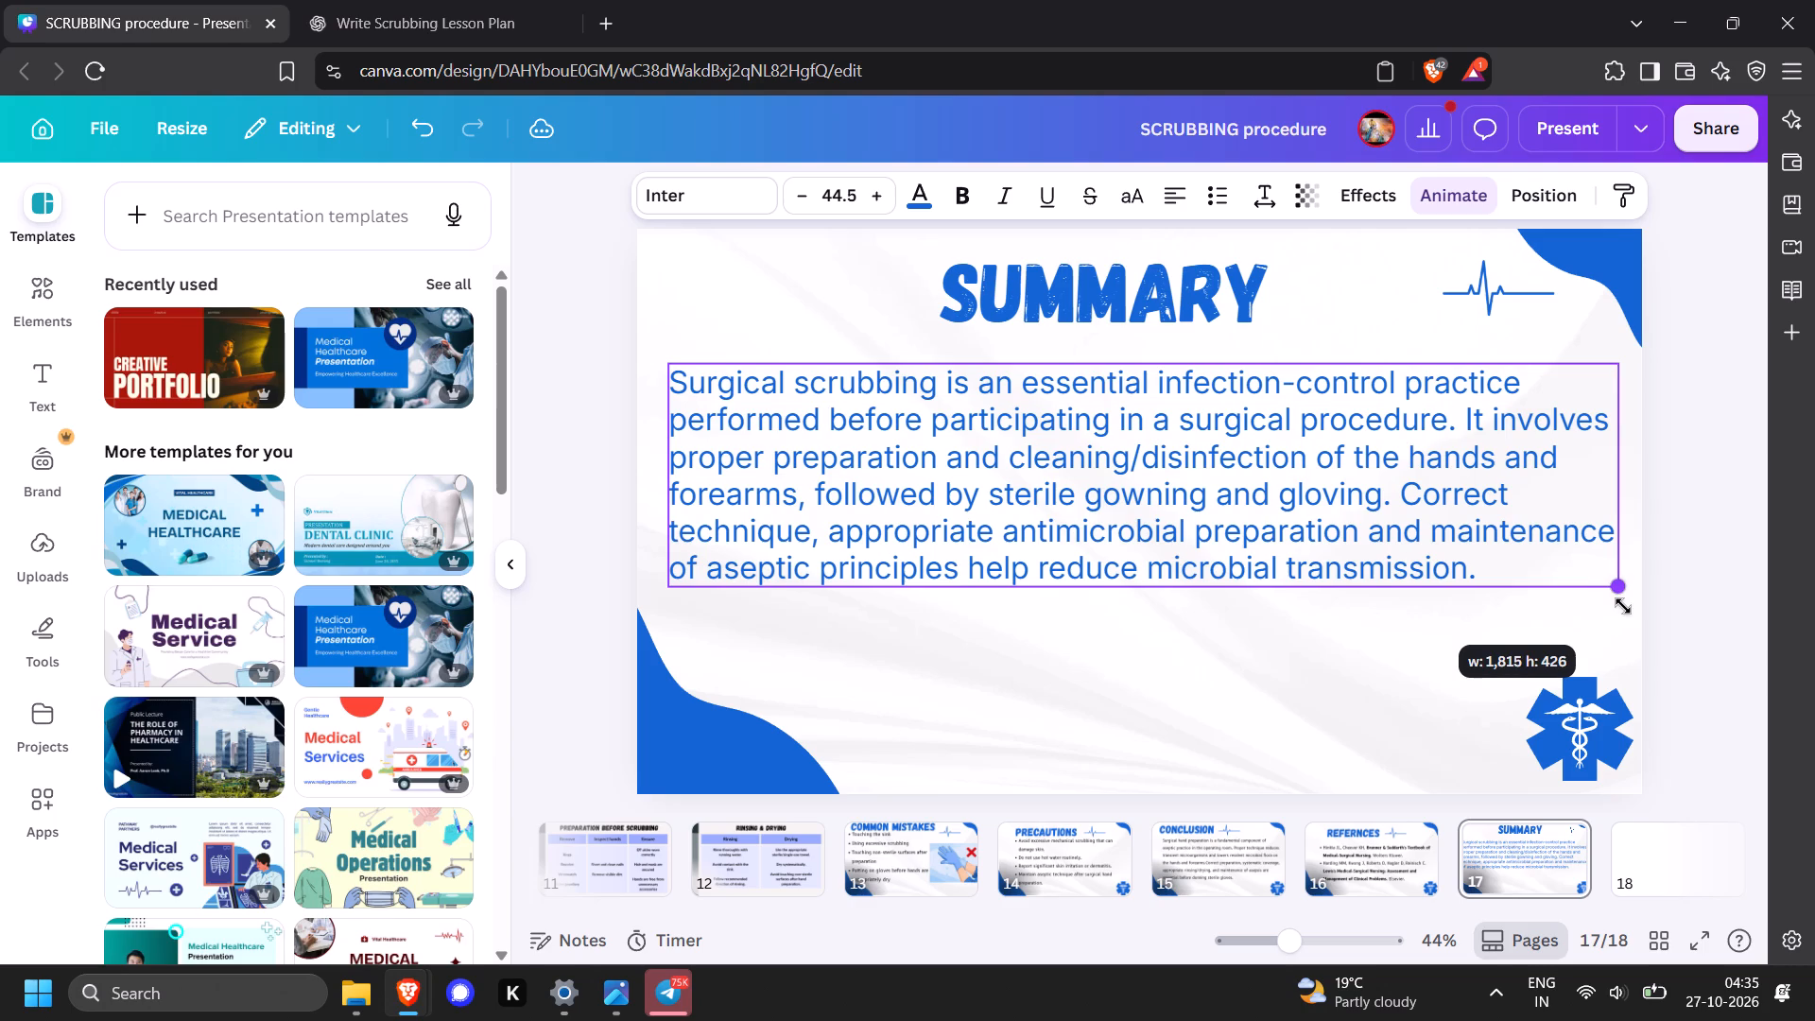
Enlarge the summary paragraph proportionally to about font size 46.3 and align it with the slide's left edge.
drag(1623, 606, 1638, 614)
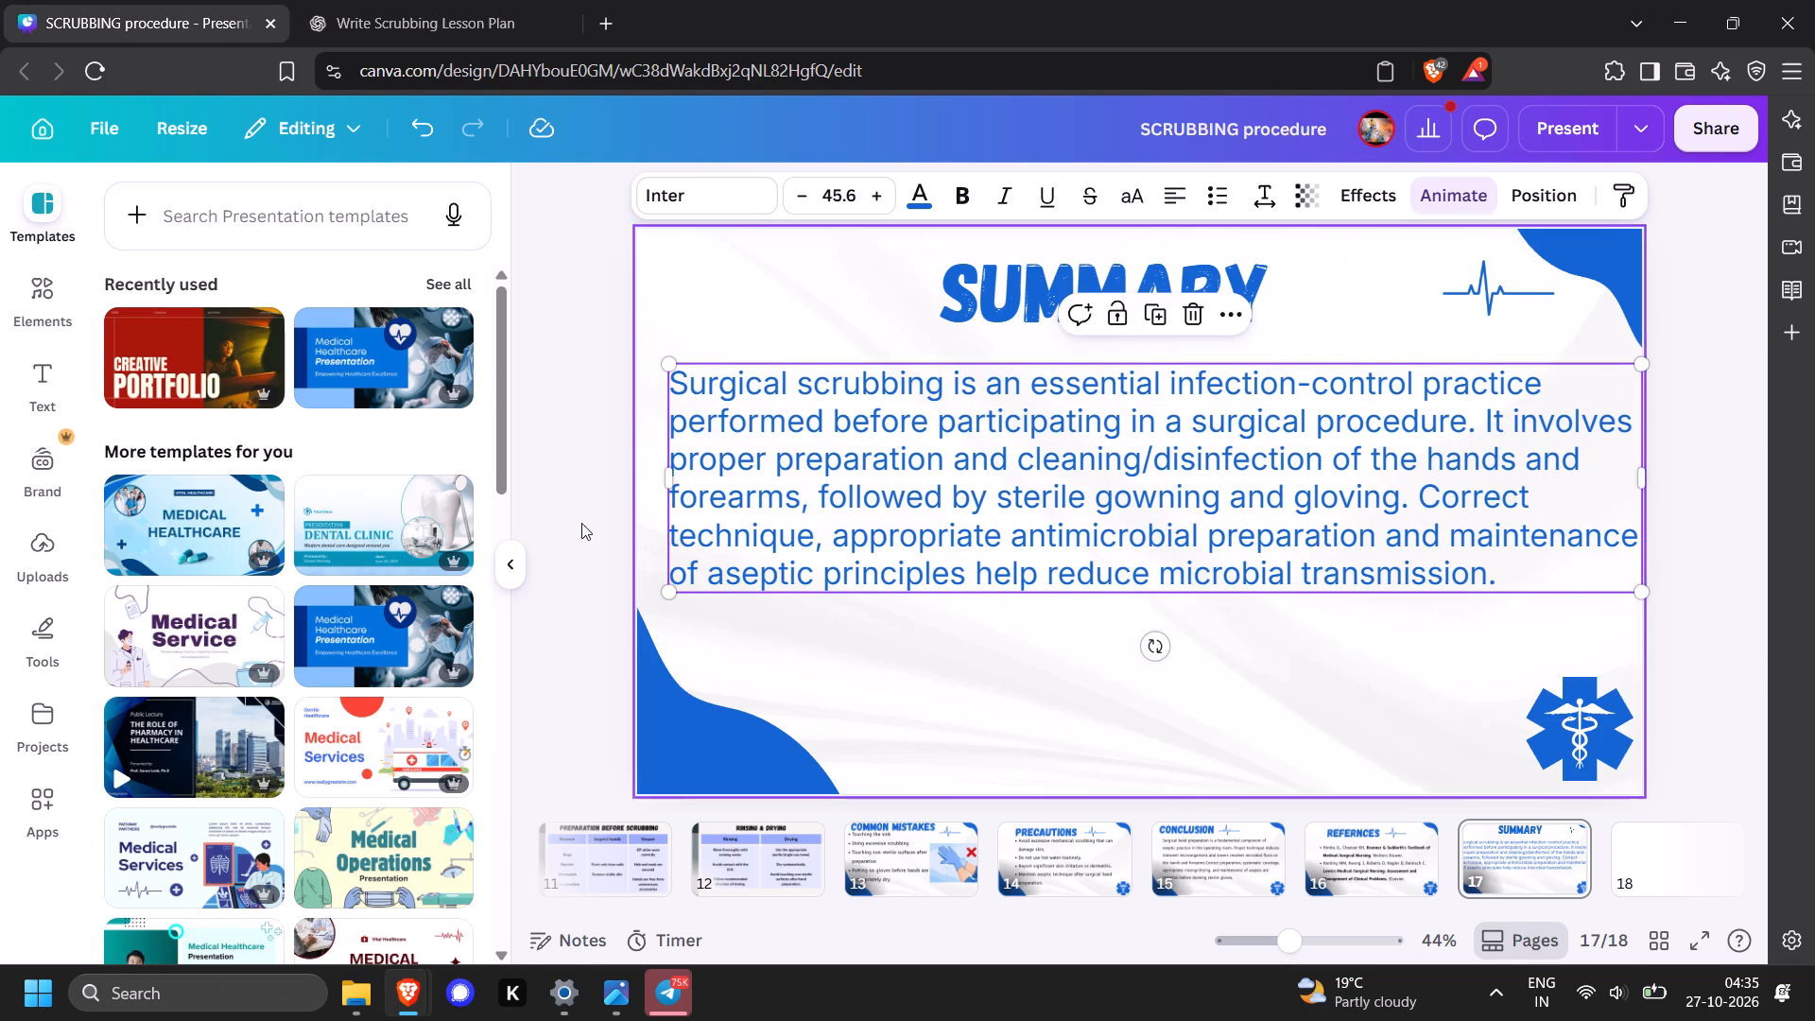
click(546, 530)
drag(989, 507, 971, 510)
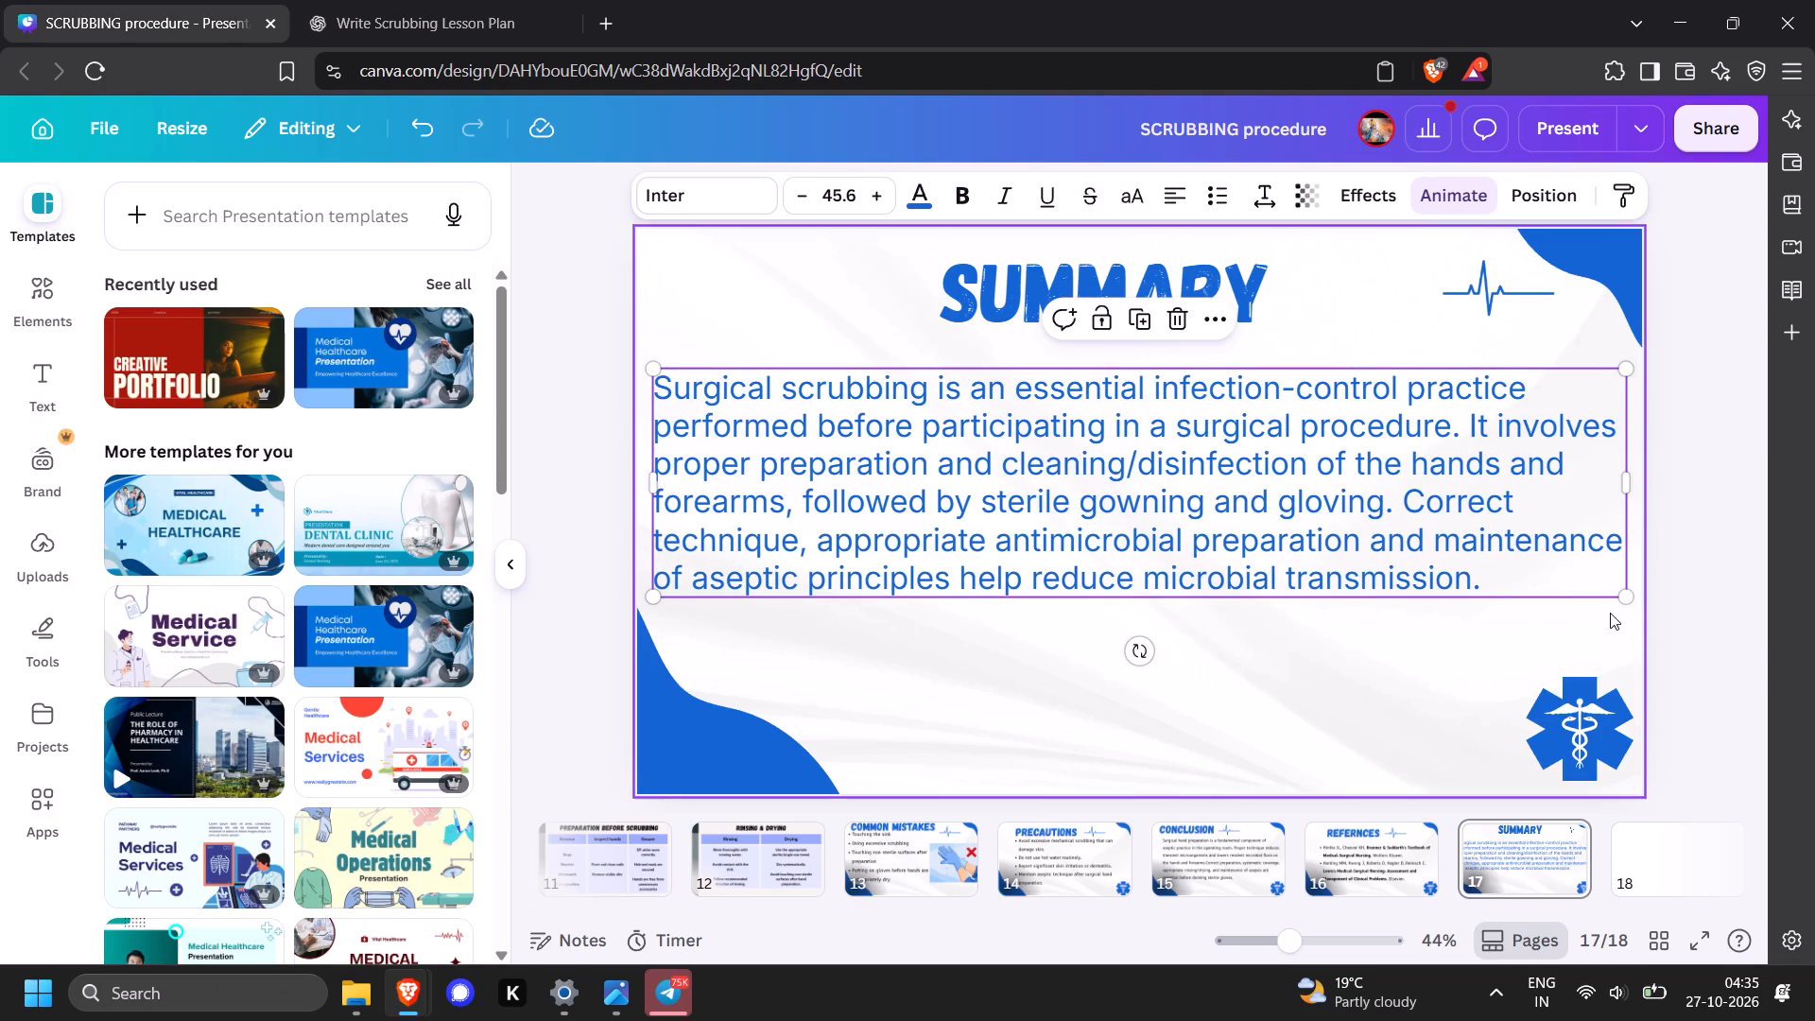
drag(1622, 601, 1634, 603)
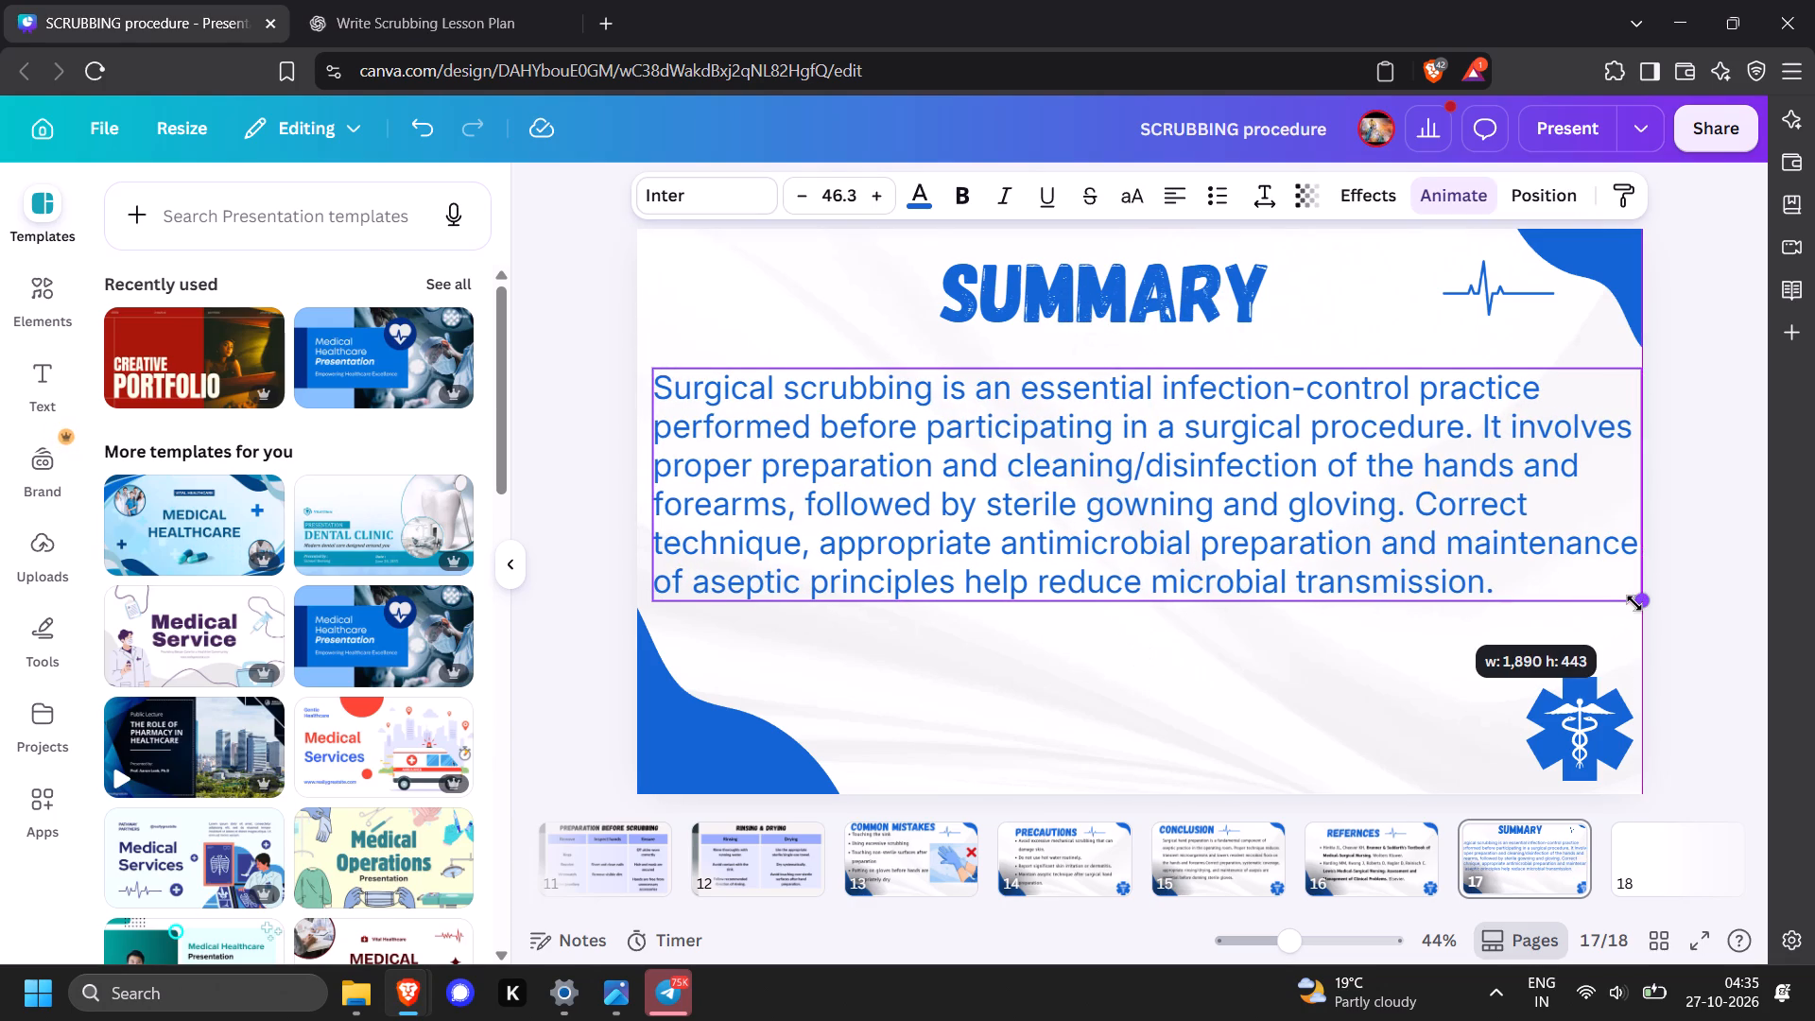
drag(1634, 603, 1637, 604)
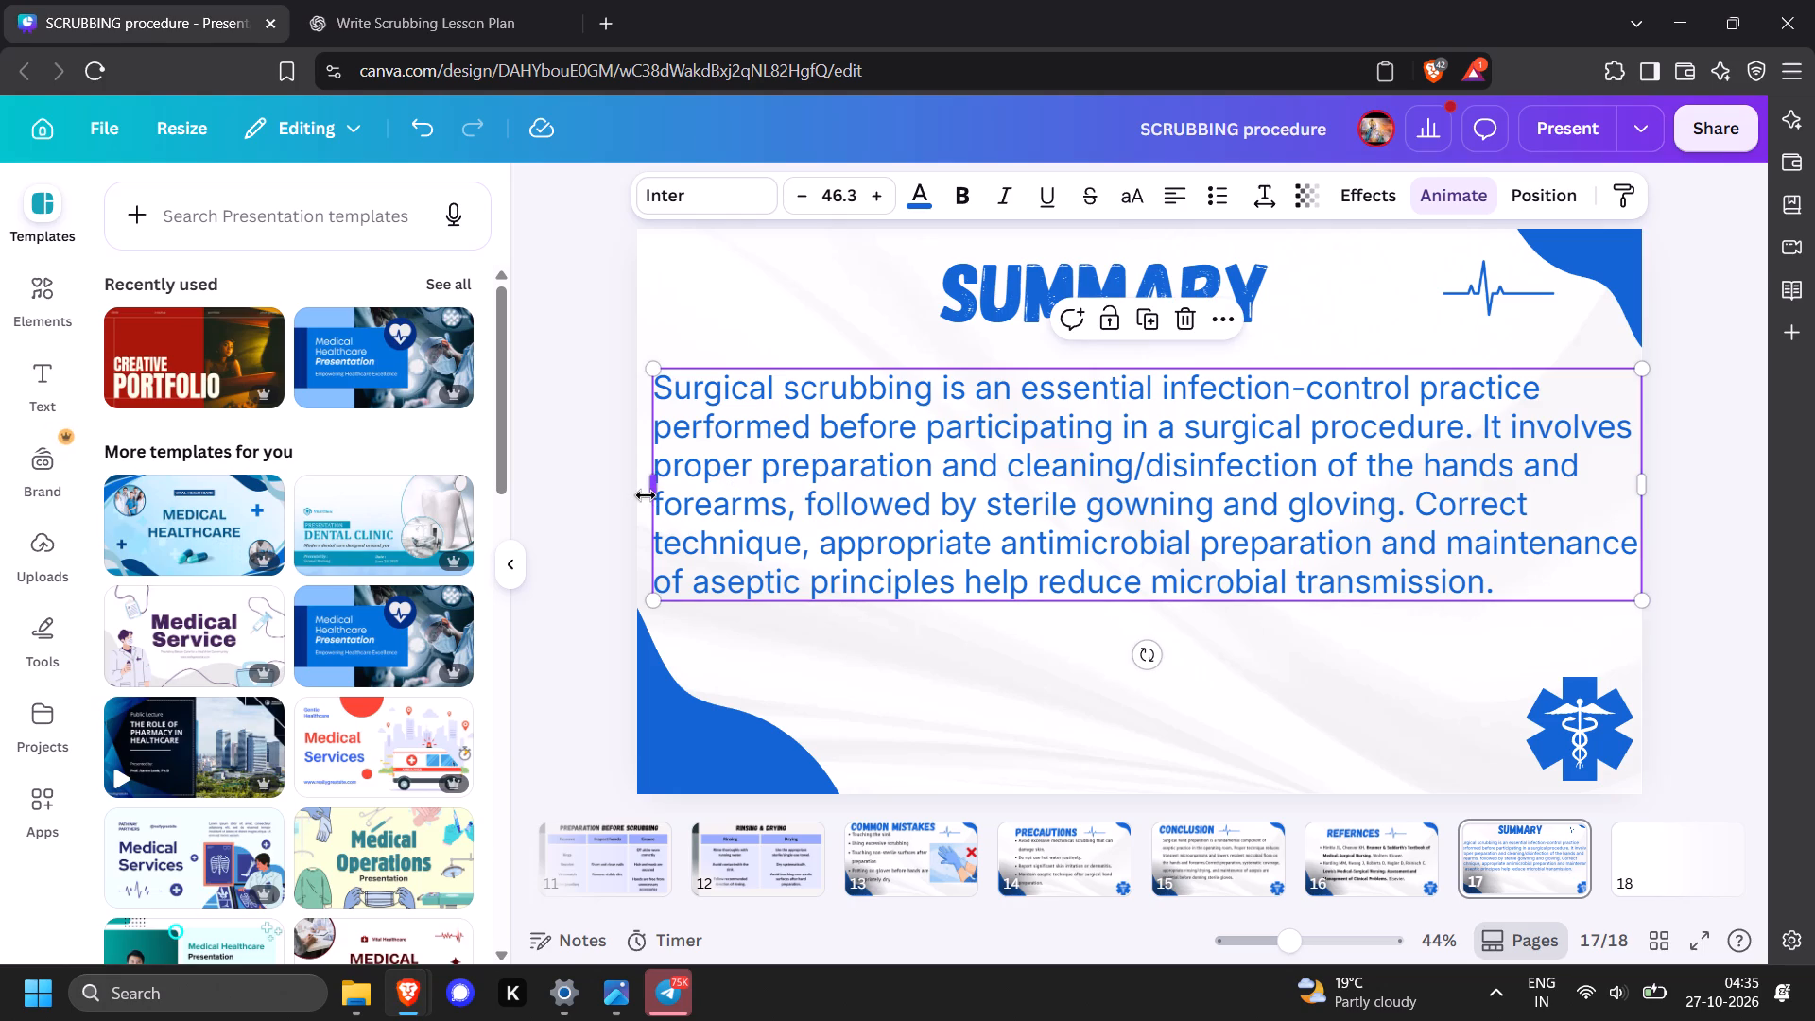
drag(646, 490, 632, 490)
click(572, 576)
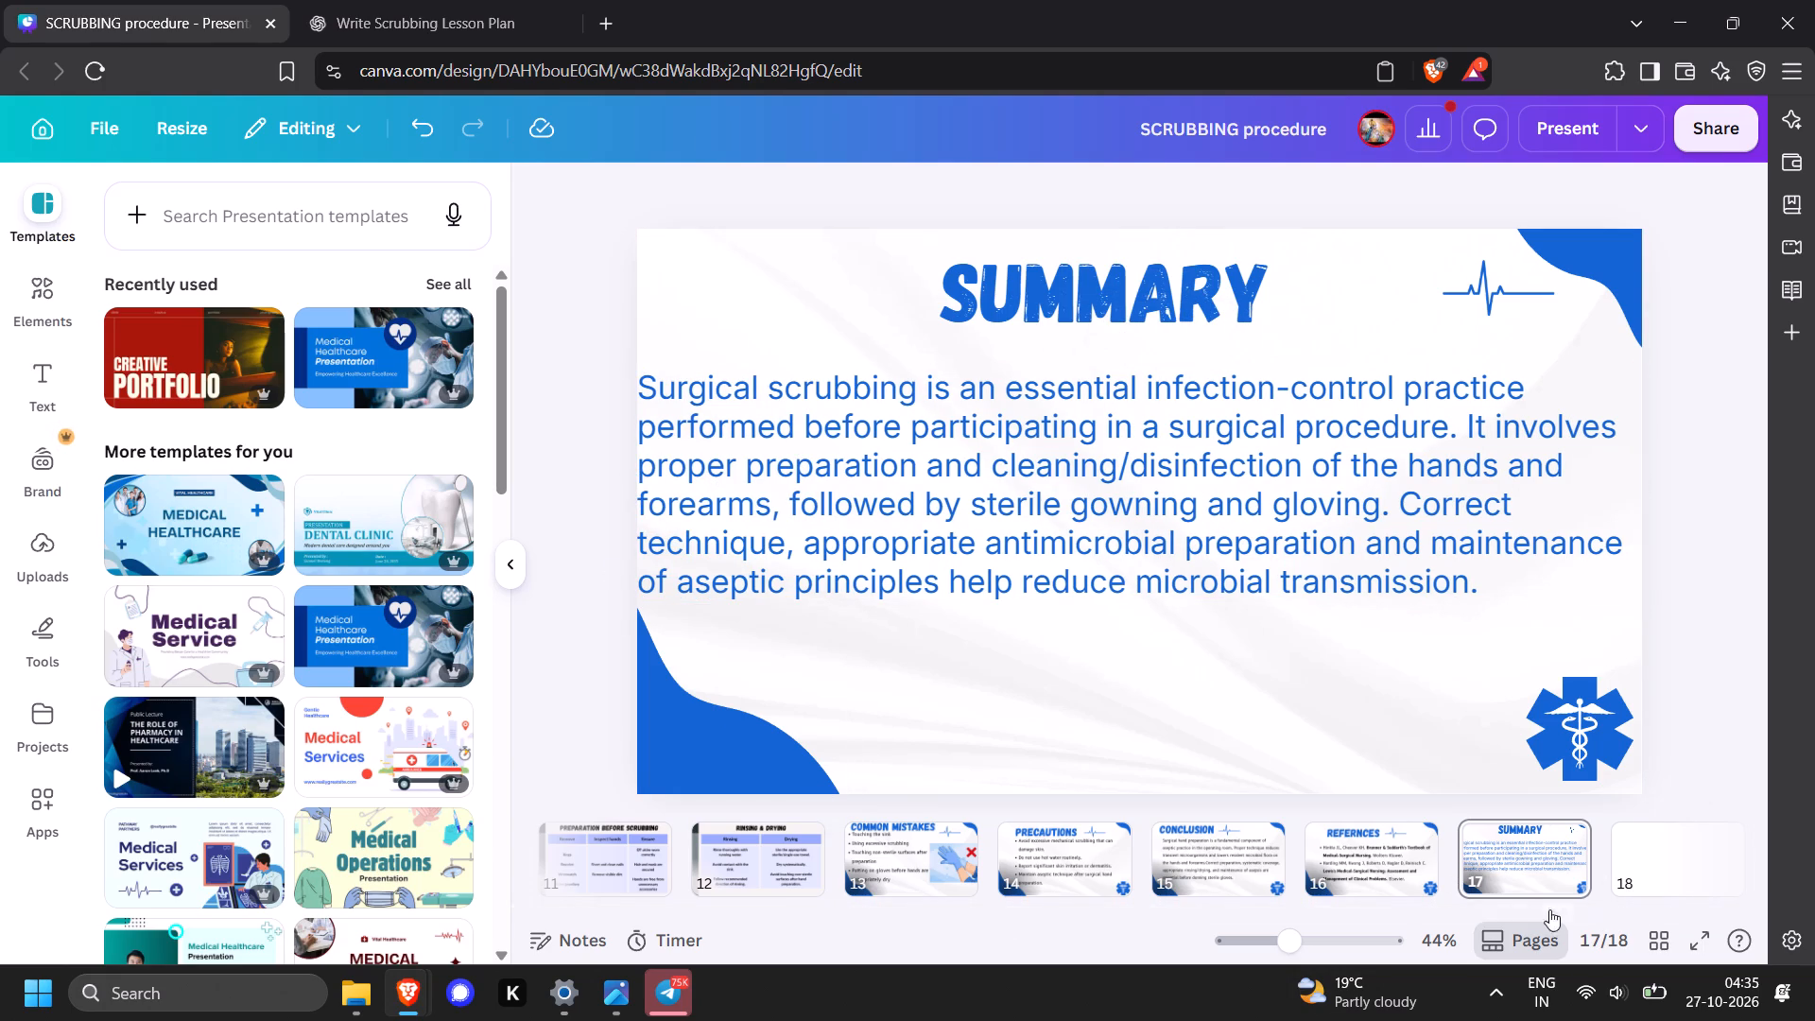
Move the SUMMARY slide ahead of the CONCLUSION slide so it is page 15.
drag(1504, 861, 1191, 870)
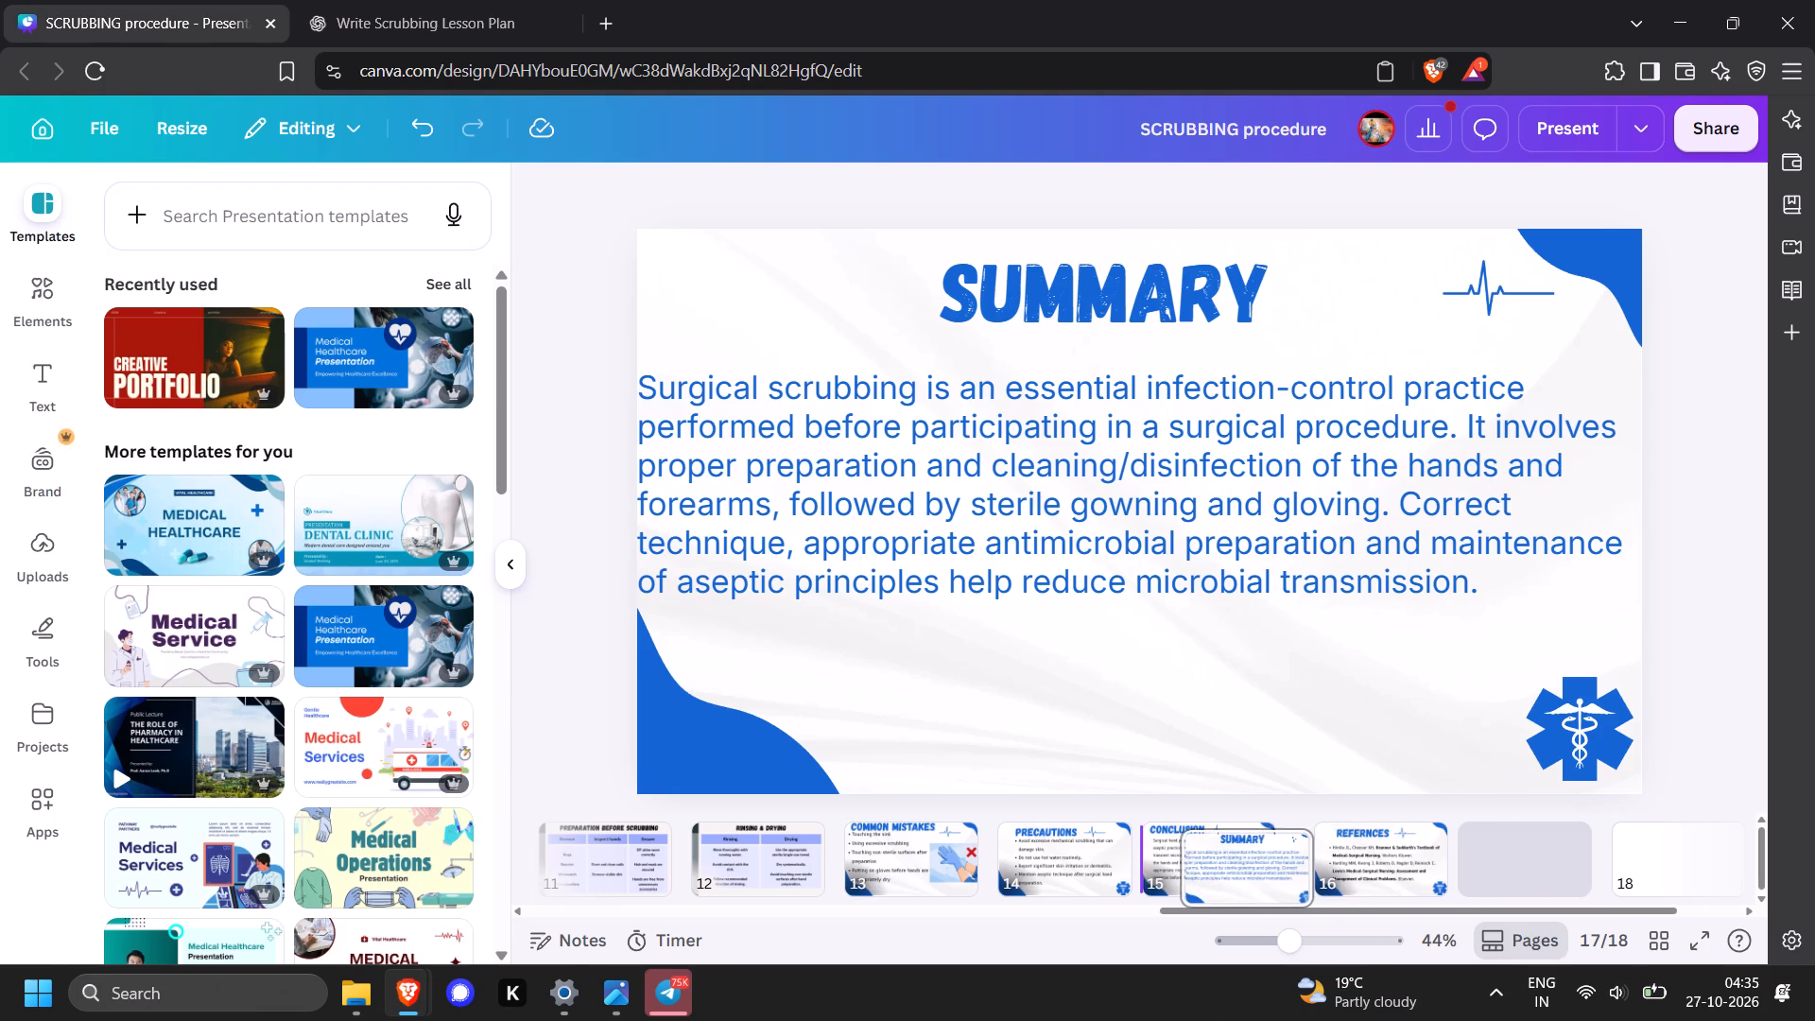
drag(1191, 870, 1118, 874)
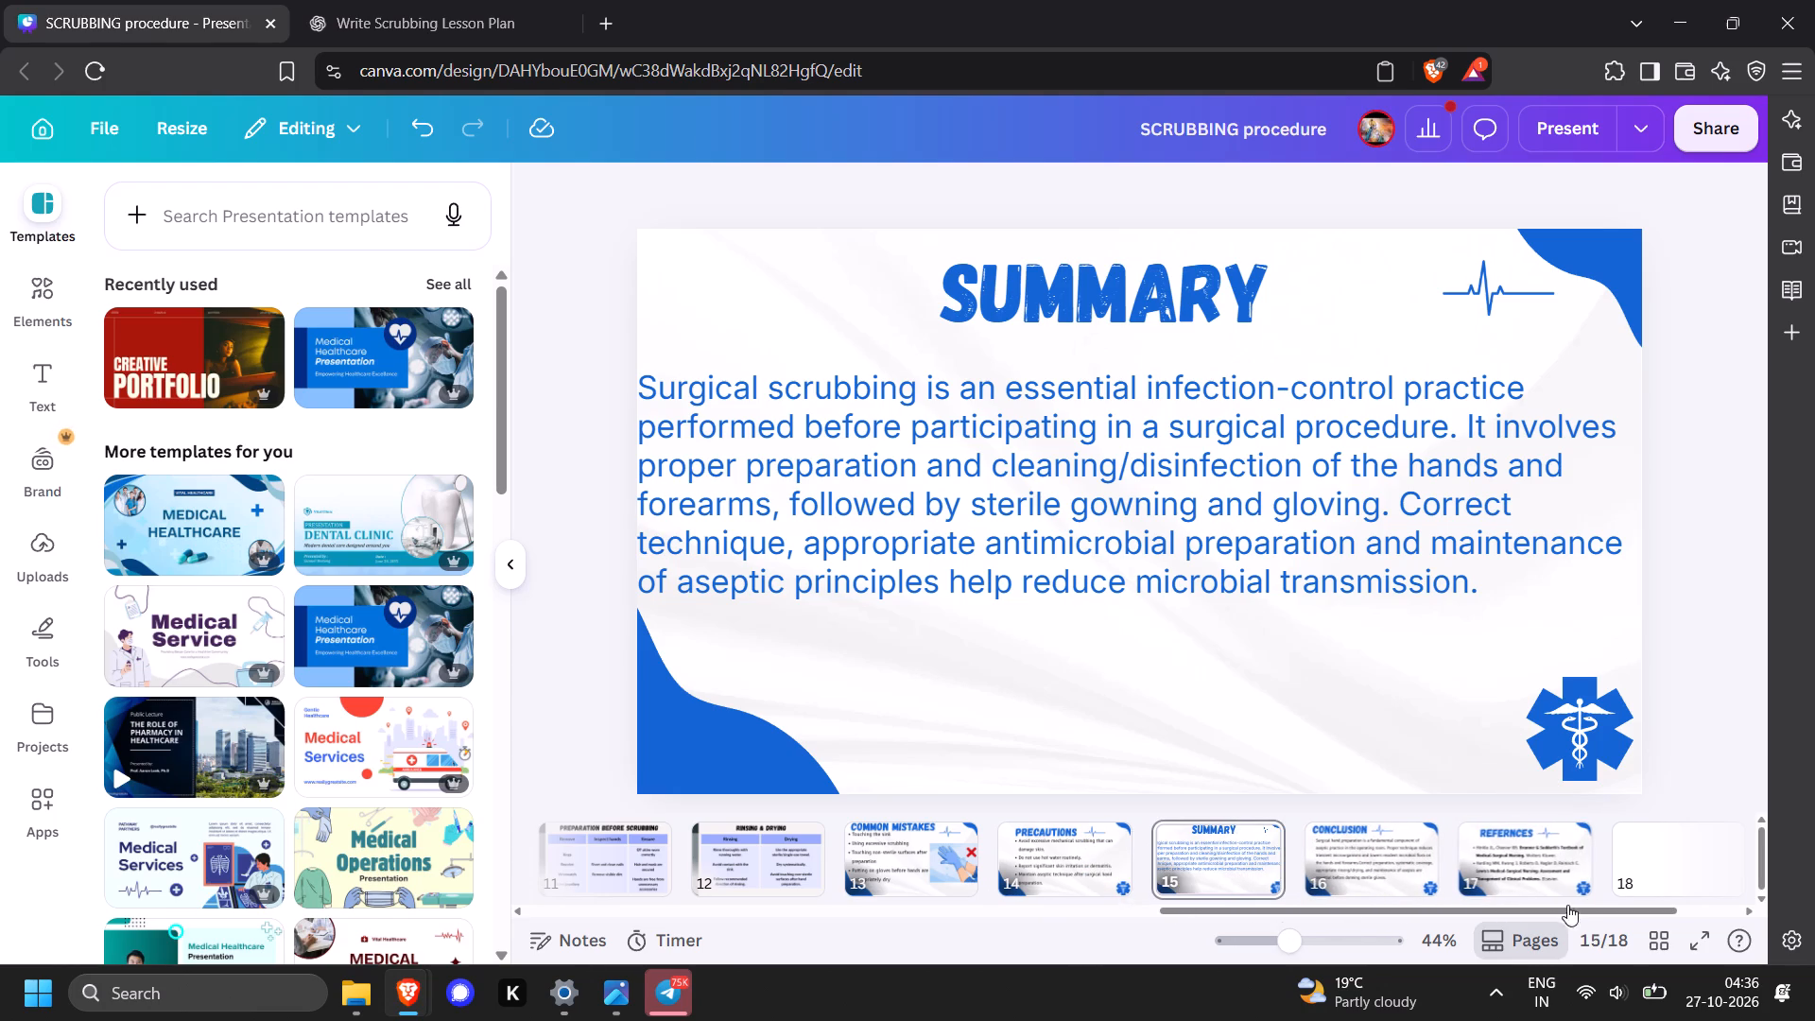
drag(1586, 898, 1612, 900)
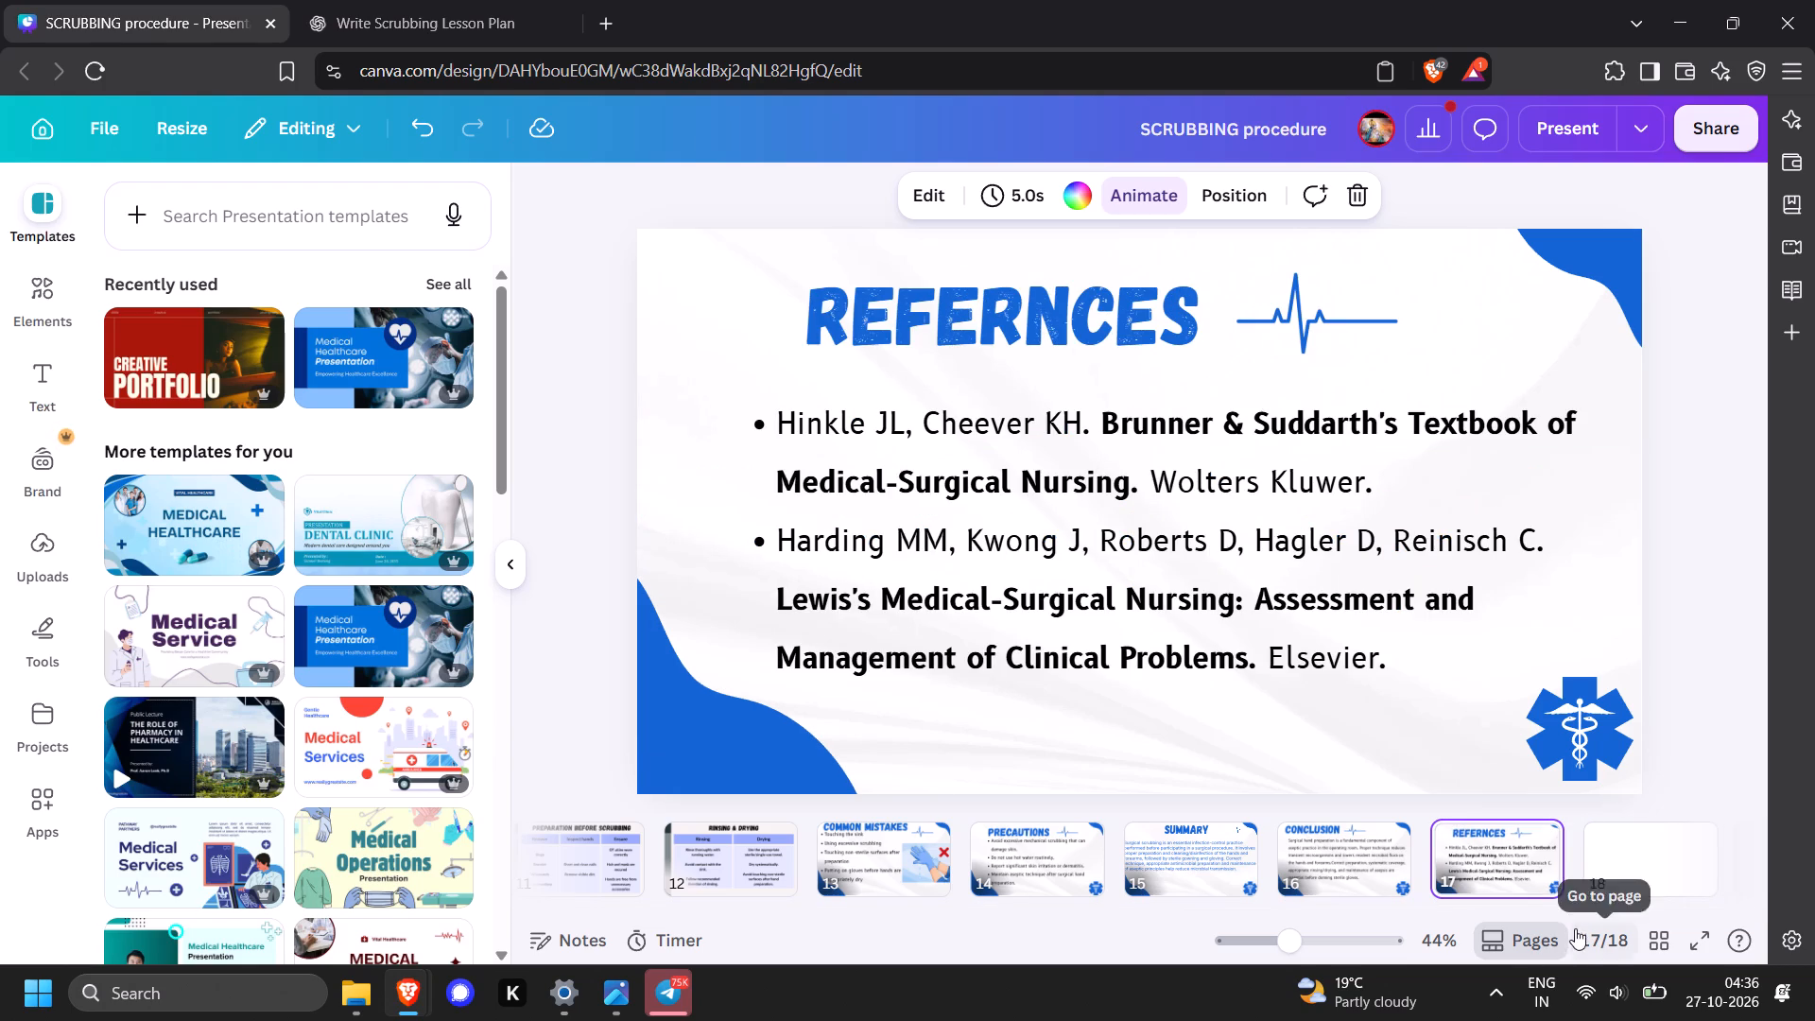
drag(1587, 907, 1668, 907)
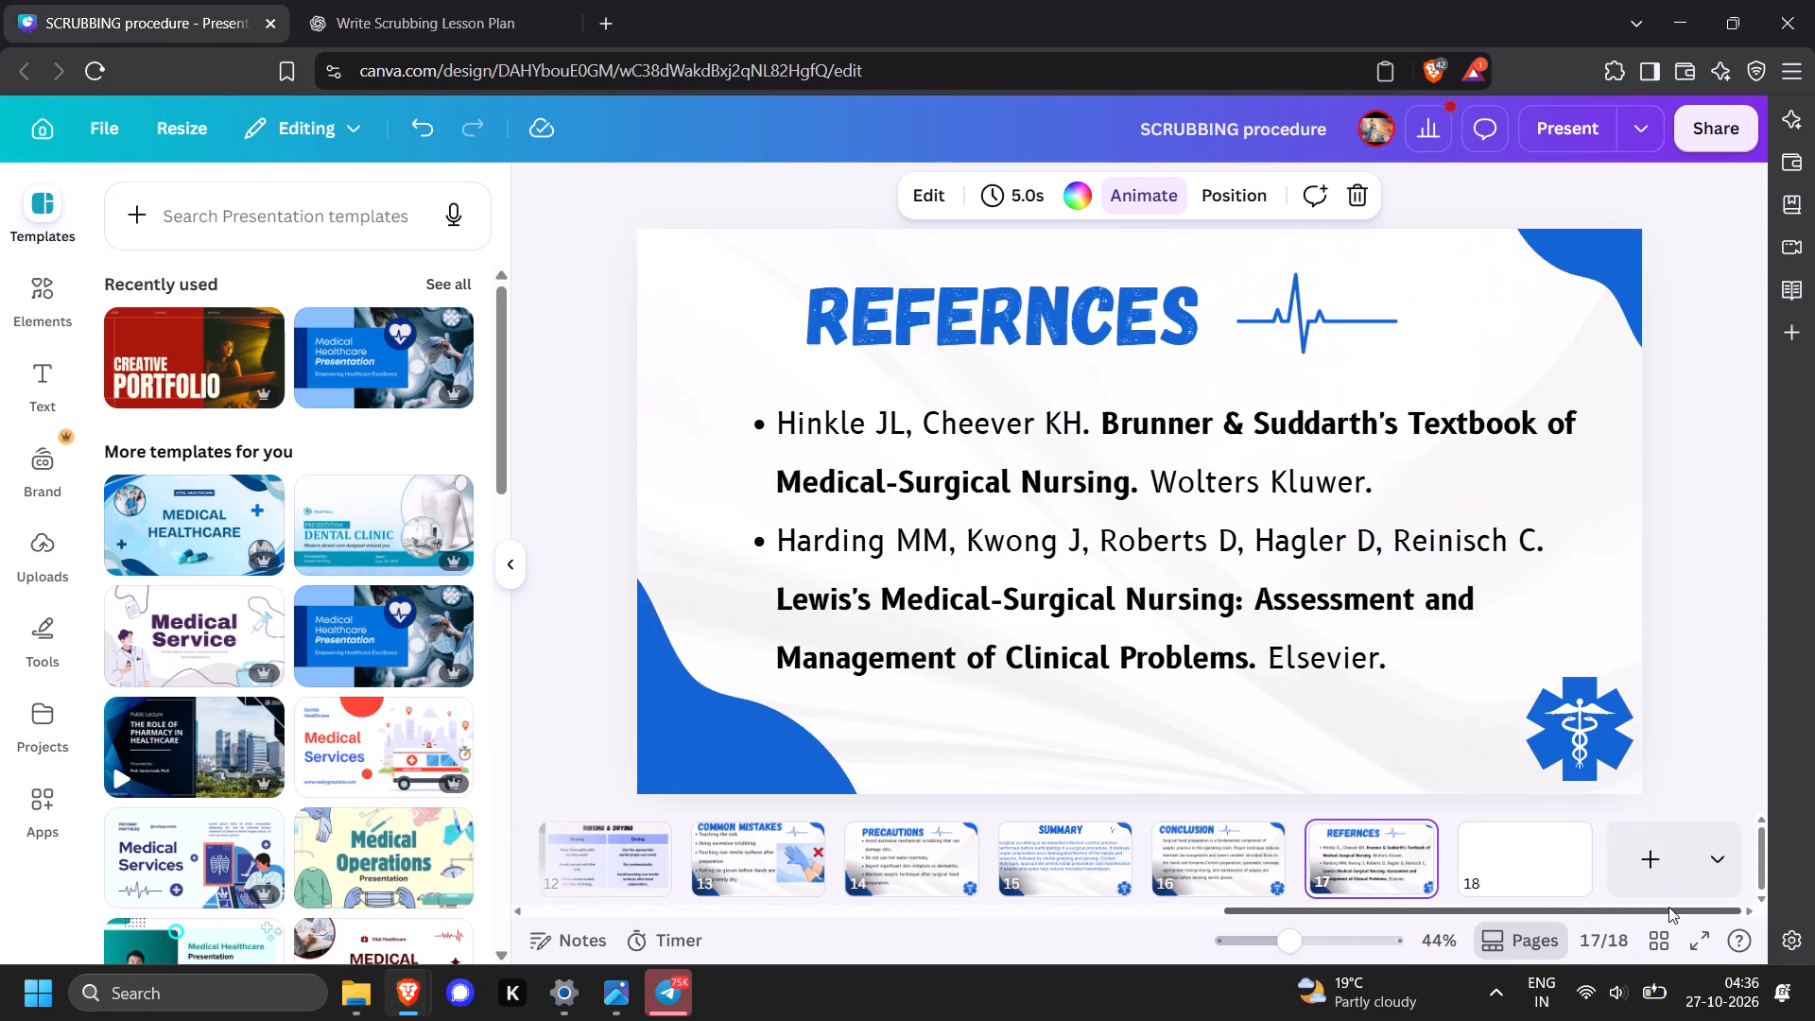
drag(1668, 907, 1685, 907)
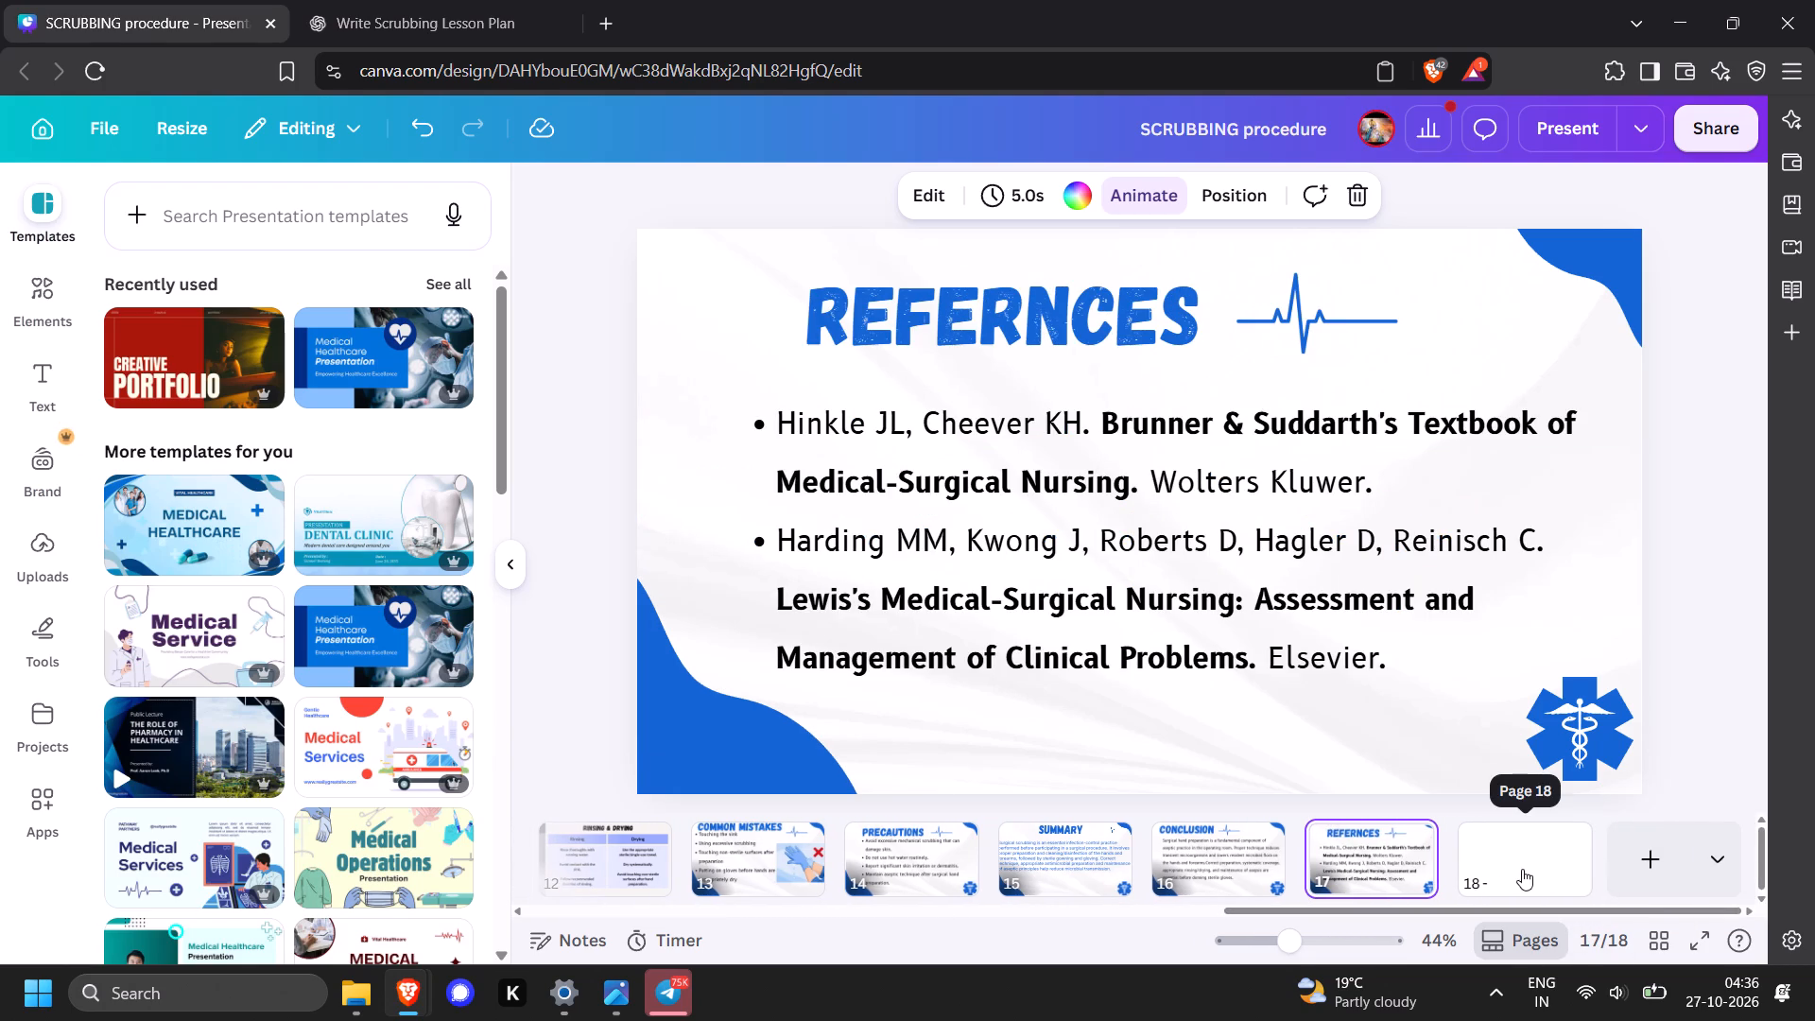
right_click(1074, 871)
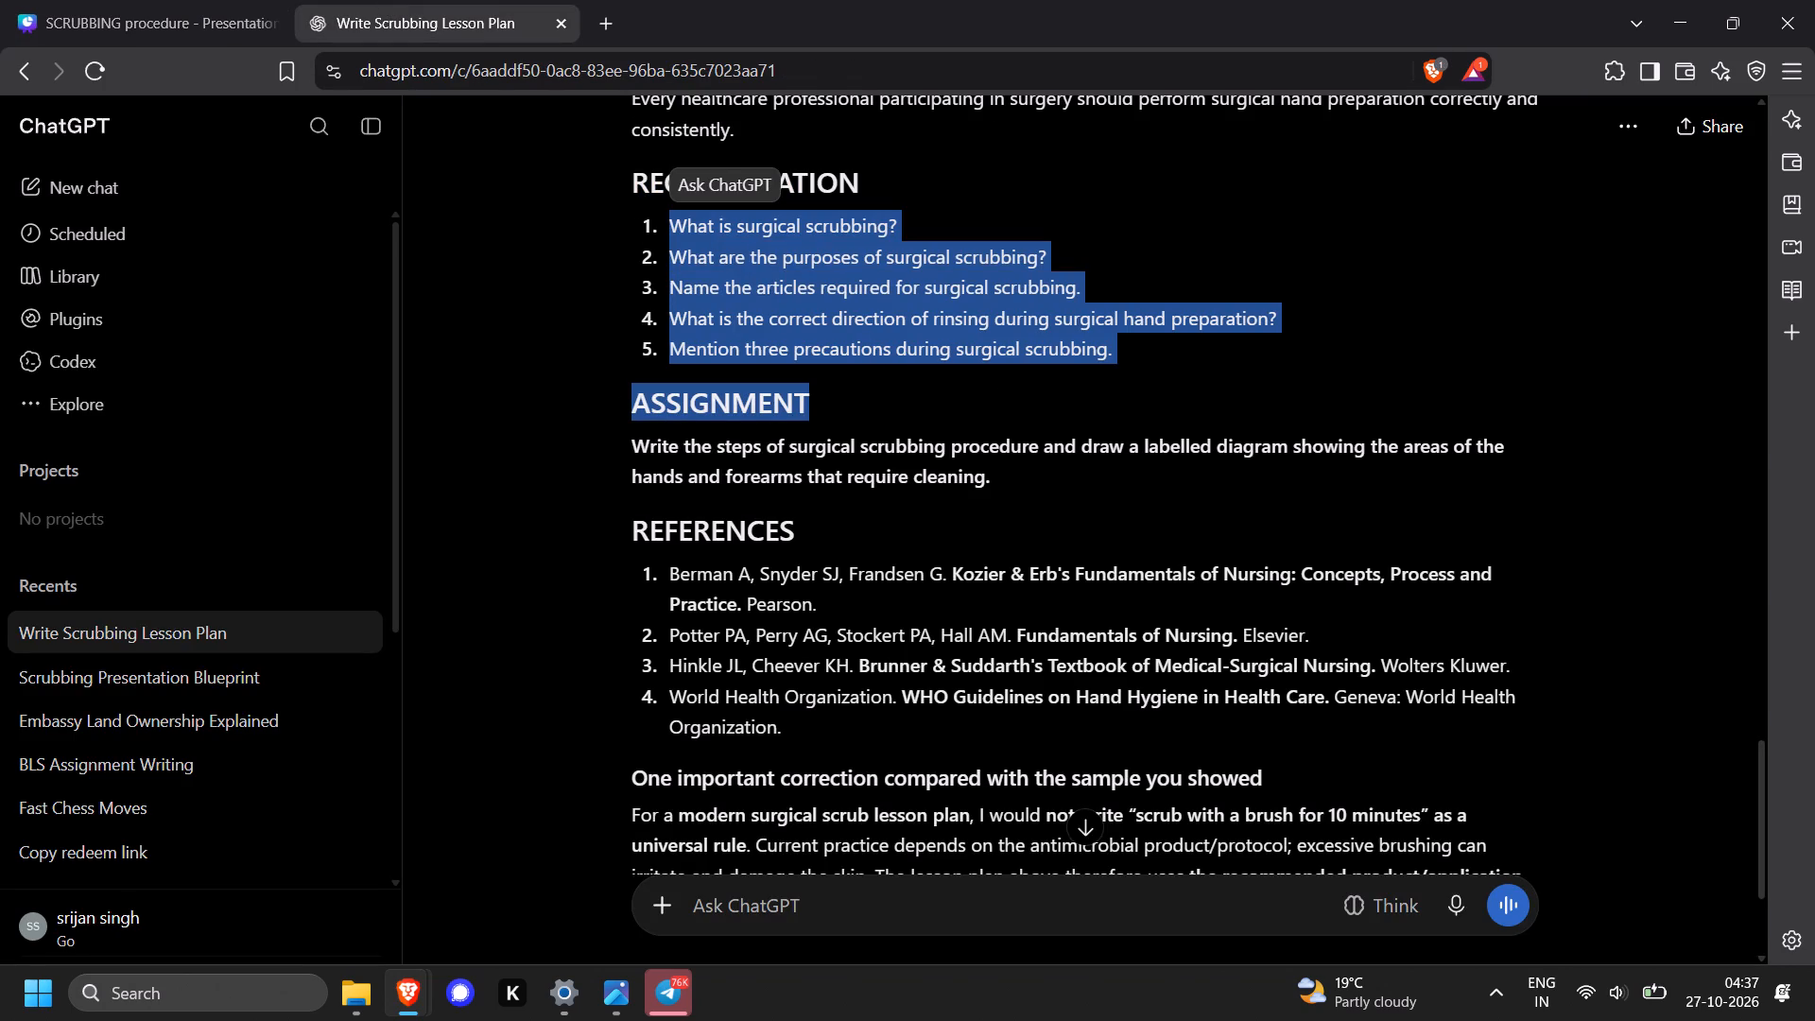
key(ctrl+c)
click(117, 0)
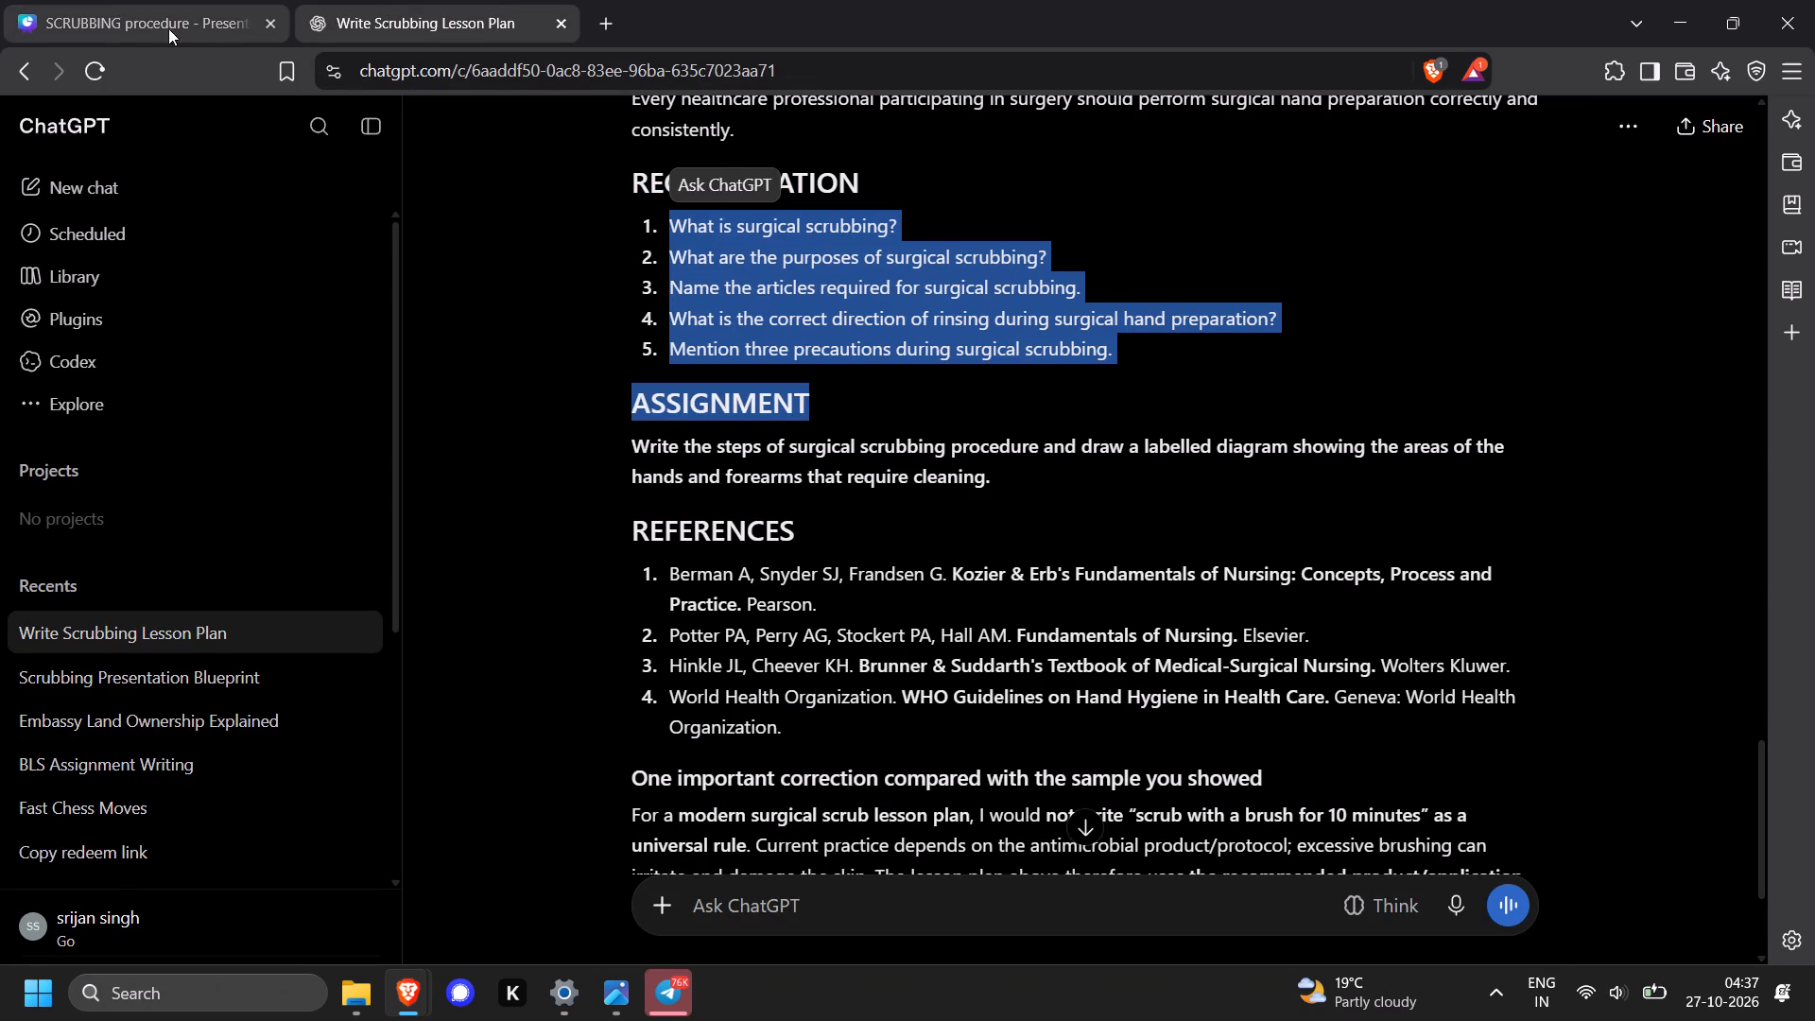
click(856, 516)
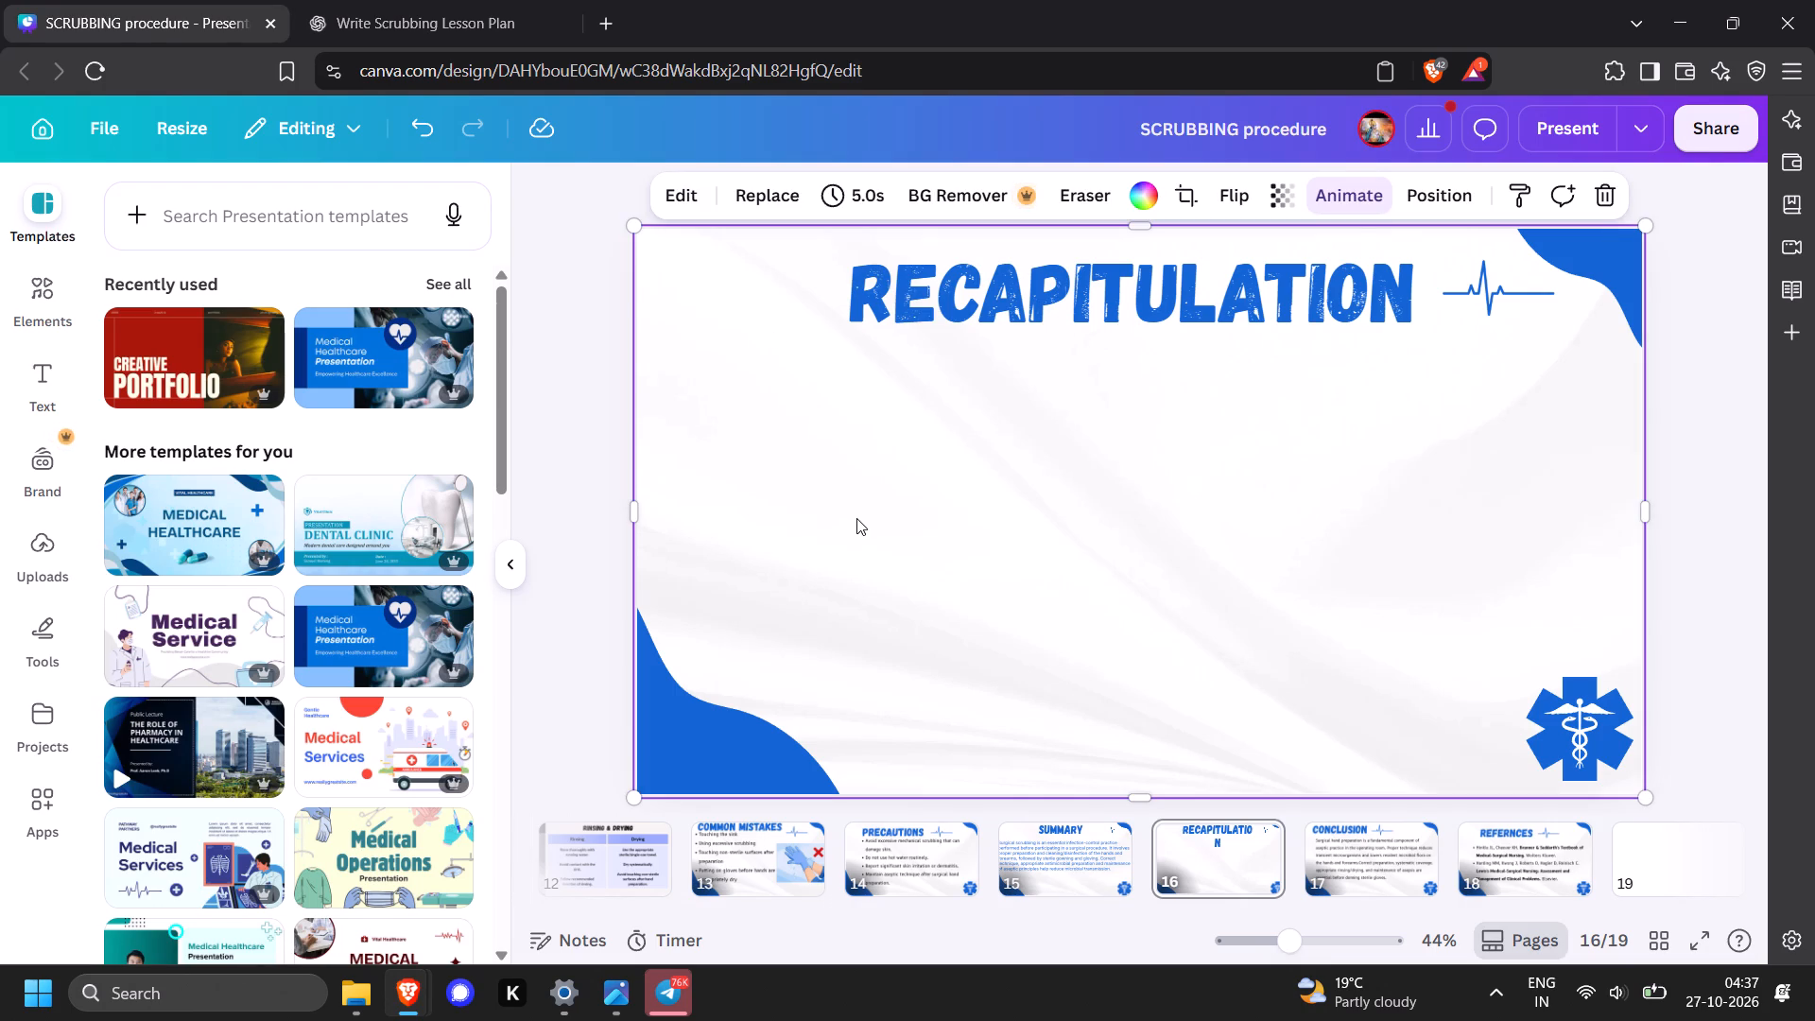
key(ctrl+v)
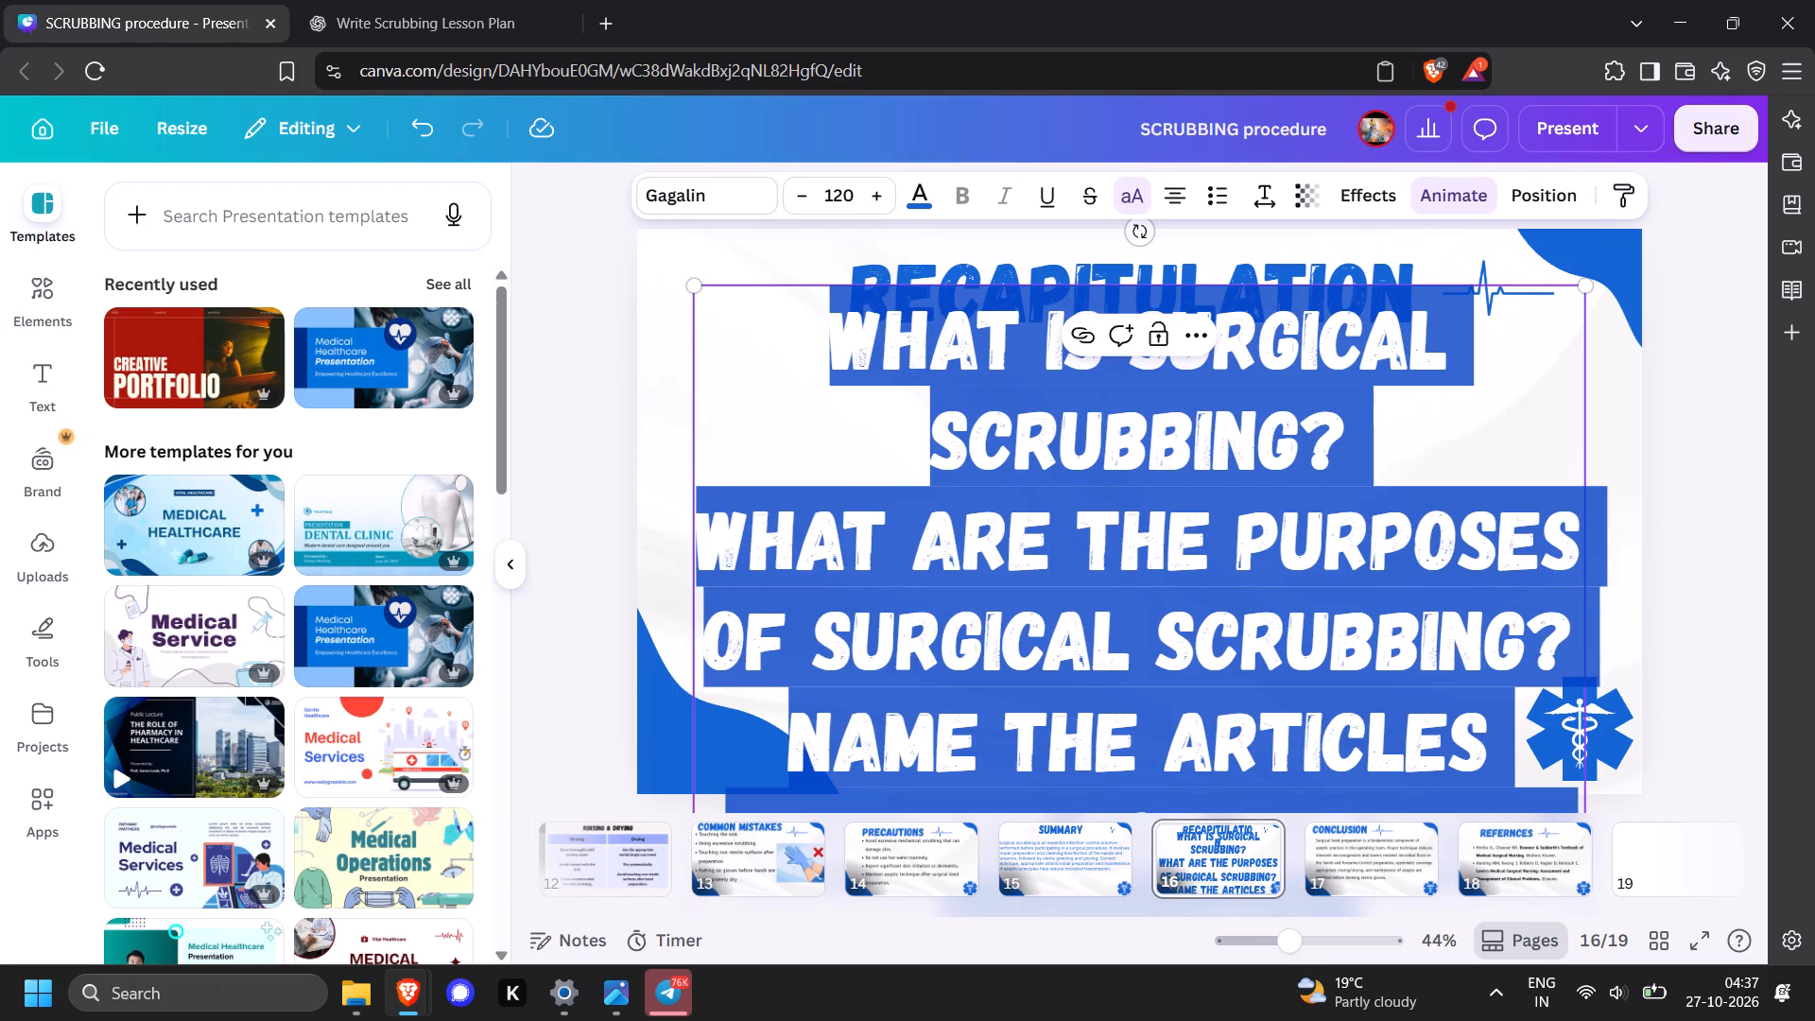
Format the pasted questions without forced uppercase, in the Inter font at size 42, and left-align them.
click(1138, 196)
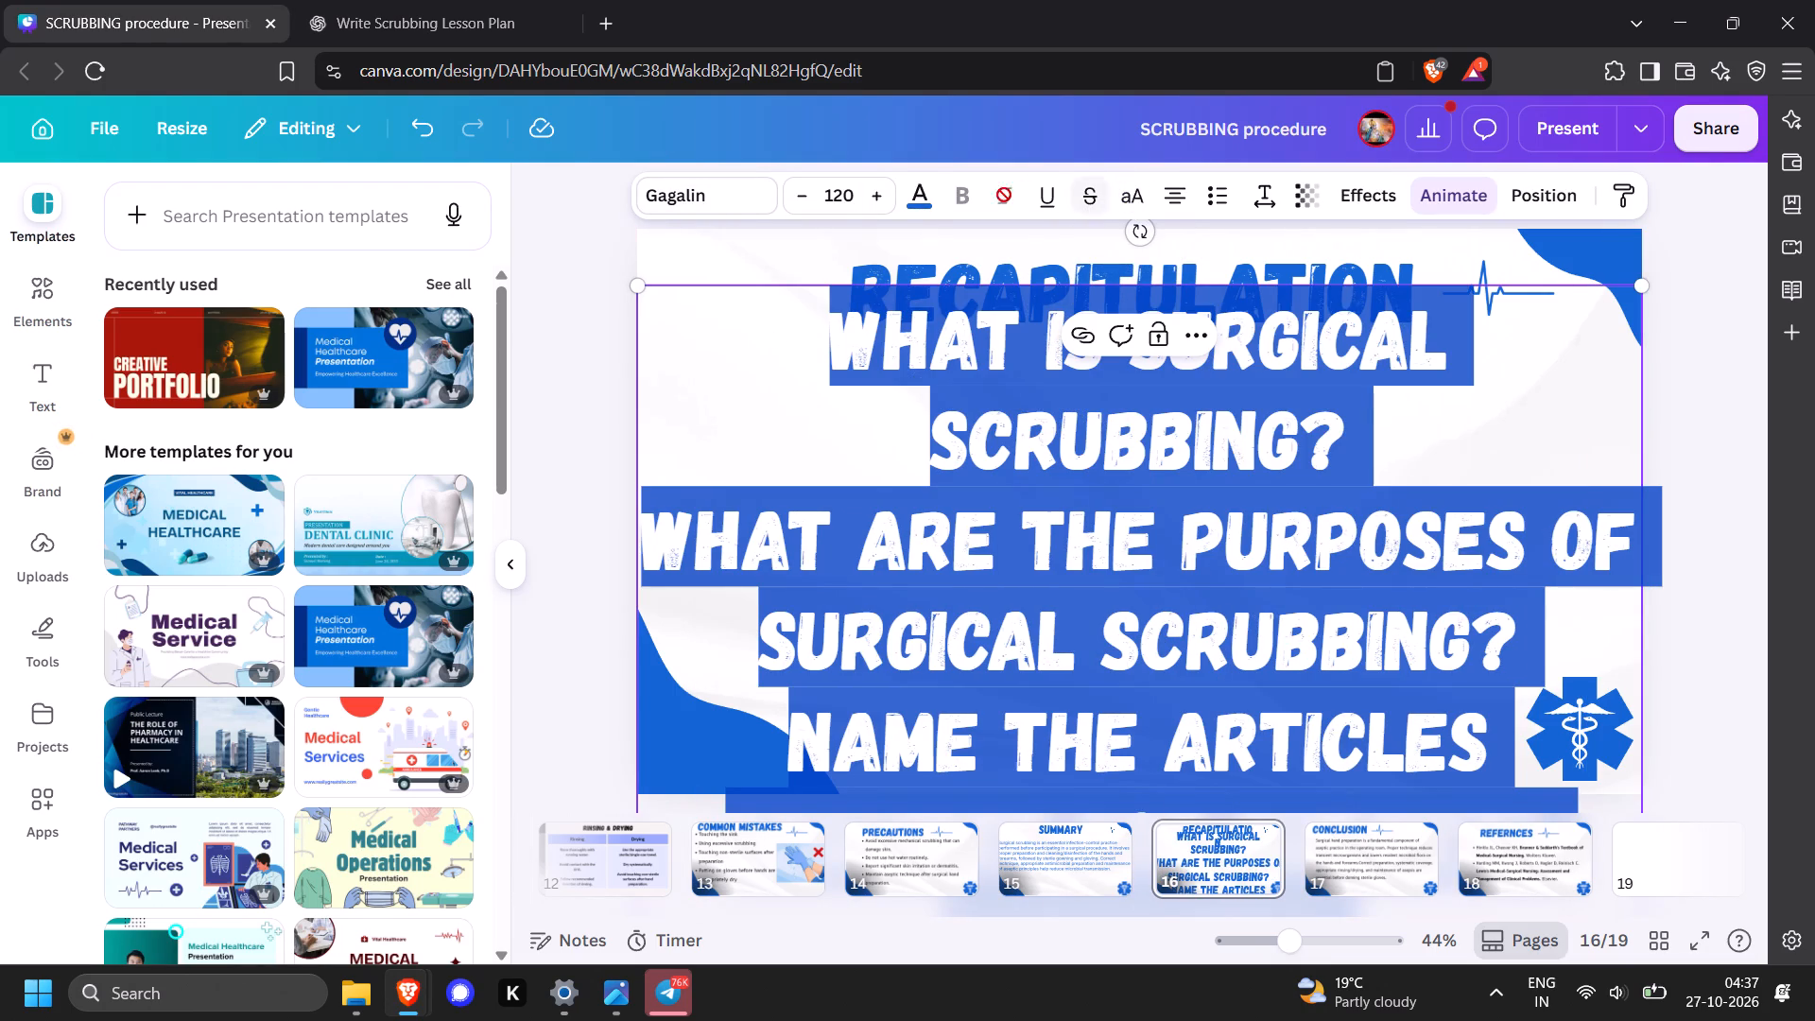
click(735, 193)
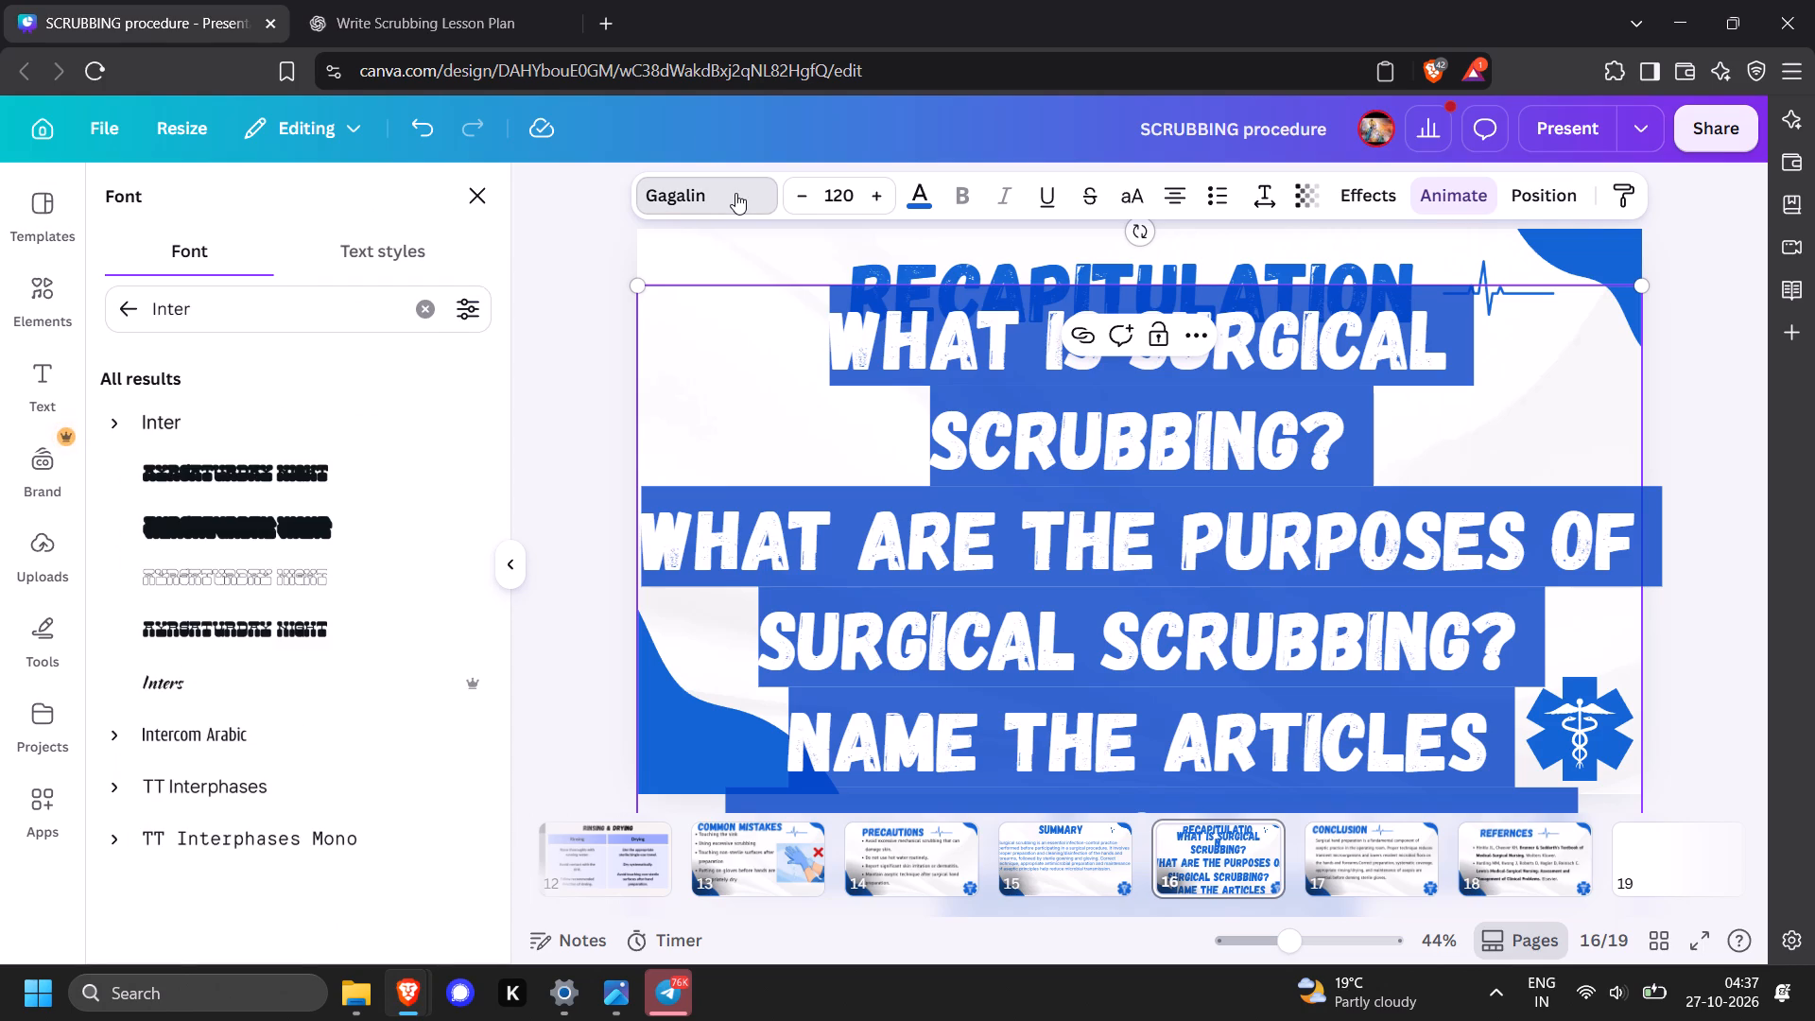
click(151, 428)
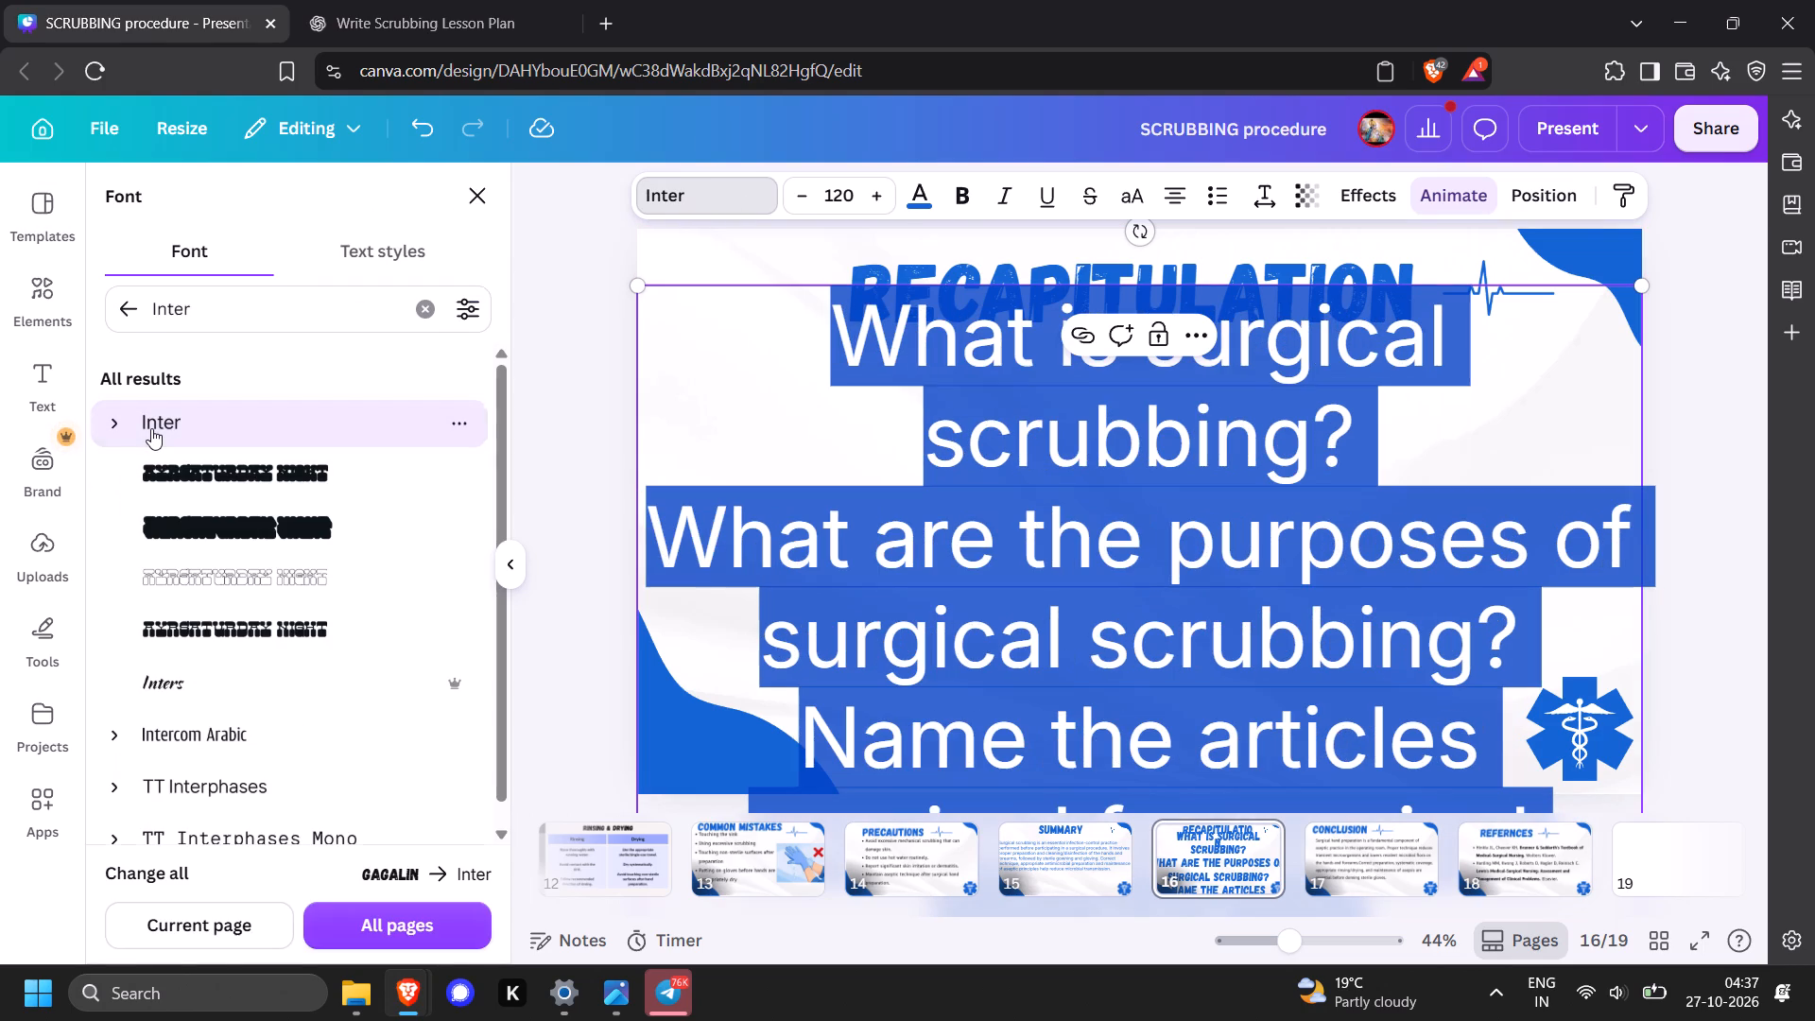
click(860, 193)
click(844, 194)
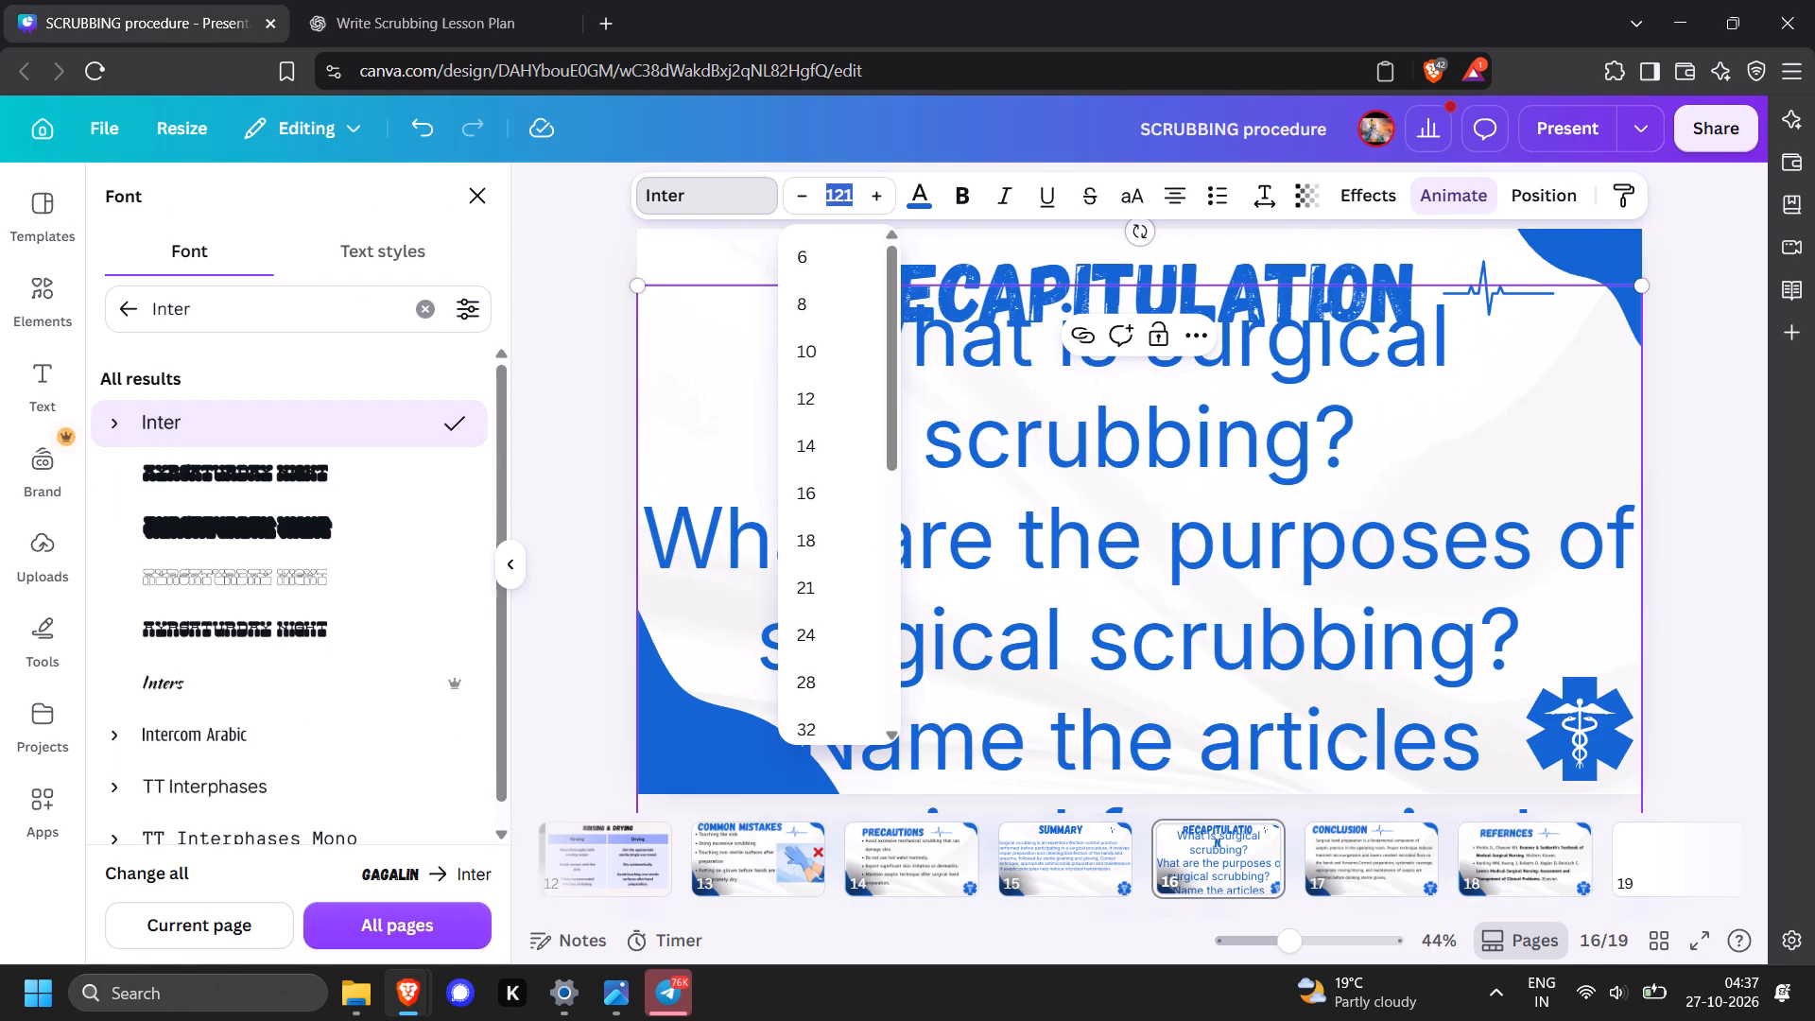
key(BackSpace)
text(42)
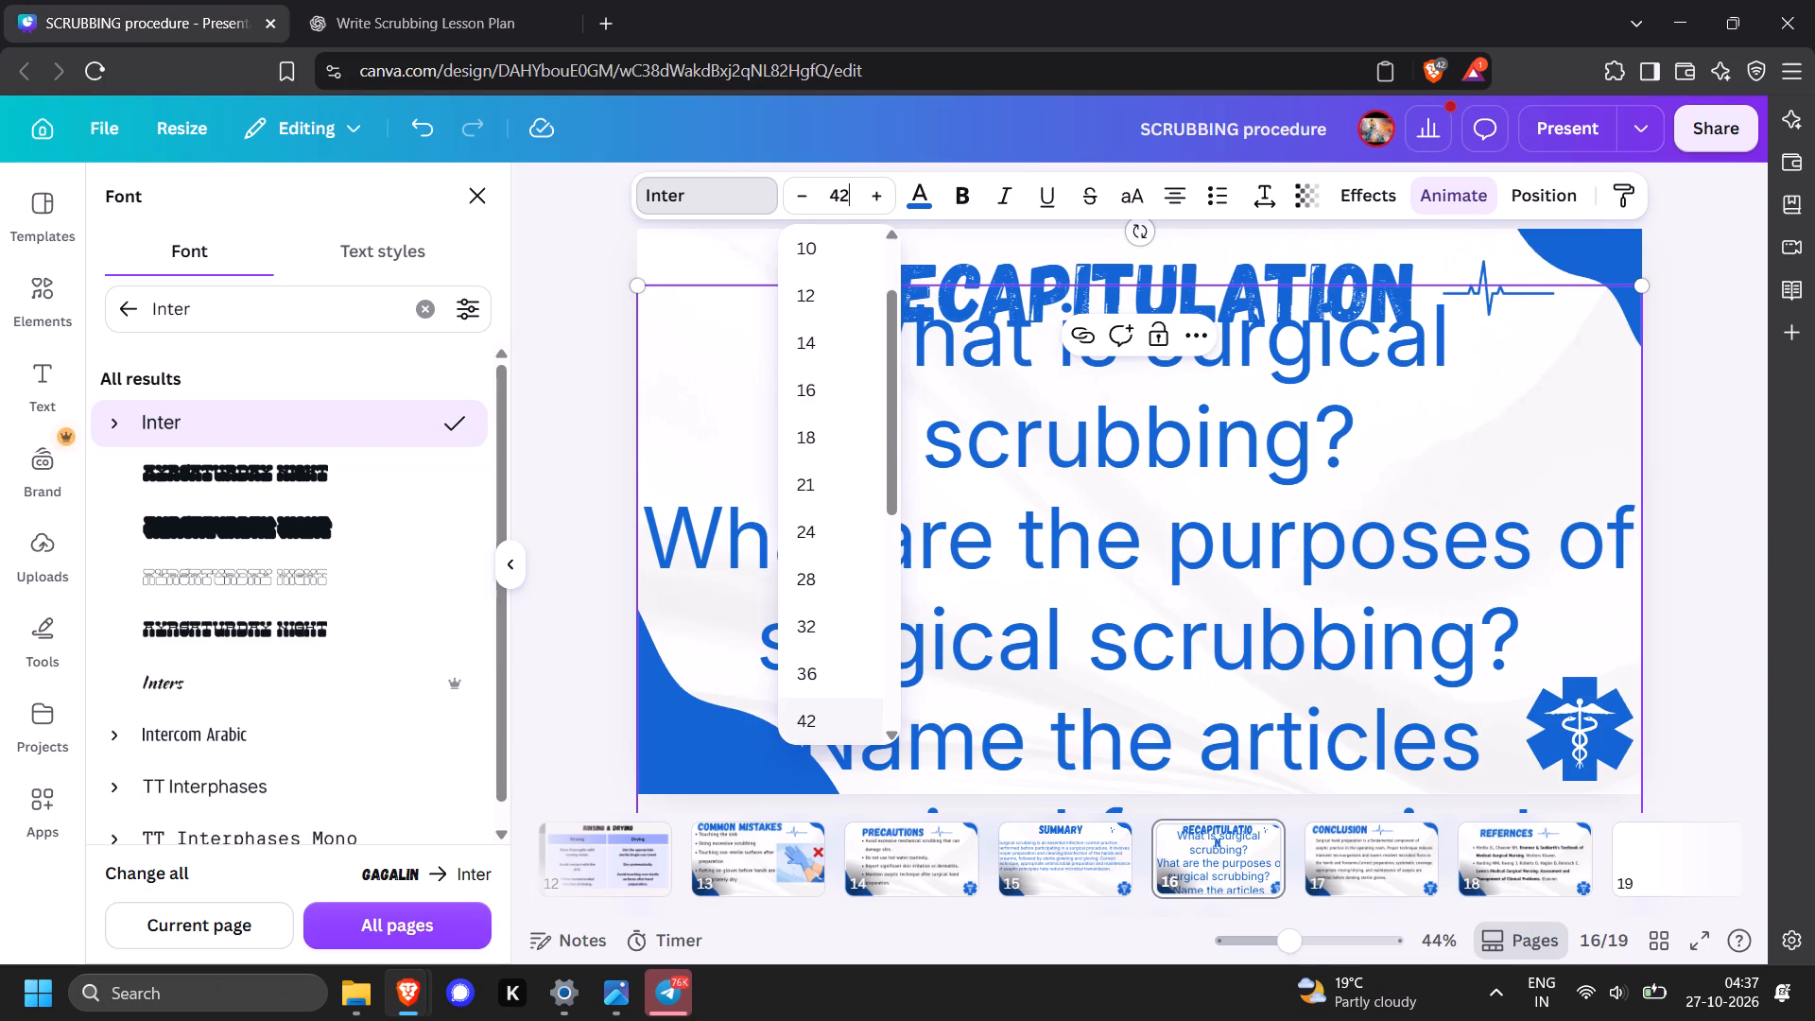
key(Return)
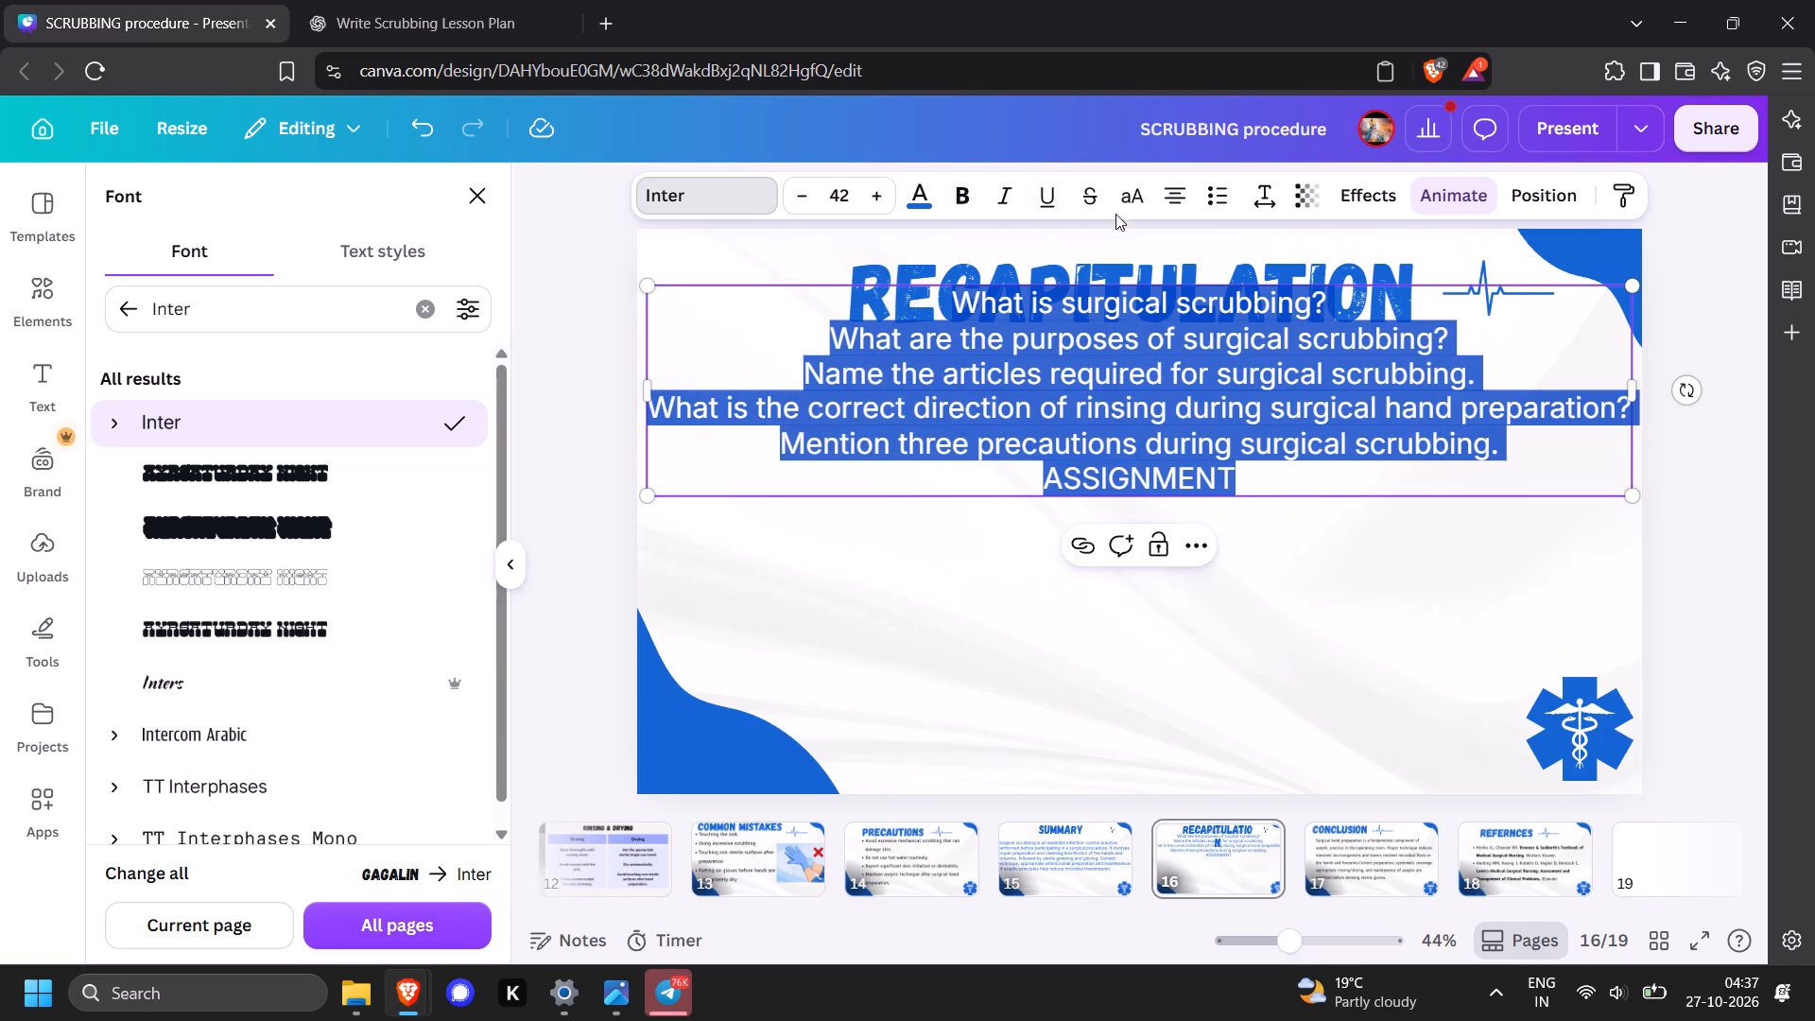
click(1176, 195)
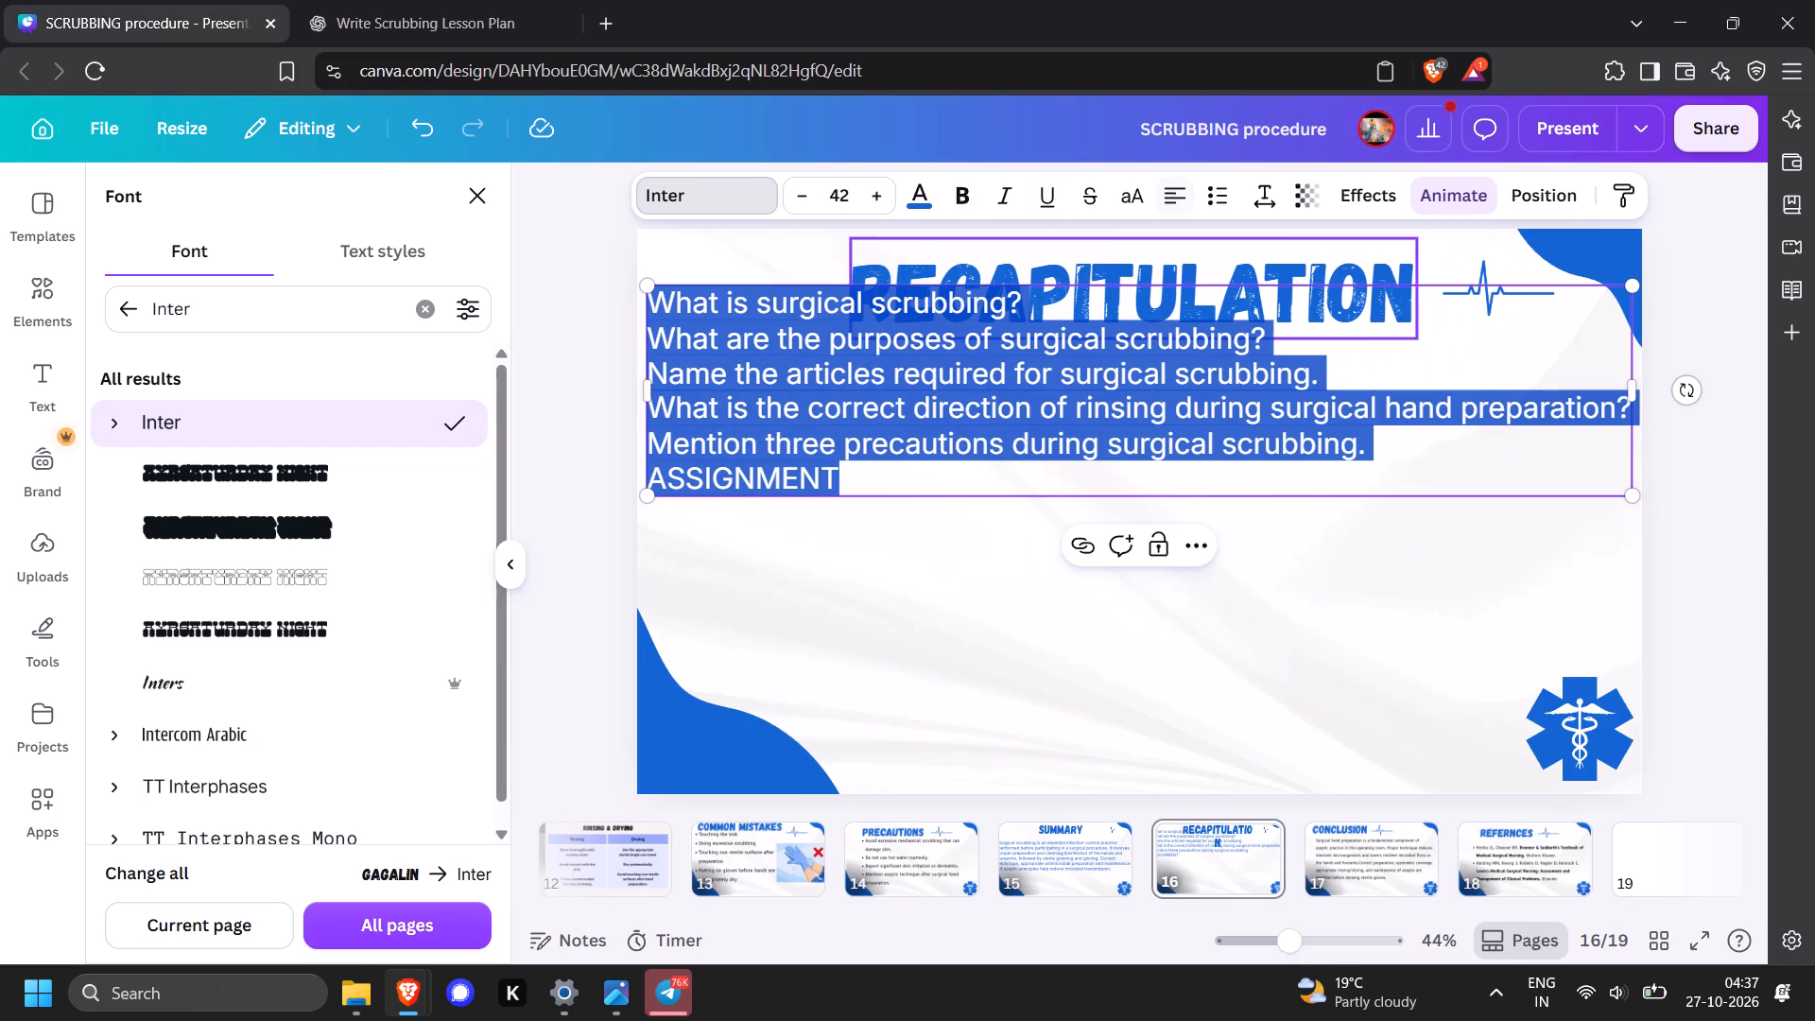
click(561, 462)
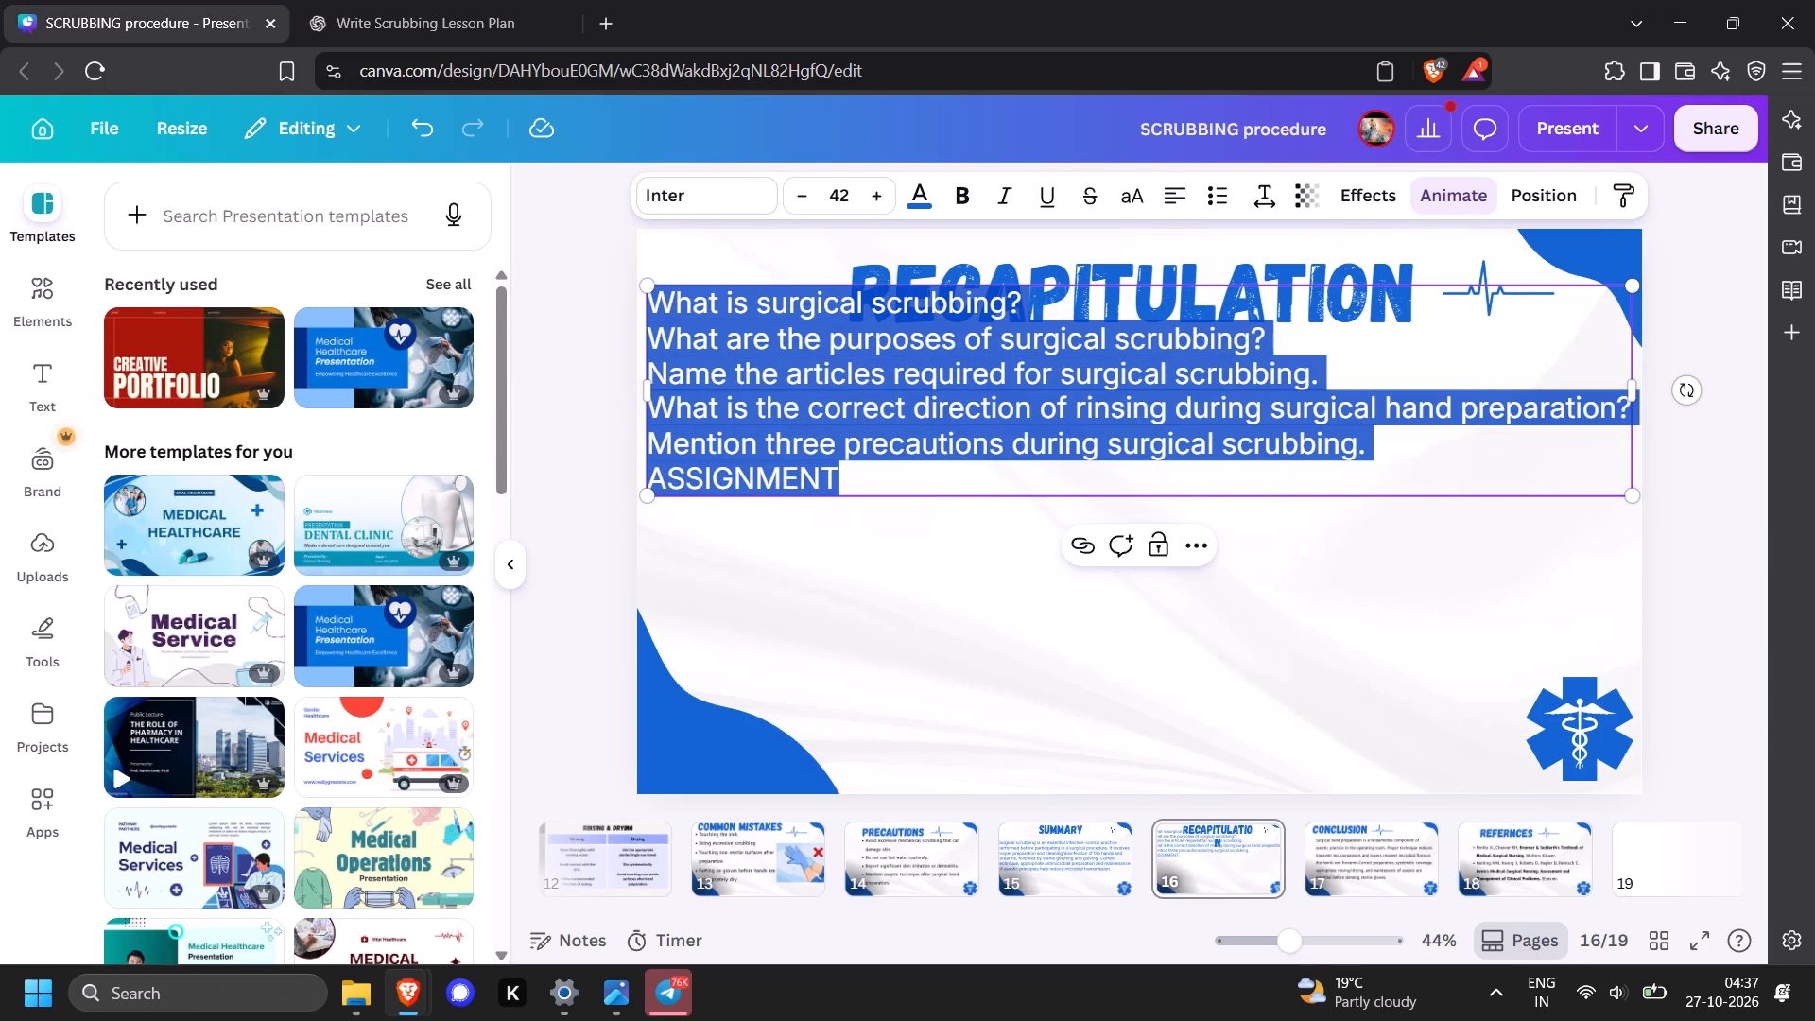
Delete the word ASSIGNMENT from the end of the pasted questions on the RECAPITULATION slide.
click(987, 478)
click(902, 477)
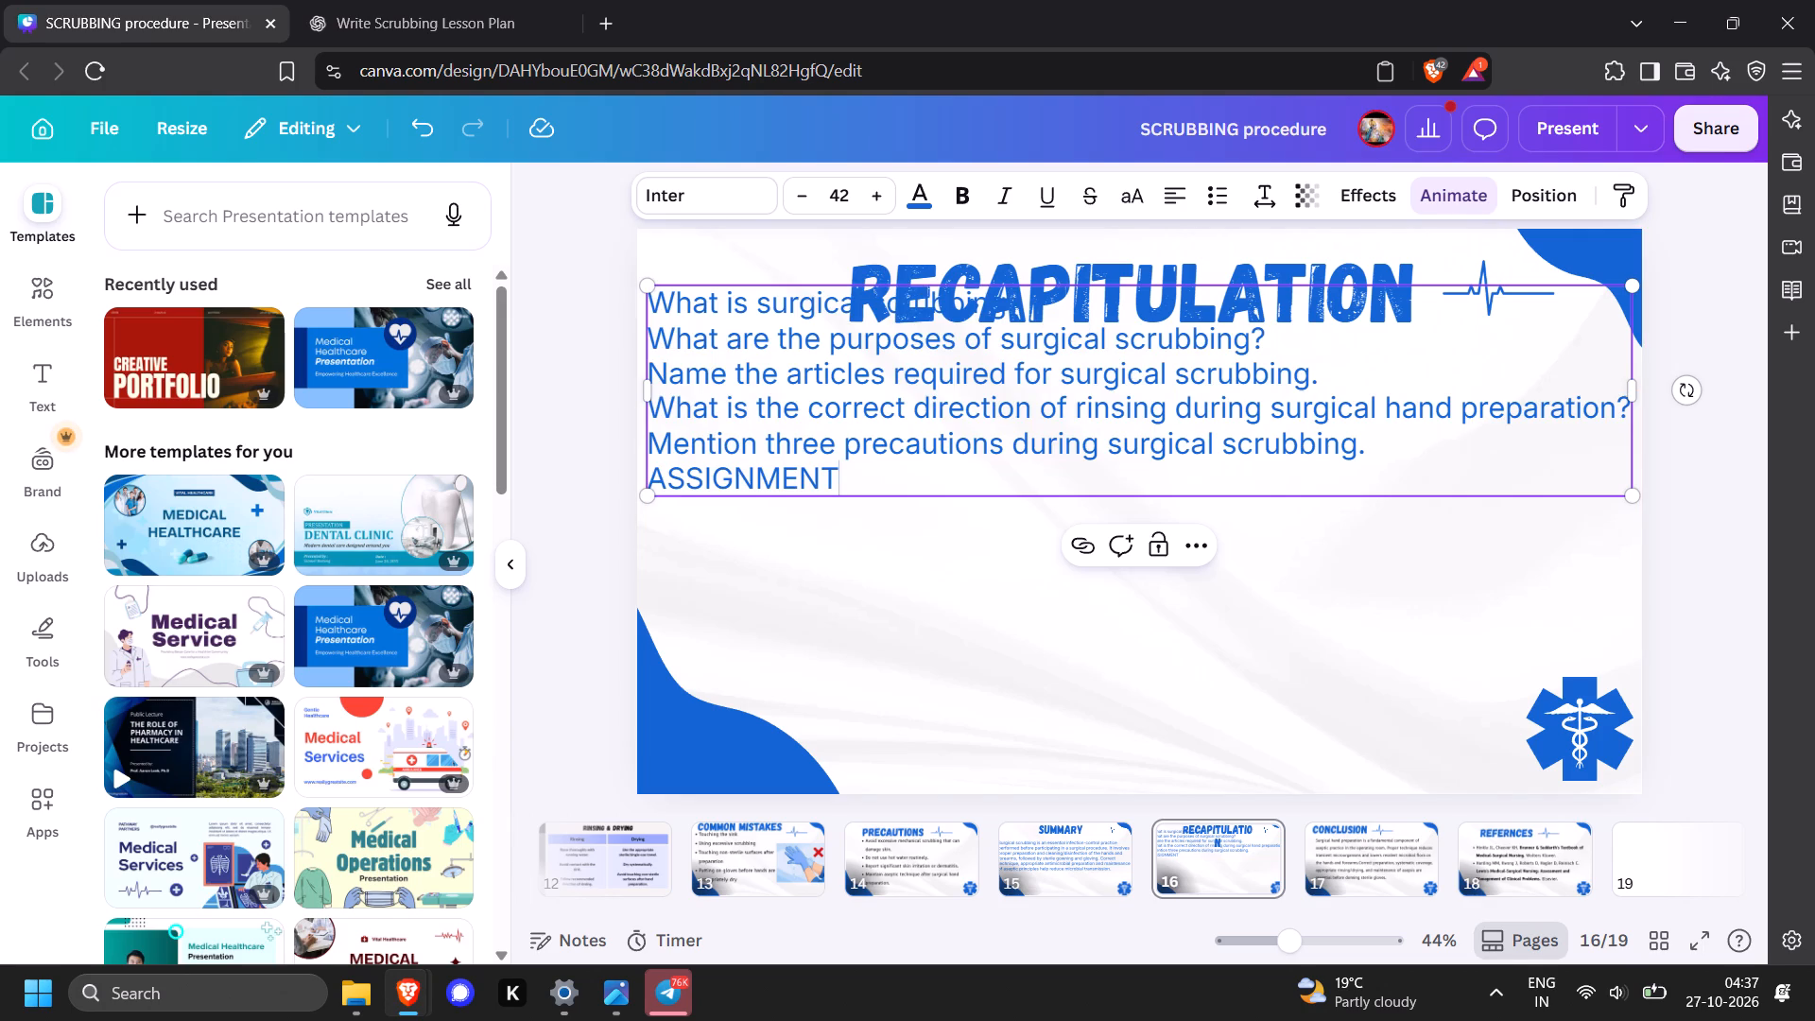
key(BackSpace)
key(BackSpace)
key(BackSpace)
key(BackSpace)
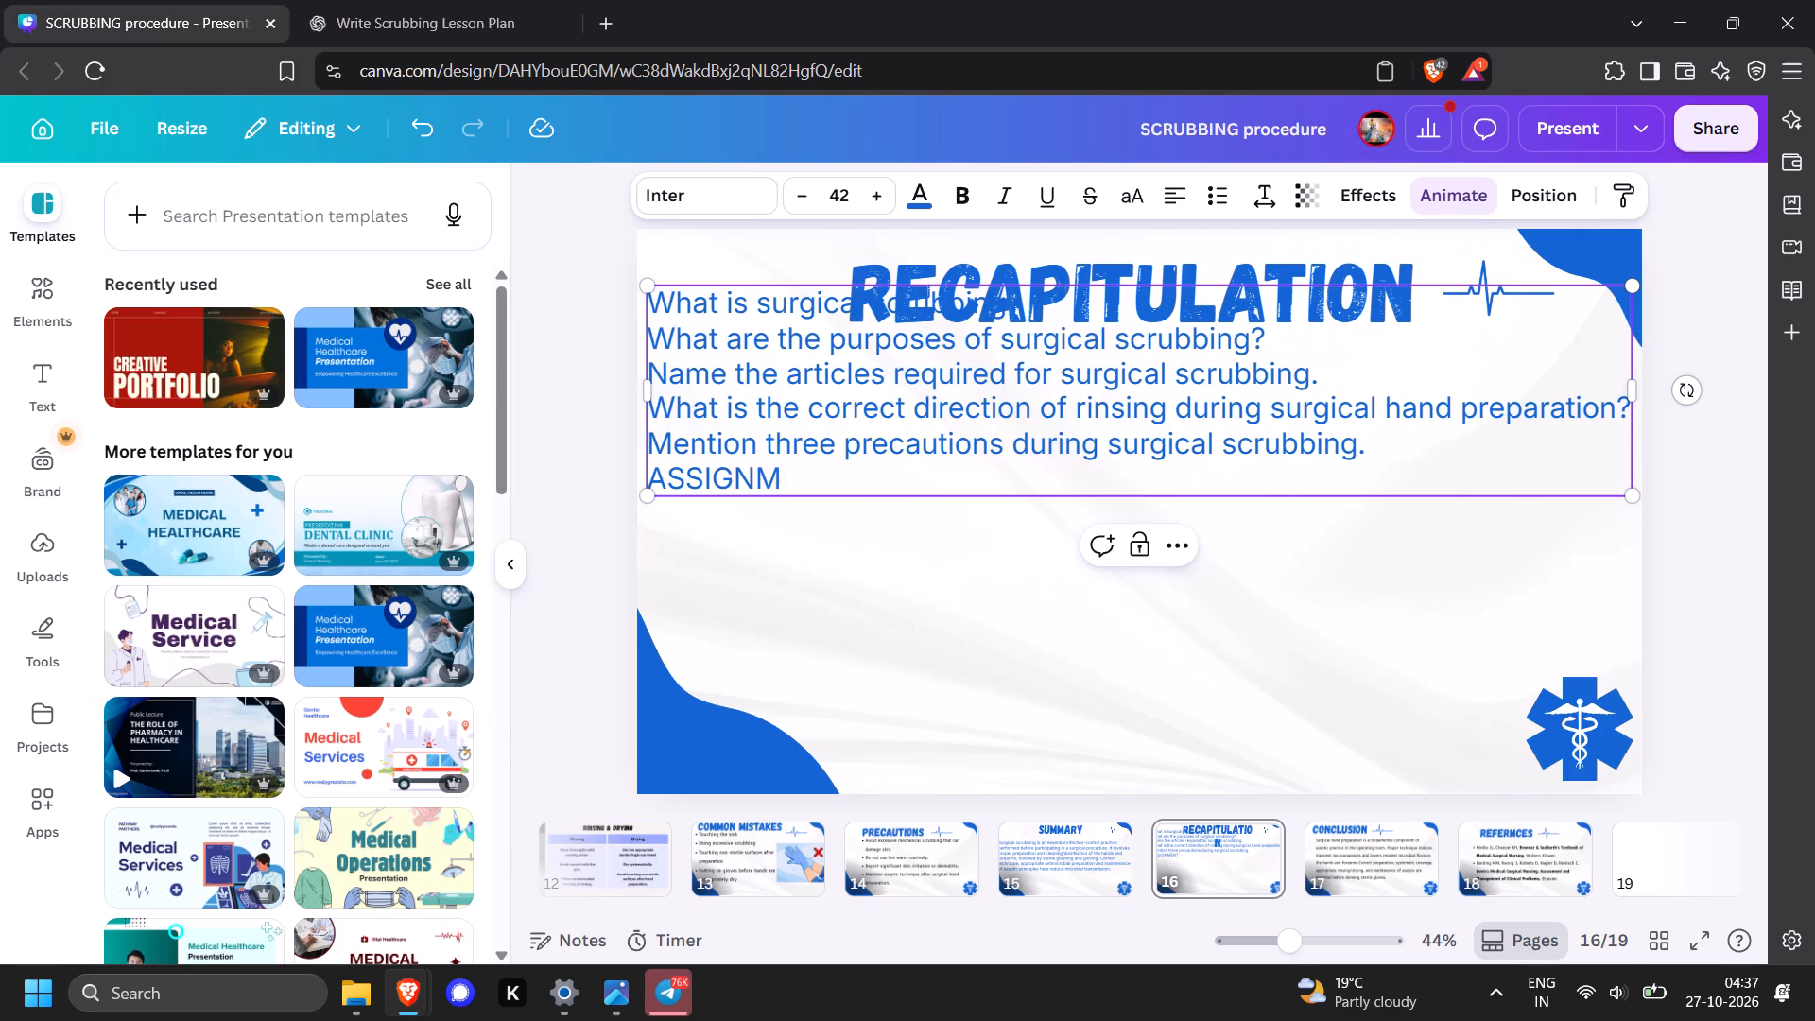
key(BackSpace)
key(BackSpace)
key(BackSpace)
key(BackSpace)
key(BackSpace)
key(BackSpace)
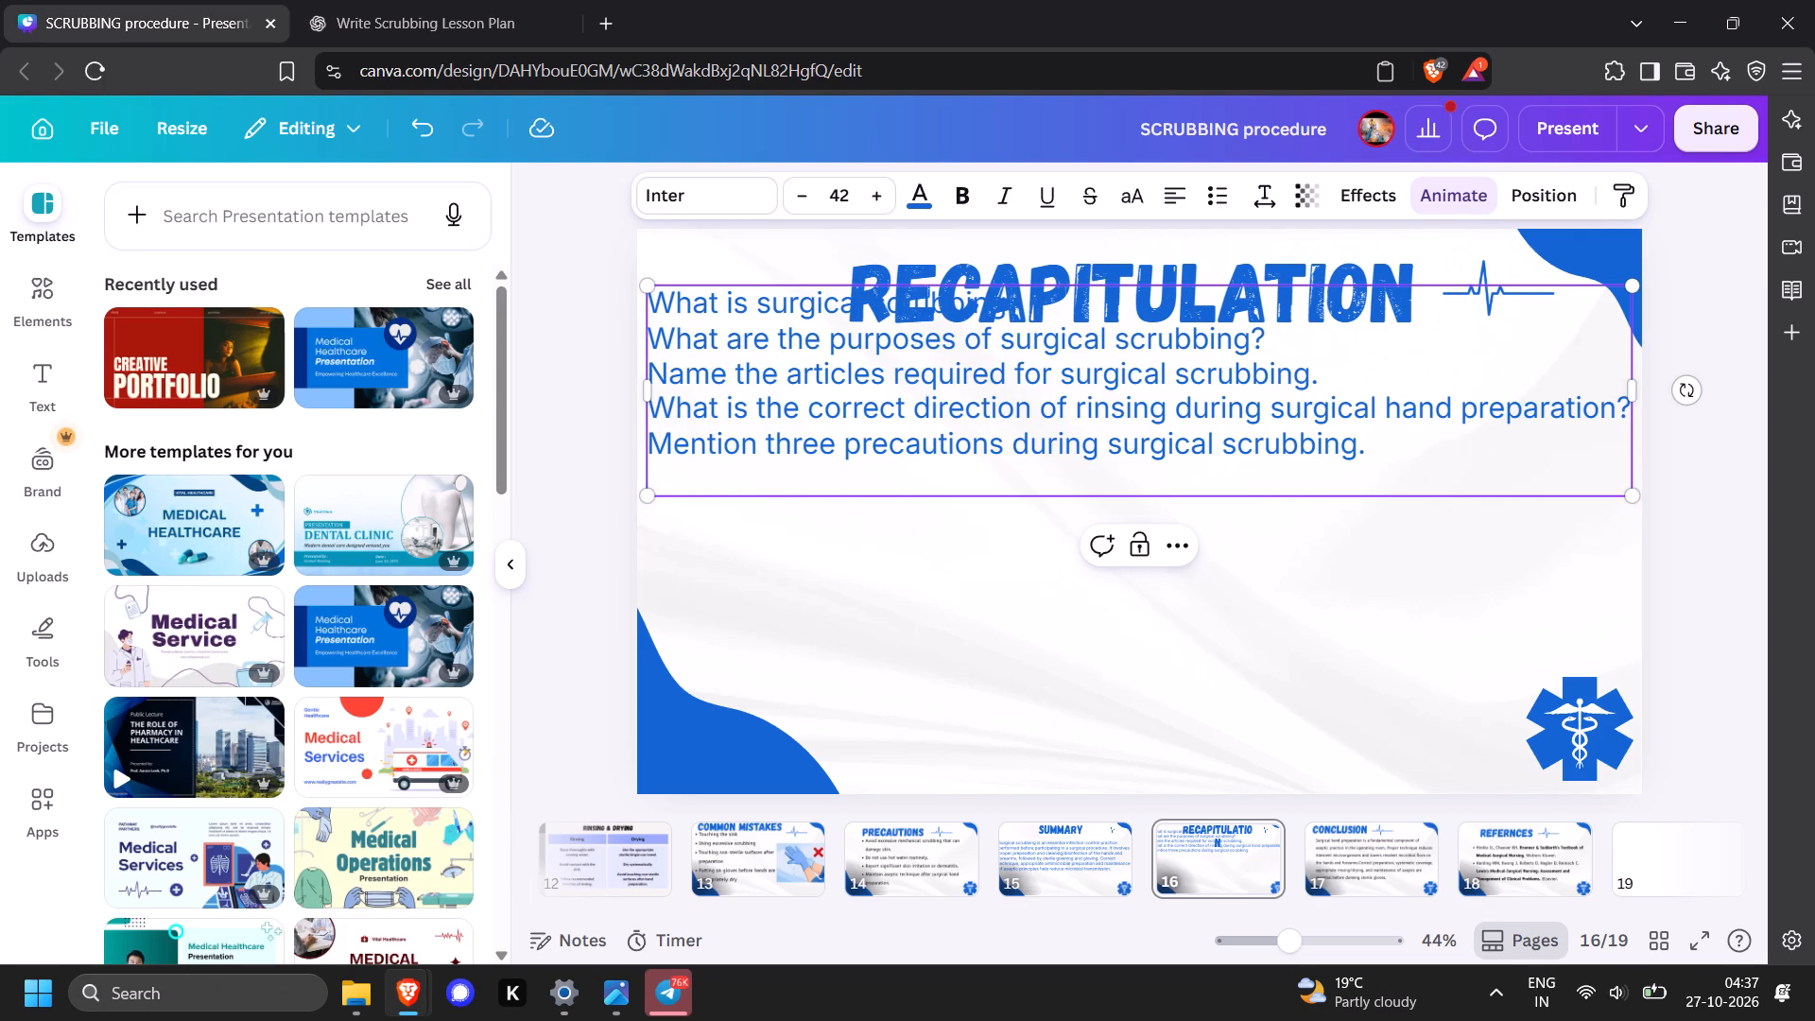
Number the first two questions by adding "1- " before "What is surgical scrubbing?" and "2- " before "What are the purposes".
click(653, 311)
click(653, 310)
click(687, 308)
key(Left)
key(Left)
key(1)
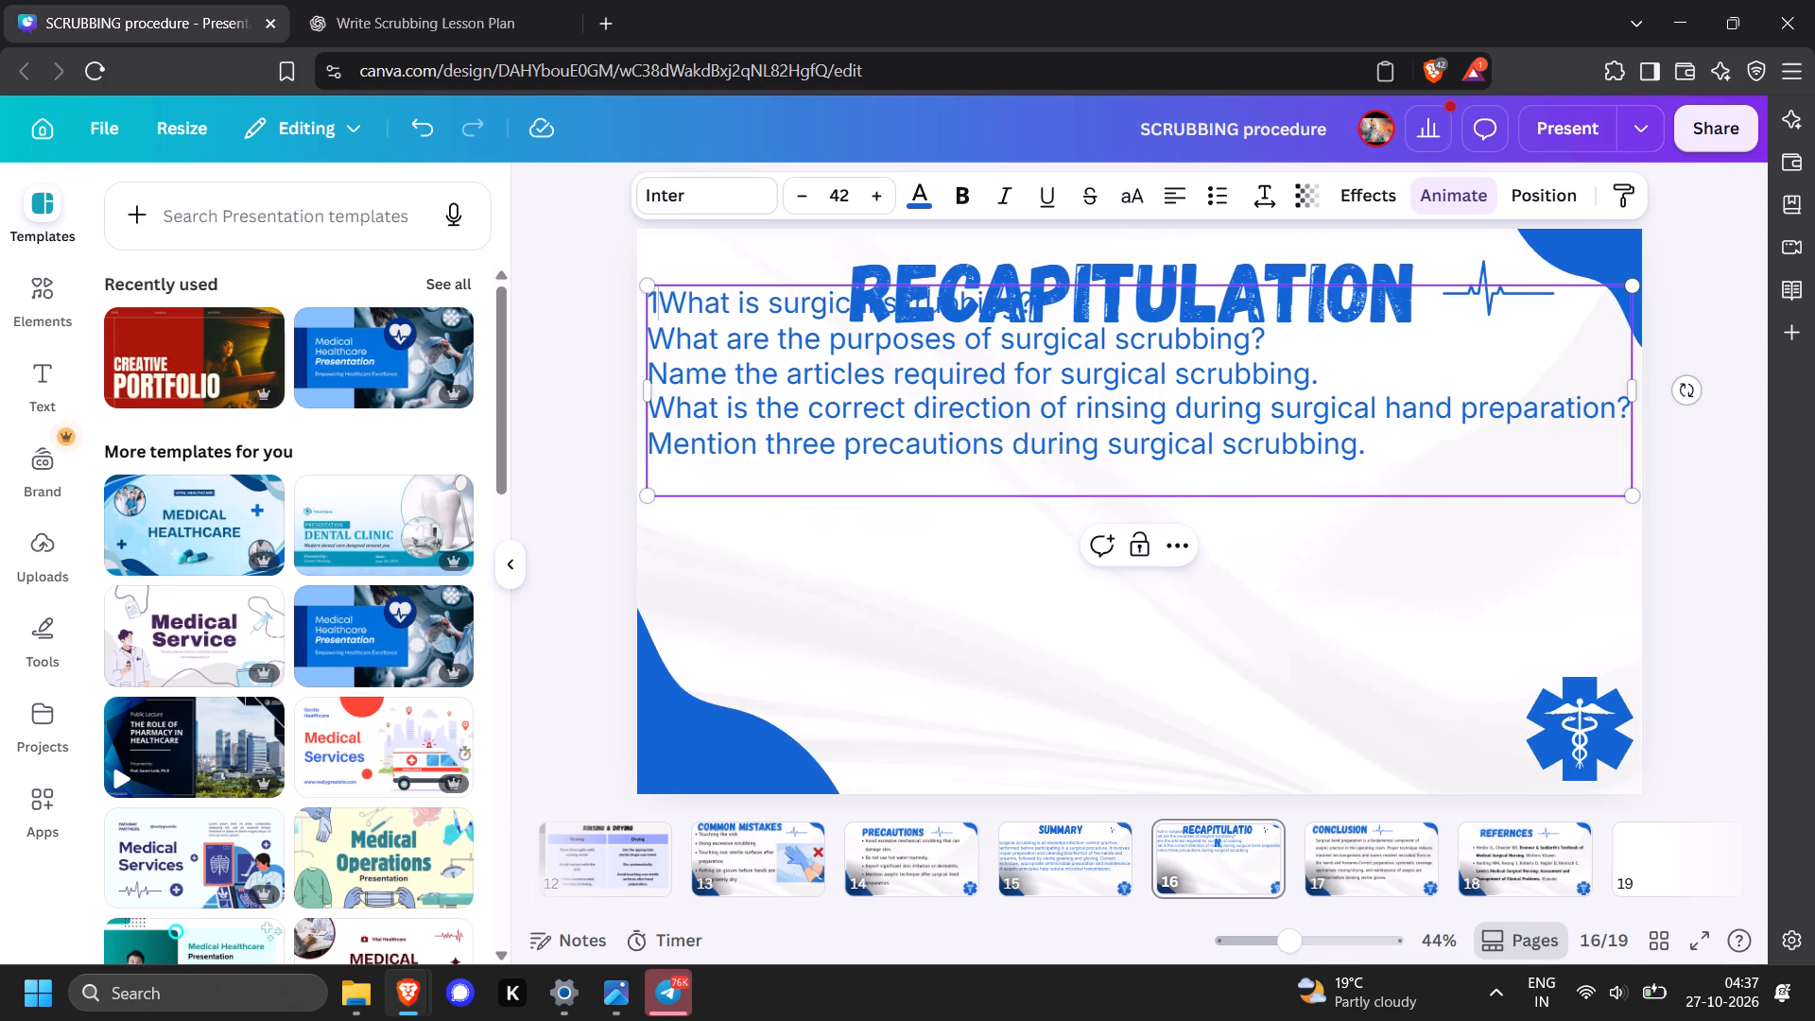
text(-)
key(space)
click(678, 337)
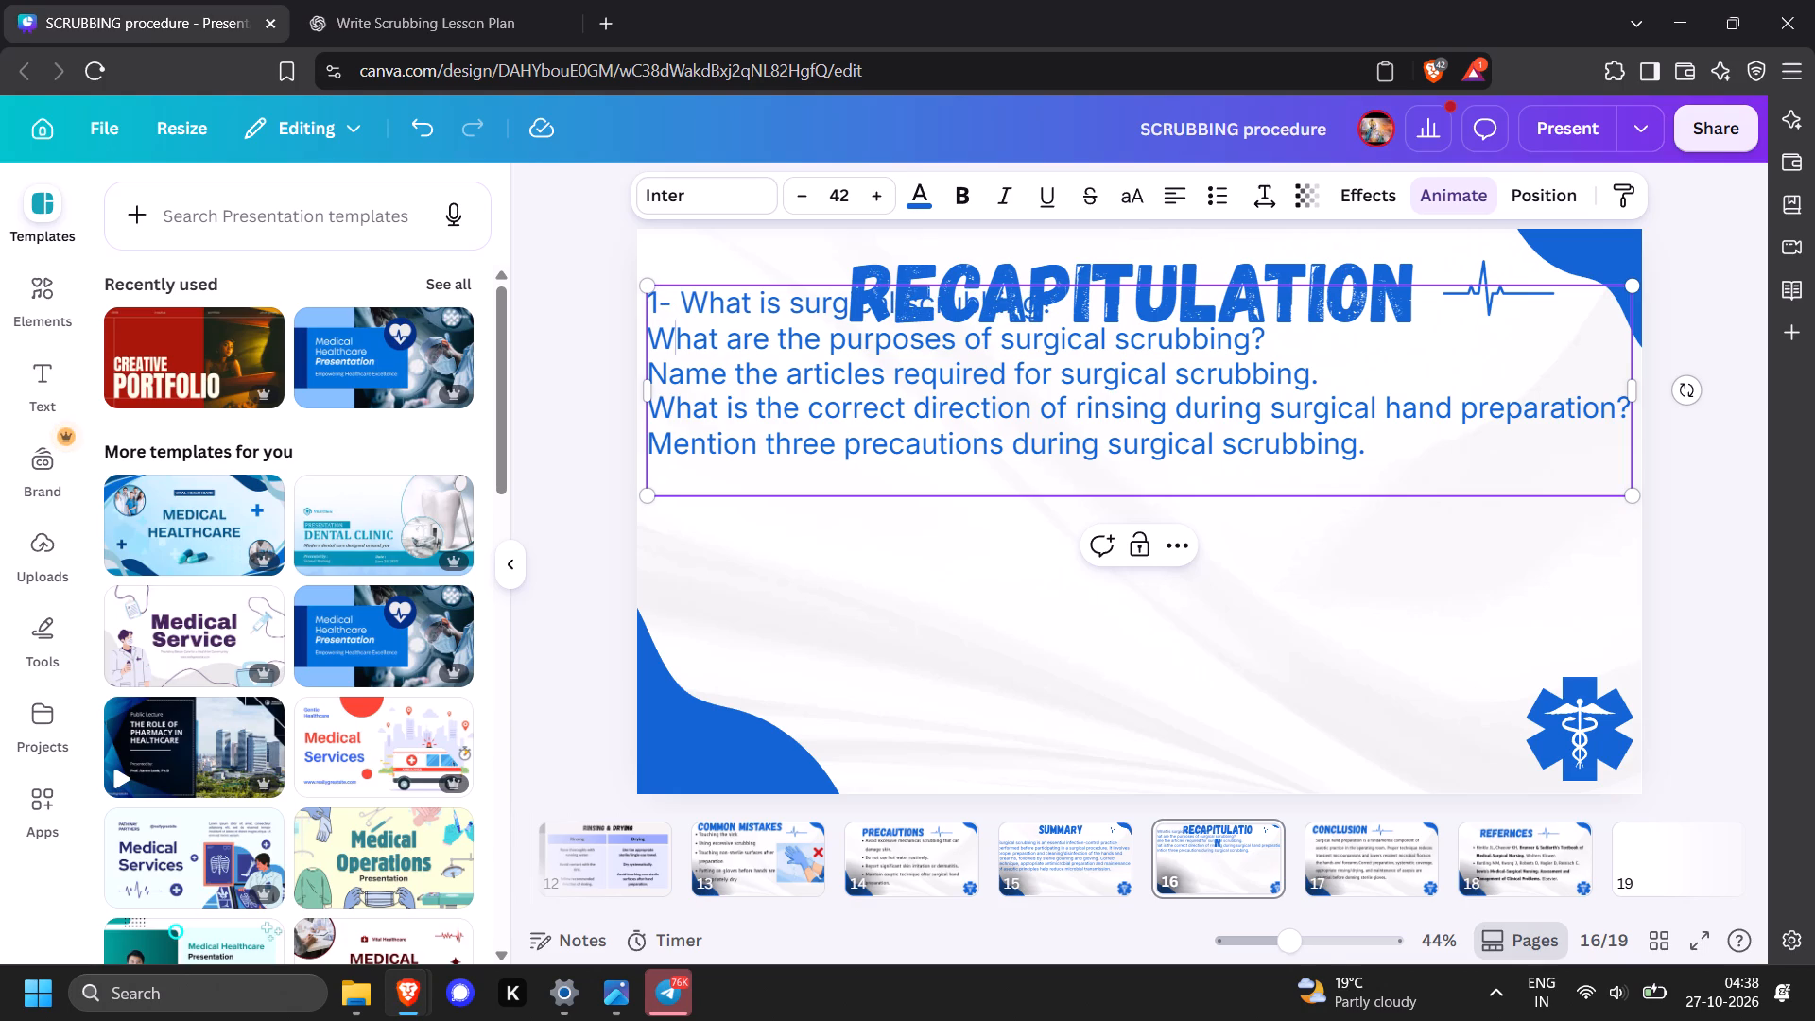
key(Left)
text(2-)
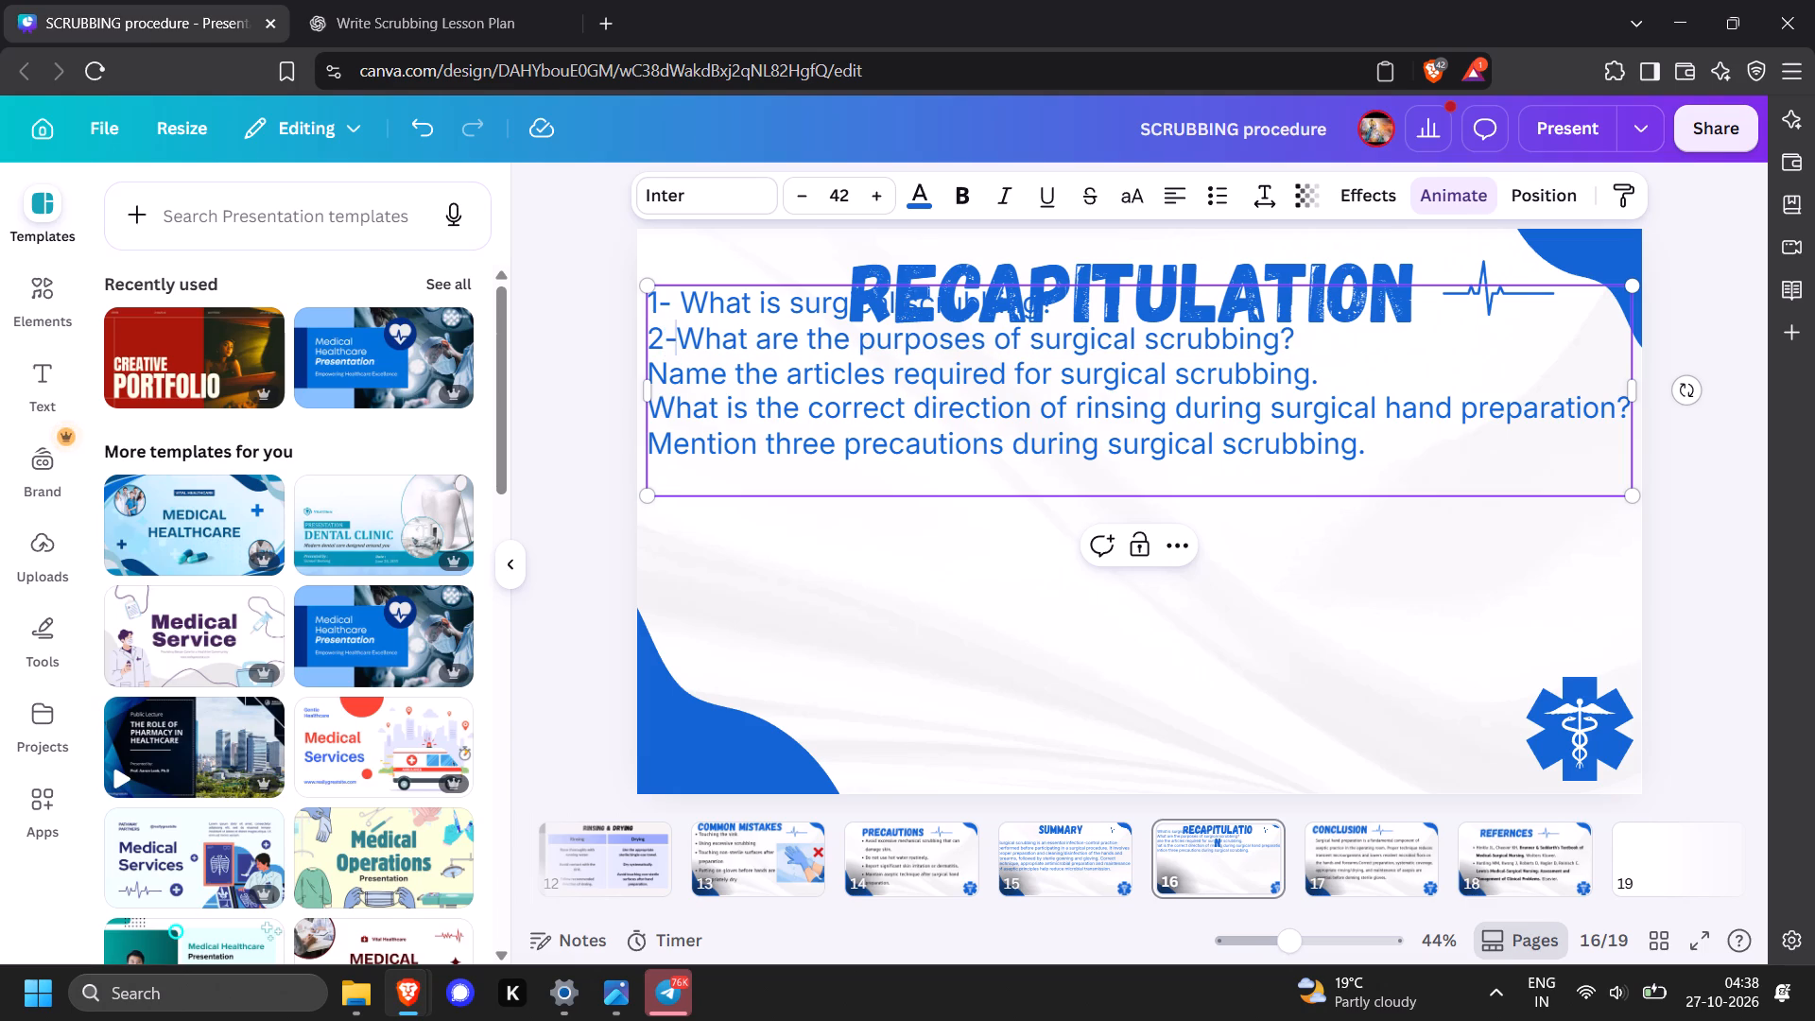
key(space)
Add the number "3- " before "Name the articles required for surgical scrubbing.".
click(667, 362)
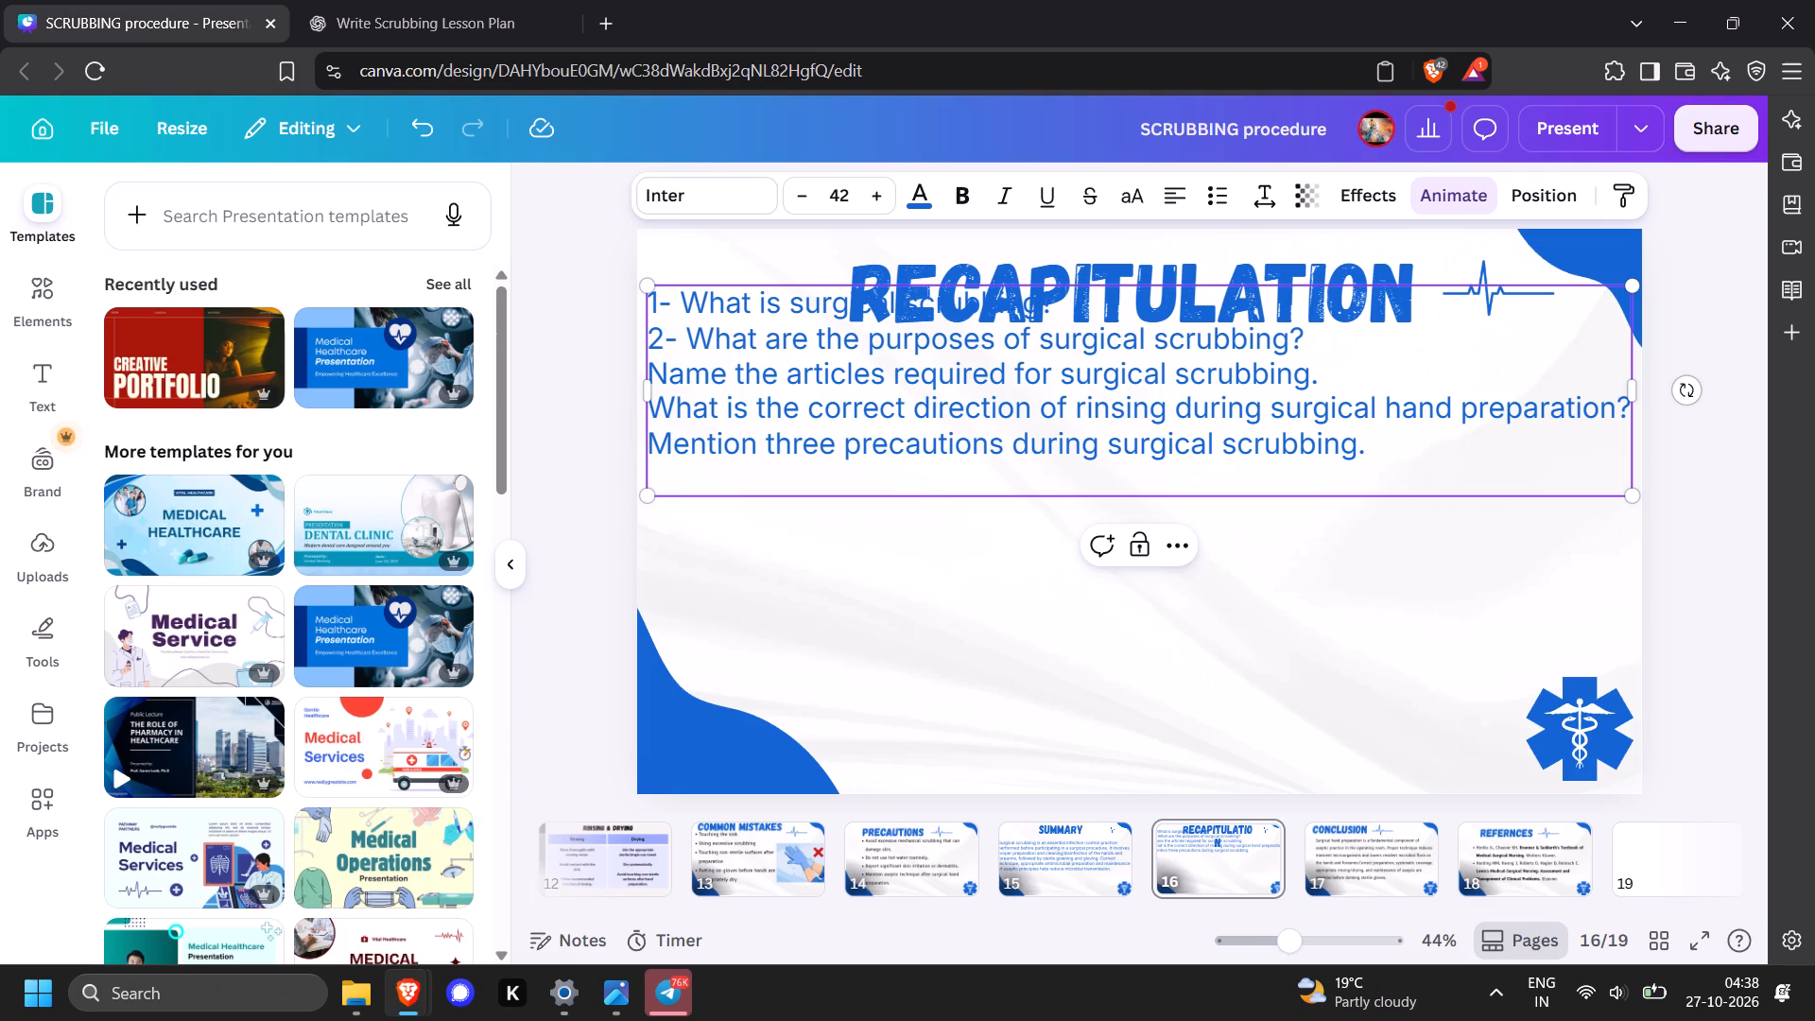
key(Left)
key(Left)
click(676, 380)
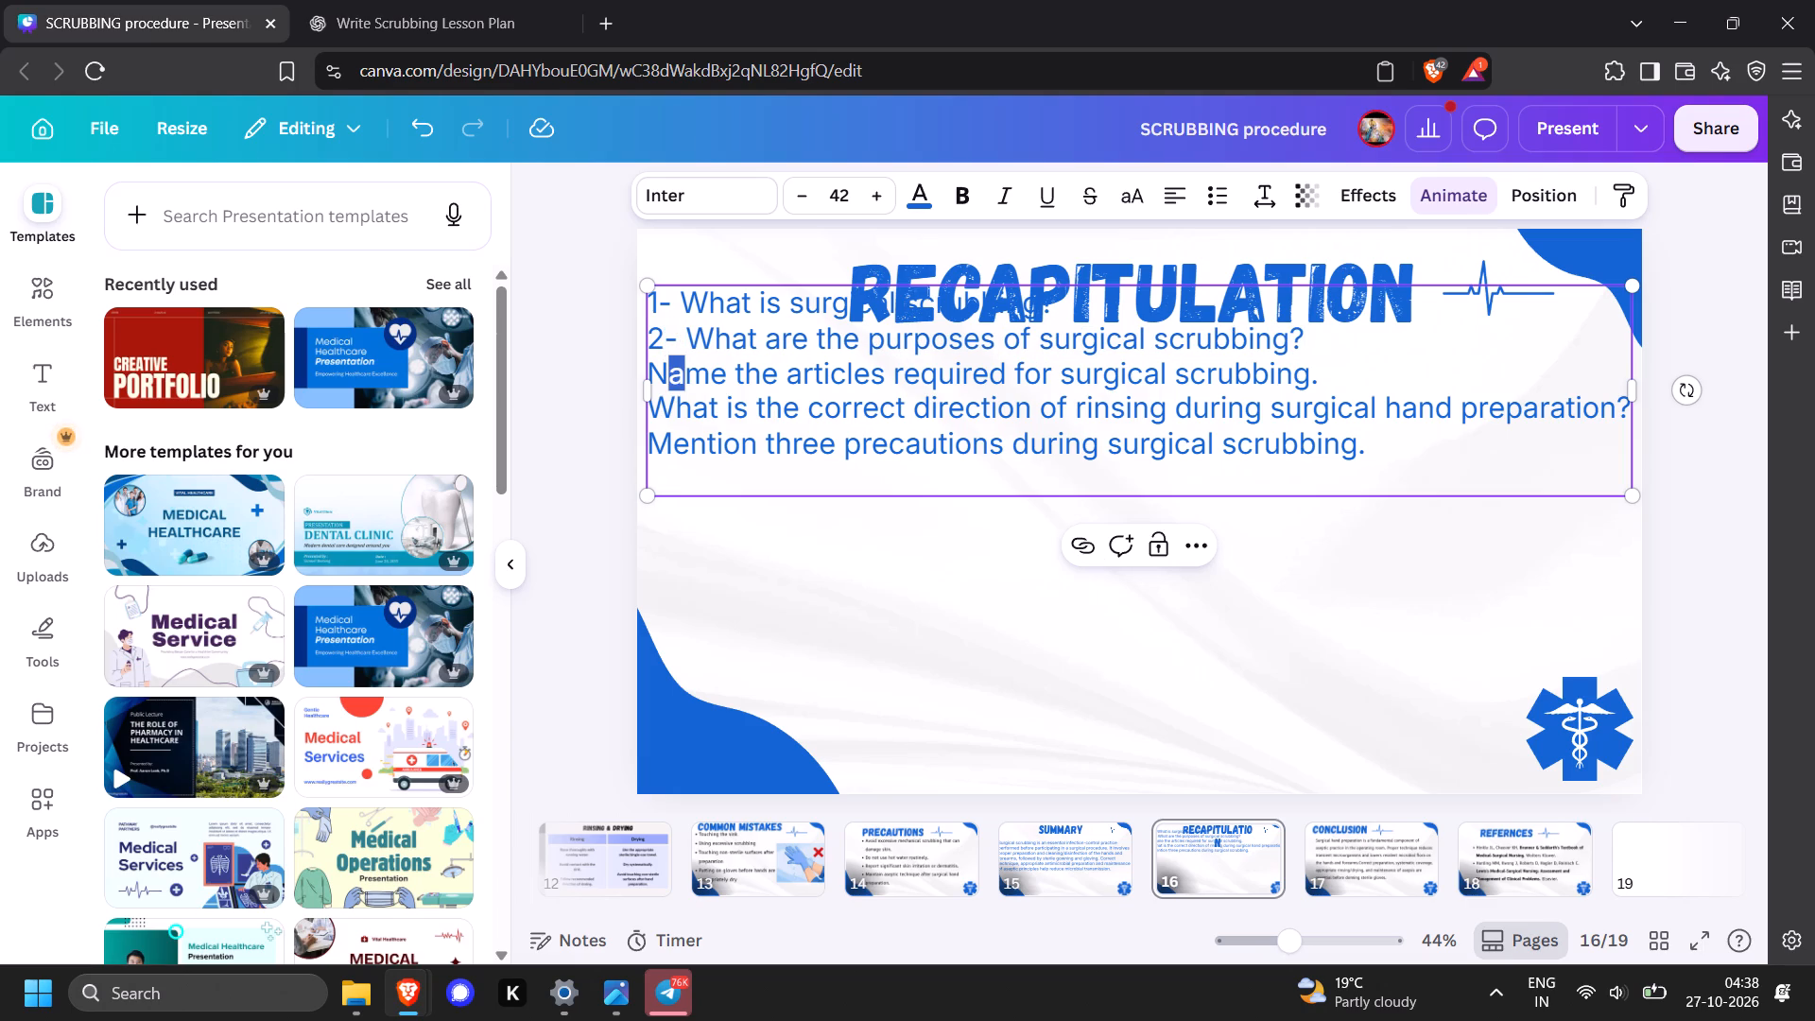
click(668, 378)
key(Left)
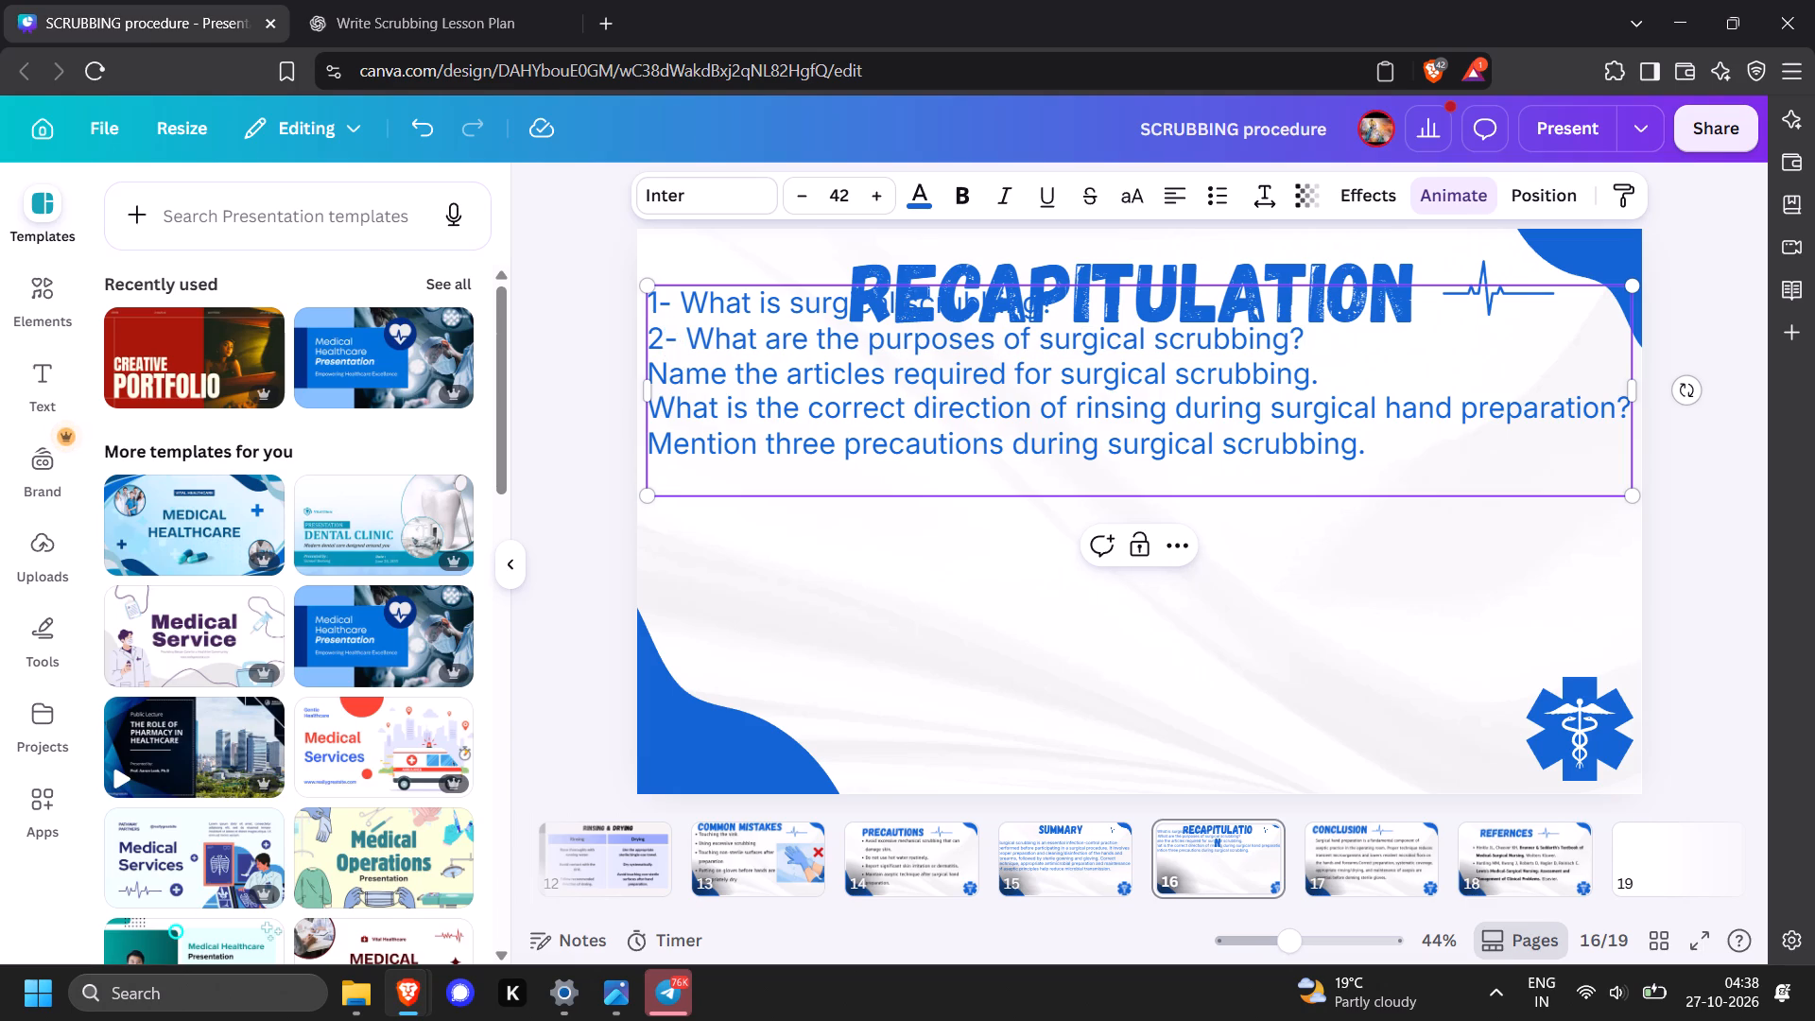
key(3)
text(-)
key(space)
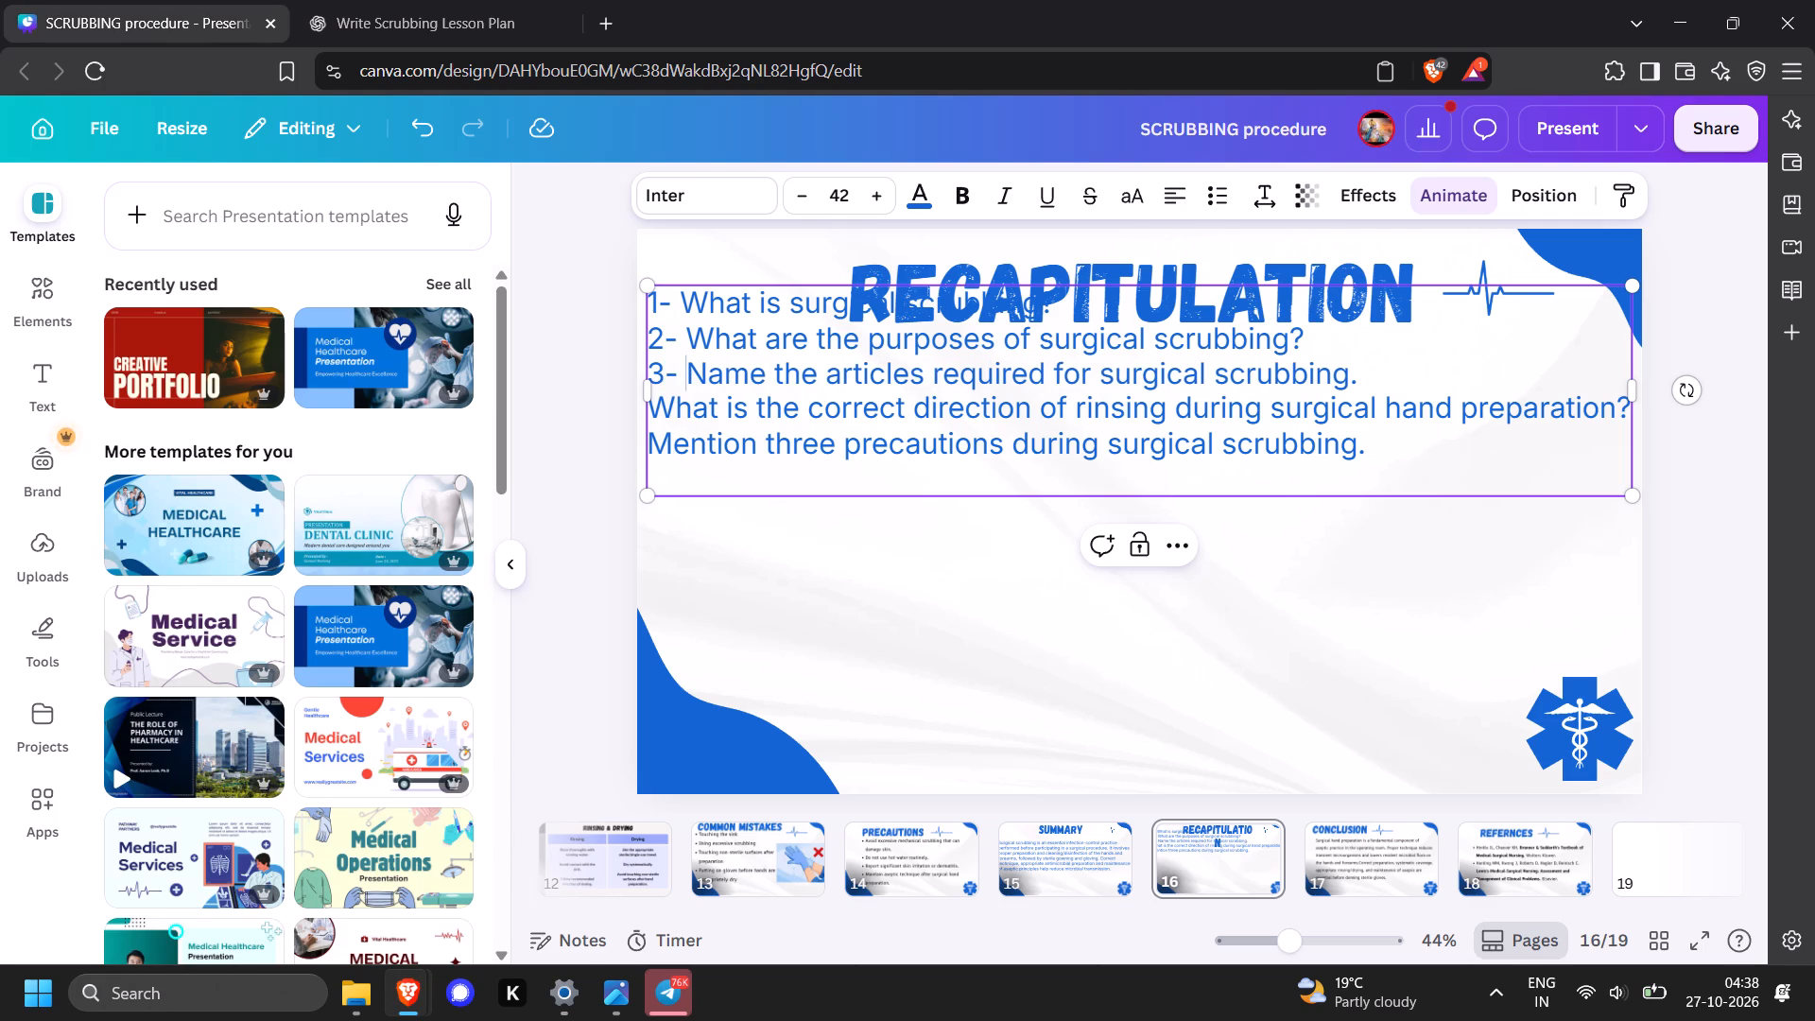
click(676, 407)
key(Left)
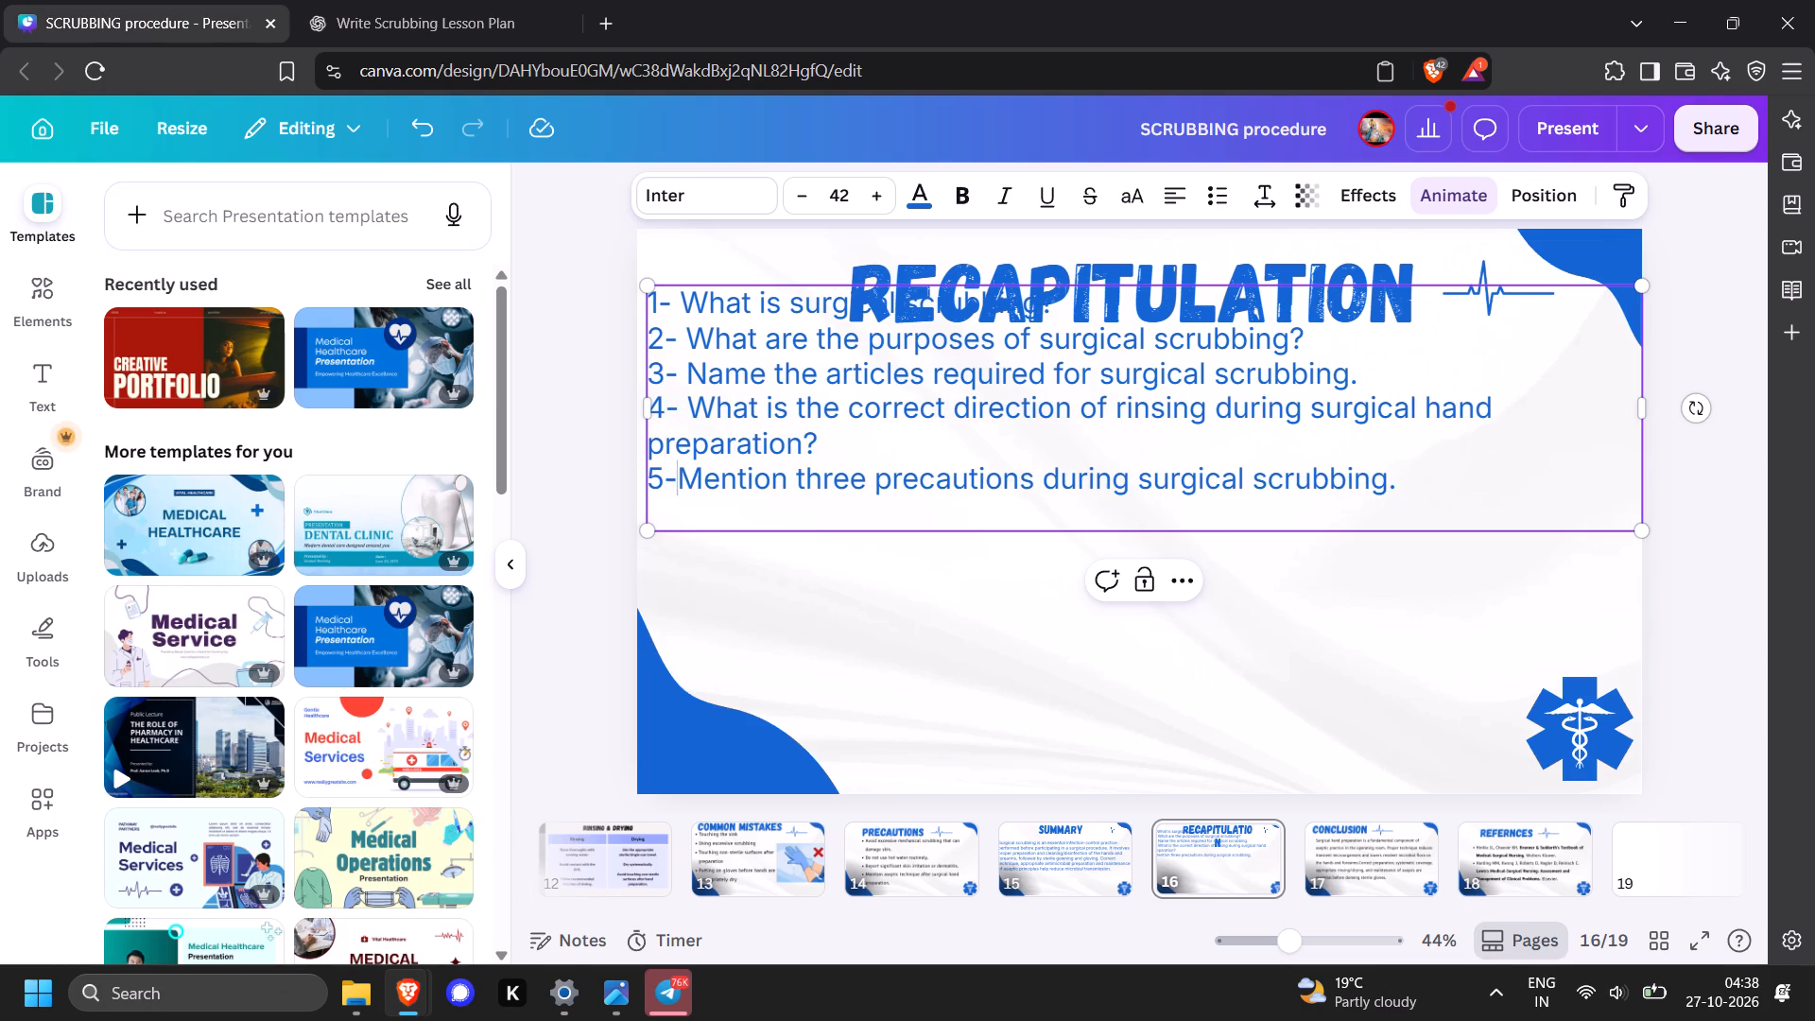
key(space)
Insert a space between "5-" and "Mention three precautions during surgical scrubbing." on the RECAPITULATION slide.
click(677, 445)
key(space)
key(space)
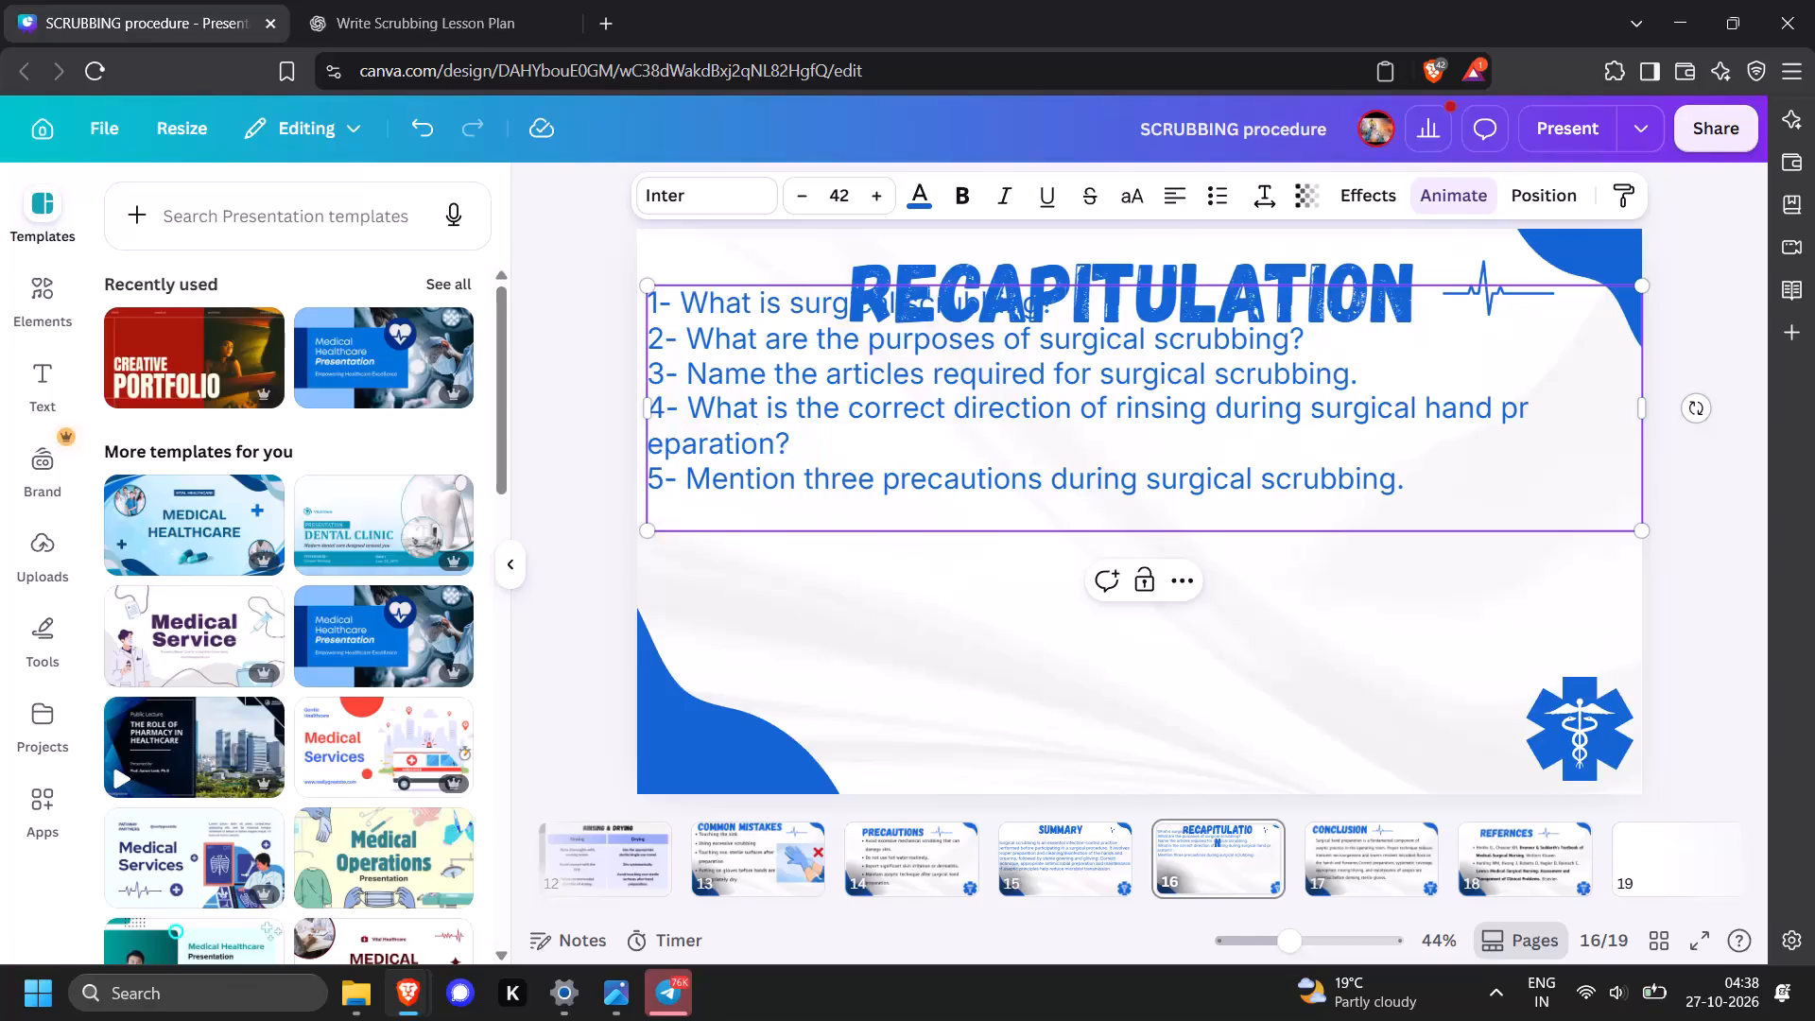
key(BackSpace)
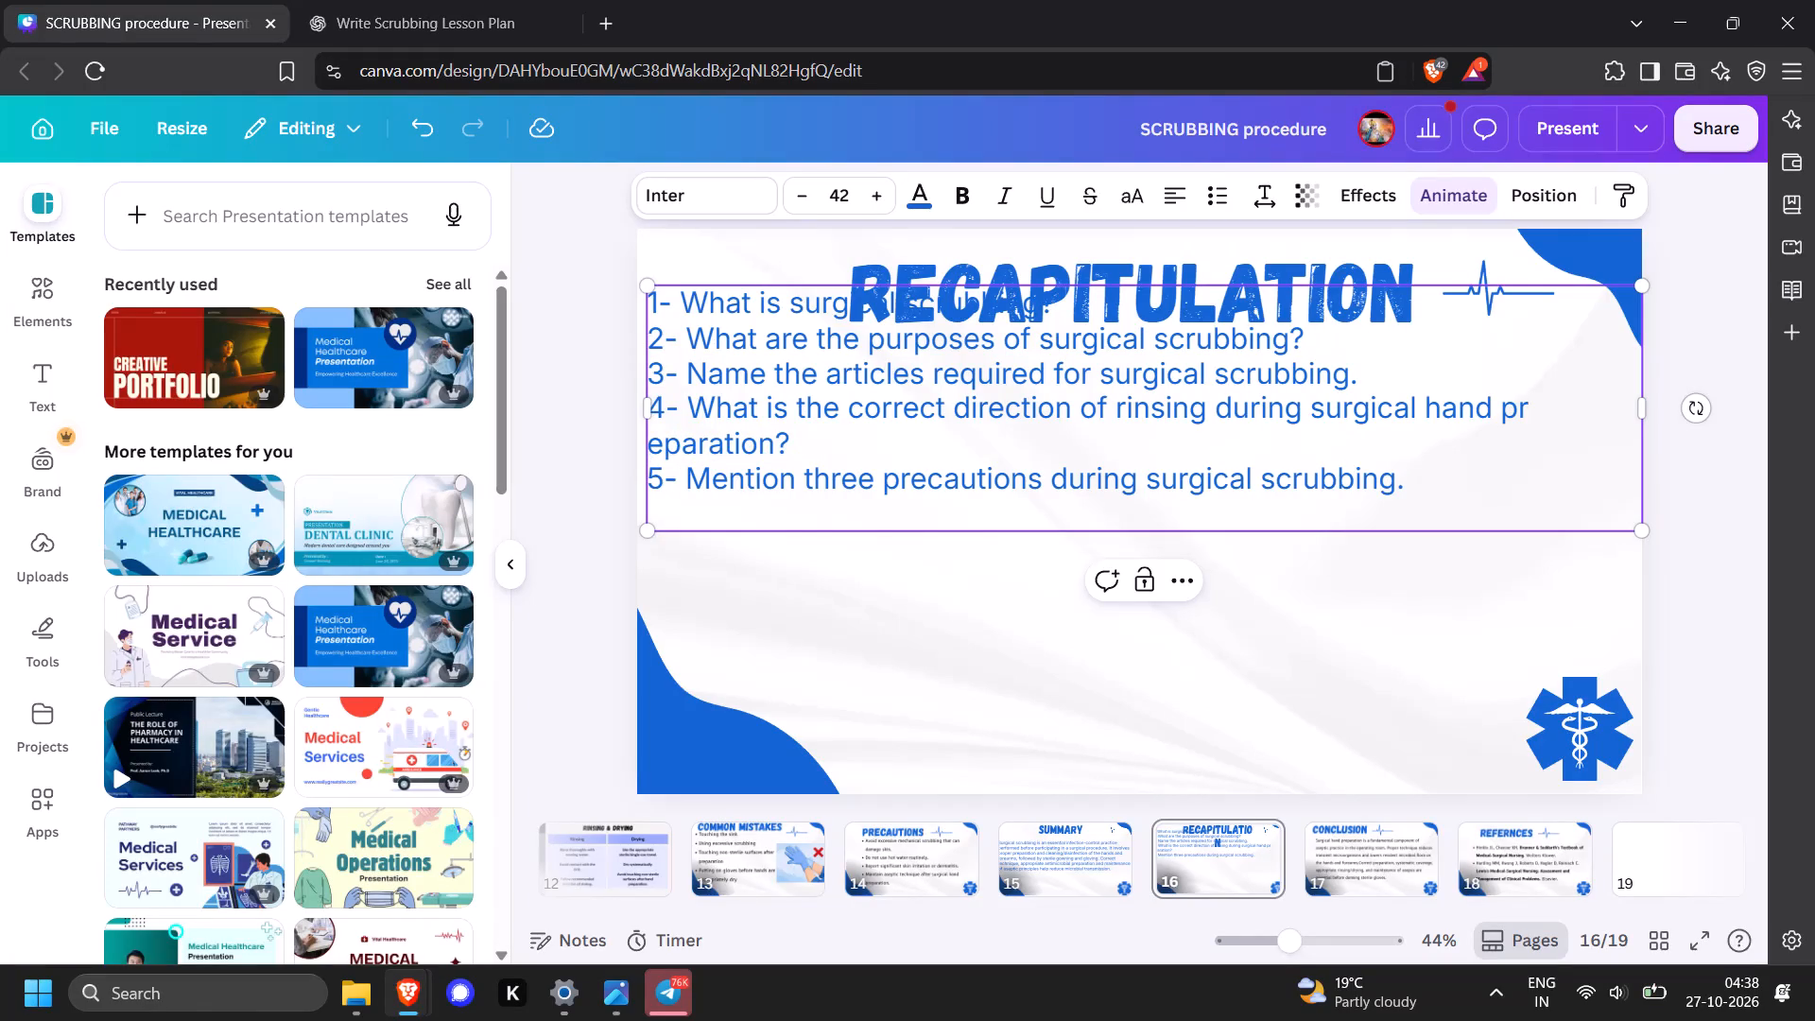
Renumber the last question, "Mention three precautions during surgical scrubbing.", as 4.
click(1496, 407)
click(918, 441)
click(669, 477)
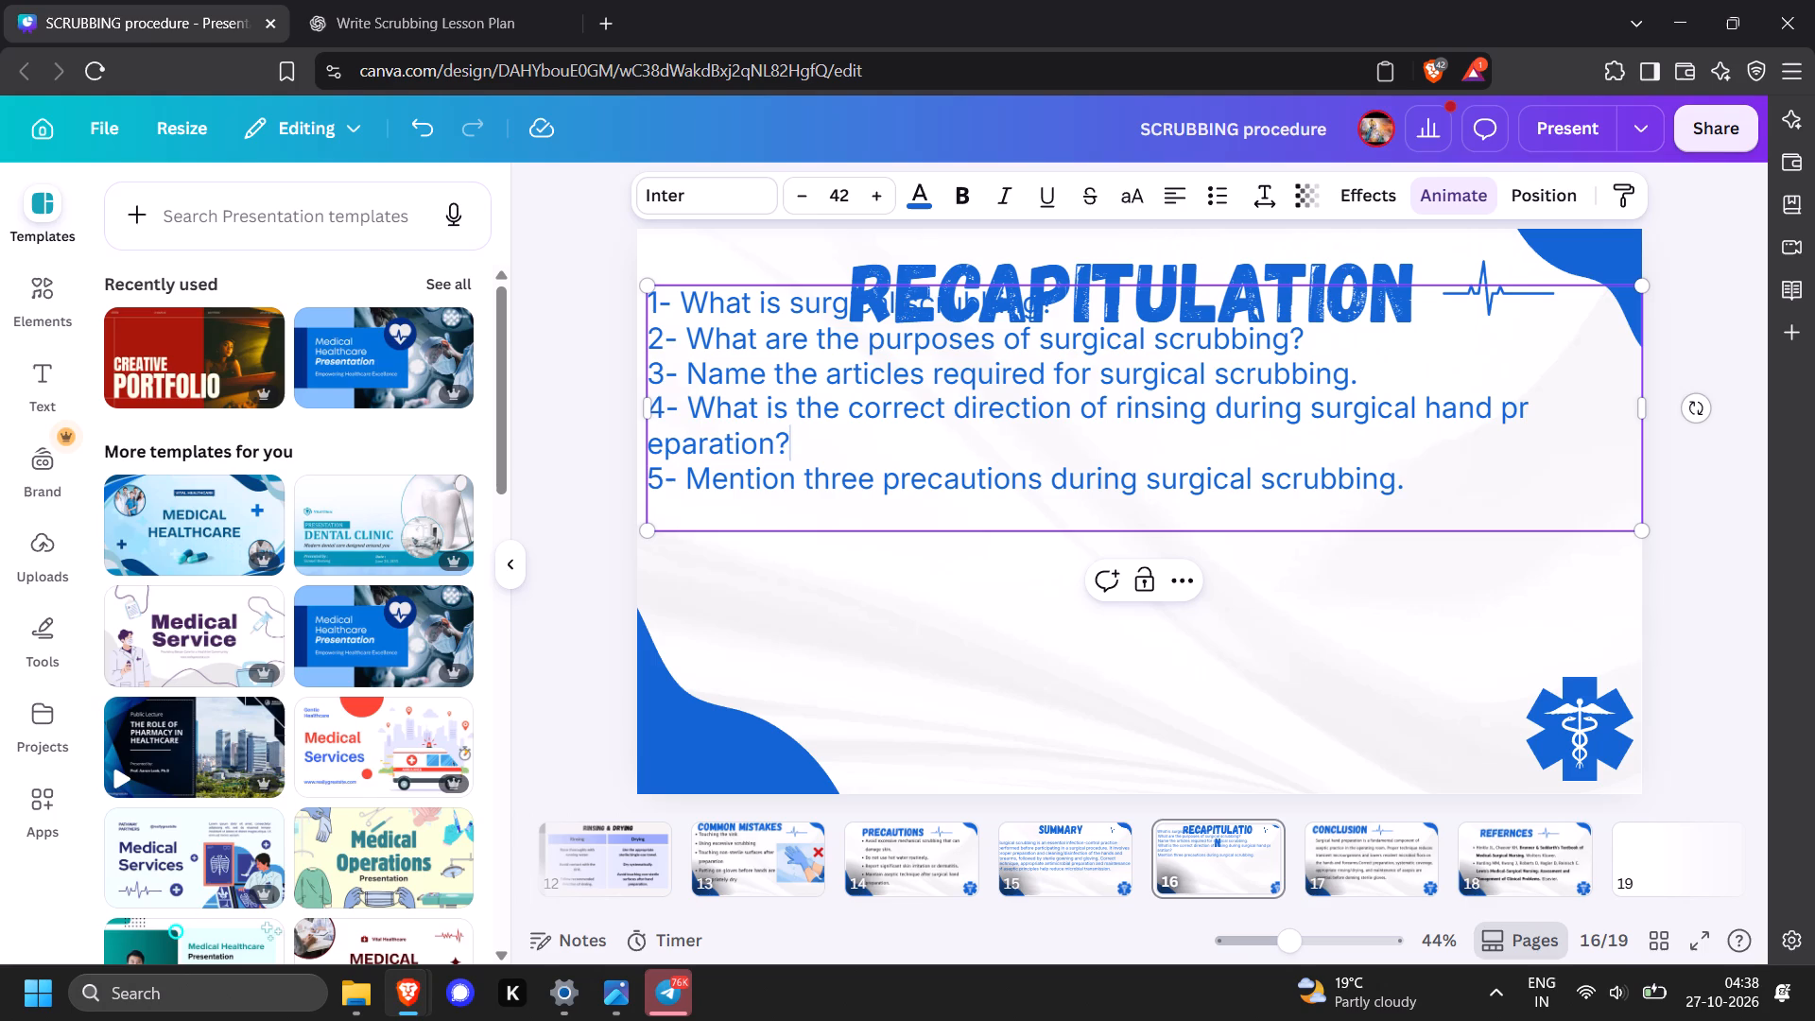
key(BackSpace)
key(4)
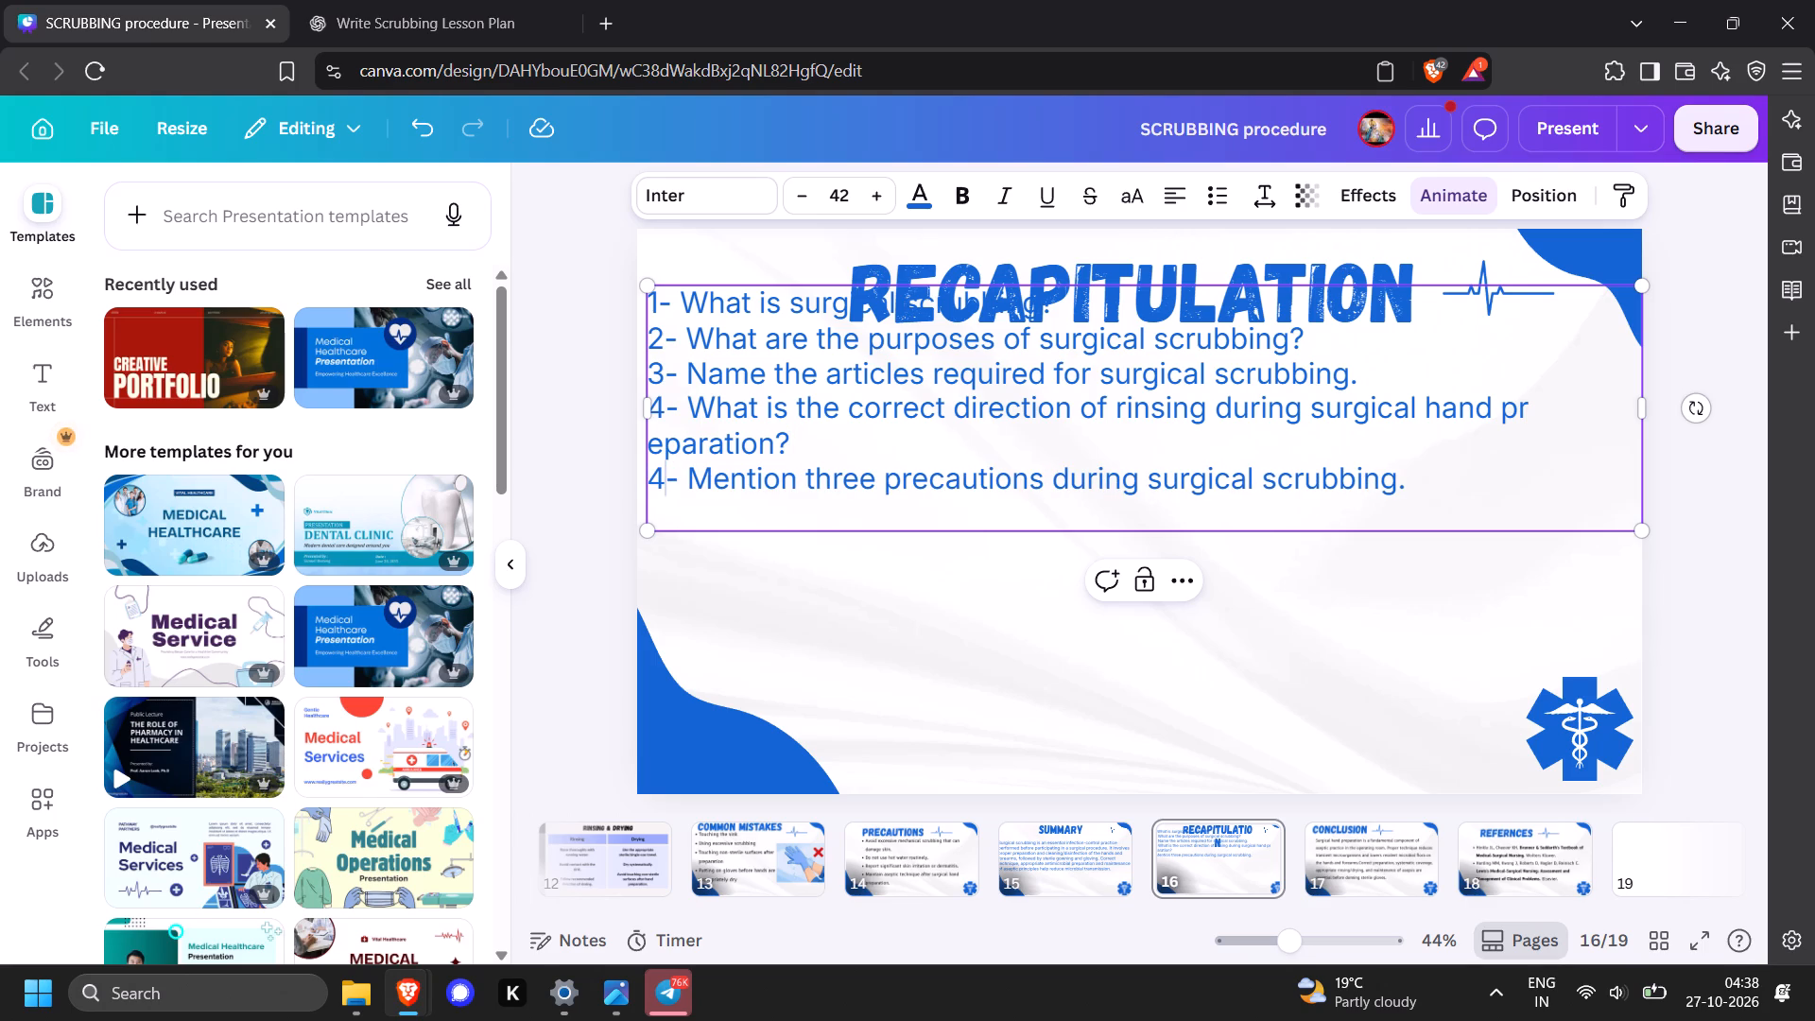
Delete the whole question about the correct direction of rinsing, including its number and the blank line it leaves.
click(808, 453)
key(BackSpace)
key(BackSpace)
key(BackSpace)
key(BackSpace)
key(BackSpace)
key(BackSpace)
key(BackSpace)
key(BackSpace)
key(BackSpace)
key(BackSpace)
key(BackSpace)
key(BackSpace)
key(BackSpace)
key(BackSpace)
key(BackSpace)
key(BackSpace)
key(BackSpace)
key(BackSpace)
key(BackSpace)
key(BackSpace)
key(BackSpace)
key(BackSpace)
key(BackSpace)
key(BackSpace)
key(BackSpace)
key(BackSpace)
key(BackSpace)
key(BackSpace)
key(BackSpace)
key(BackSpace)
key(BackSpace)
key(BackSpace)
key(BackSpace)
key(BackSpace)
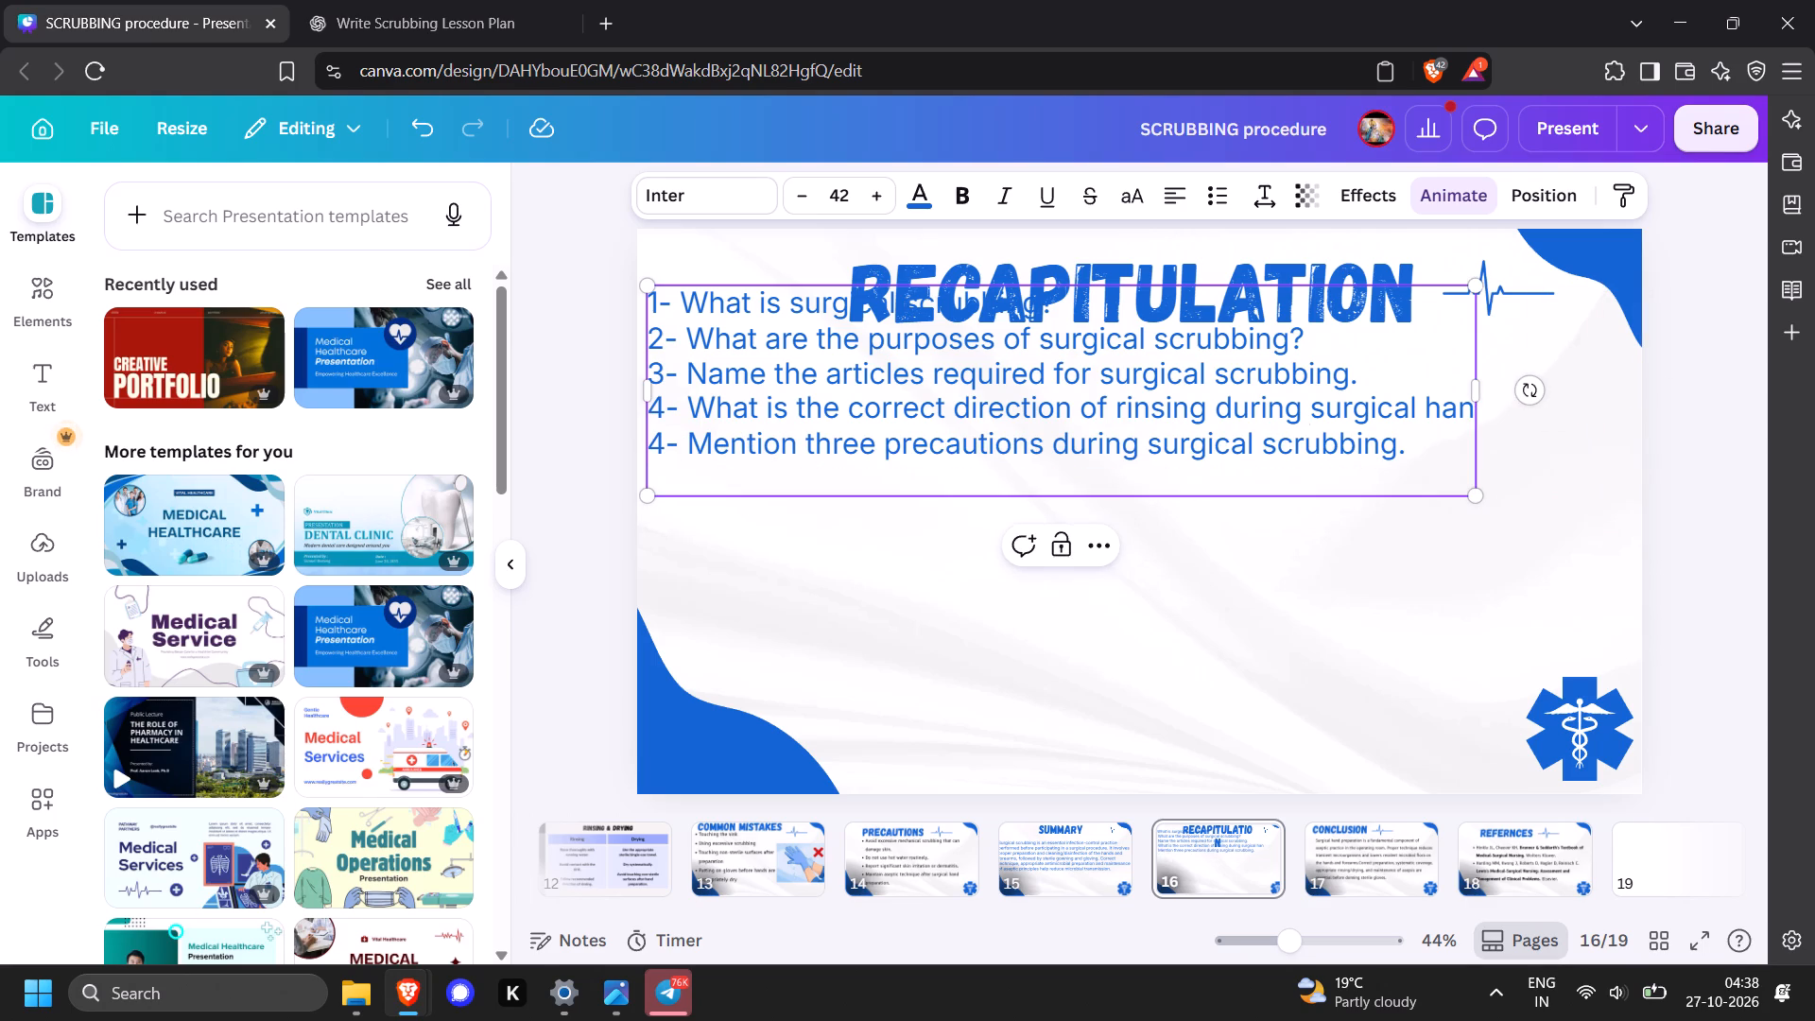
key(BackSpace)
key(BackSpace)
key(BackSpace)
key(BackSpace)
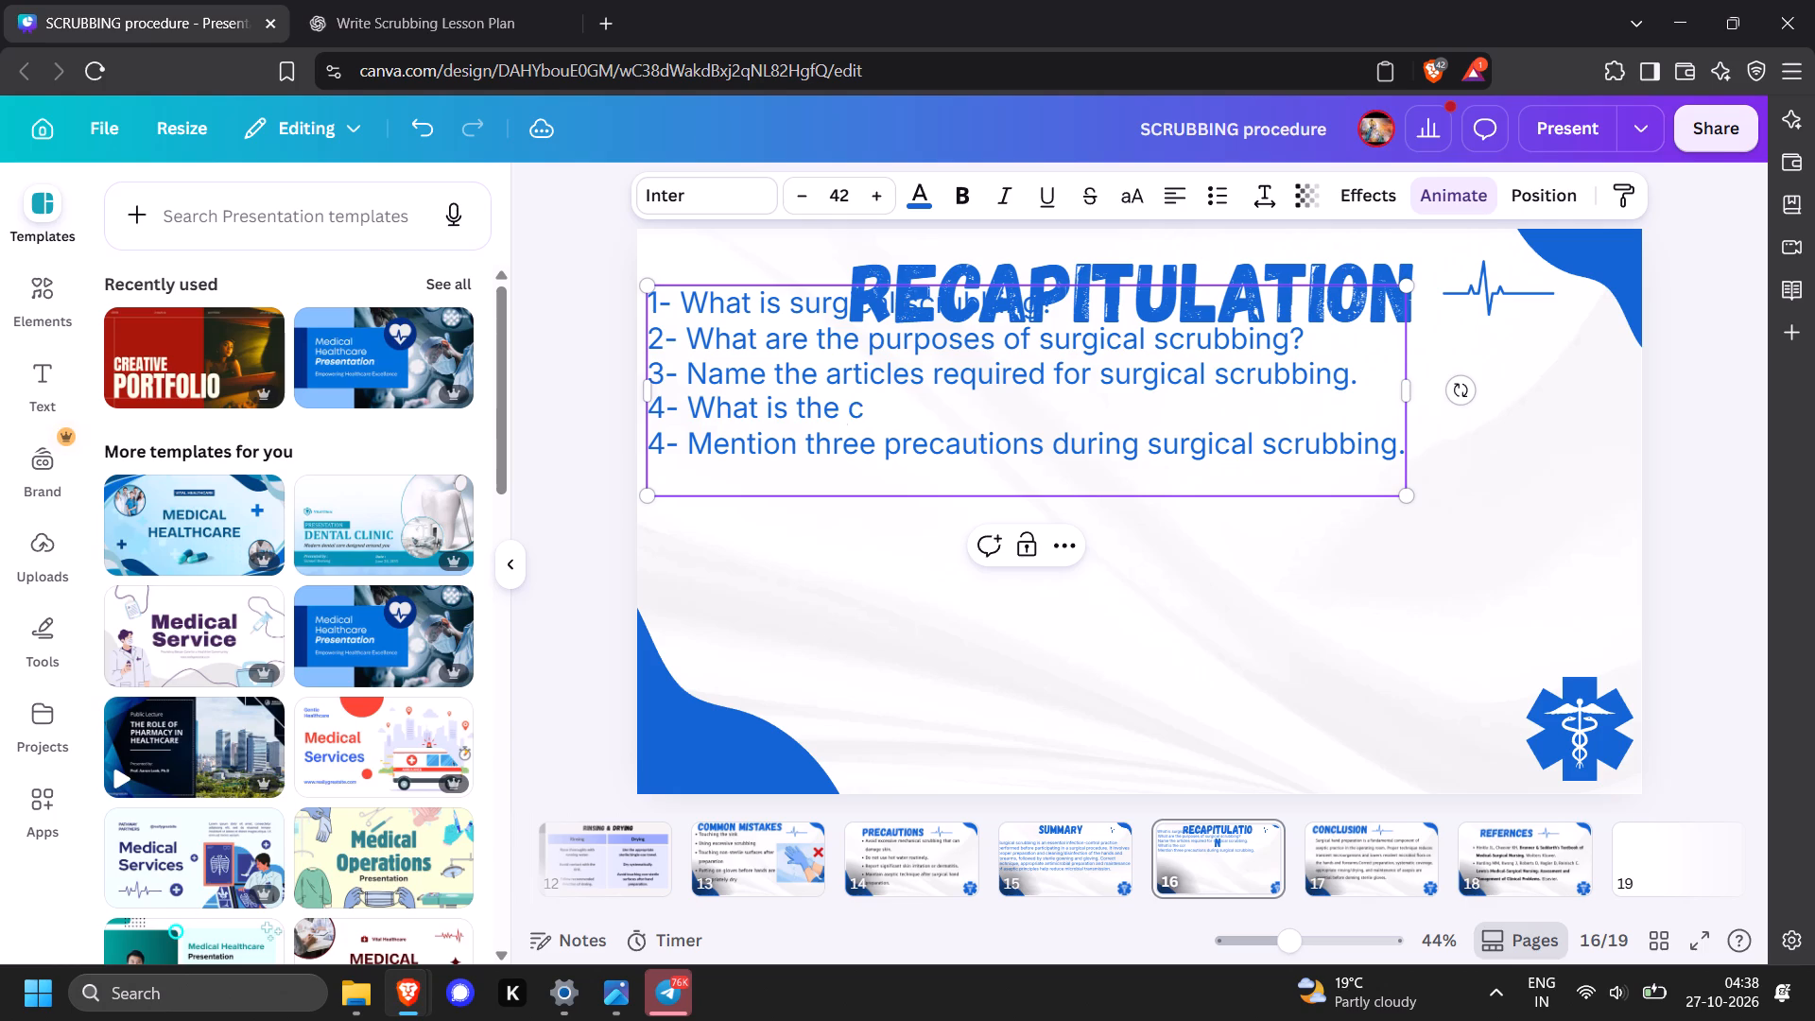
key(BackSpace)
key(BackSpace)
key(BackSpace)
key(BackSpace)
key(BackSpace)
key(BackSpace)
key(BackSpace)
key(BackSpace)
key(BackSpace)
key(BackSpace)
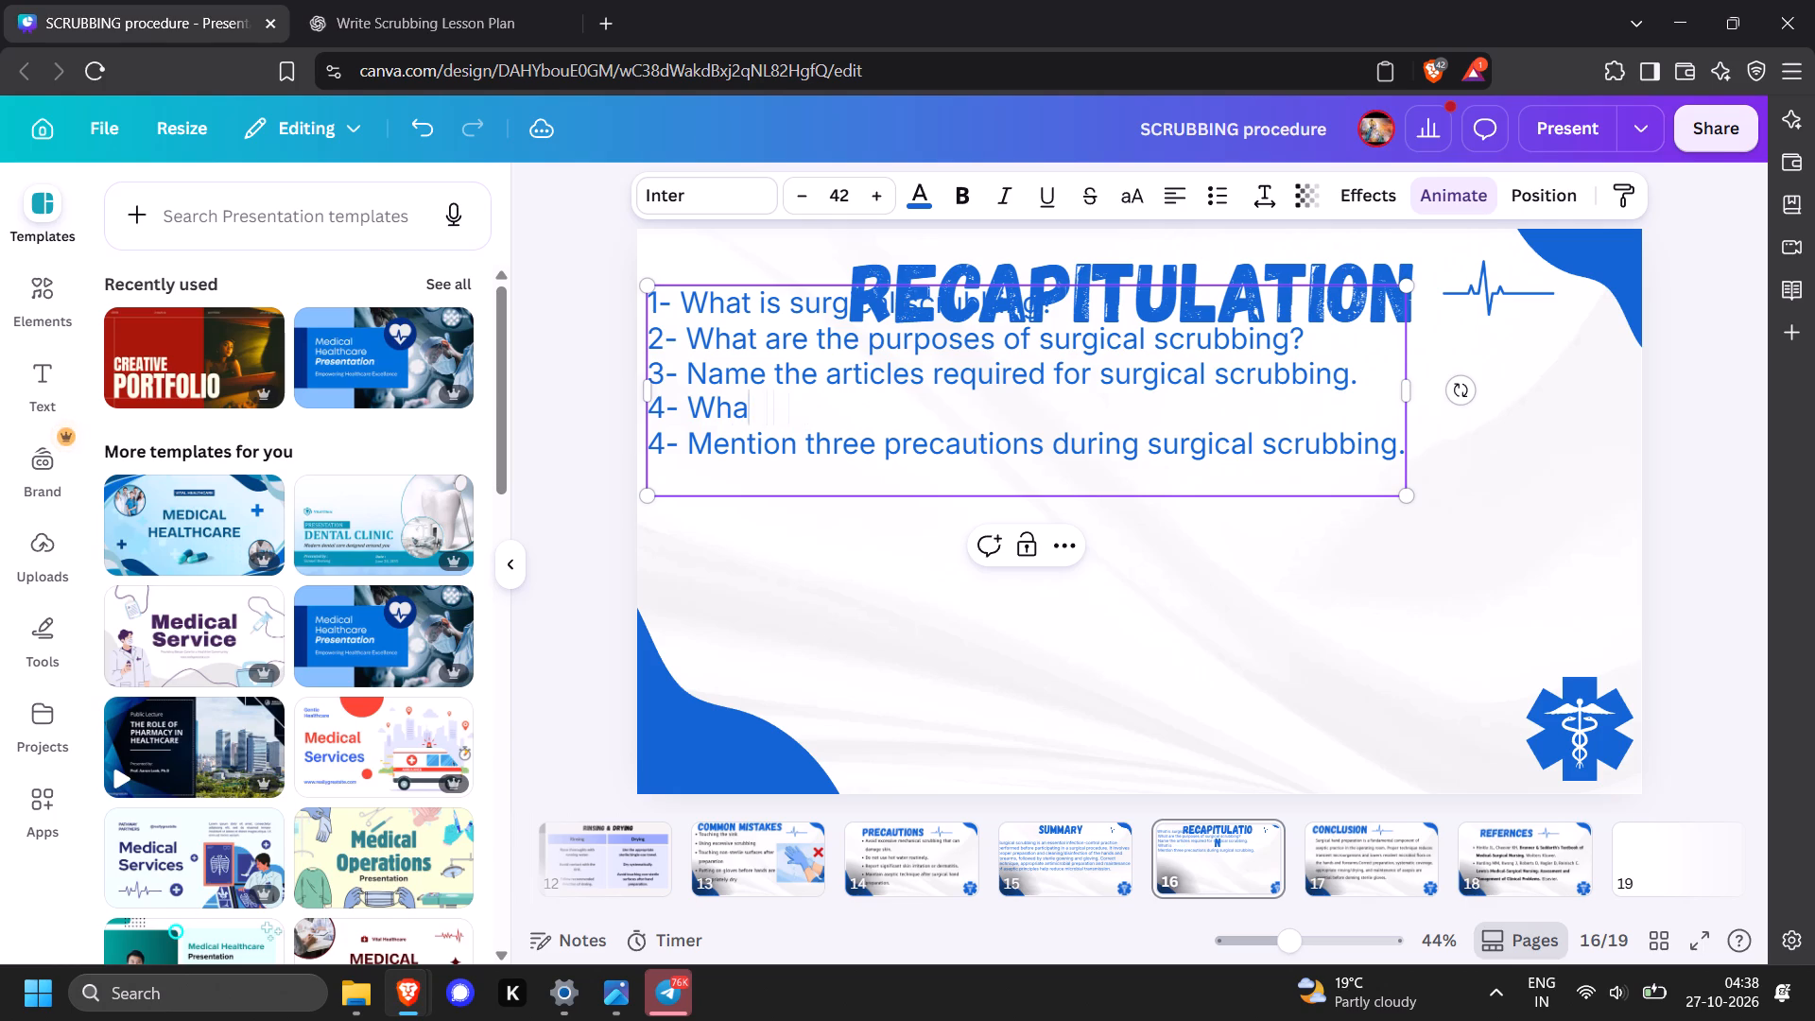
key(BackSpace)
key(BackSpace)
key(BackSpace)
key(BackSpace)
key(BackSpace)
key(BackSpace)
click(1679, 493)
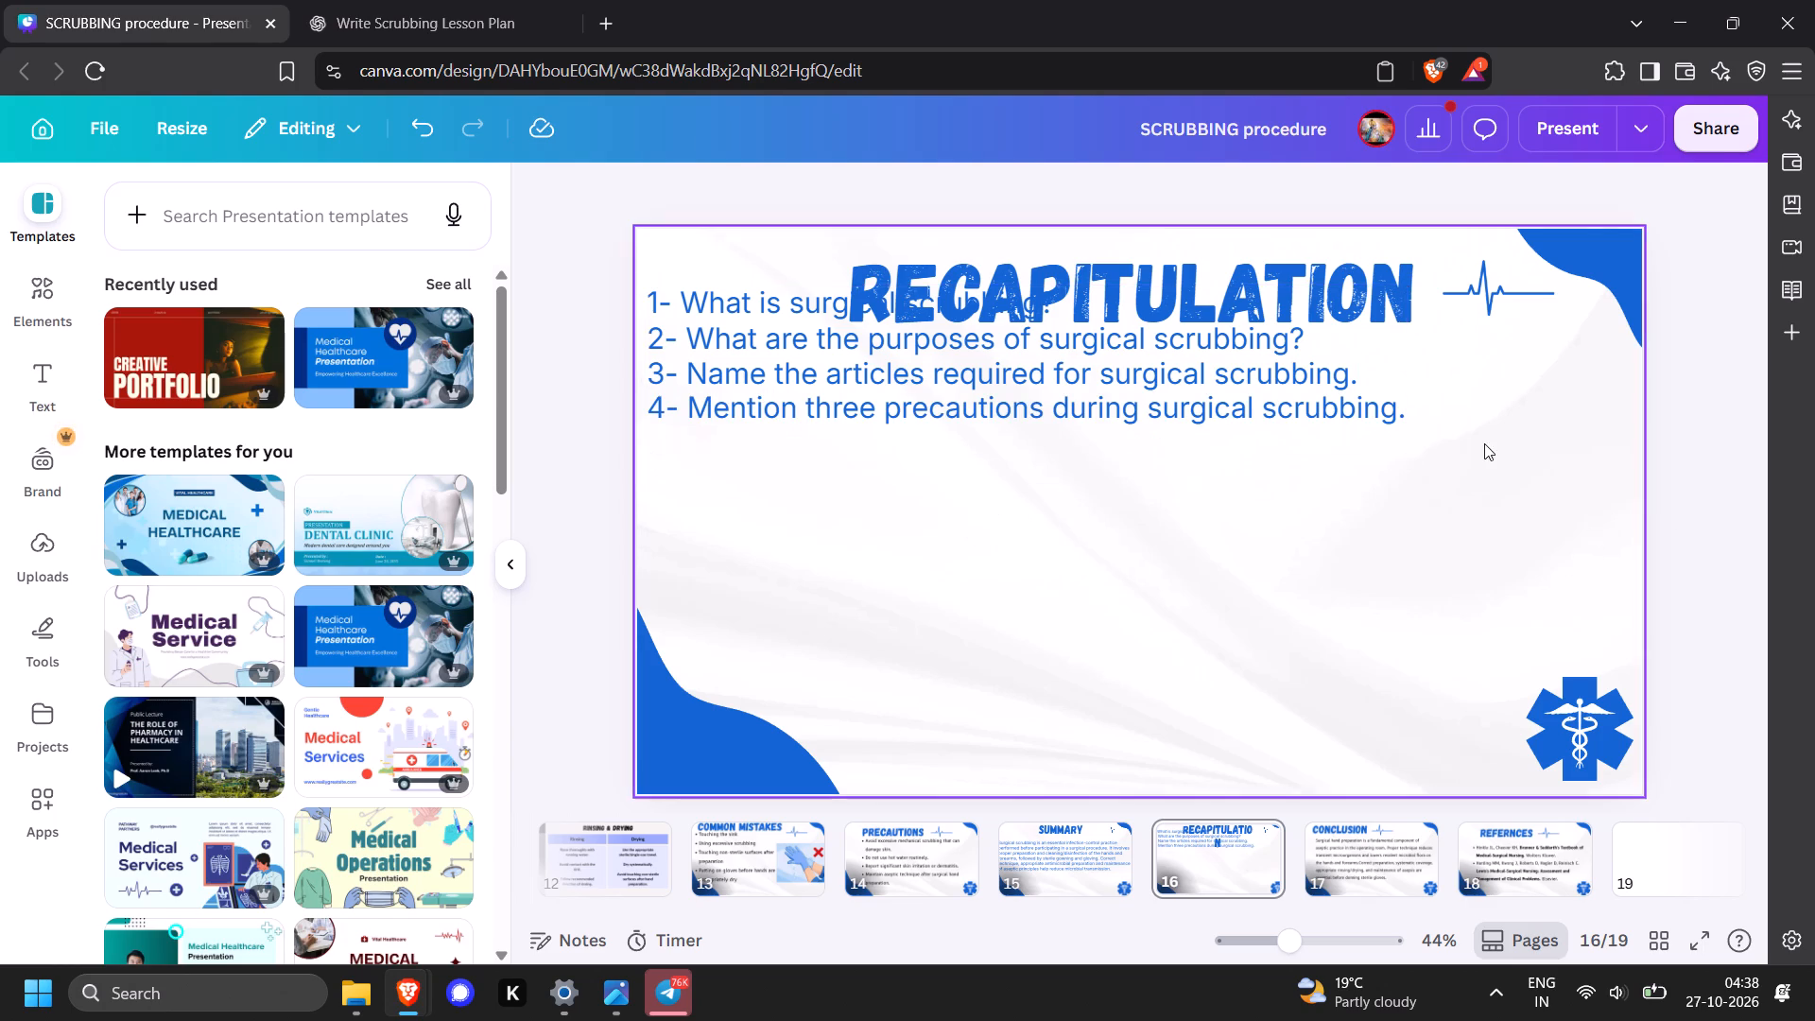
Move the questions text box down so it sits clear below the RECAPITULATION title.
drag(1364, 408, 1458, 600)
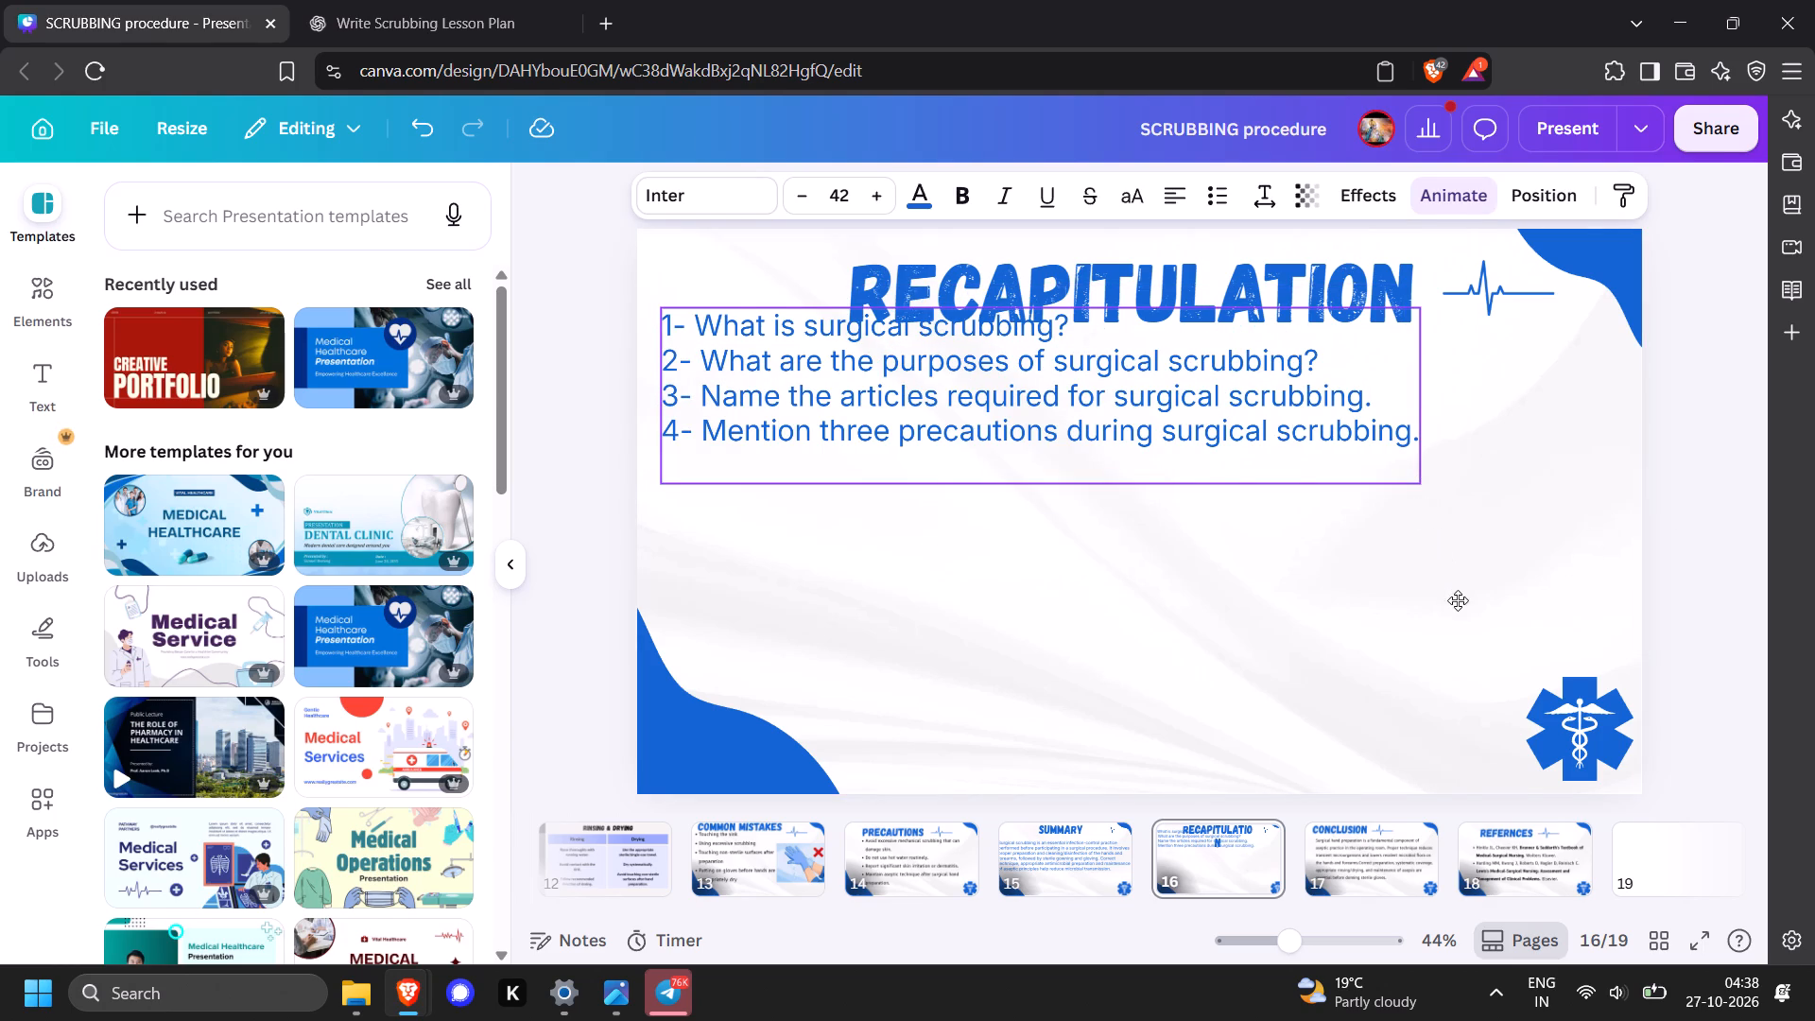
drag(1458, 600, 1542, 681)
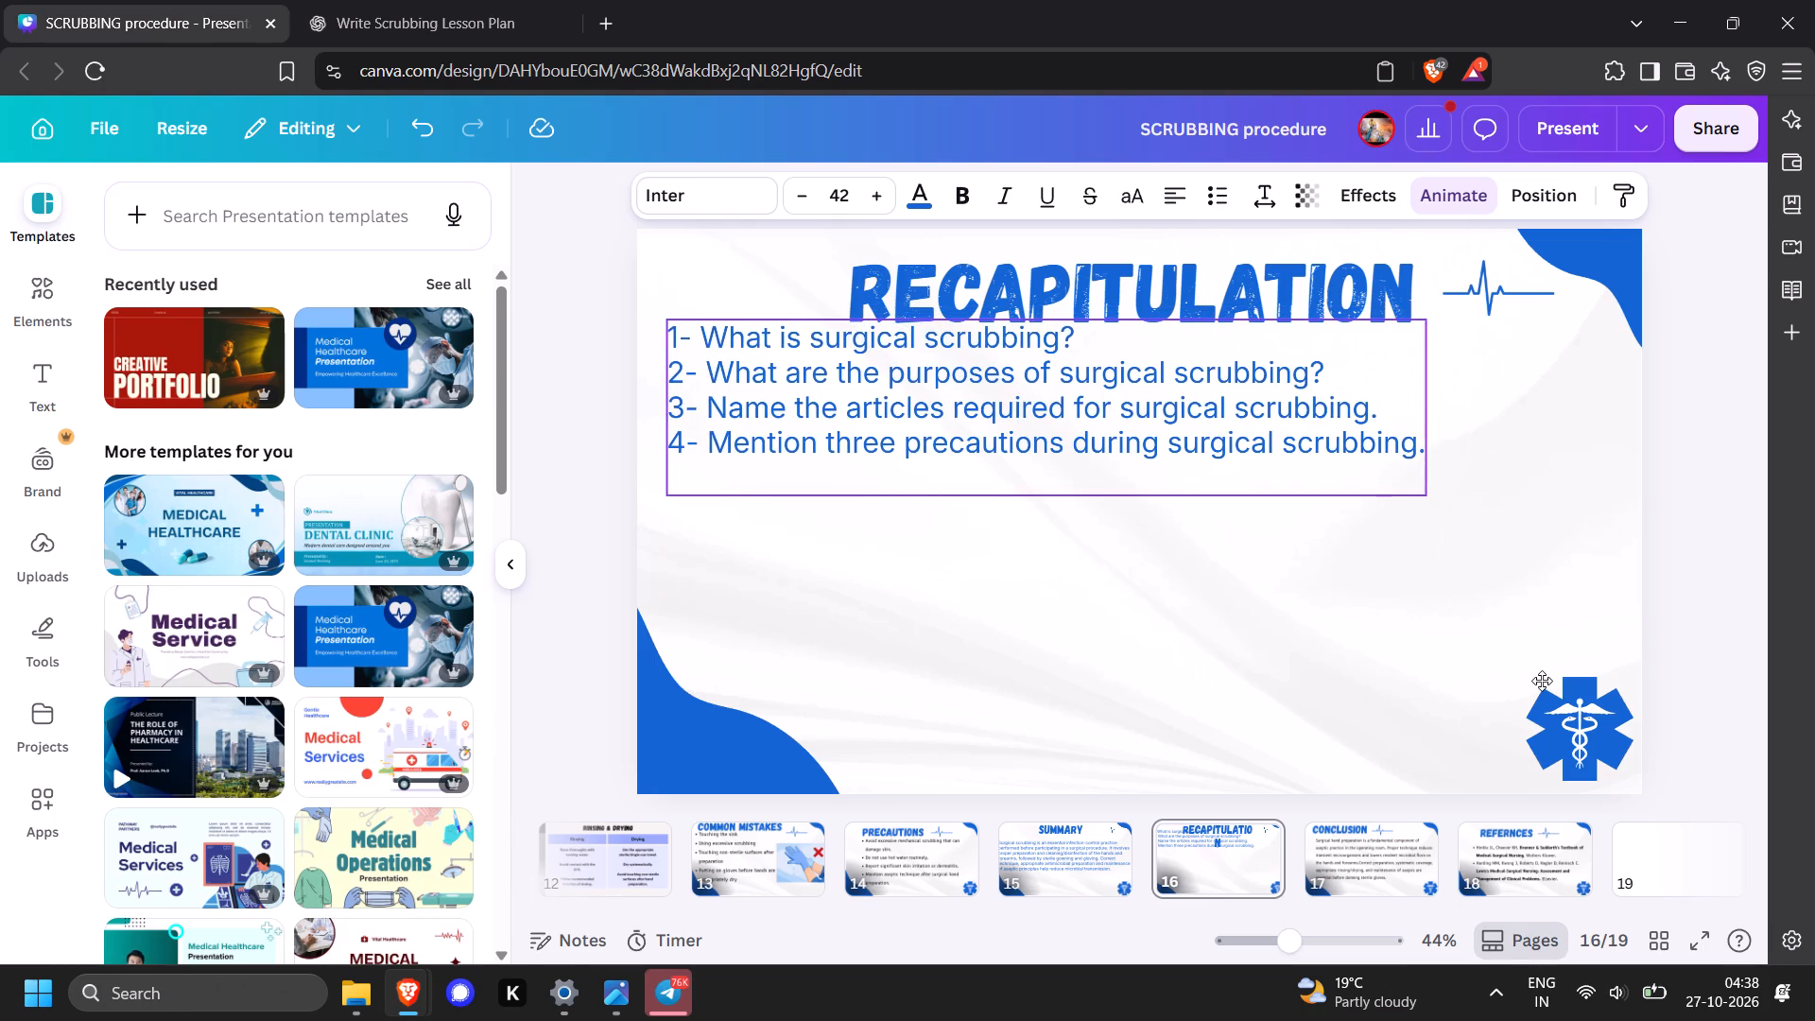
drag(1542, 681, 1471, 505)
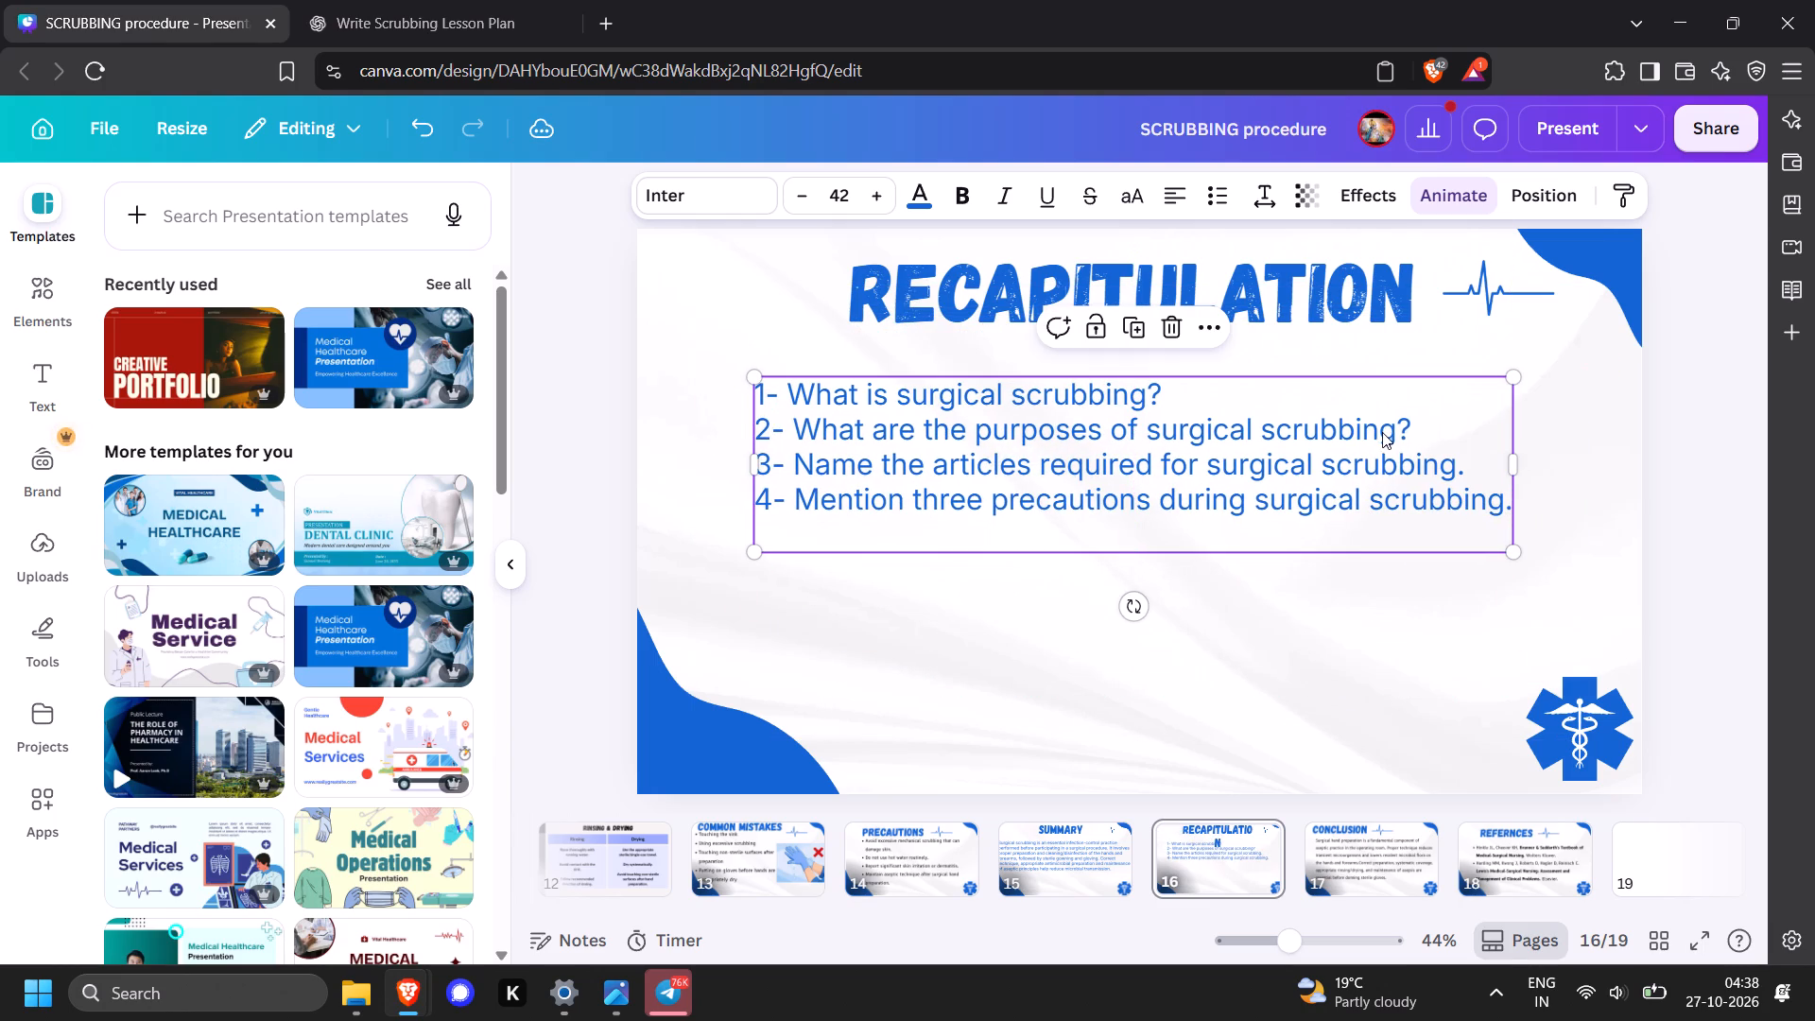
Enlarge the questions text box proportionally to font size 49.3 and shift it slightly left on the slide.
drag(1510, 555, 1556, 580)
drag(1556, 580, 1644, 645)
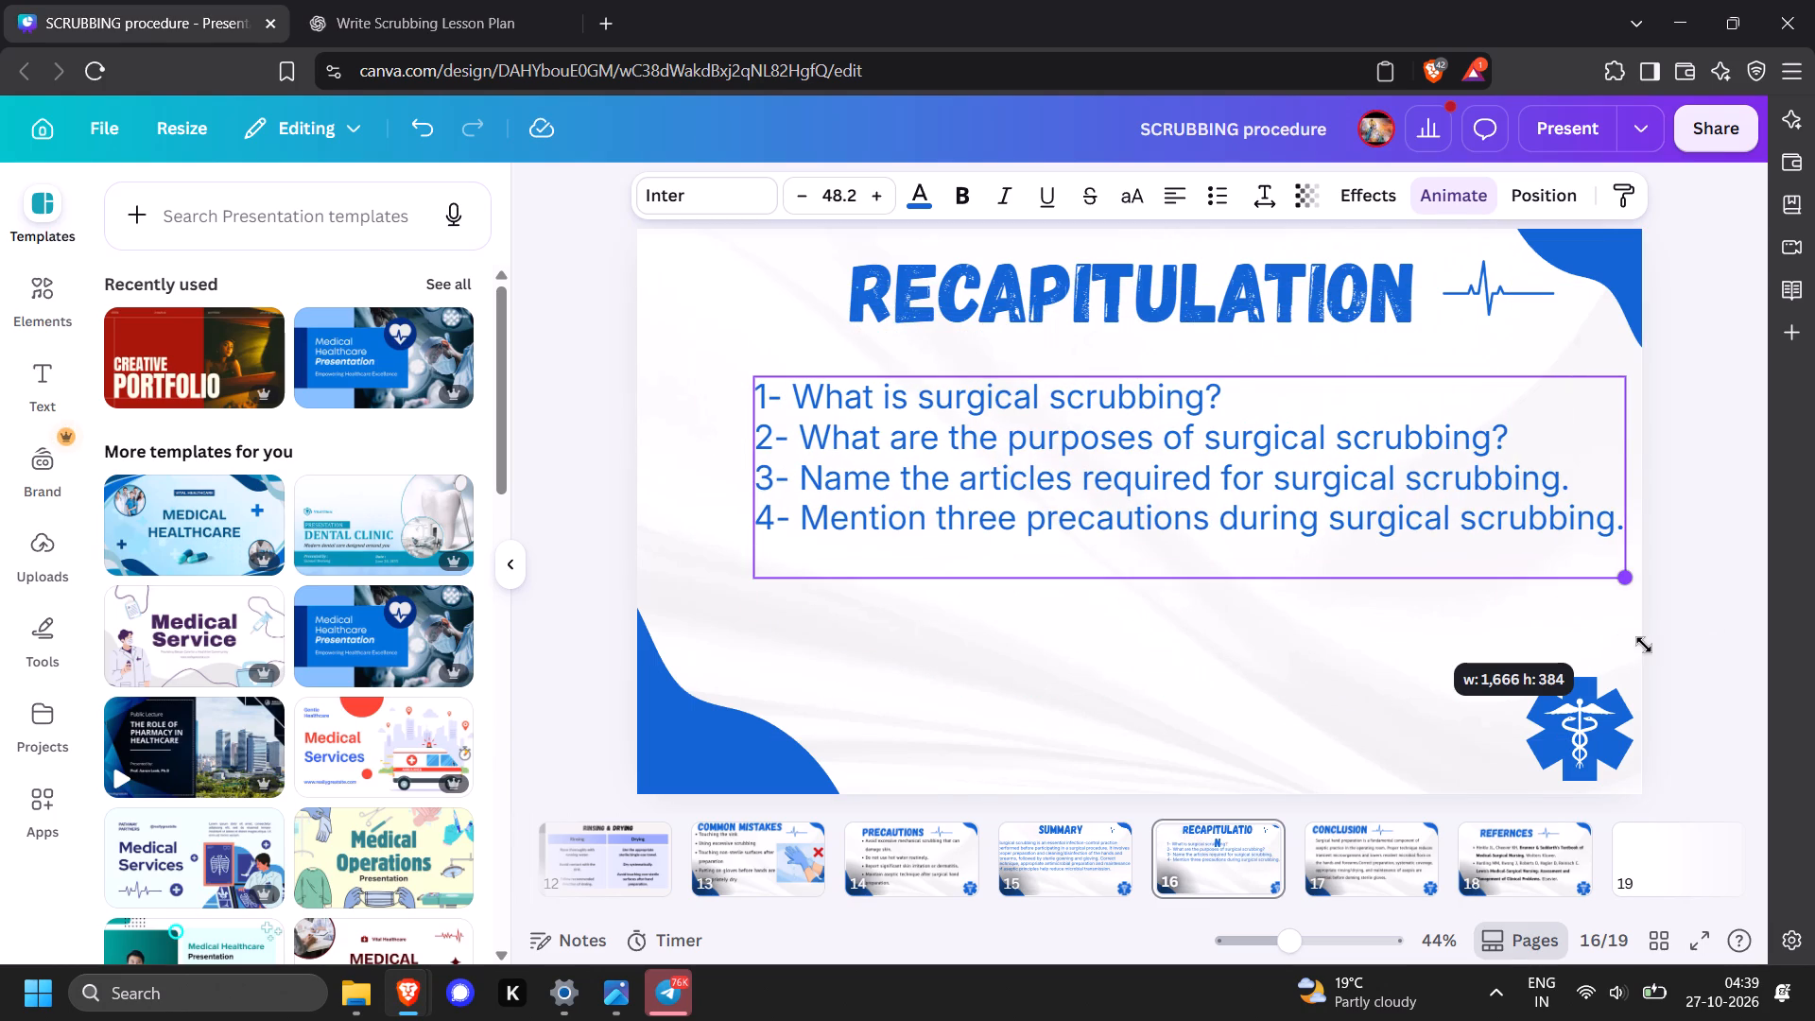
drag(1644, 645, 1628, 641)
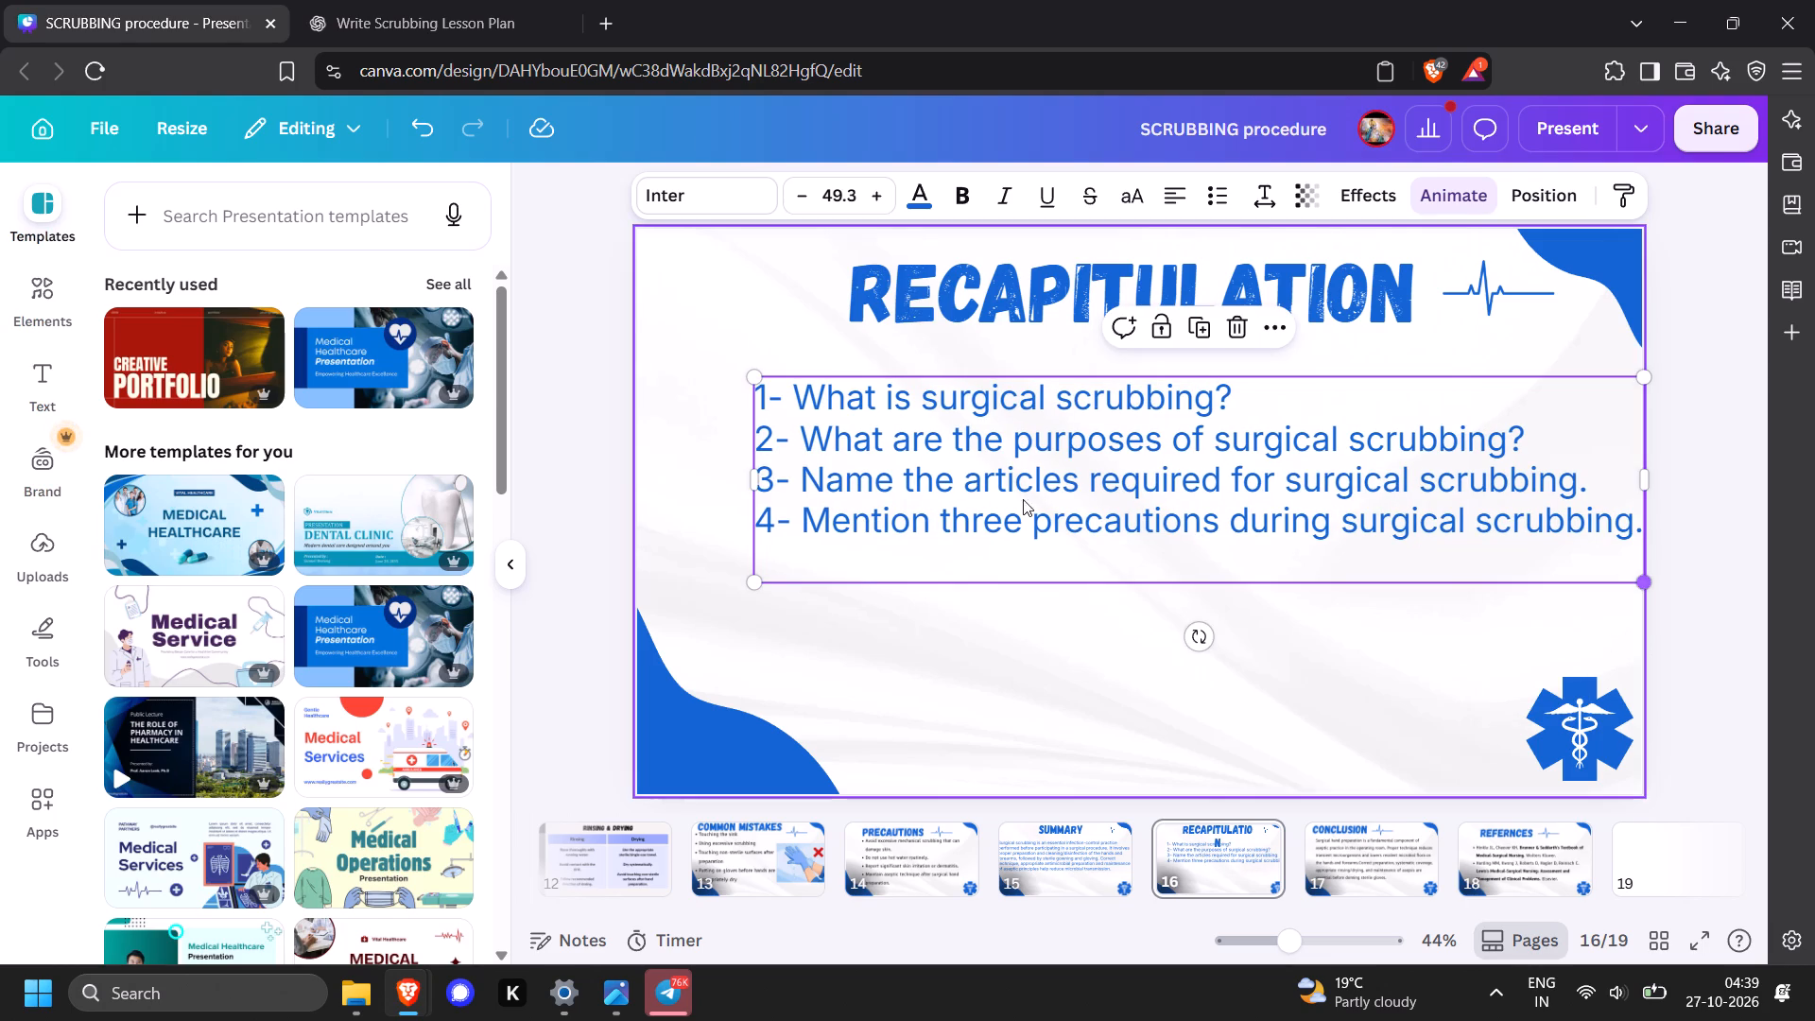
click(596, 463)
drag(916, 468, 897, 470)
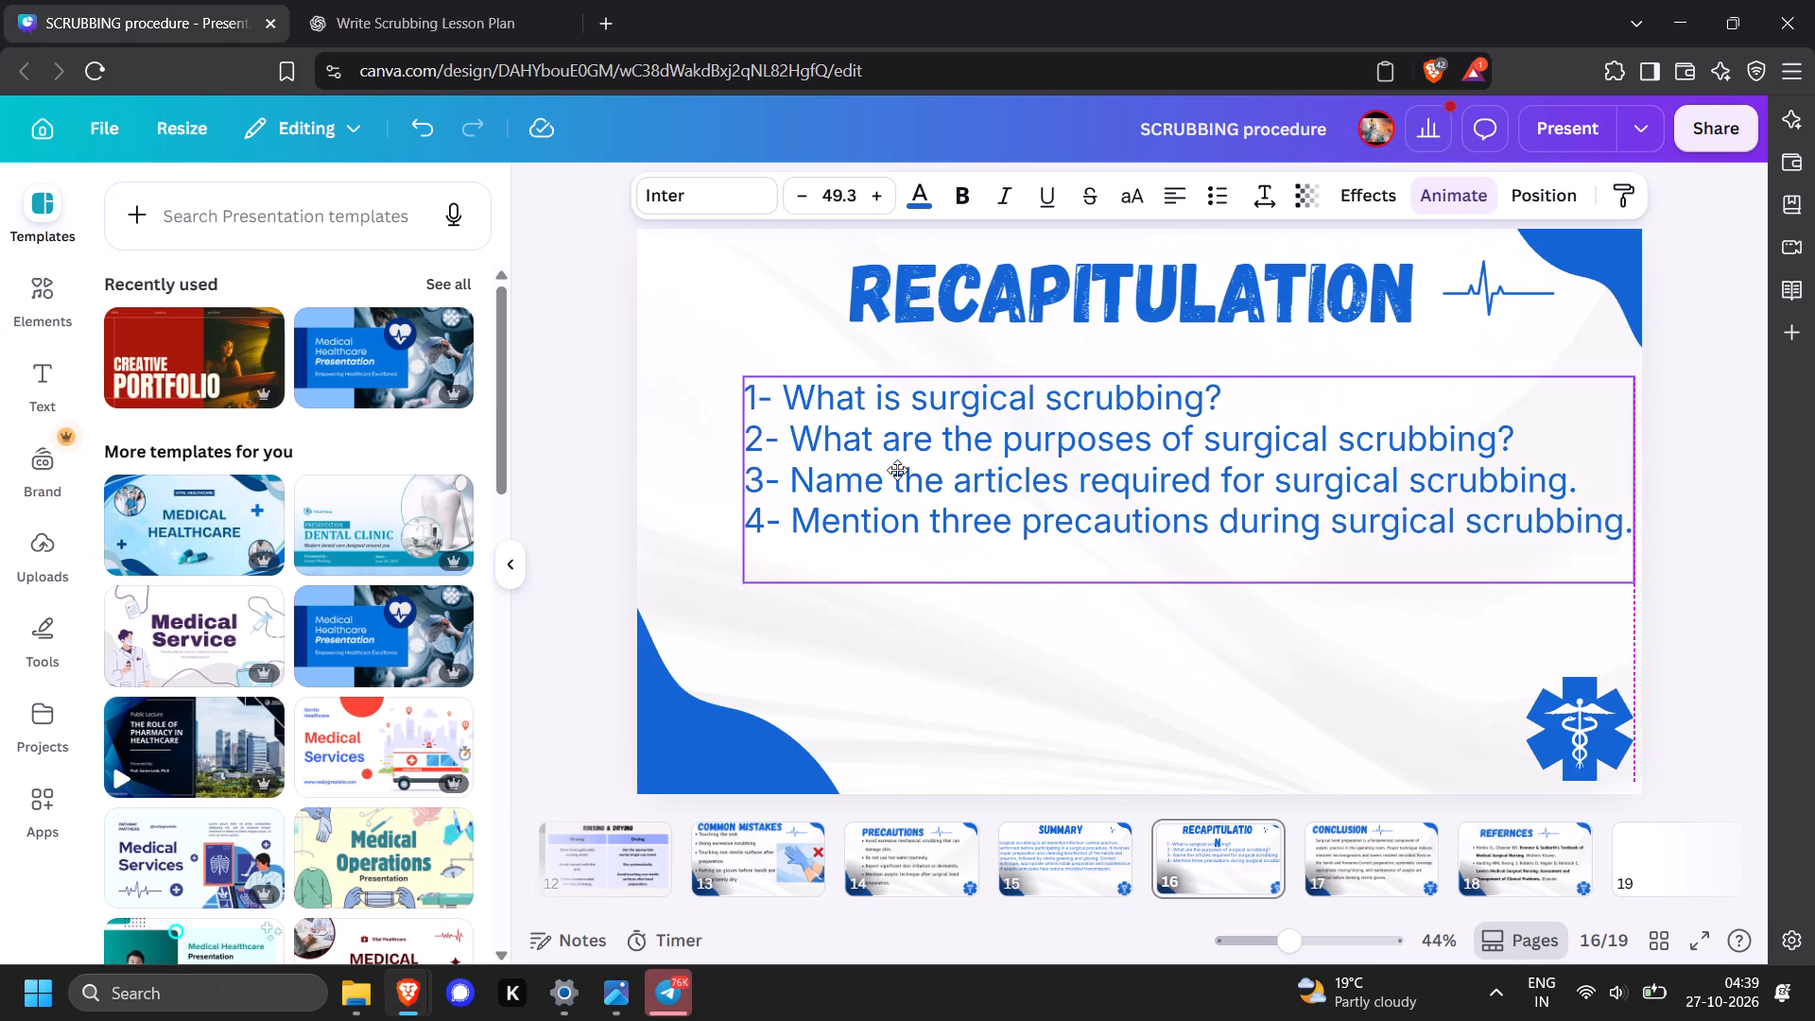
drag(897, 470, 886, 471)
Shift the RECAPITULATION title slightly left, away from the heartbeat line graphic.
drag(947, 269, 936, 269)
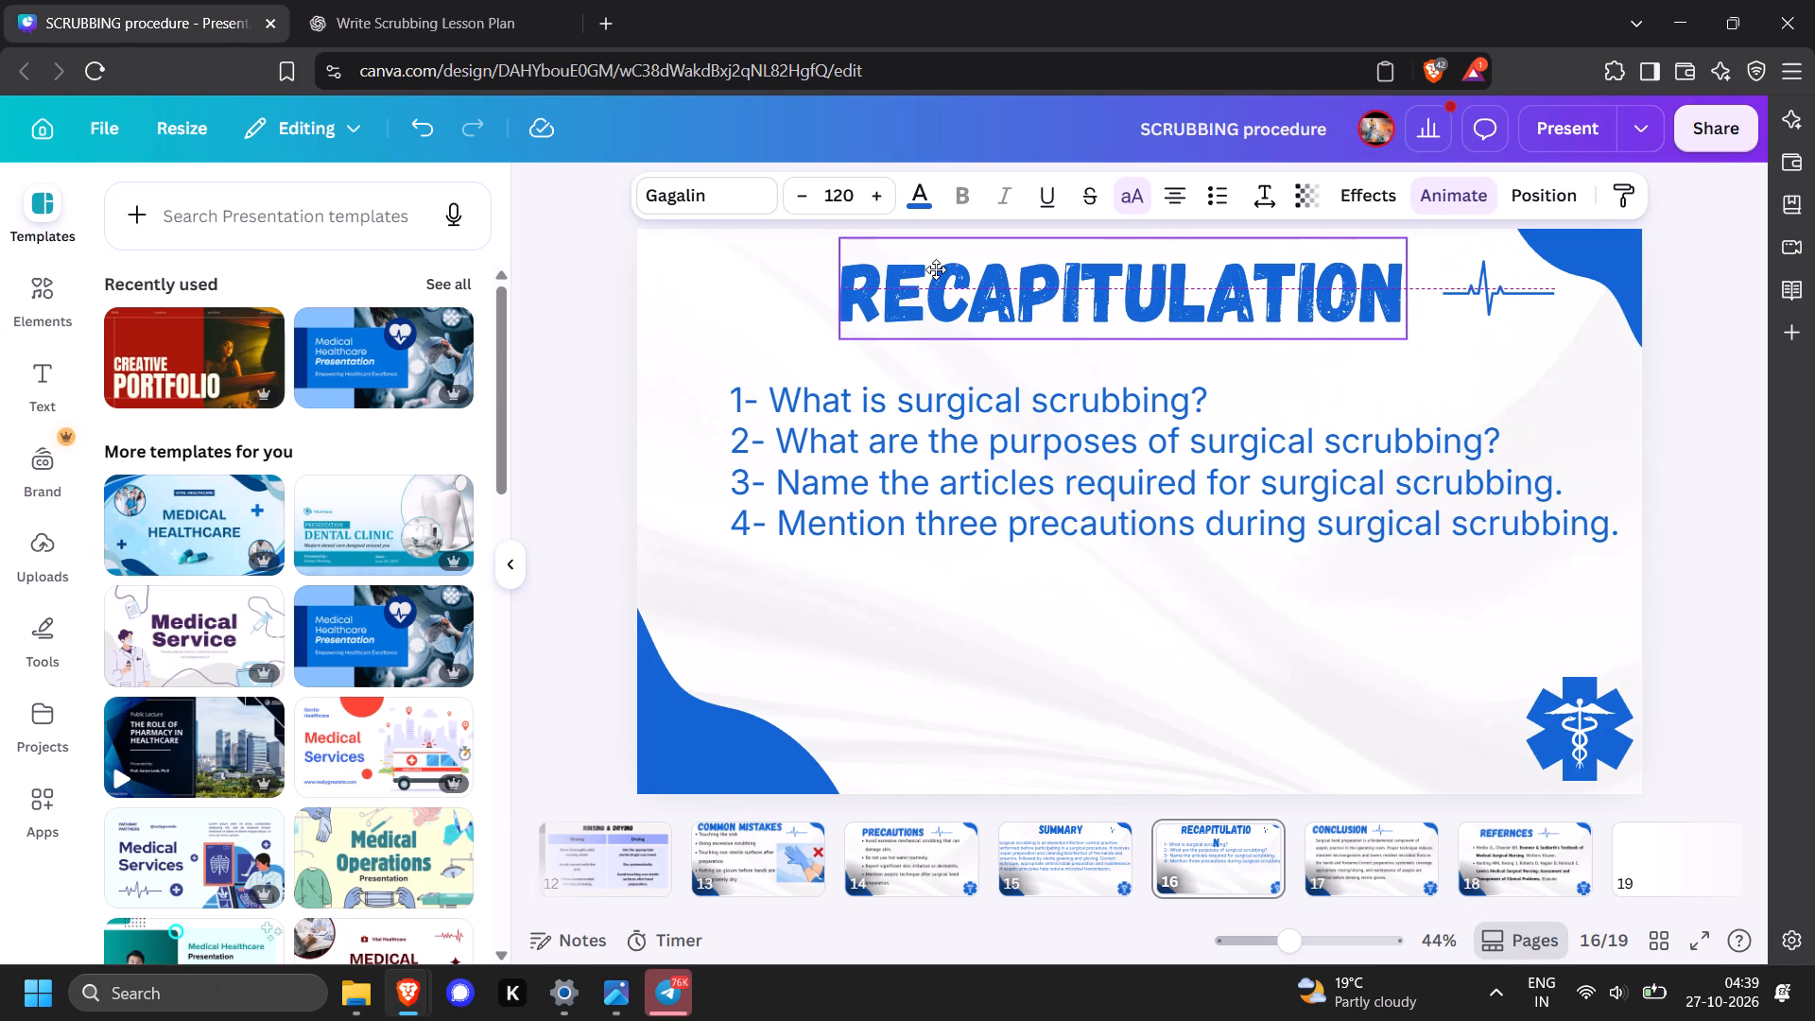
drag(936, 269, 930, 269)
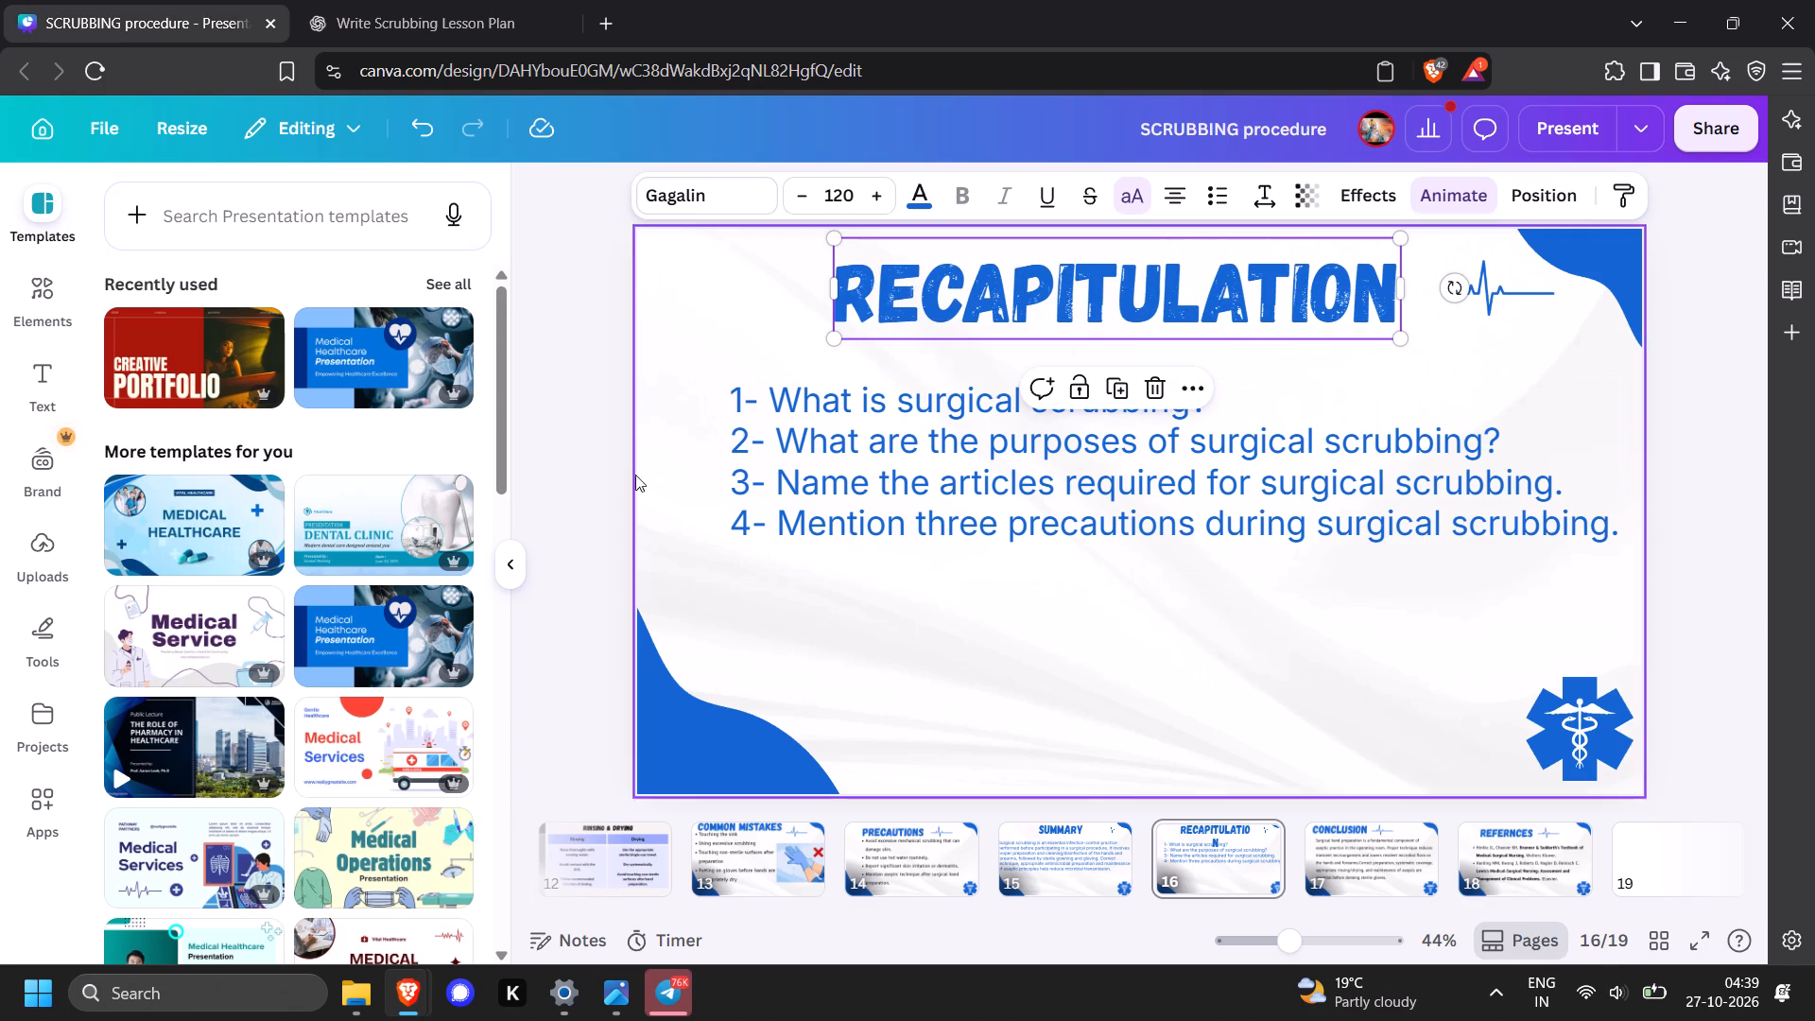
click(605, 488)
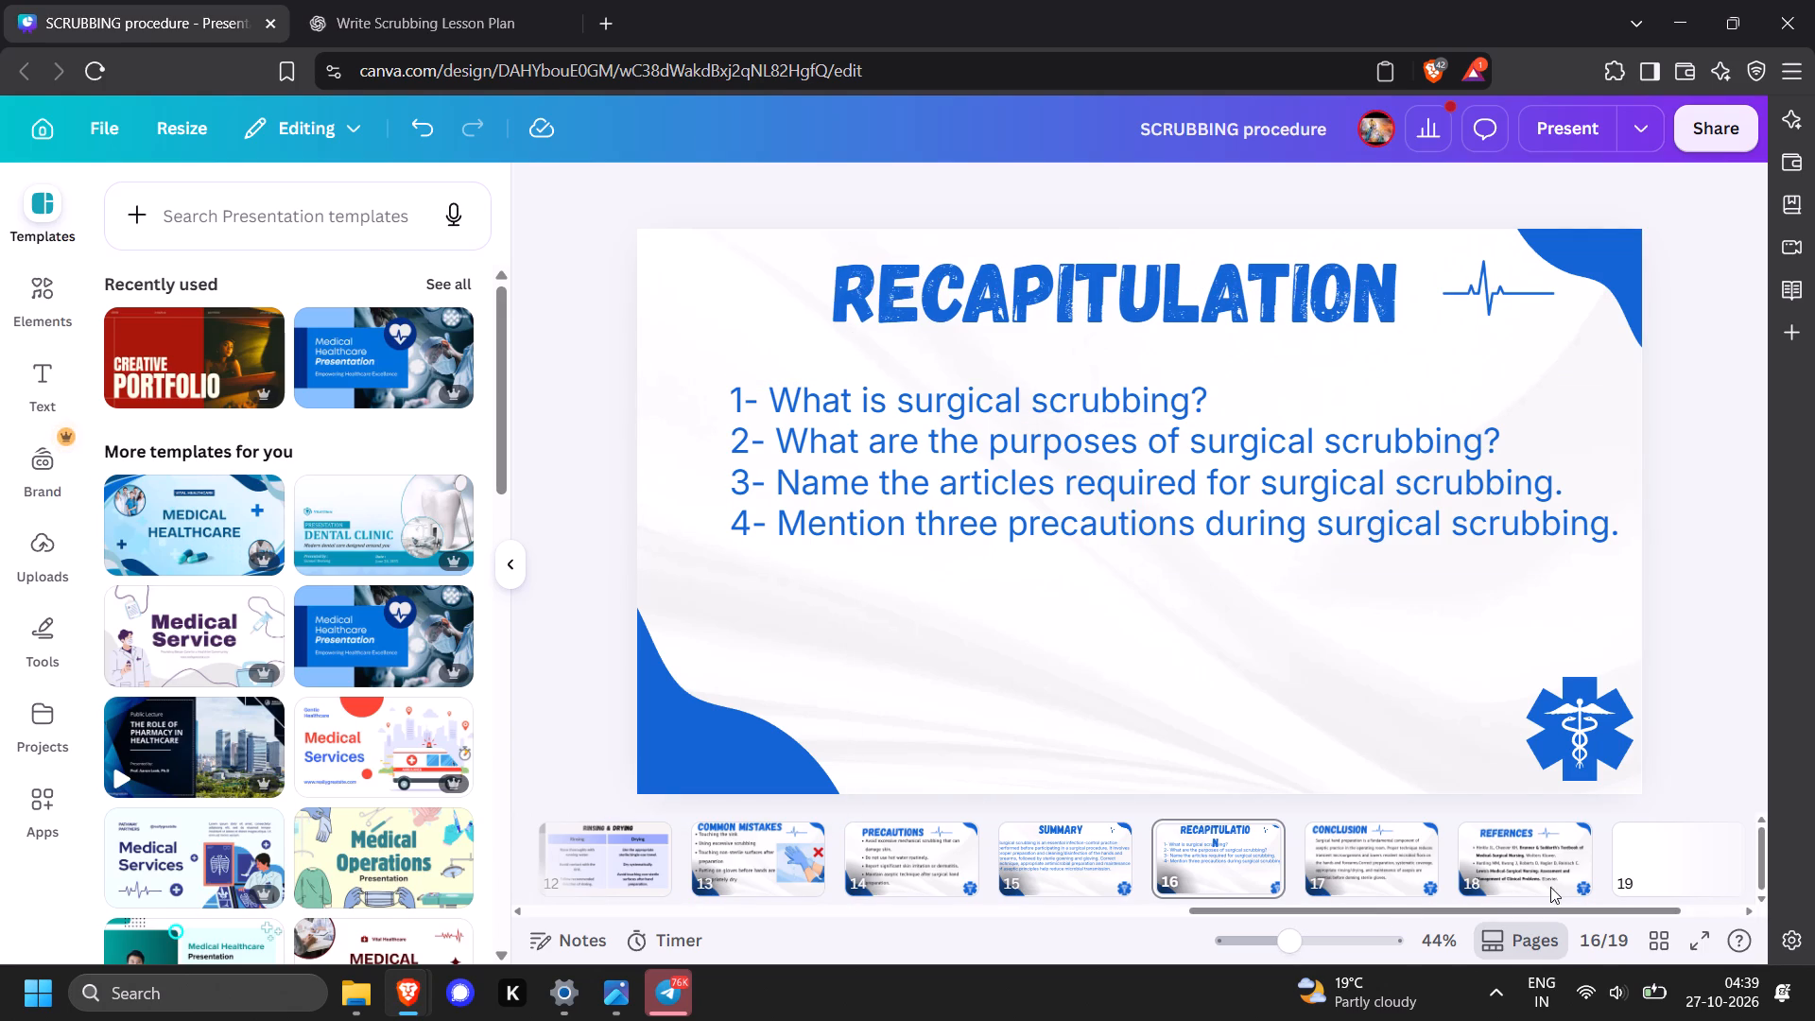
Delete the blank page 19 at the end of the presentation.
click(1640, 859)
right_click(1642, 859)
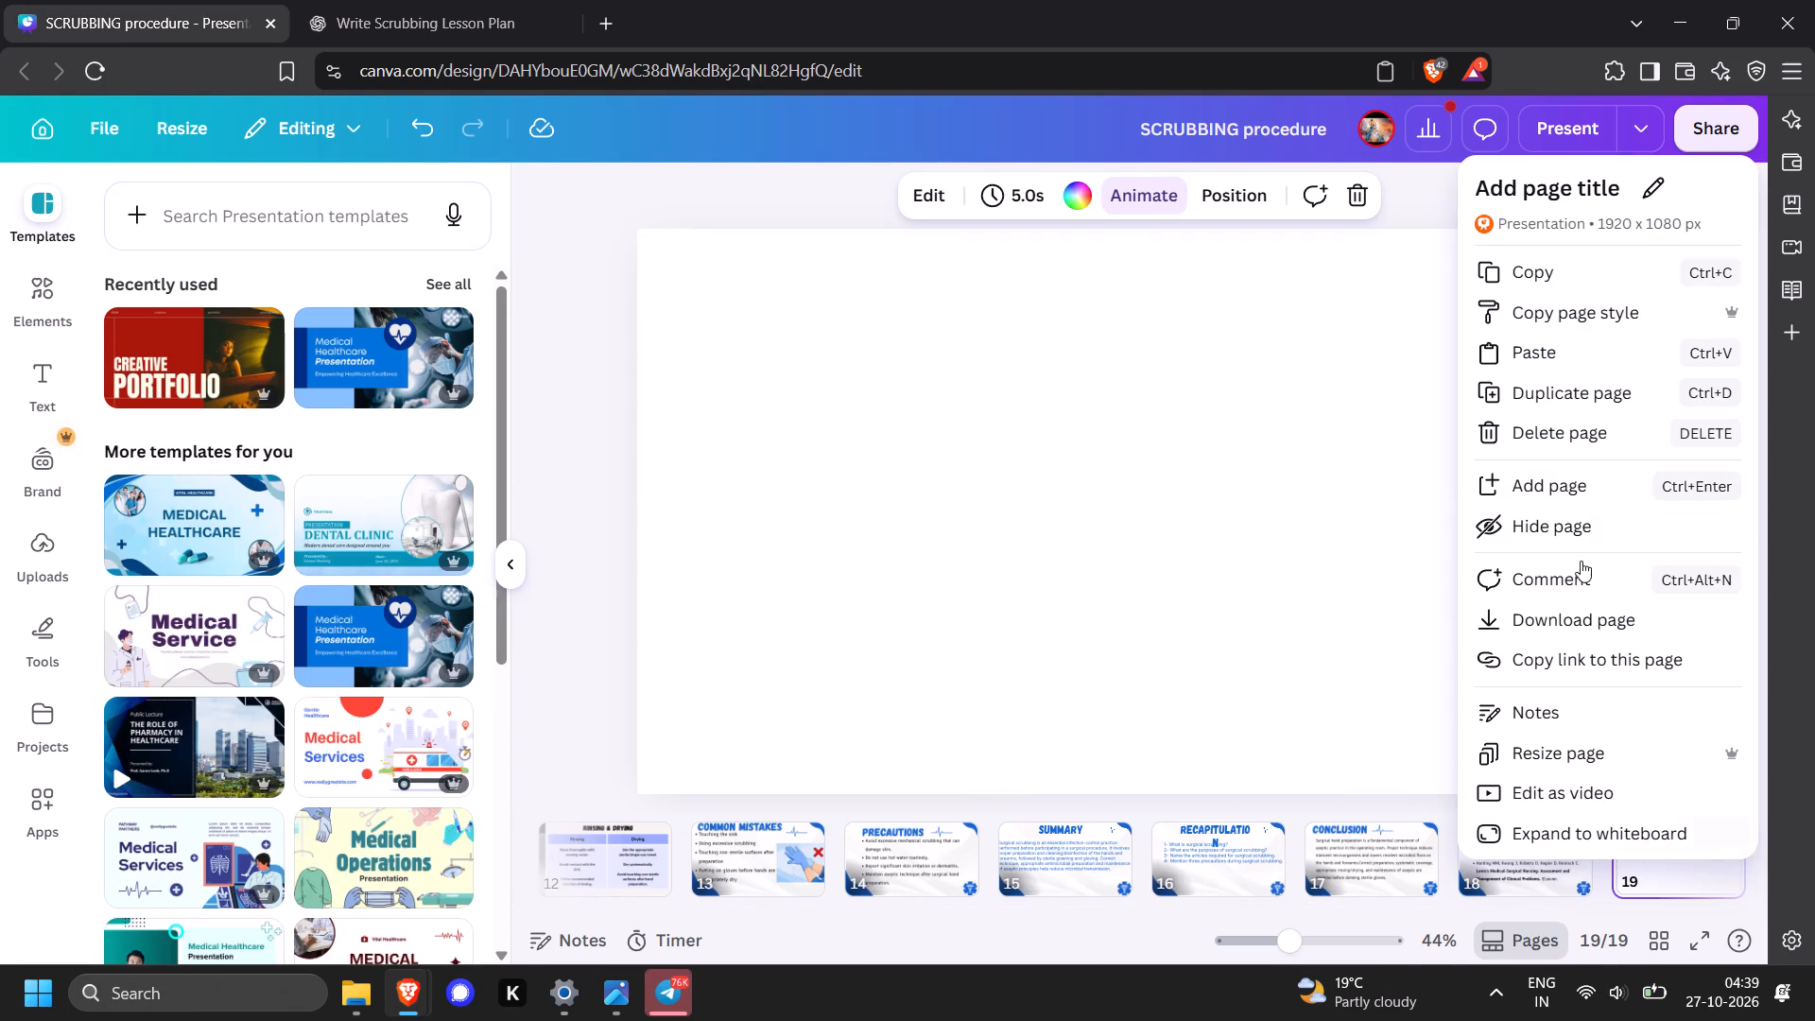
click(1554, 428)
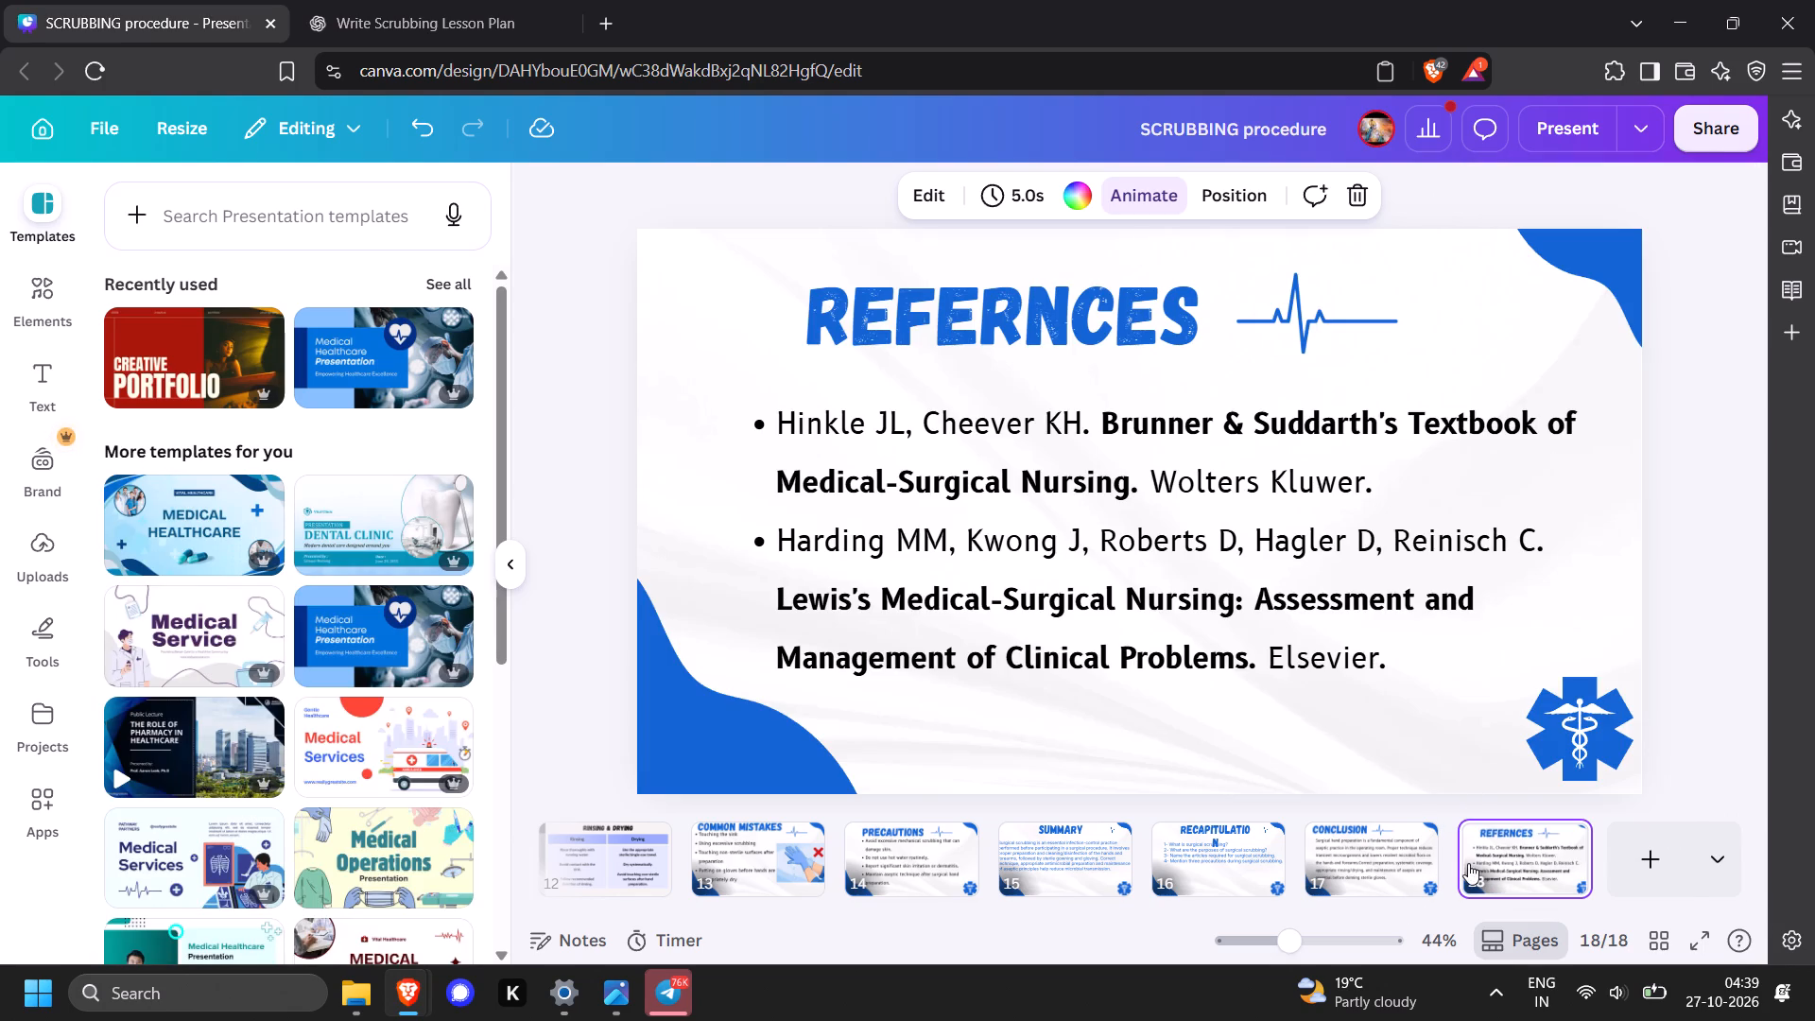
Look back through the slide thumbnails and open page 10 with the scrubbing video.
drag(1506, 908, 1240, 909)
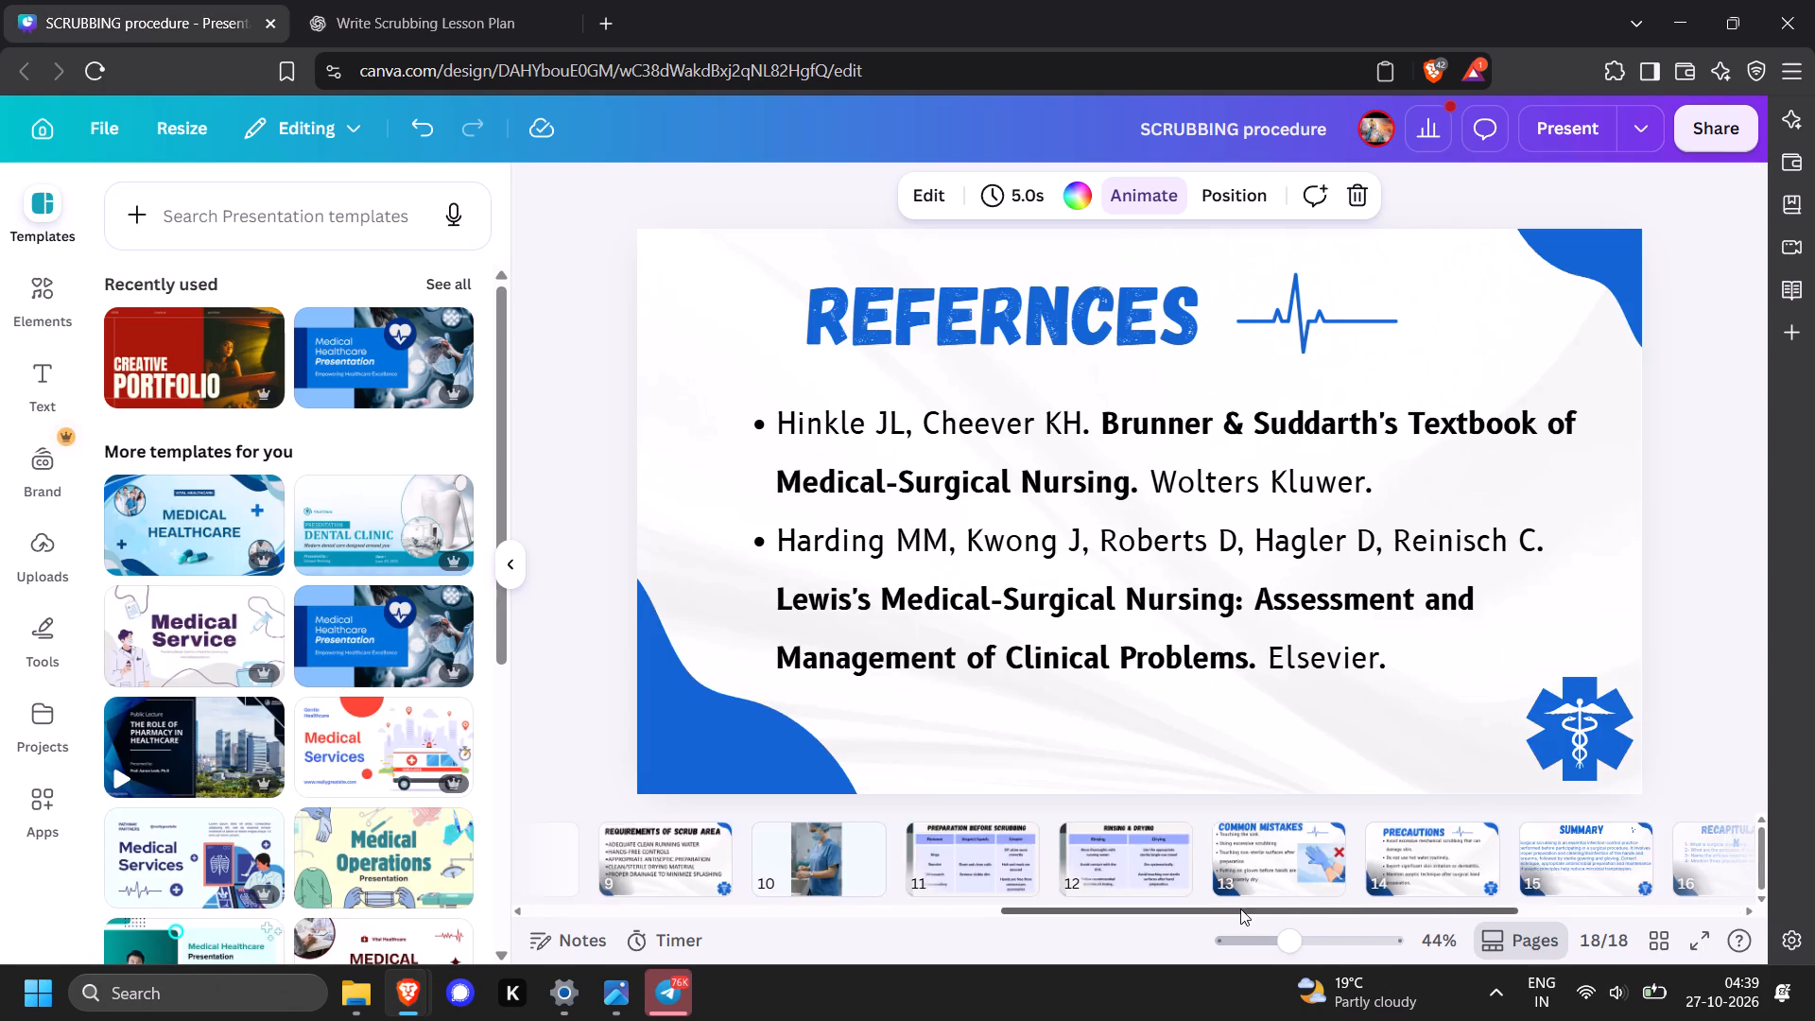
drag(1240, 909, 747, 910)
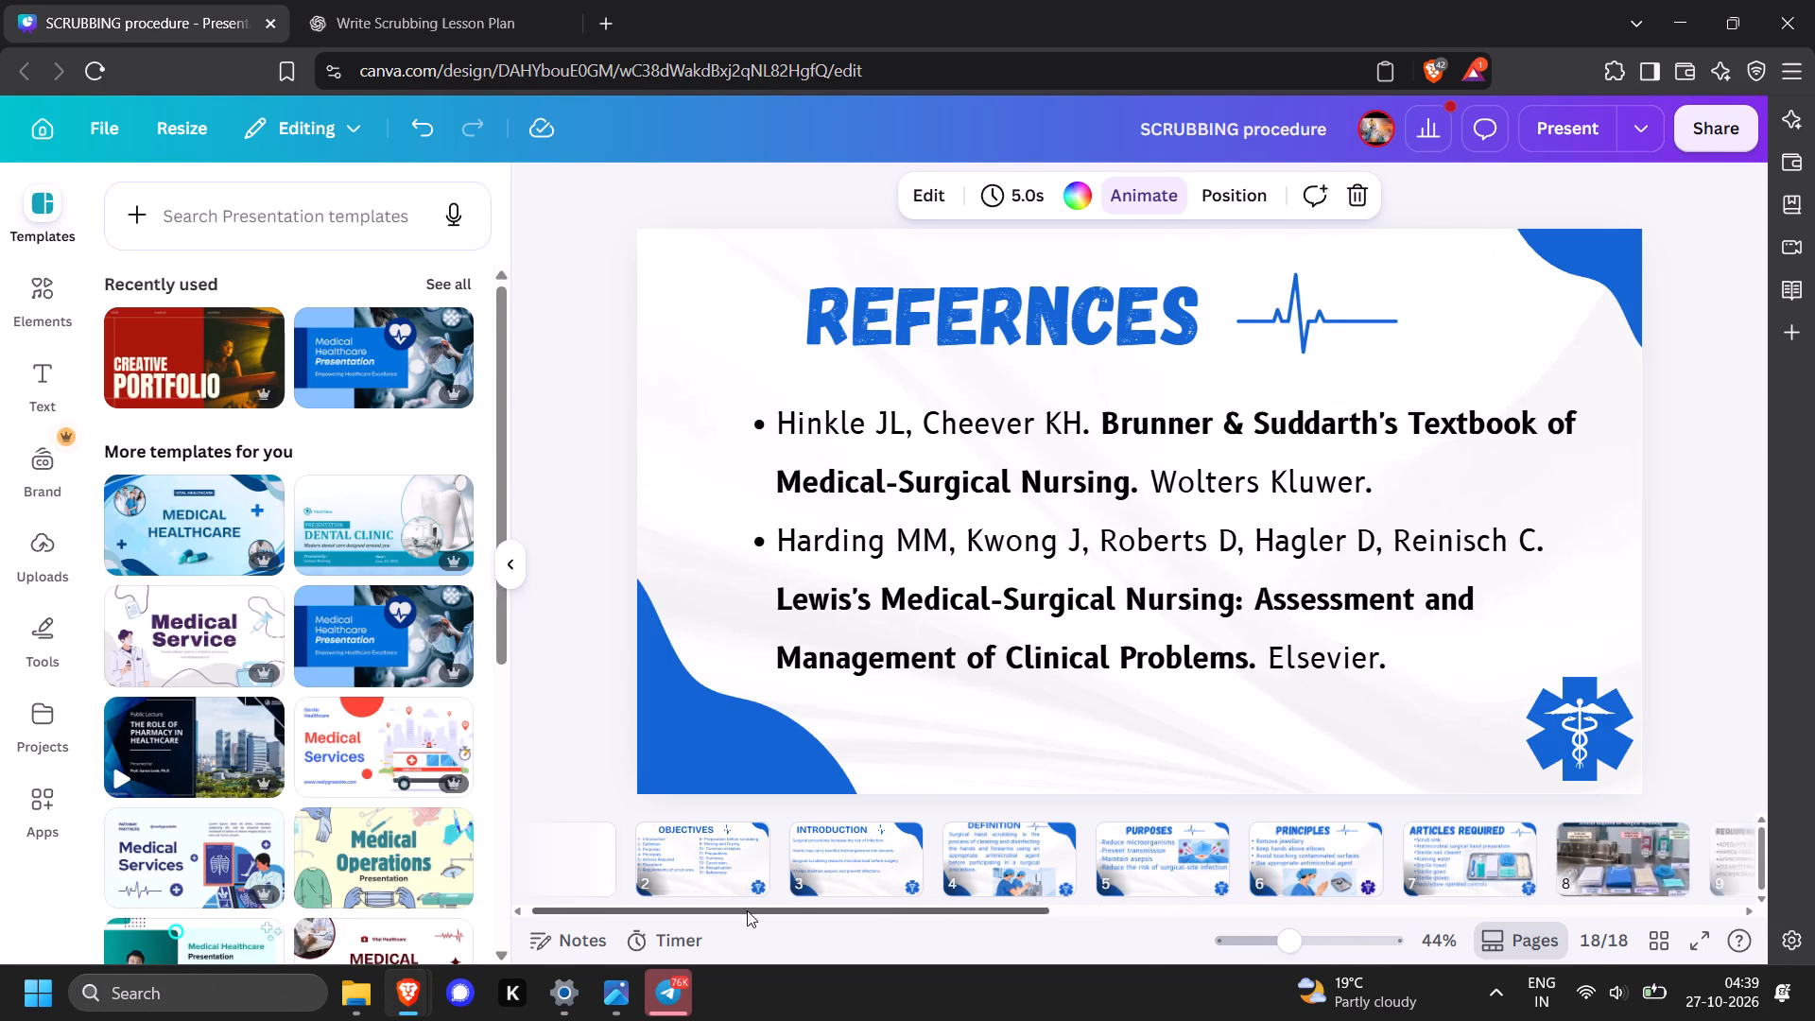
drag(747, 910, 1043, 921)
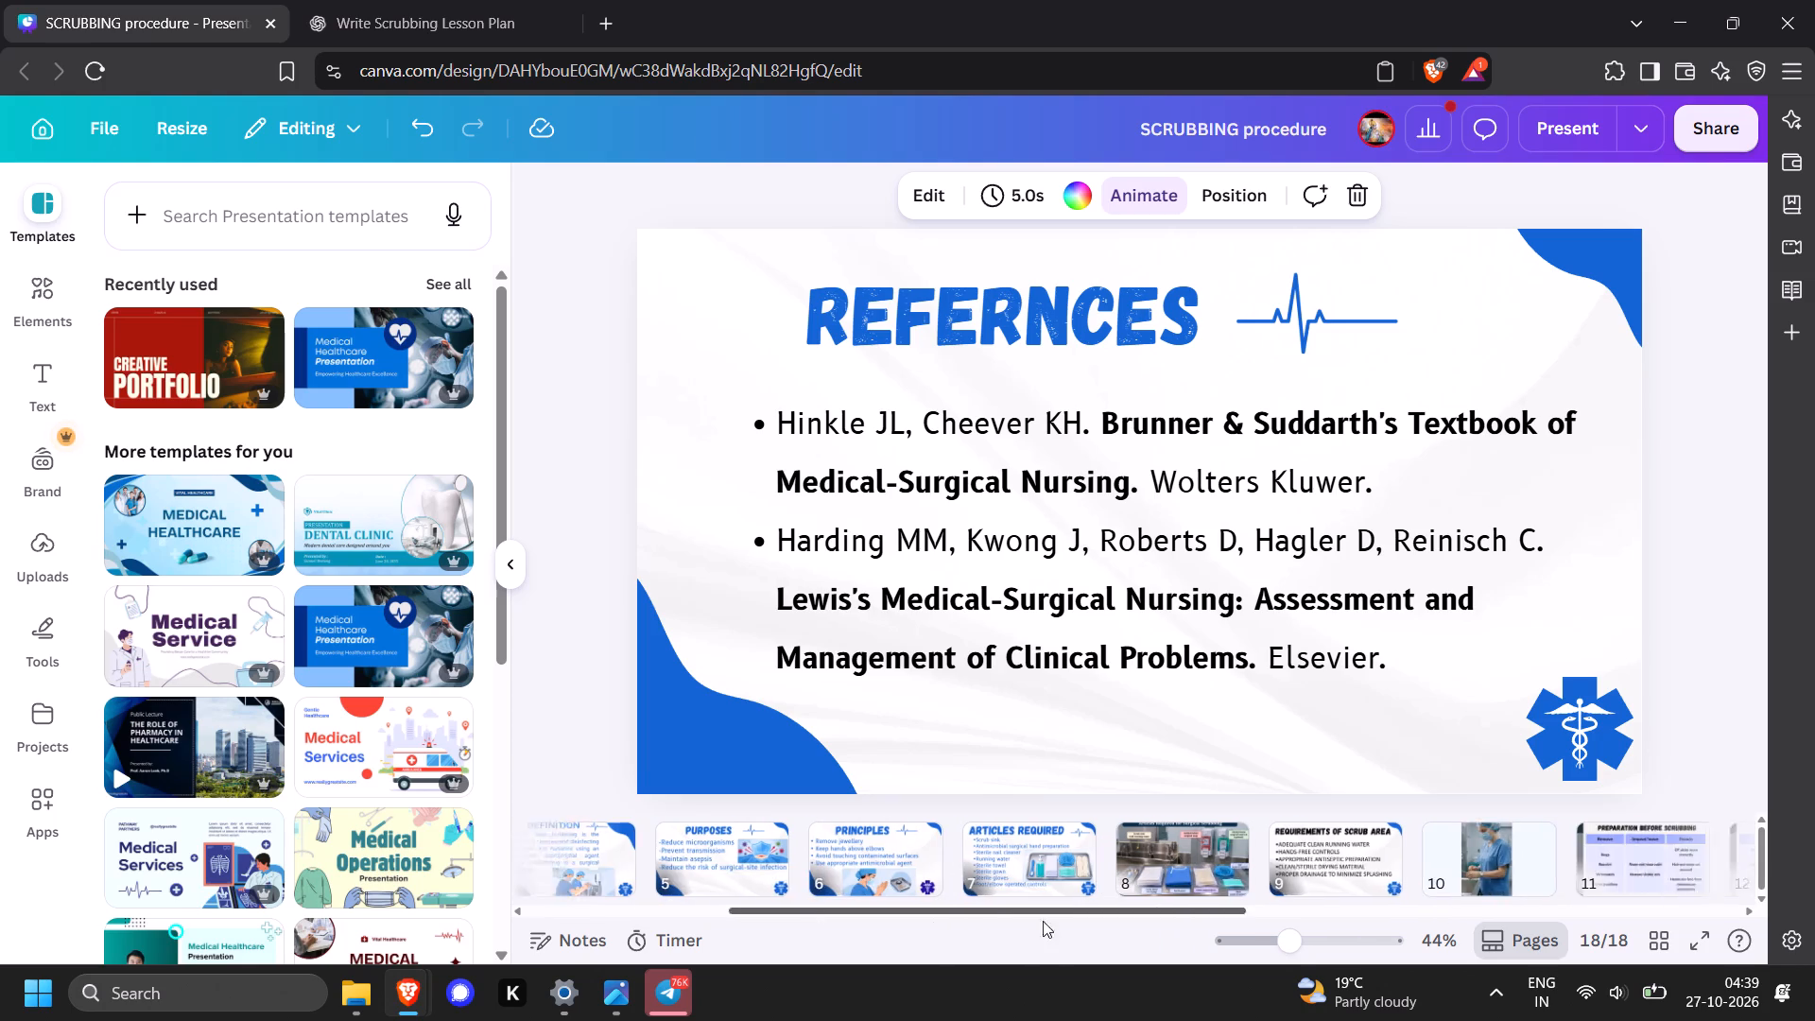
drag(1043, 921, 1079, 919)
click(1282, 861)
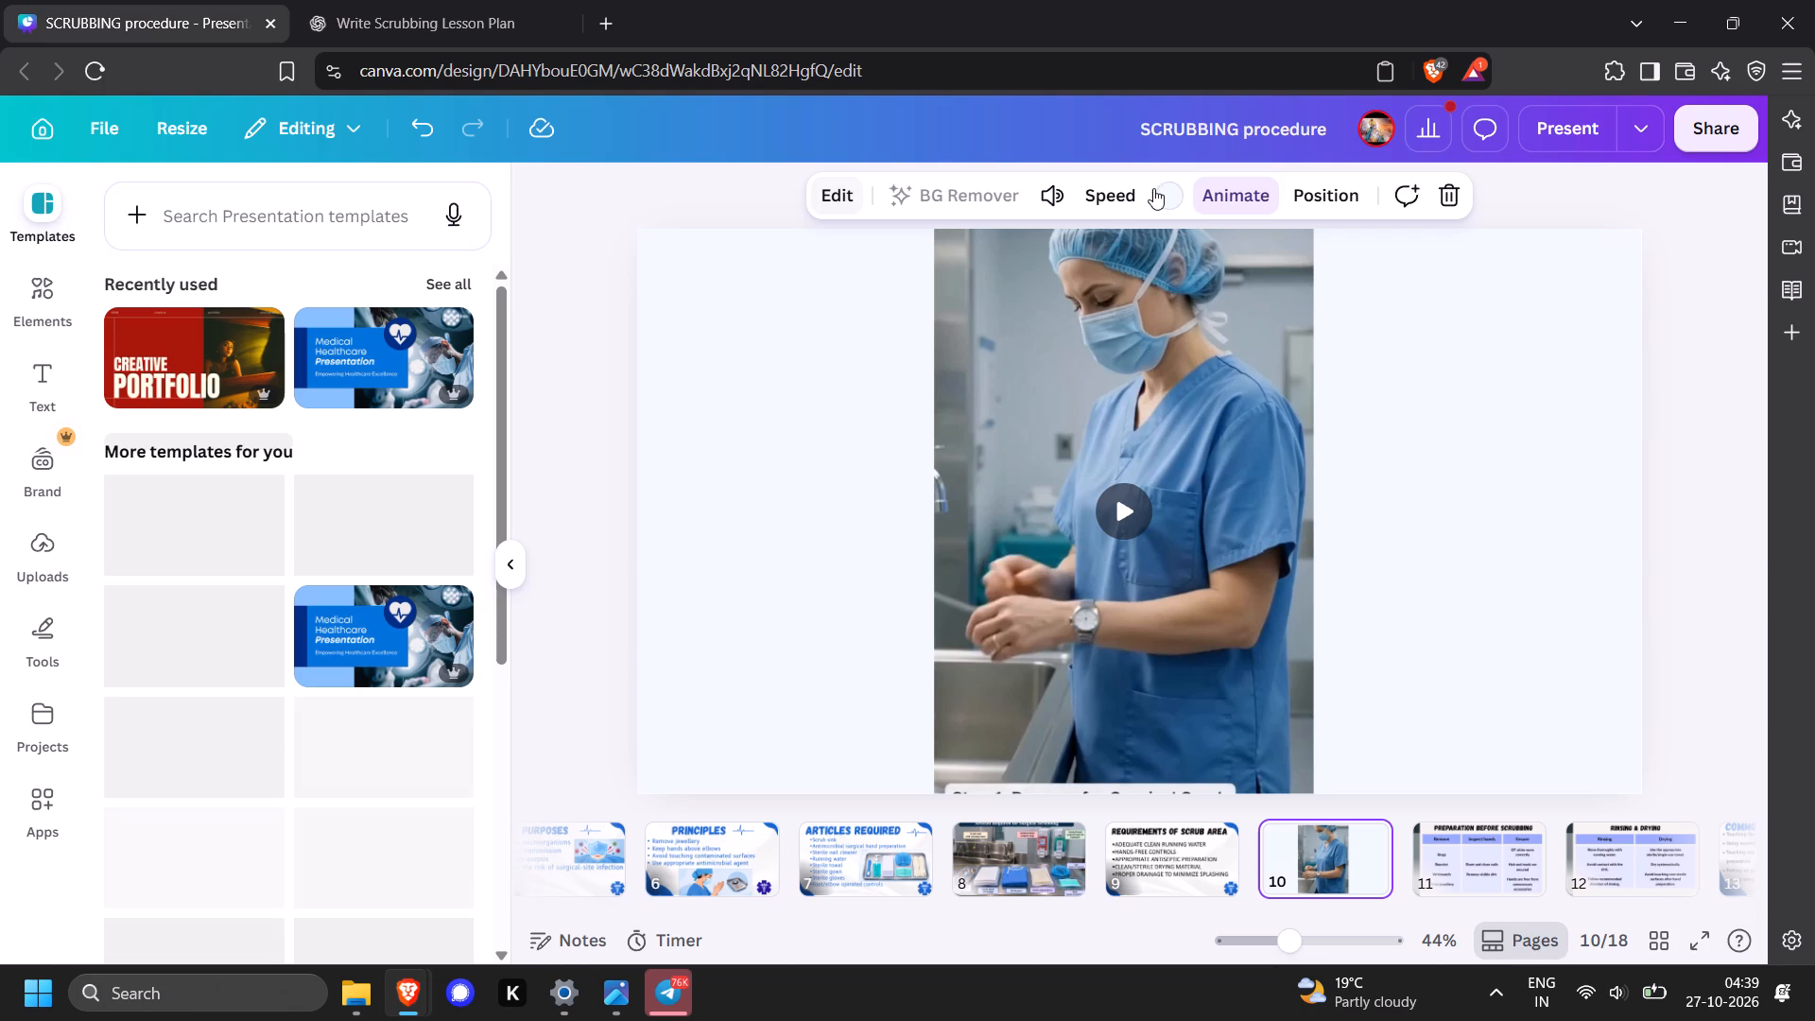
click(700, 337)
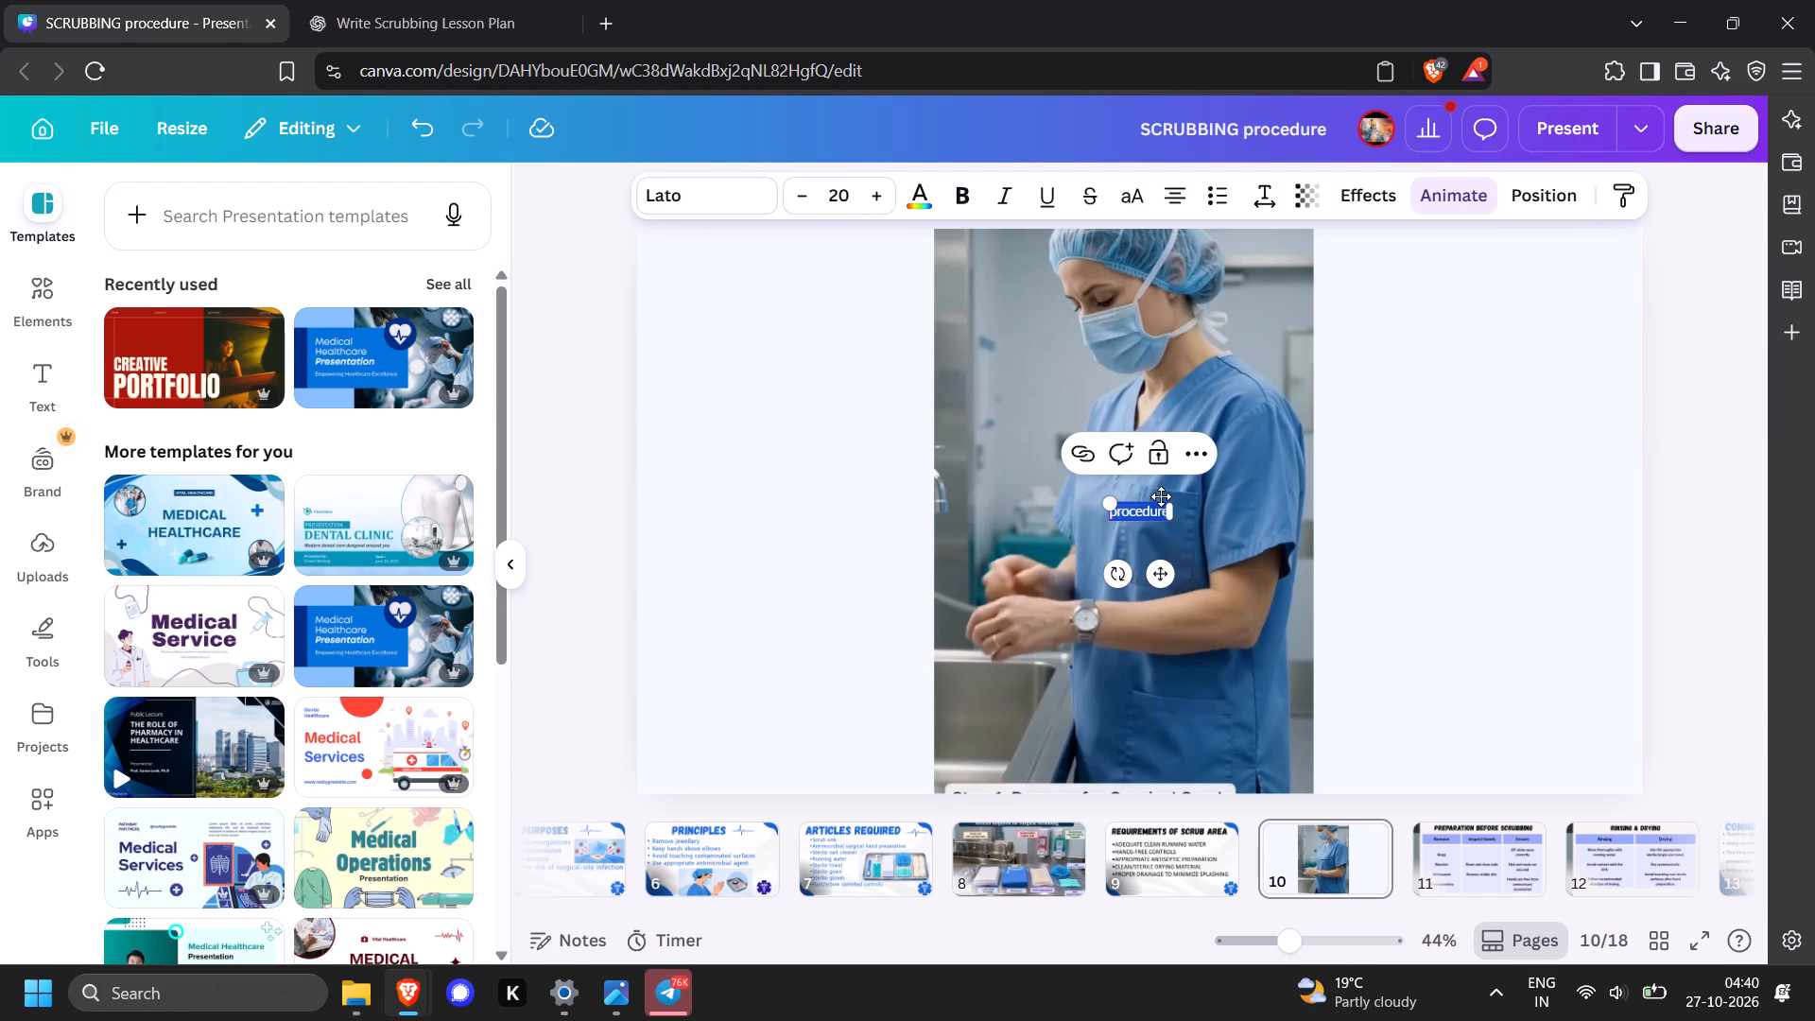
Move the pasted "procedure" text to the blank area left of the scrubbing video and enlarge it to font size 31.1.
drag(1161, 500, 825, 317)
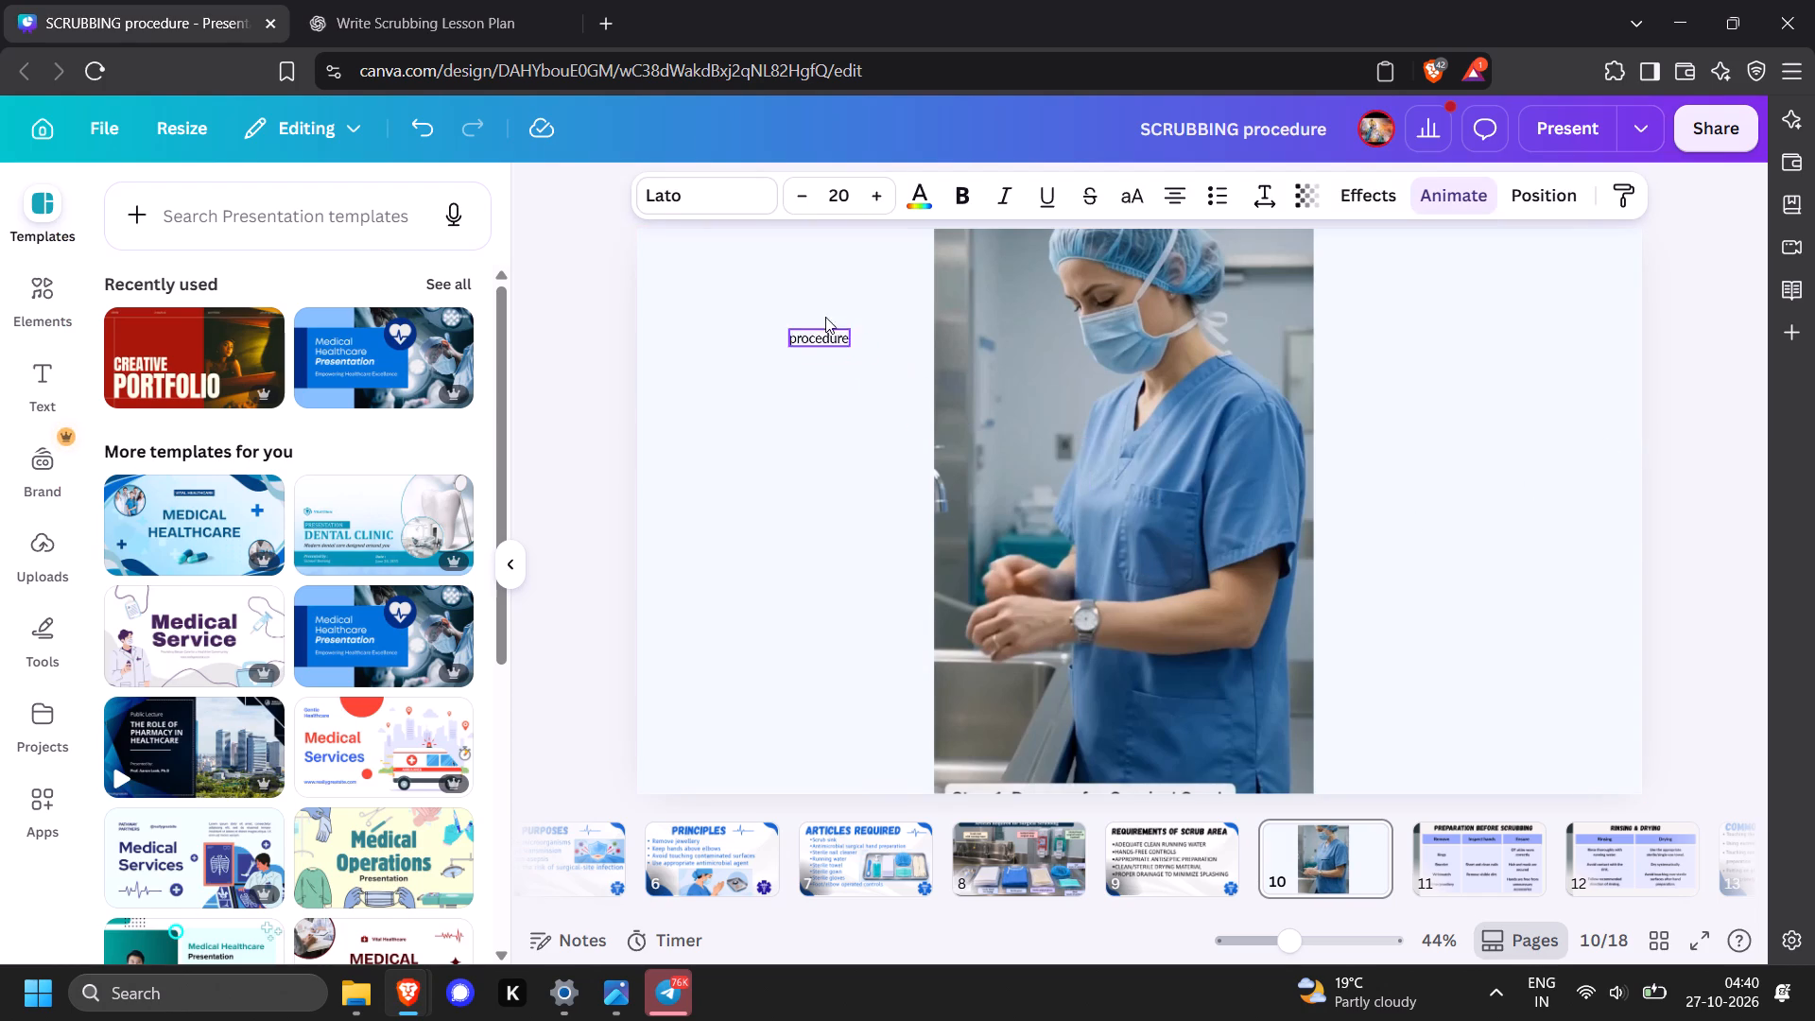
drag(825, 317, 811, 282)
drag(824, 305, 776, 308)
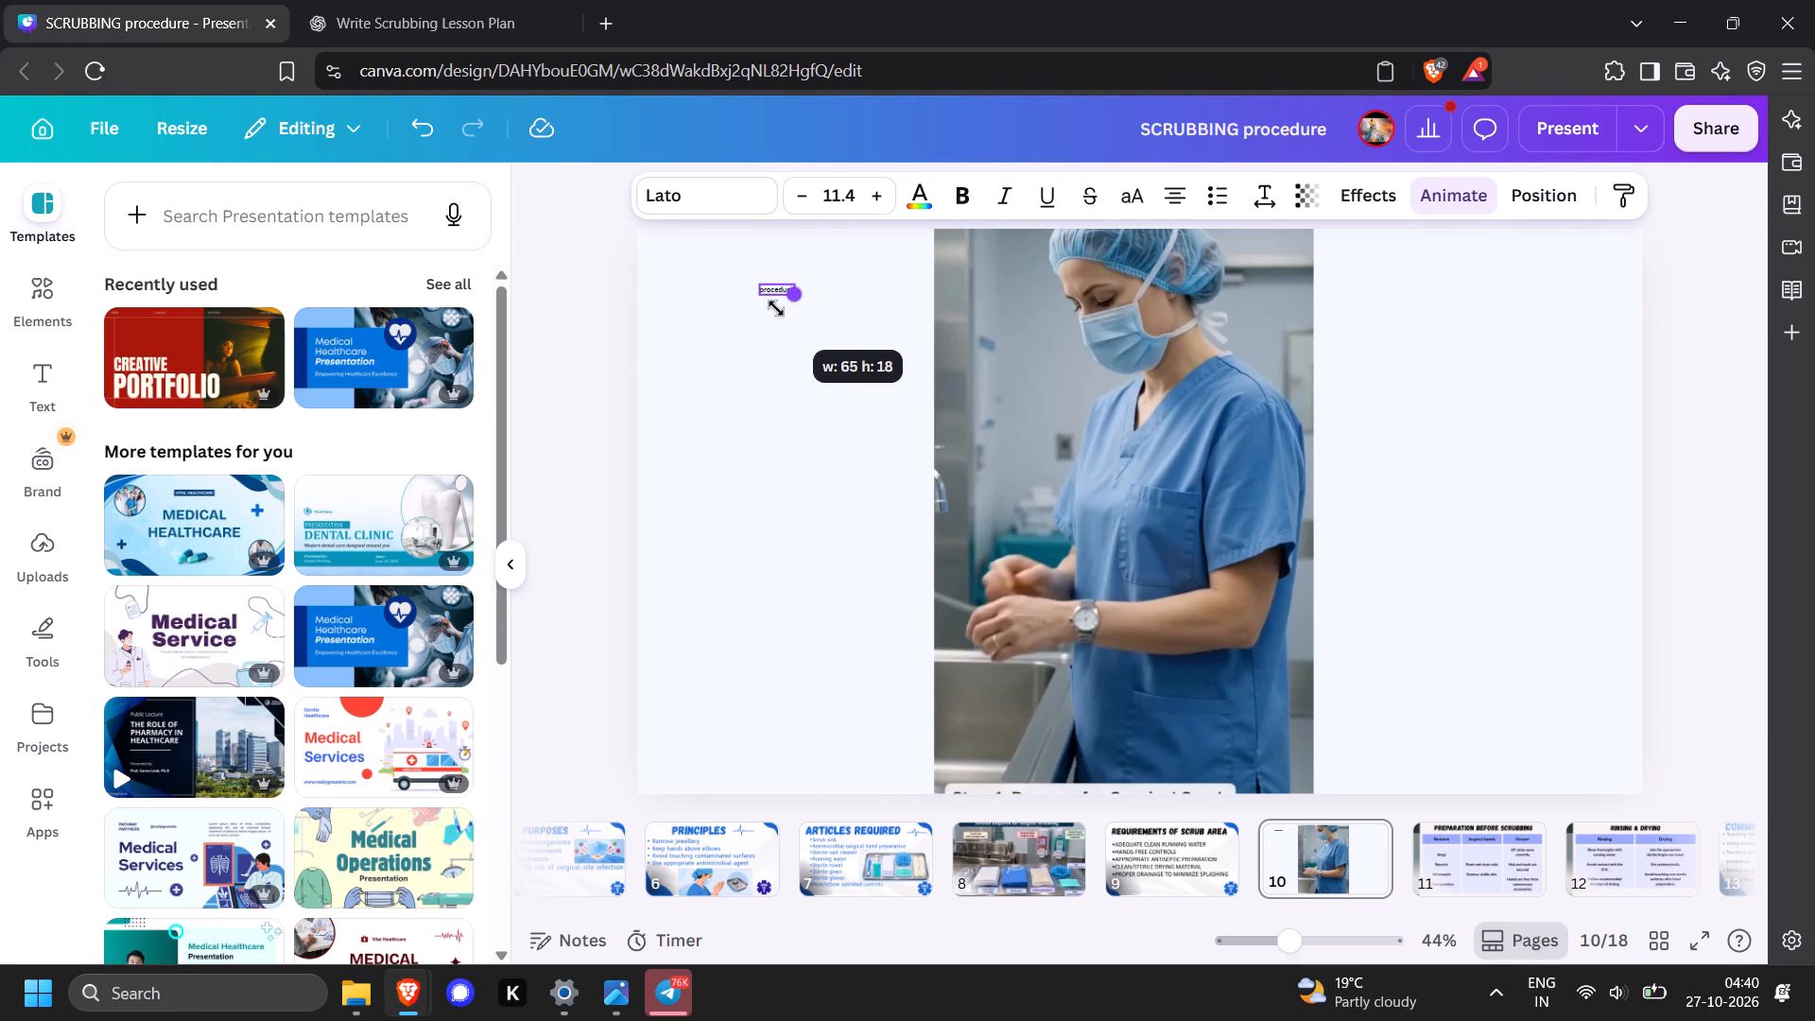
drag(776, 308, 821, 322)
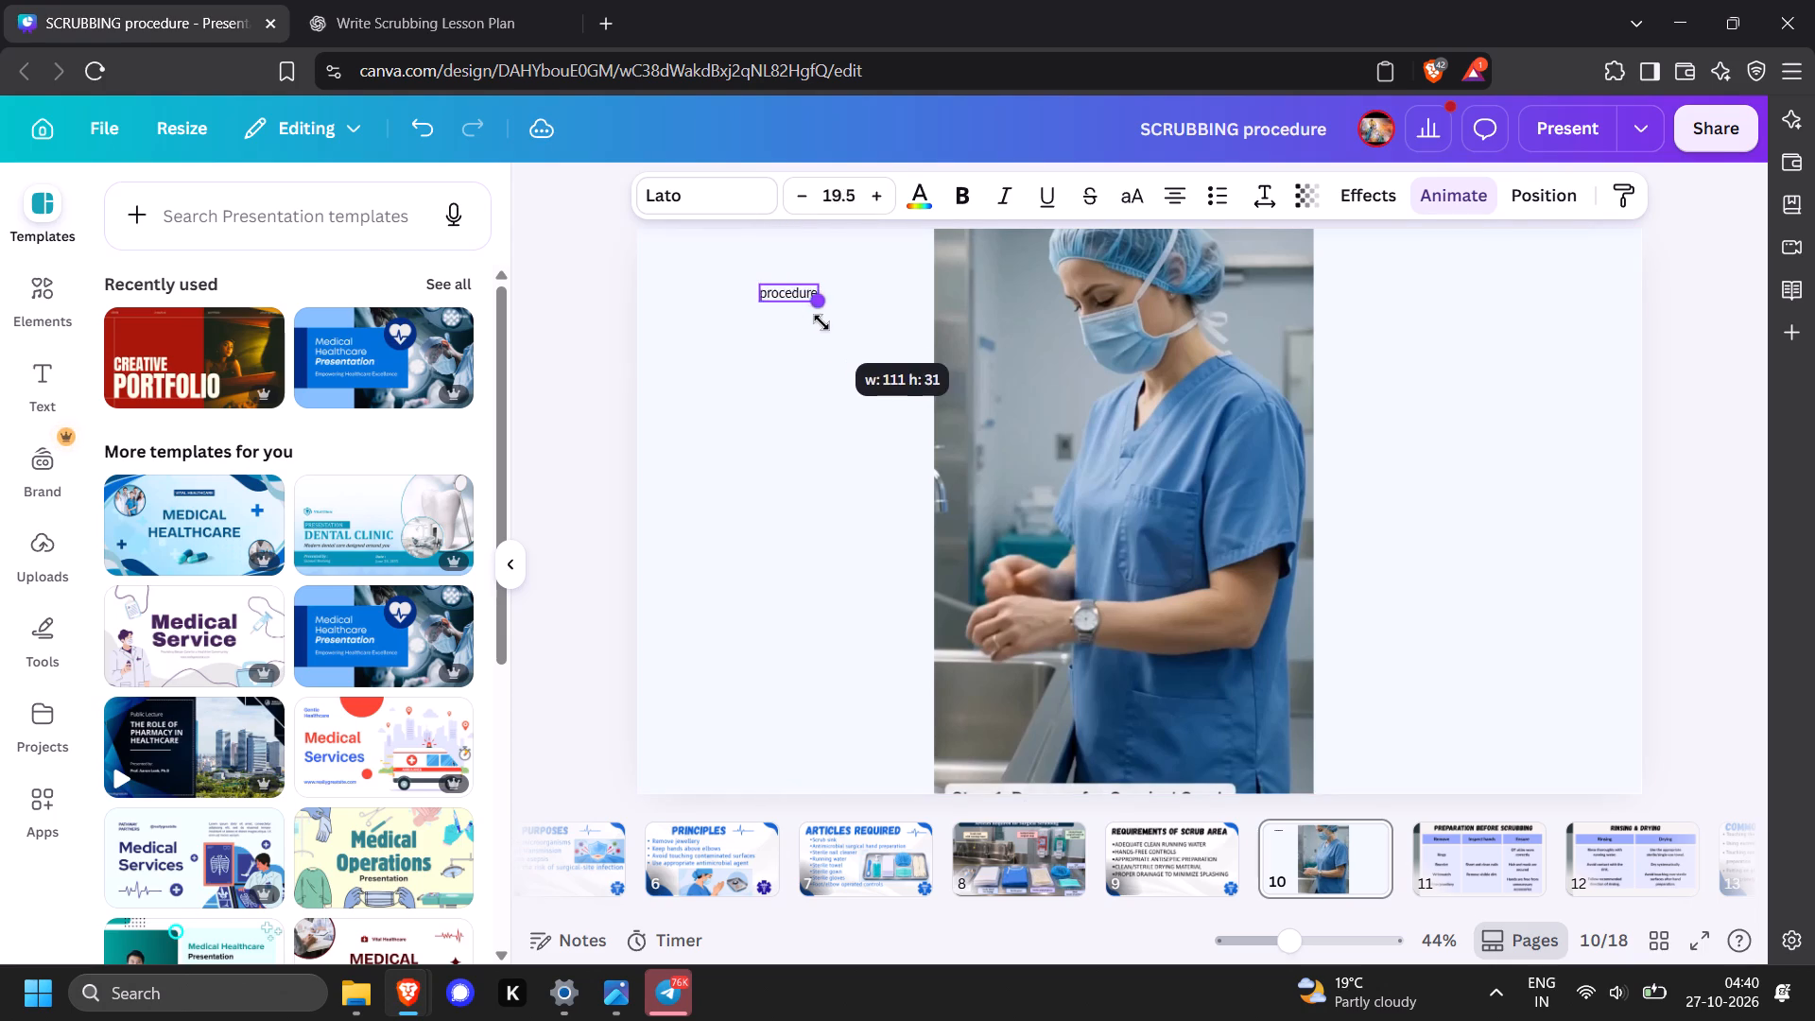
drag(821, 322, 853, 331)
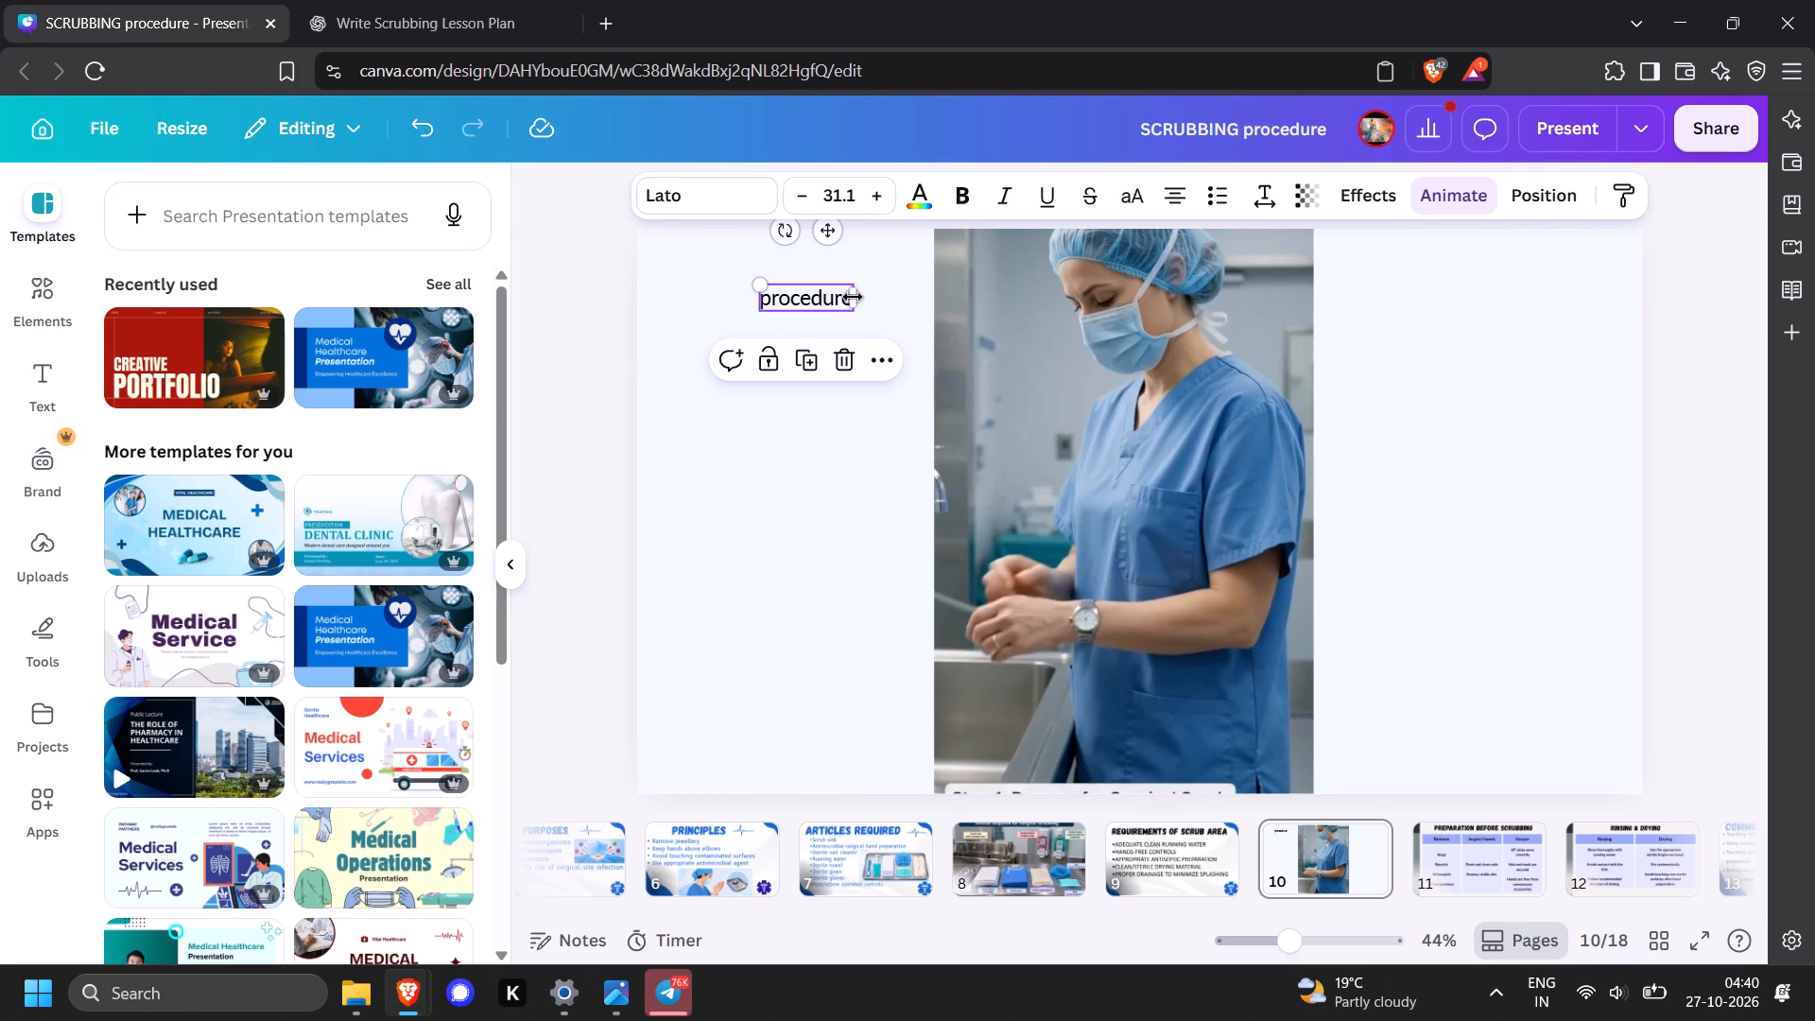
Narrow the "procedure" text box to one letter per line so it reads vertically, and raise its font size to 45.1.
drag(855, 297, 788, 302)
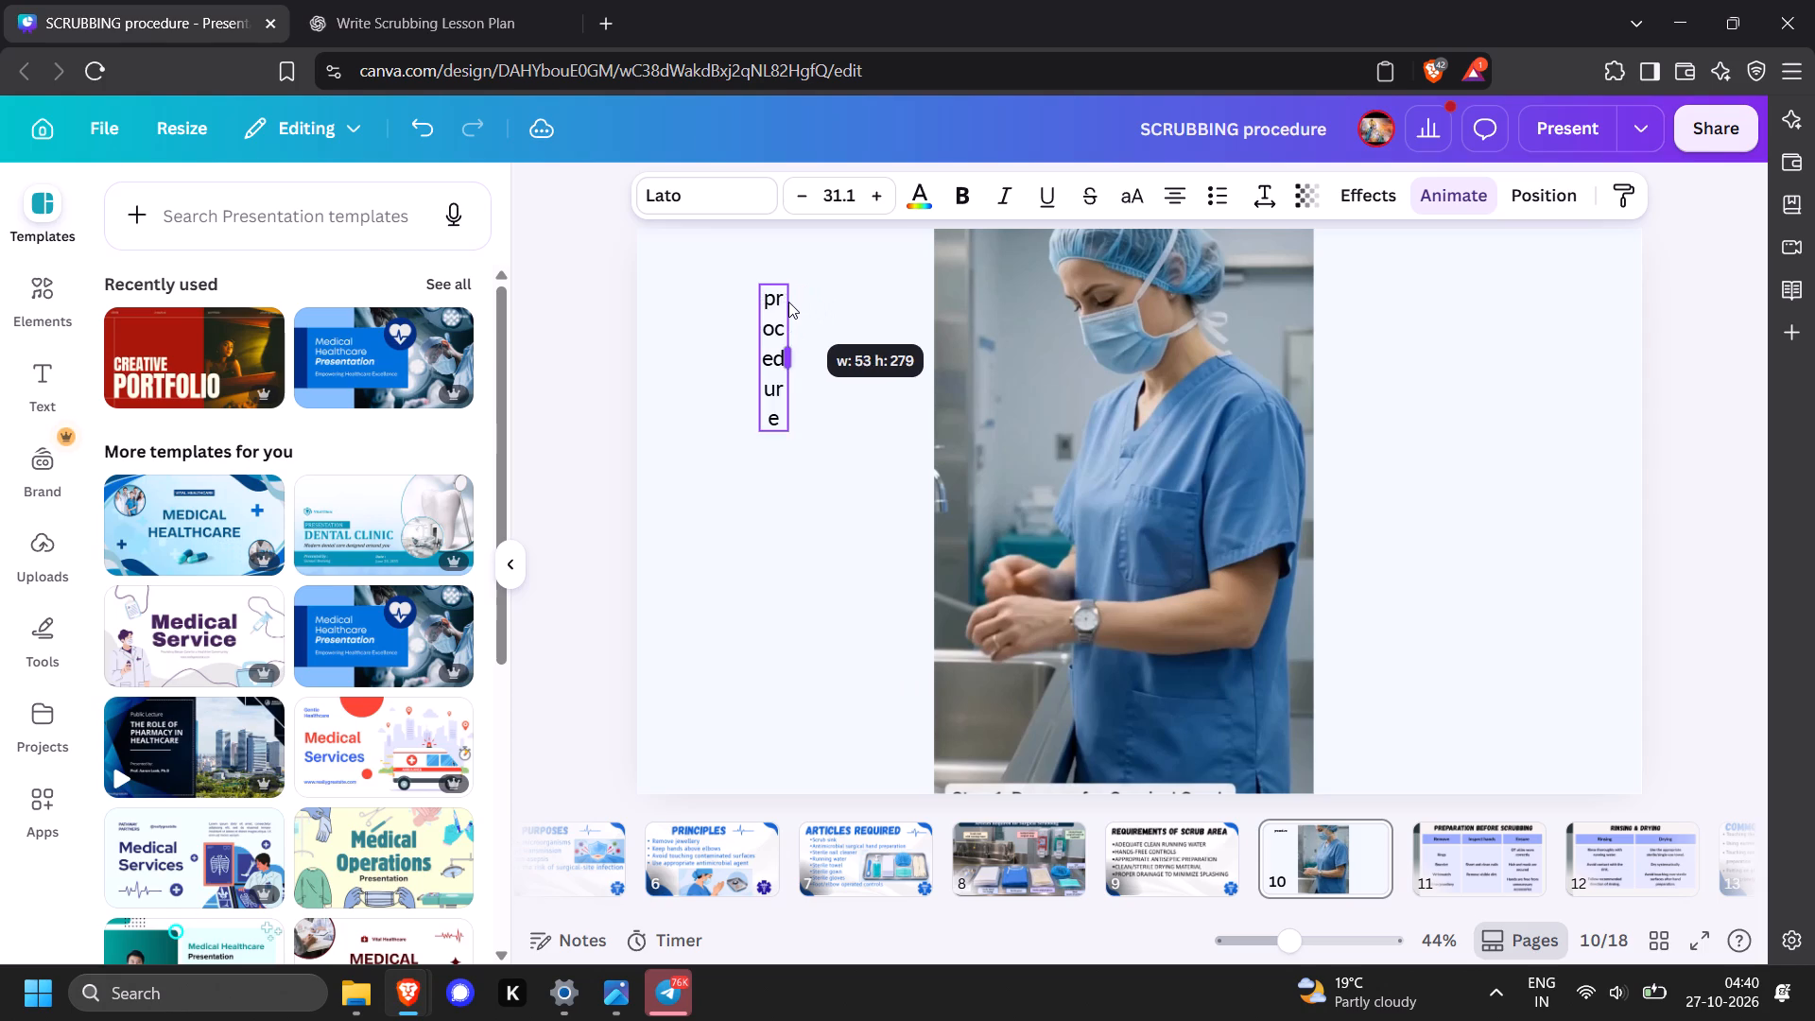
drag(788, 302, 778, 304)
triple_click(870, 197)
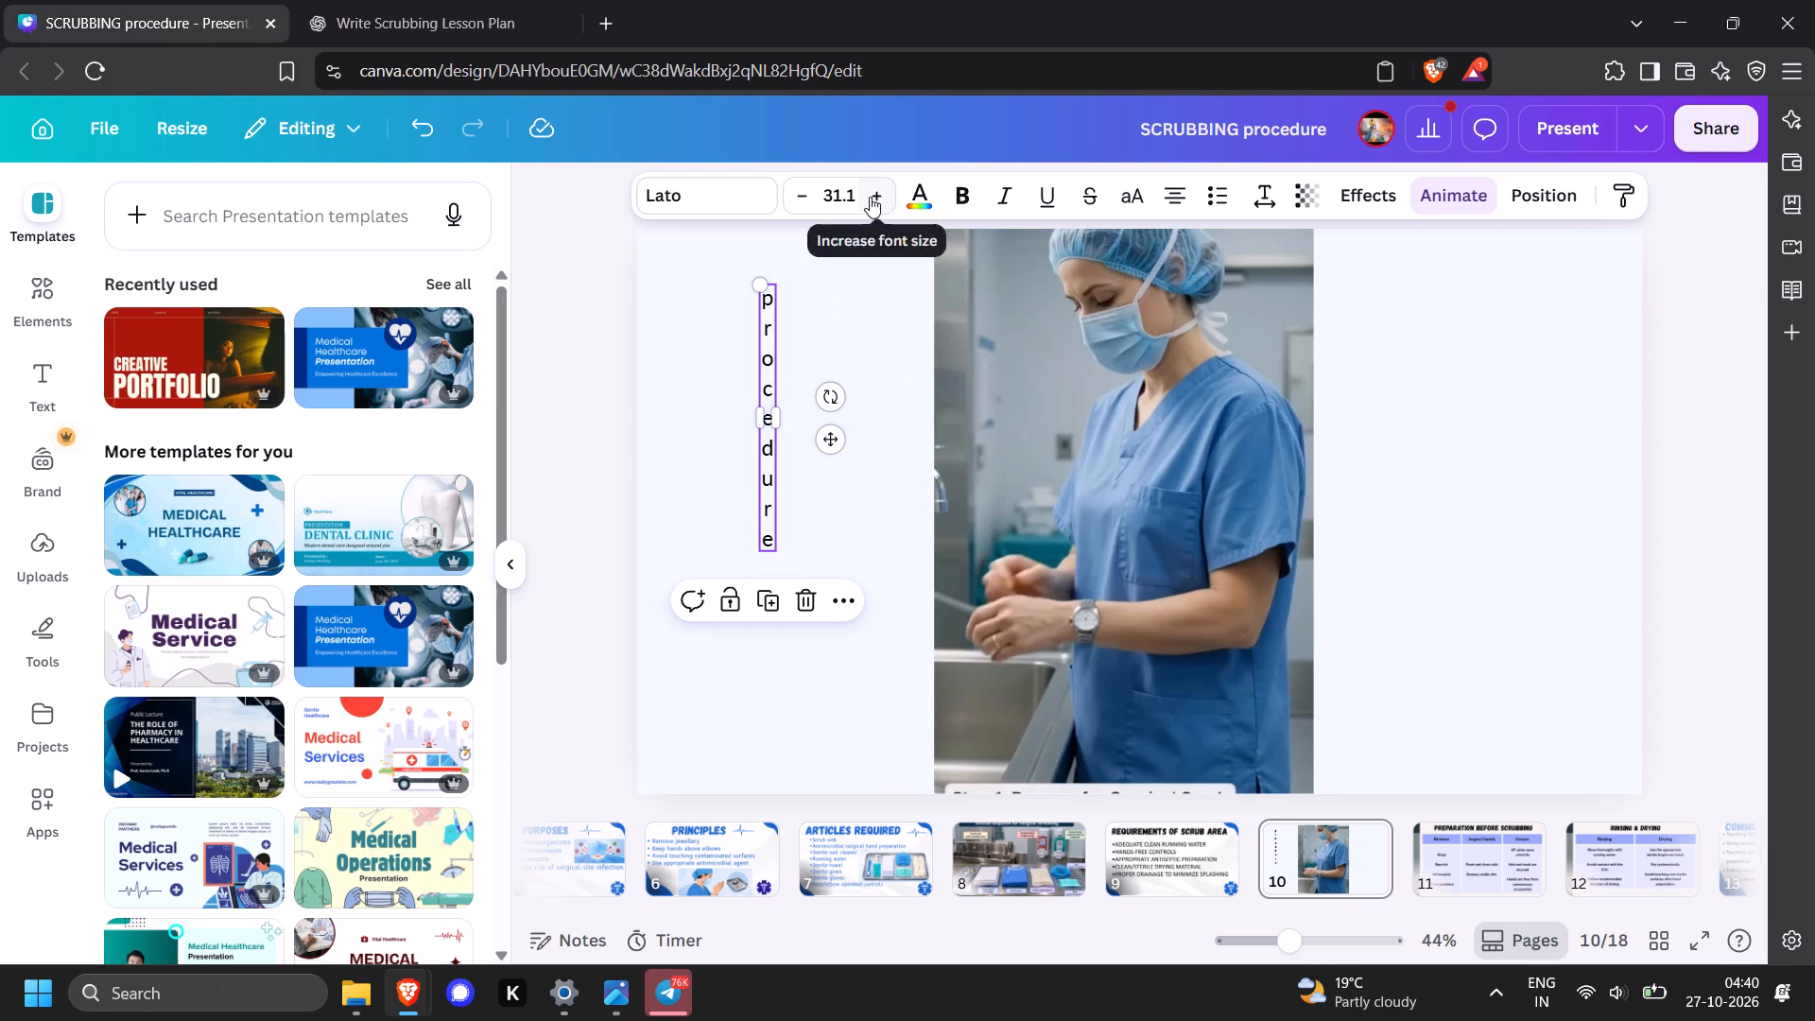
triple_click(872, 197)
triple_click(873, 198)
triple_click(873, 201)
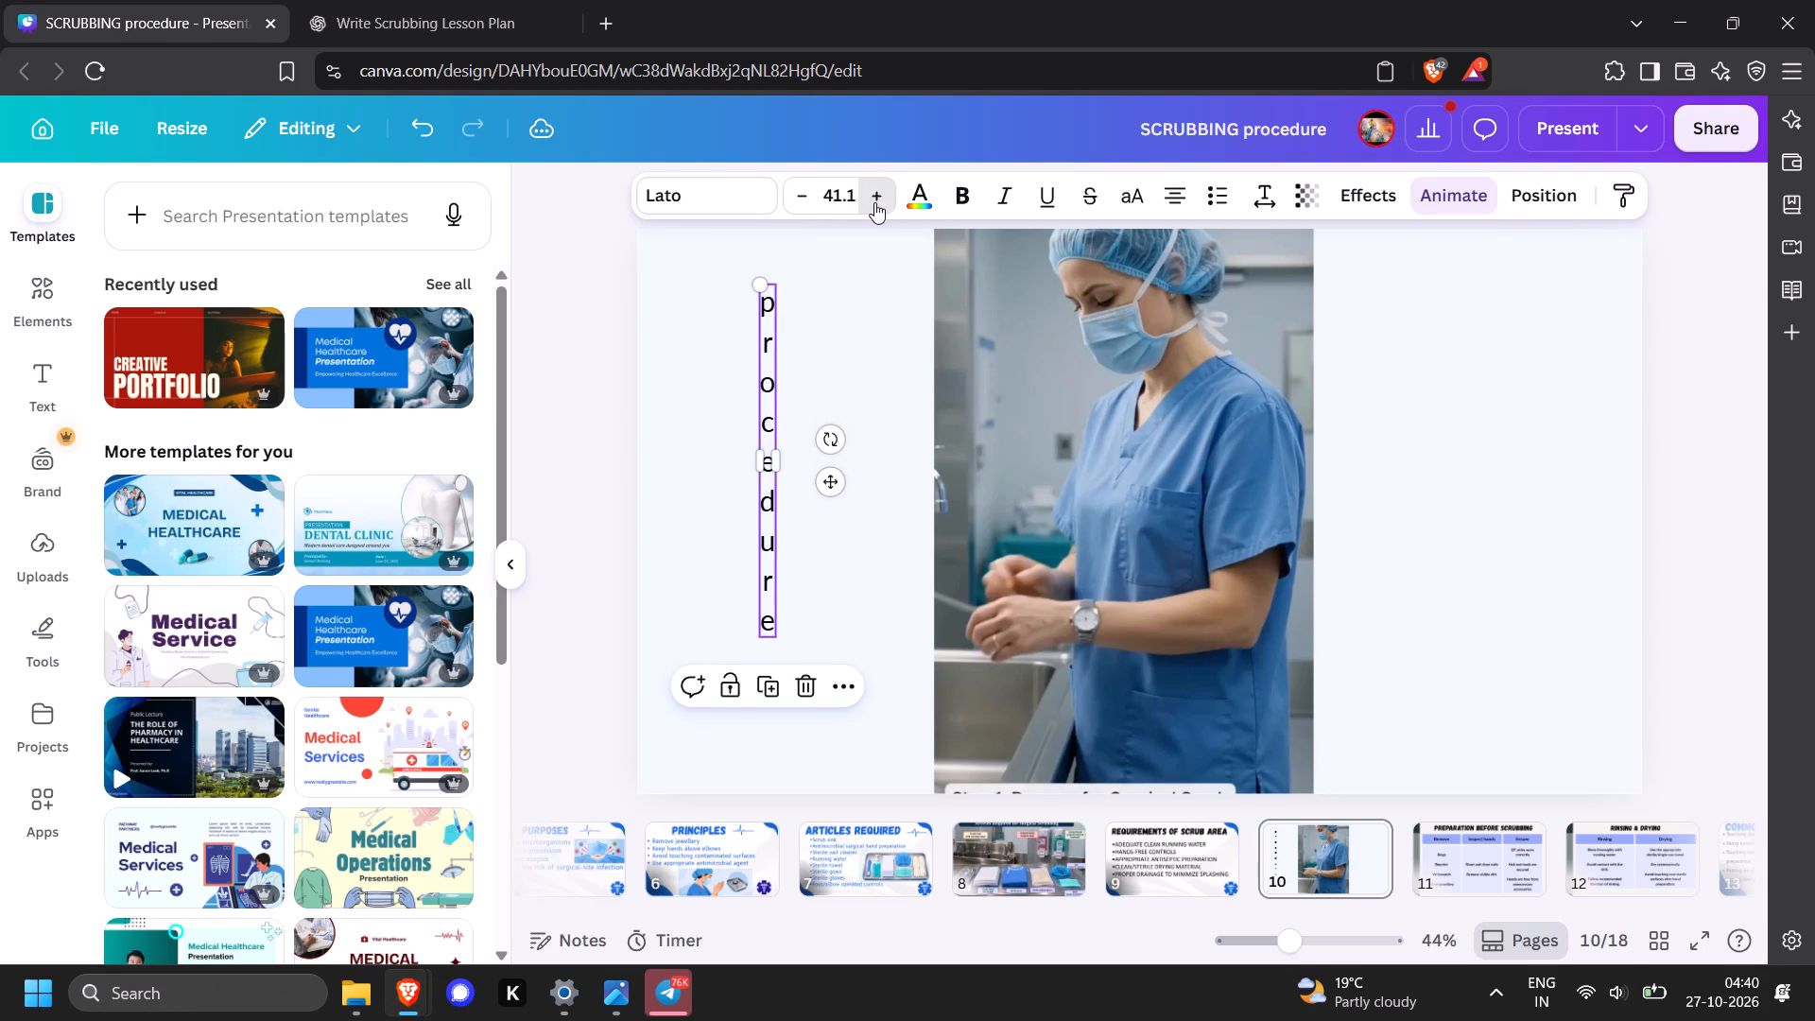
double_click(874, 202)
Search the fonts for "head" and apply TAN Headline to the vertical "procedure" text.
click(693, 197)
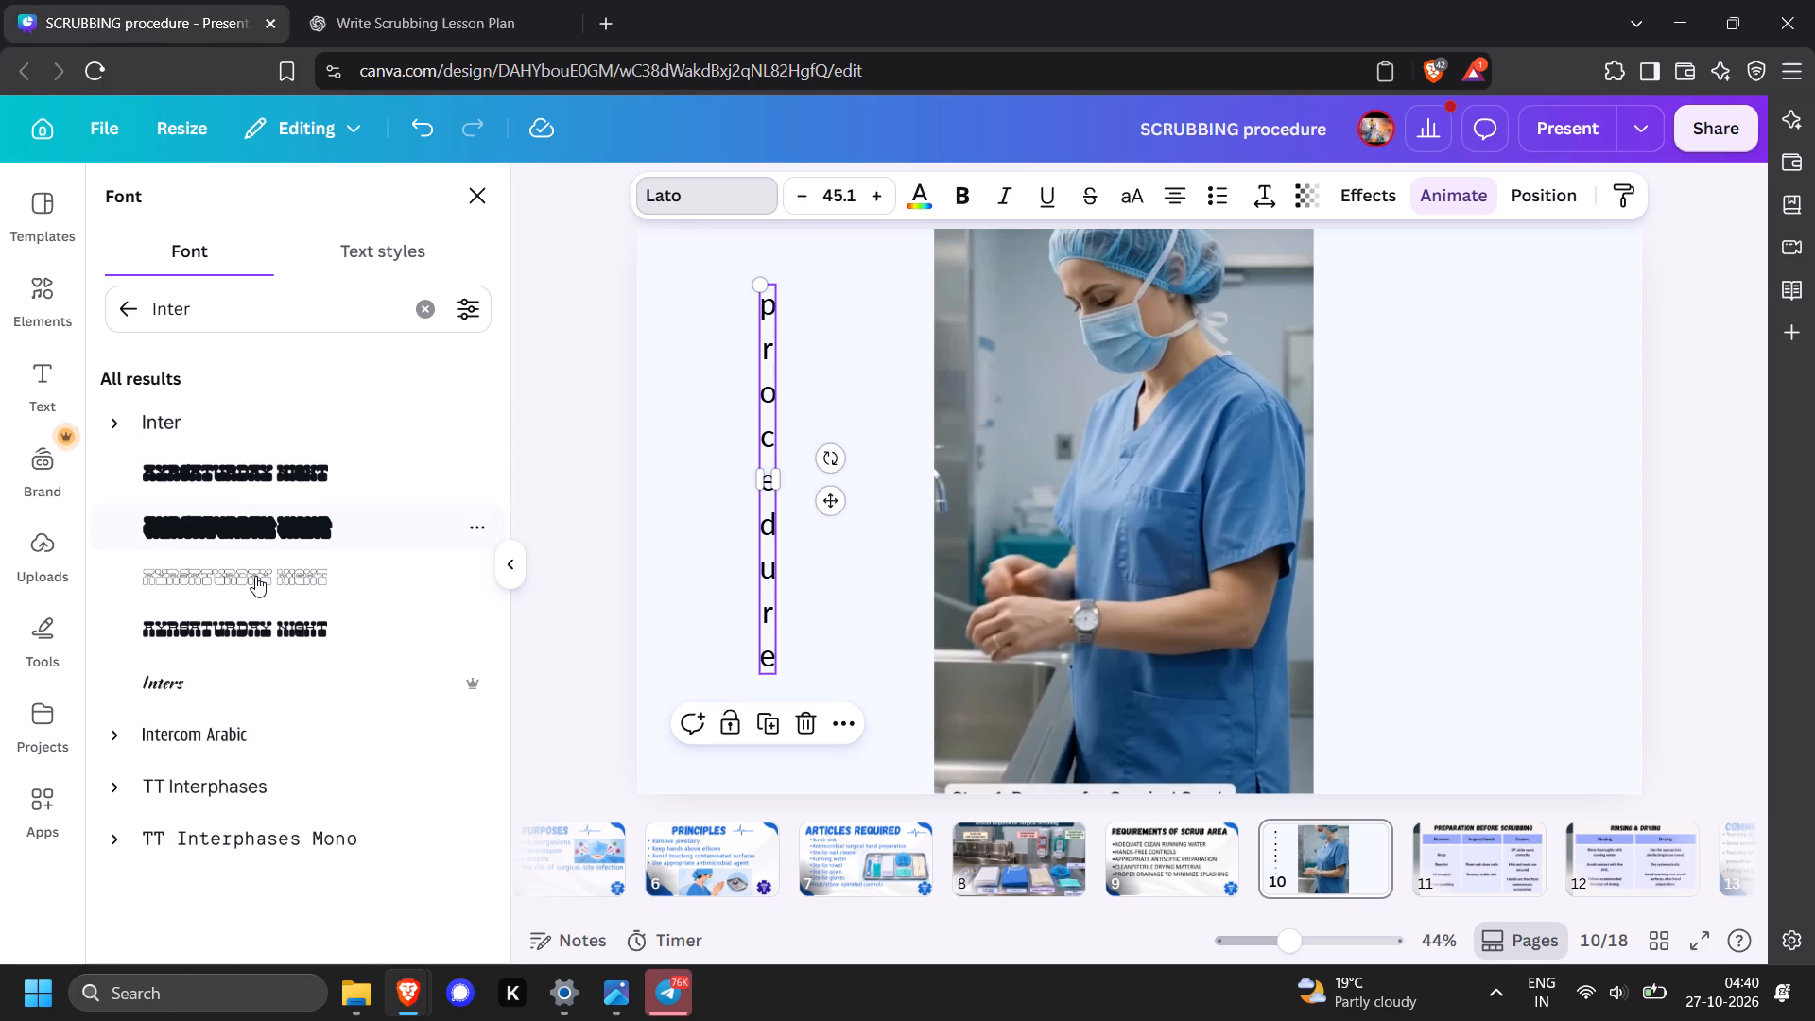
scroll(194, 809, down, 1)
click(422, 309)
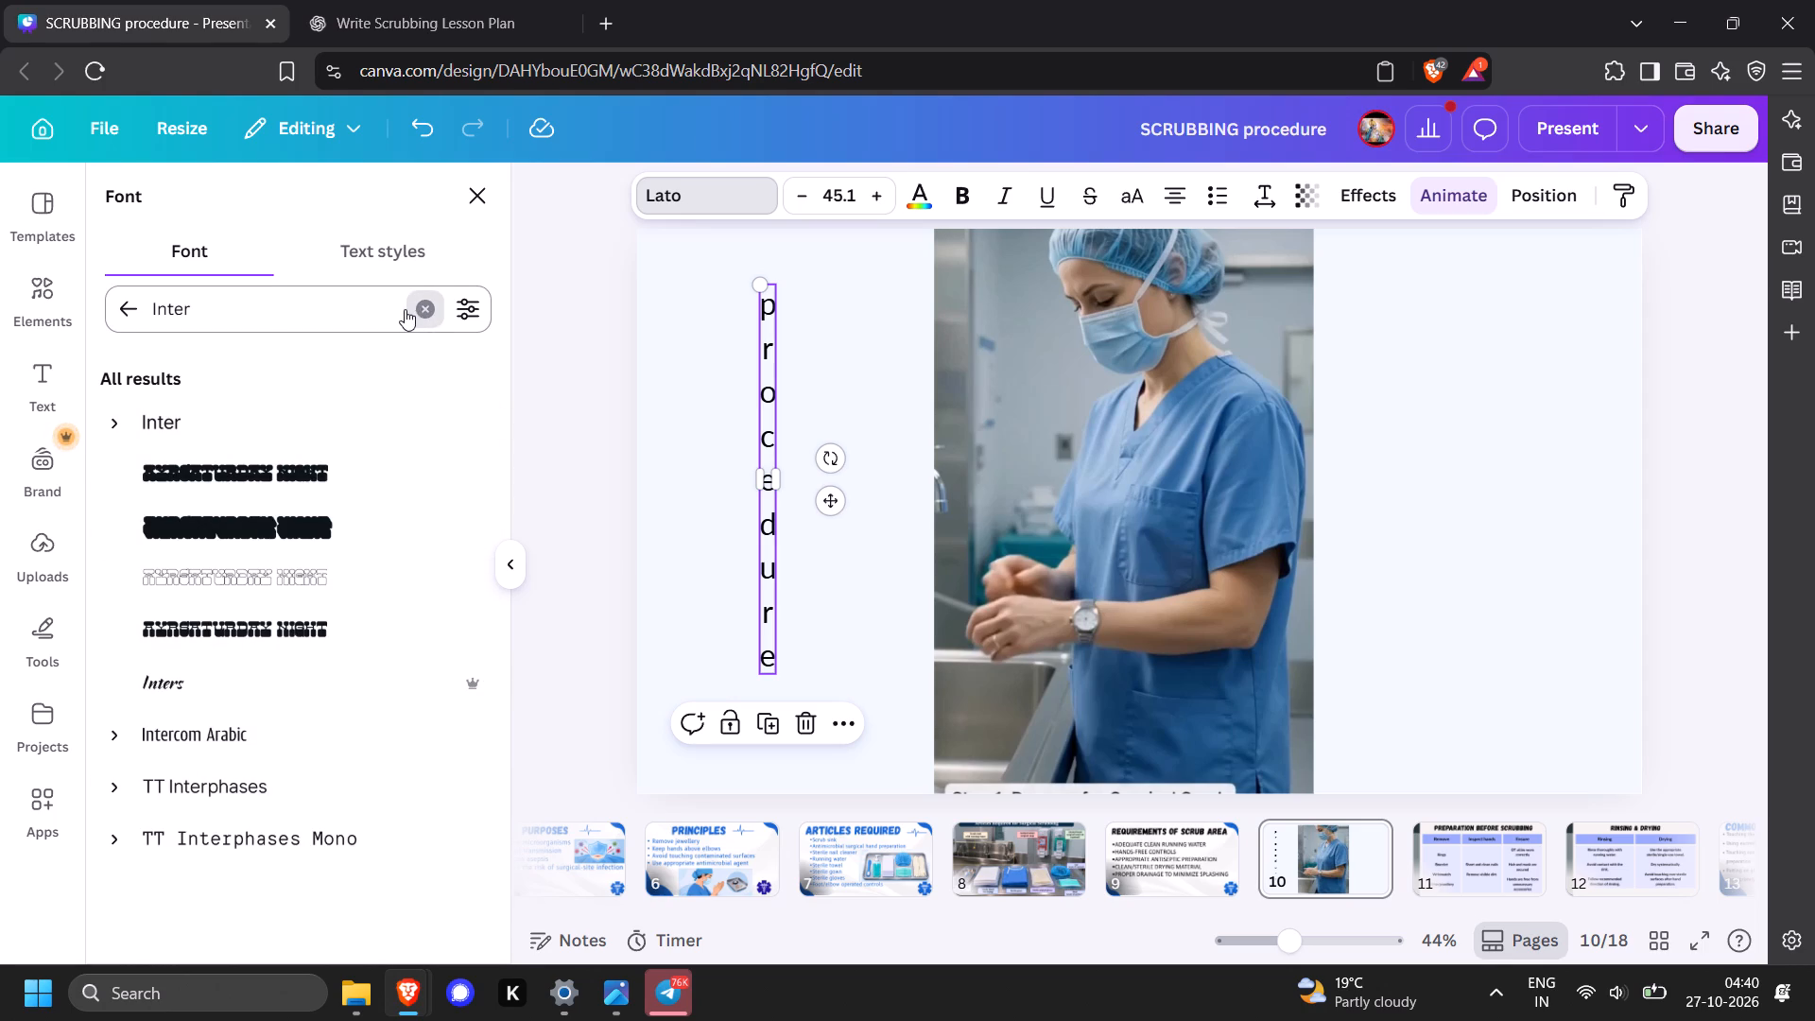
scroll(299, 535, down, 2)
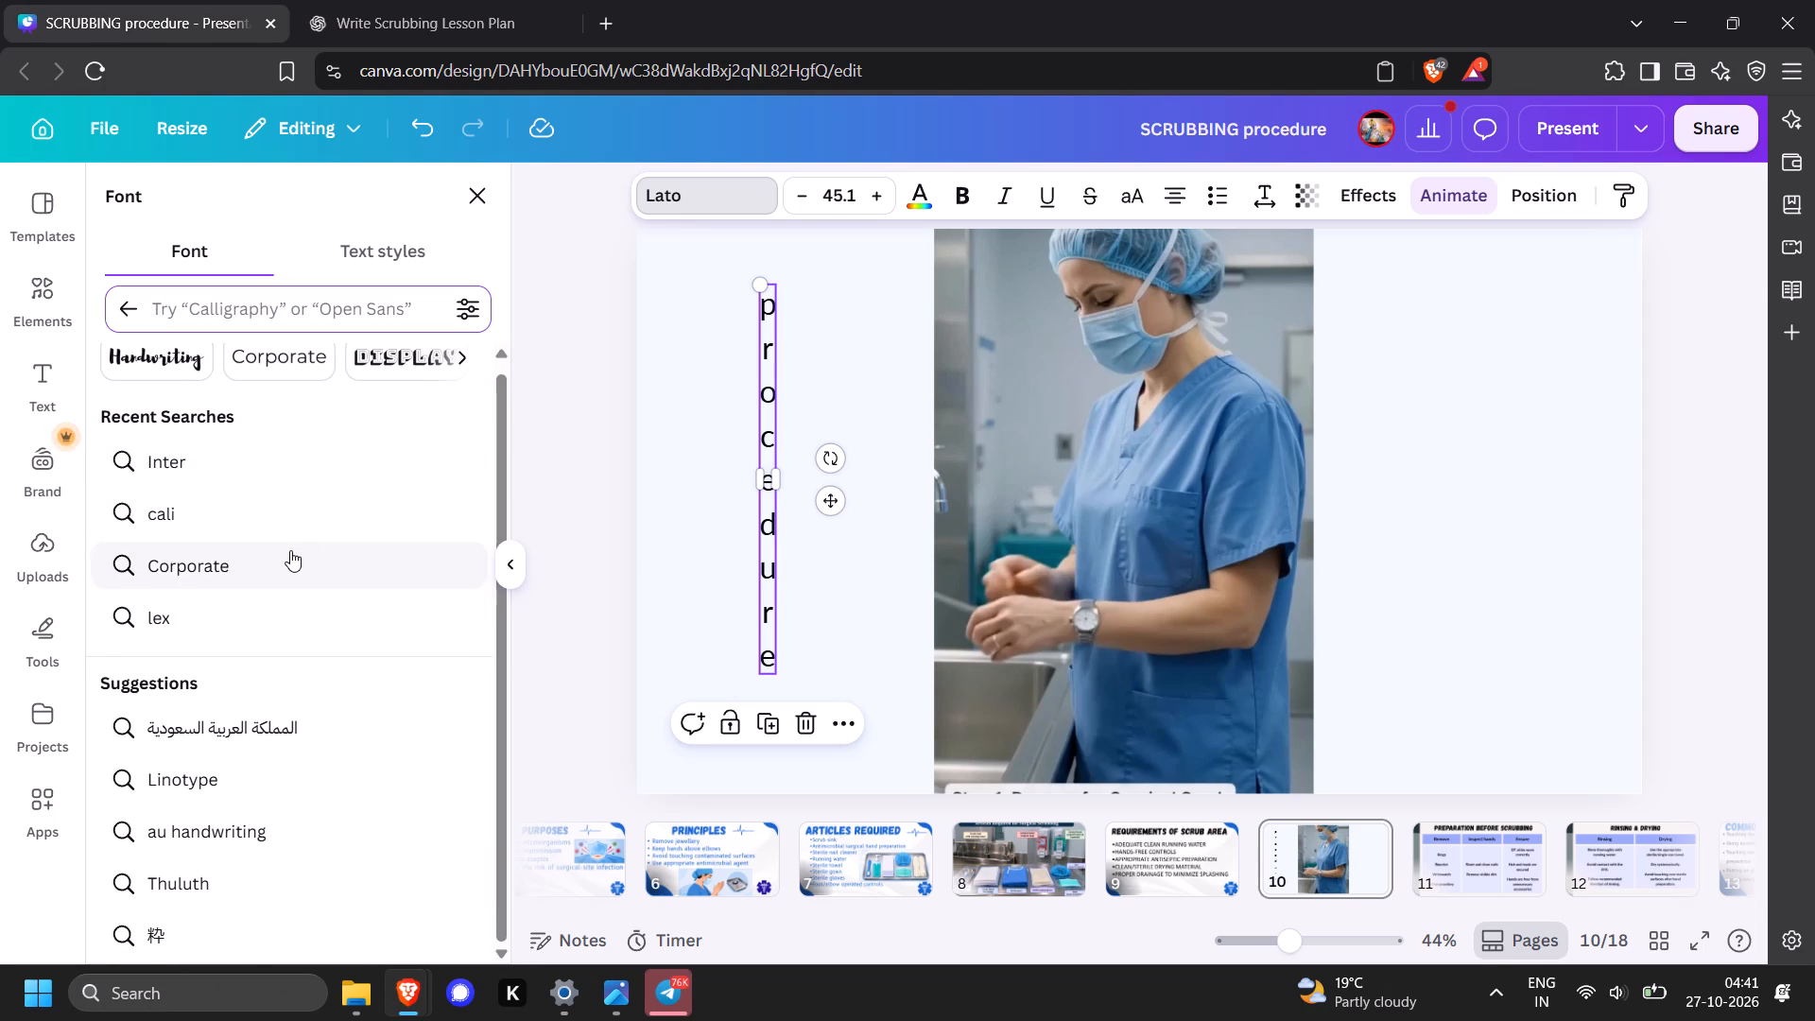
scroll(445, 651, up, 1)
scroll(443, 658, down, 2)
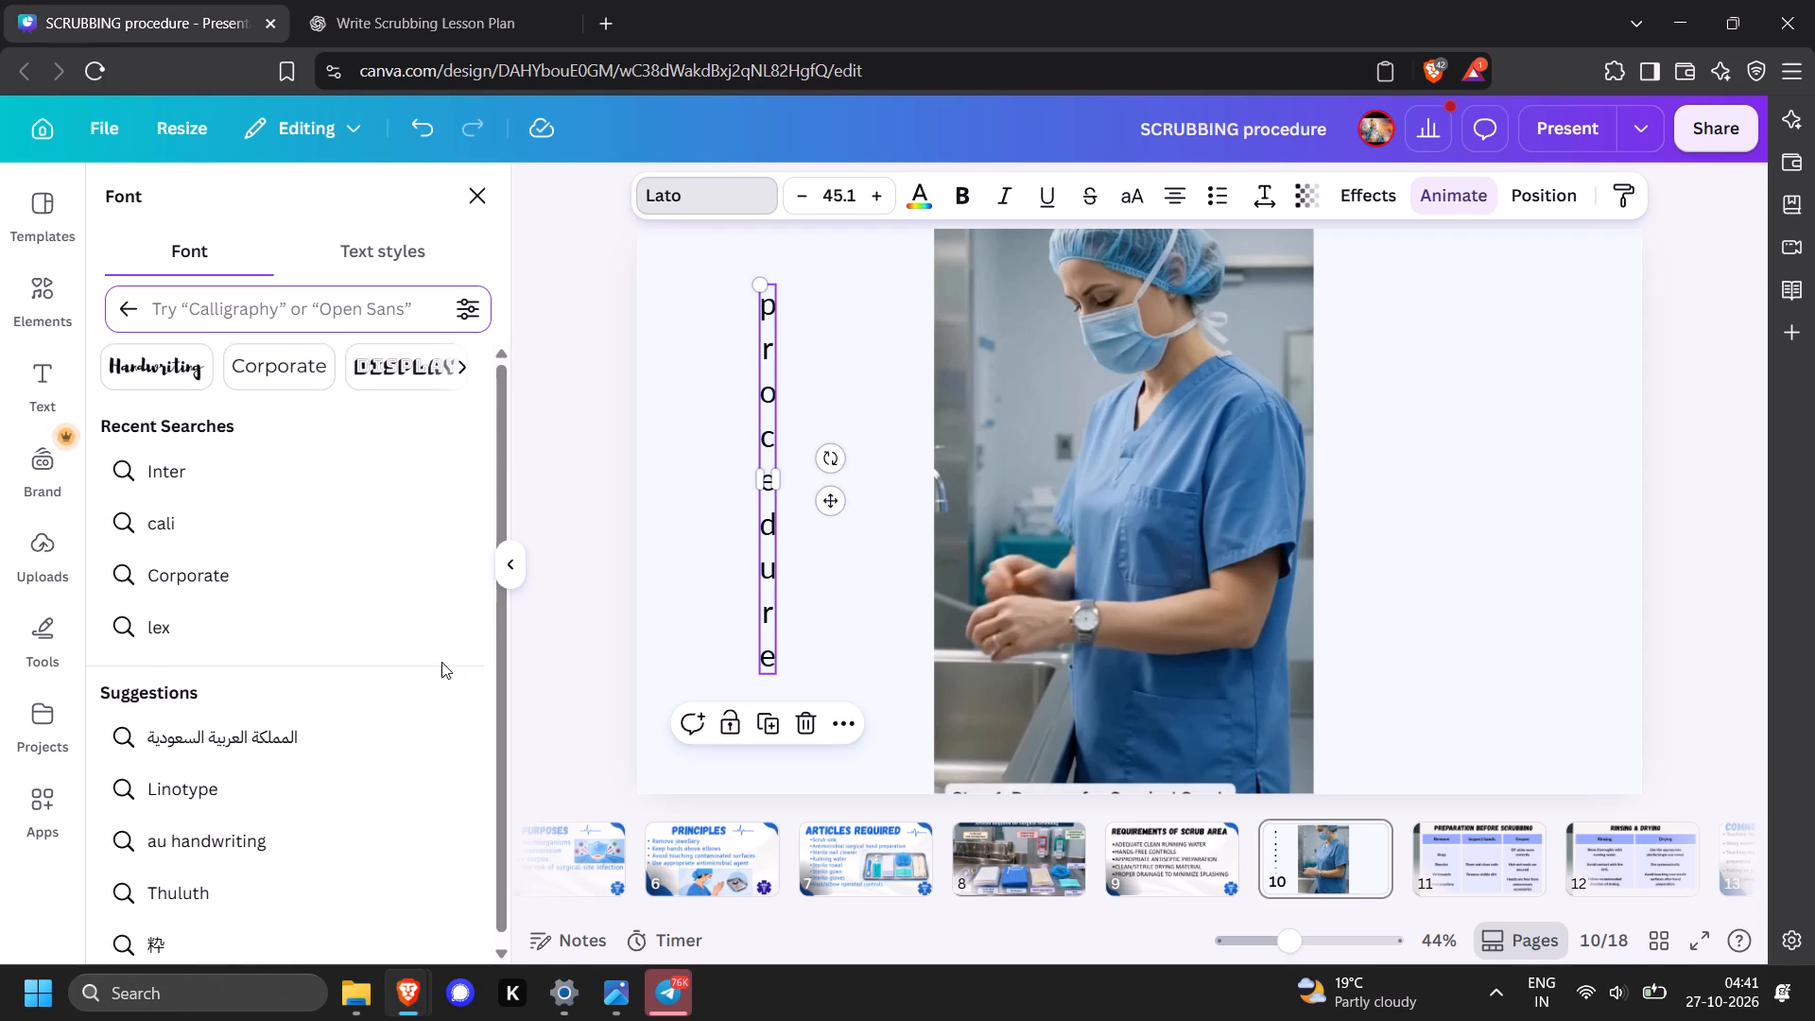
scroll(441, 662, up, 5)
scroll(441, 644, down, 4)
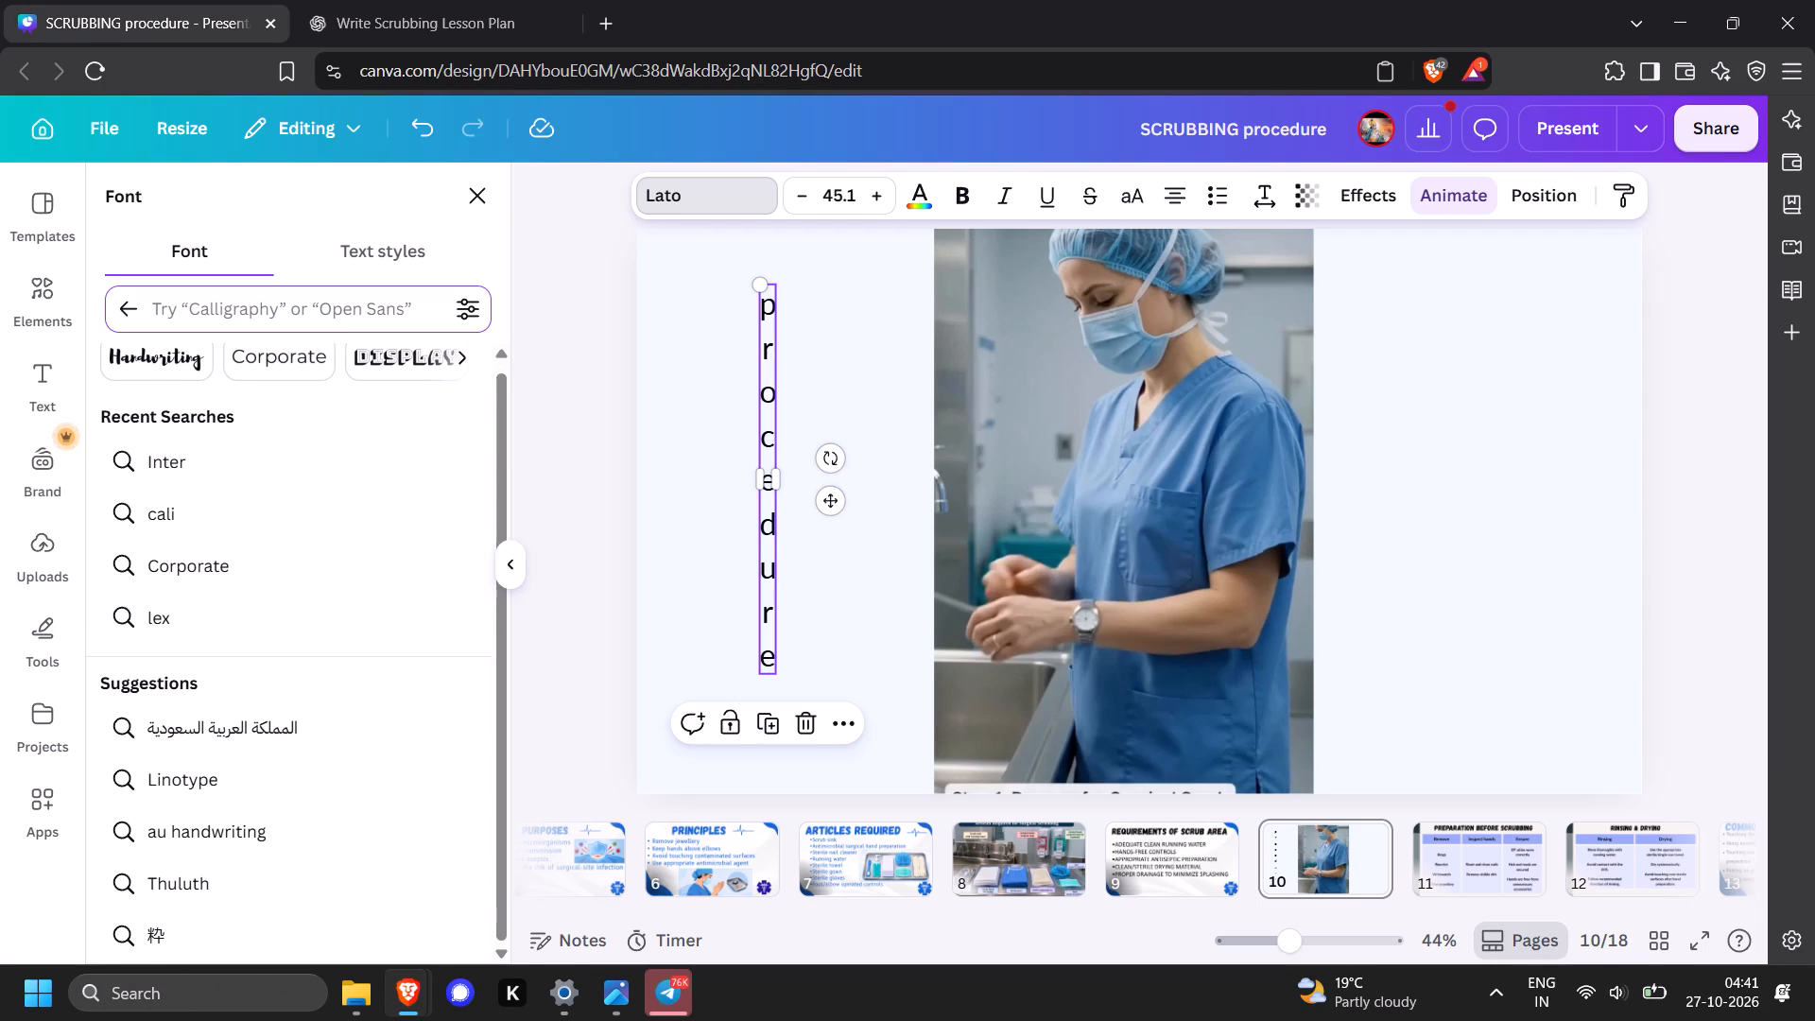
click(362, 257)
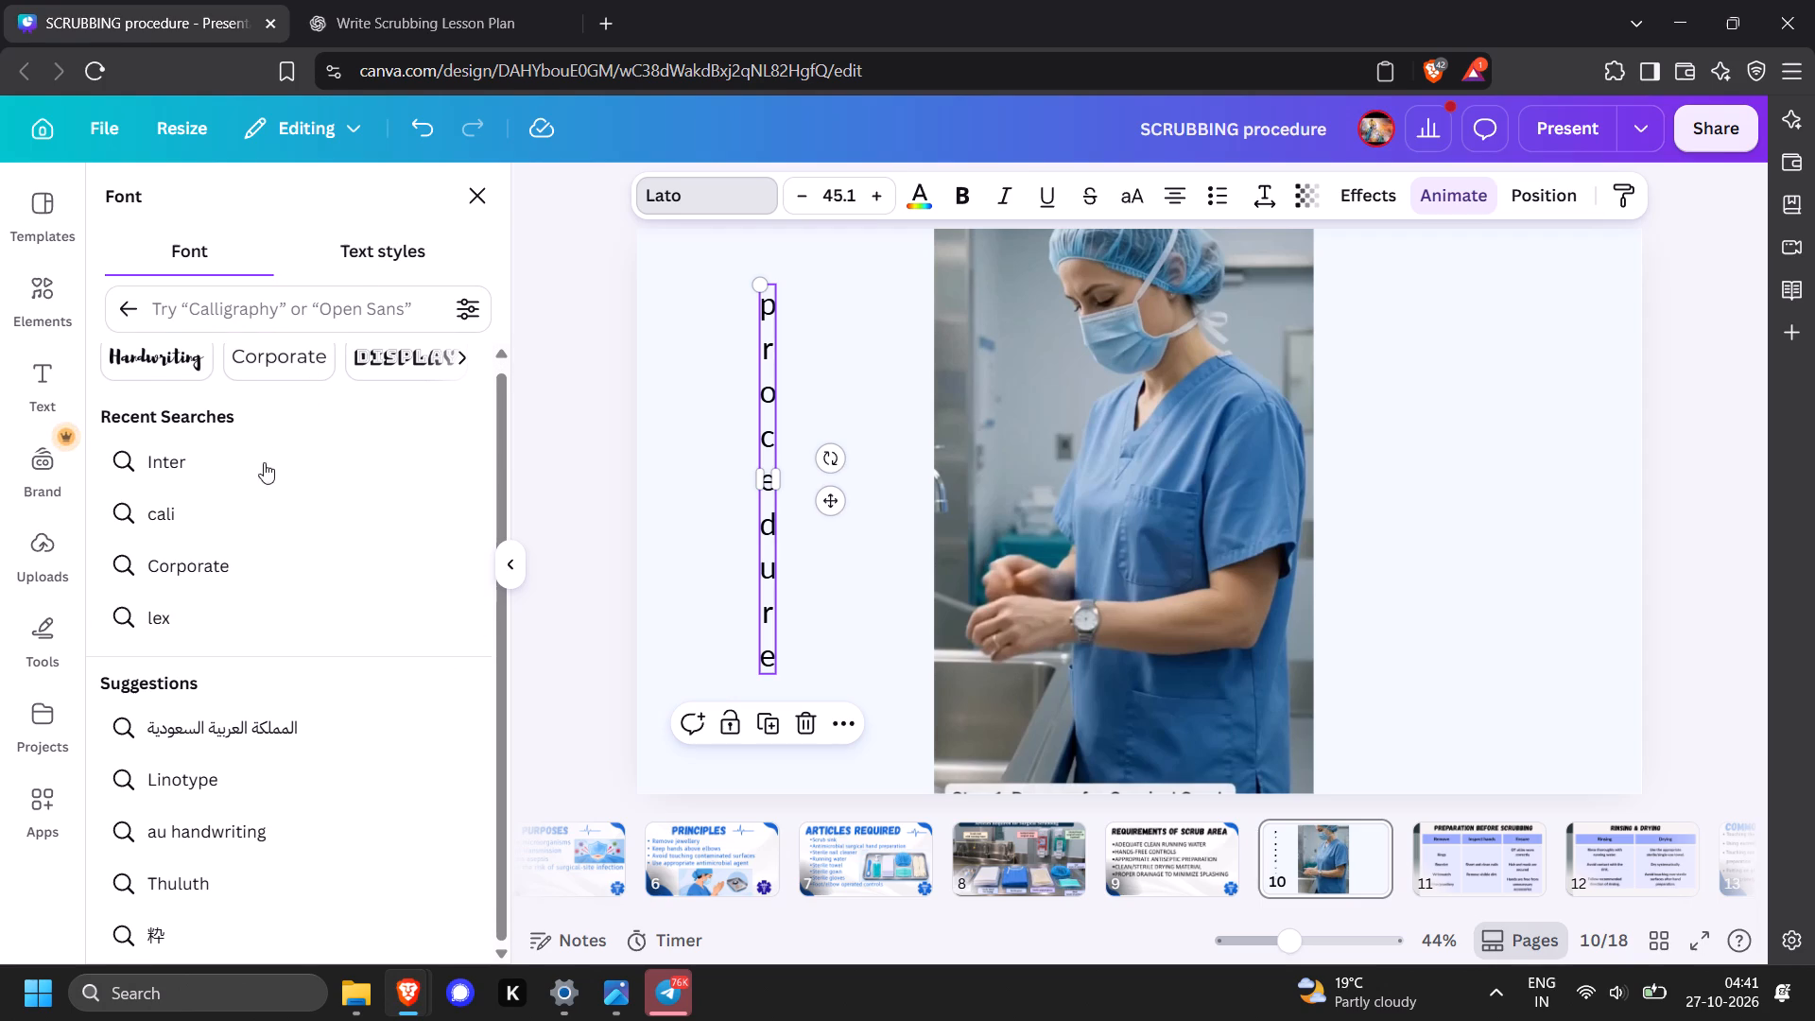
scroll(214, 790, down, 4)
click(269, 308)
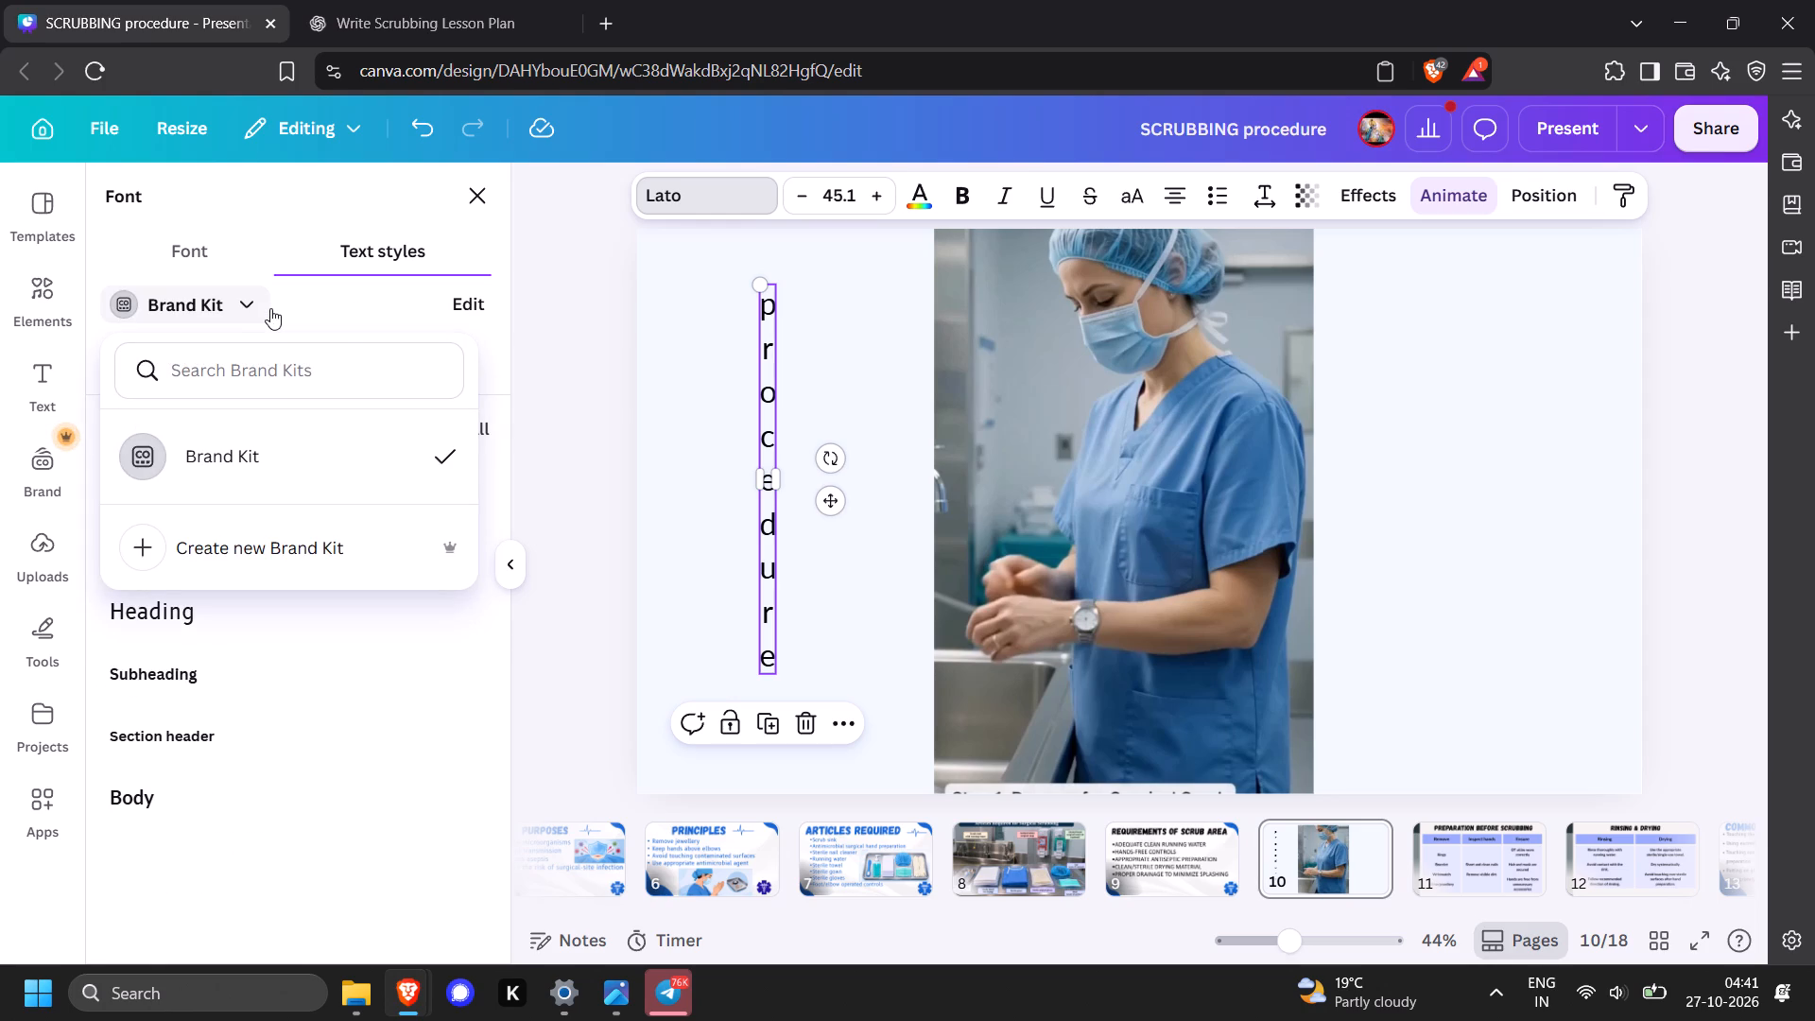
click(225, 258)
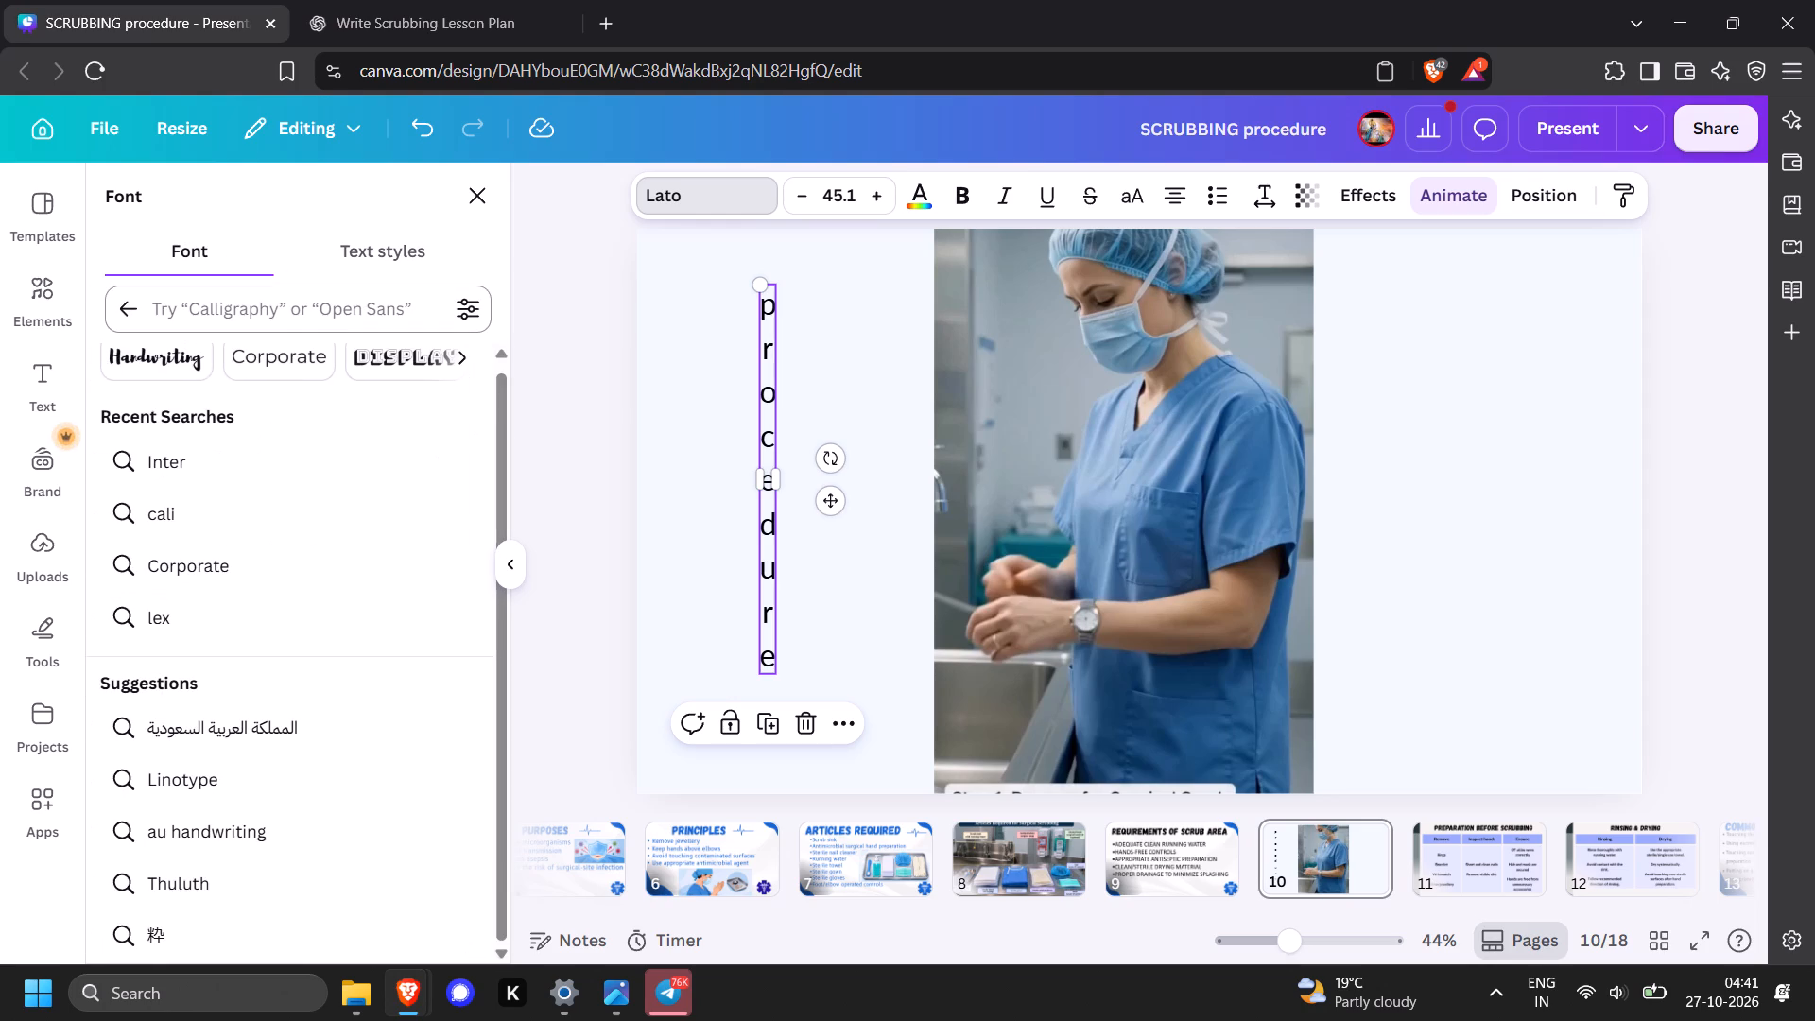
click(240, 320)
text(head)
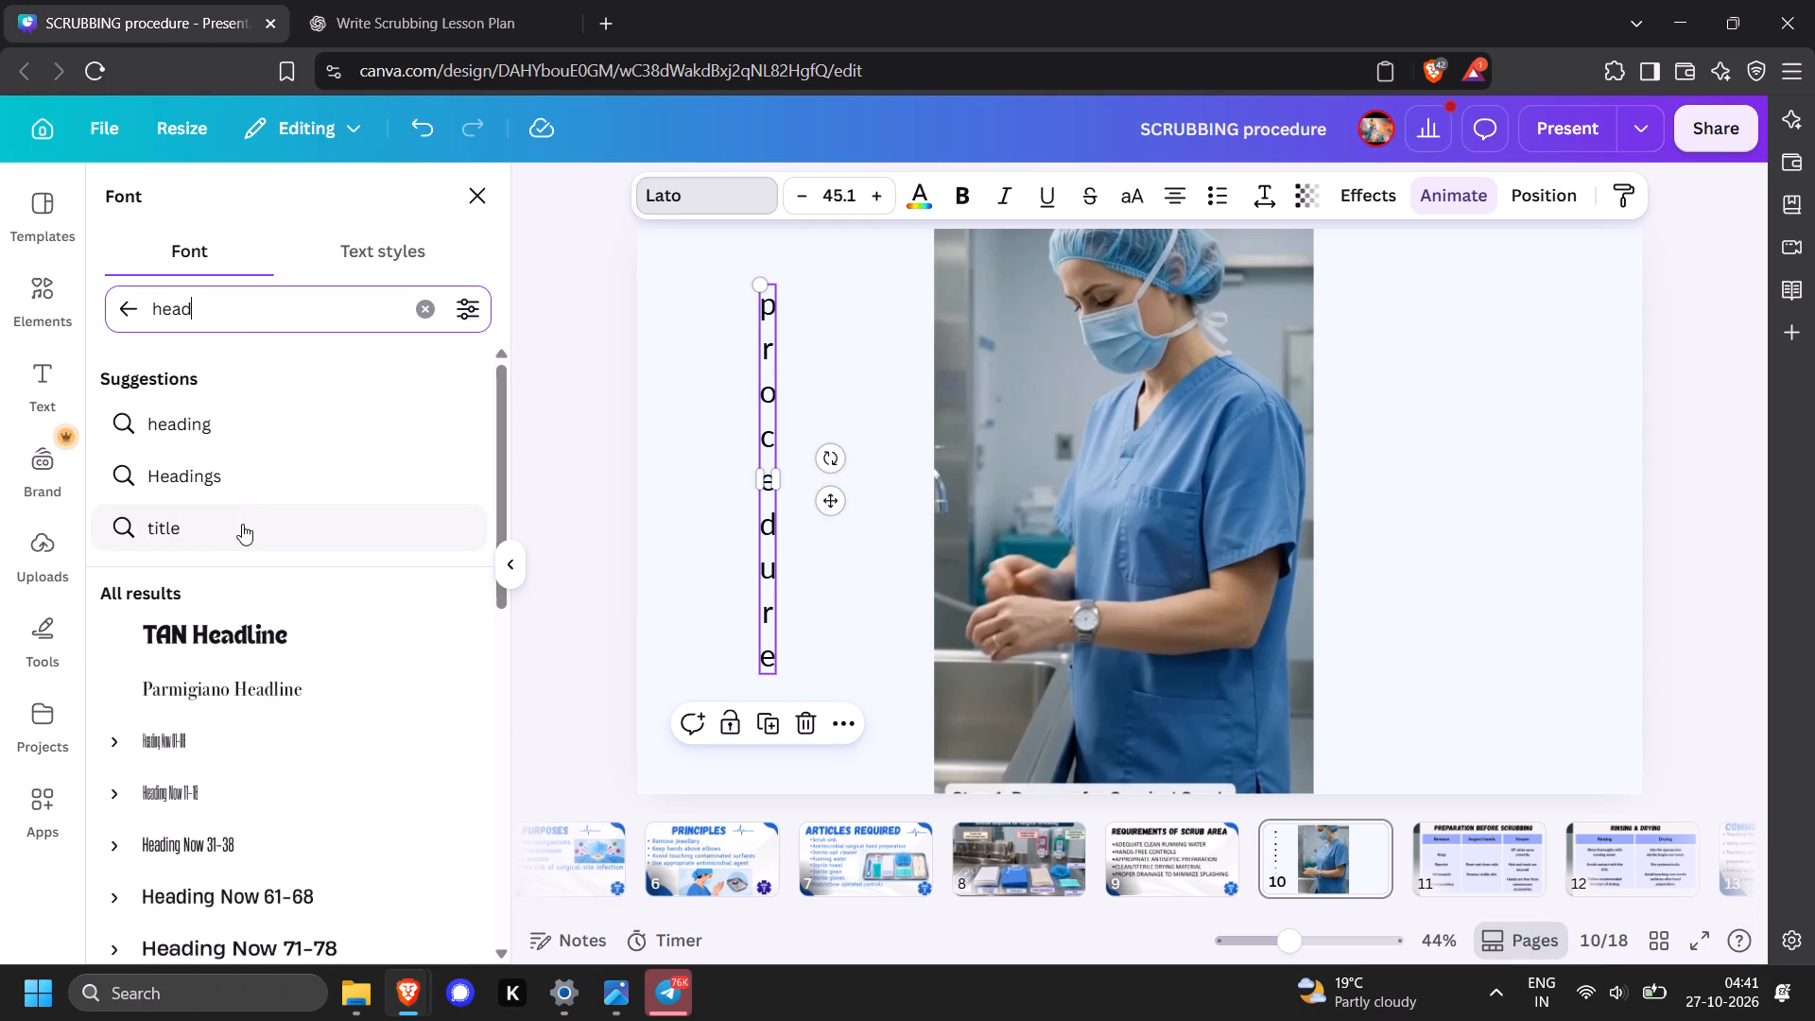
click(235, 635)
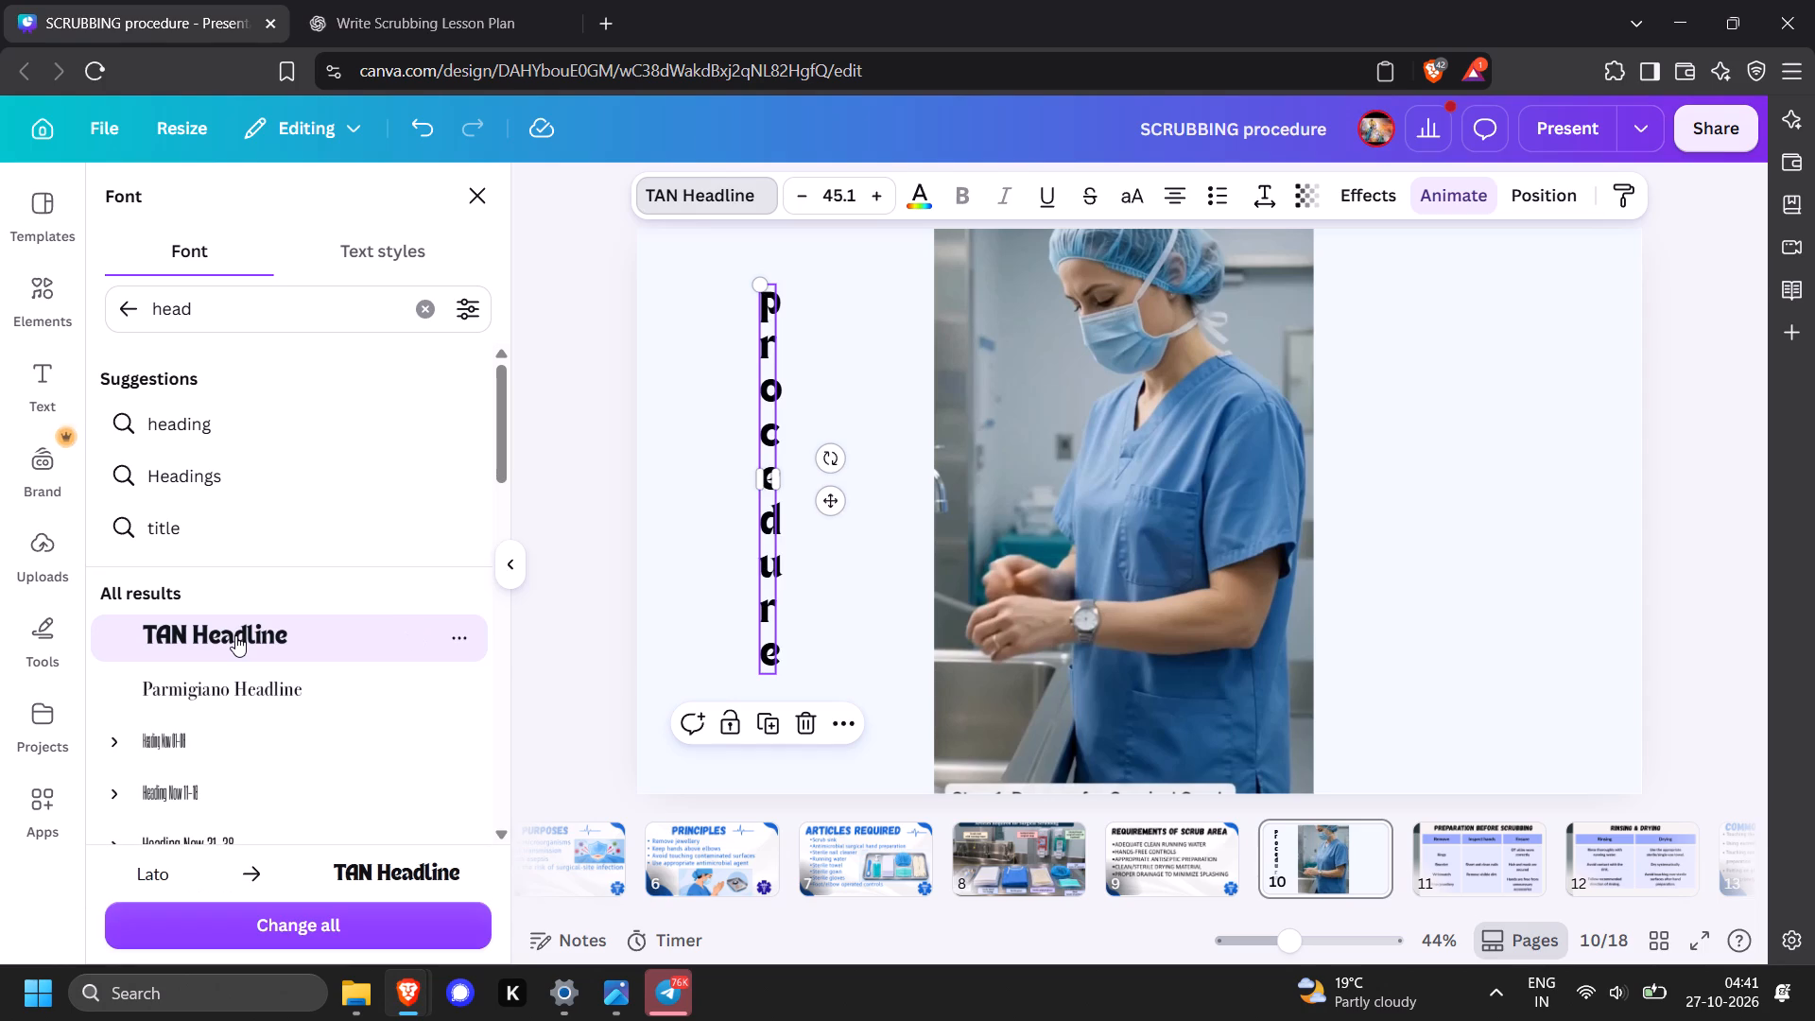
click(598, 666)
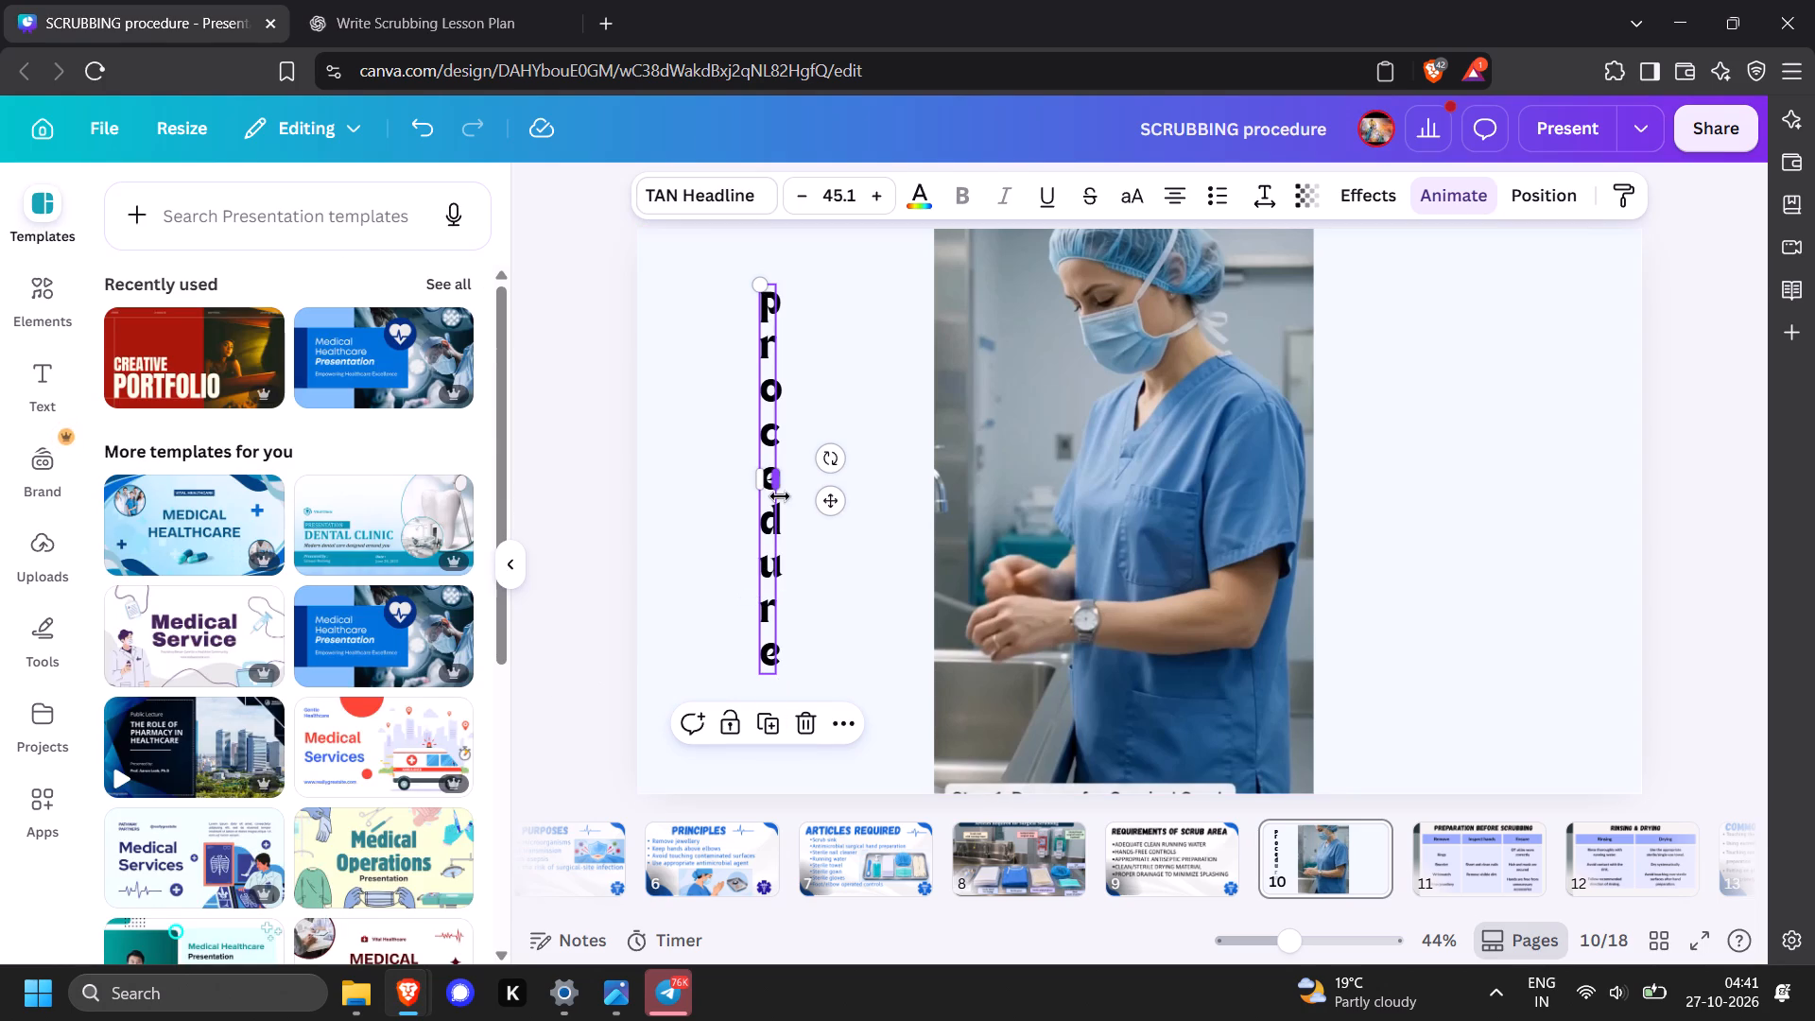
Increase the vertical "procedure" title's font size to about 61.
triple_click(875, 194)
triple_click(876, 194)
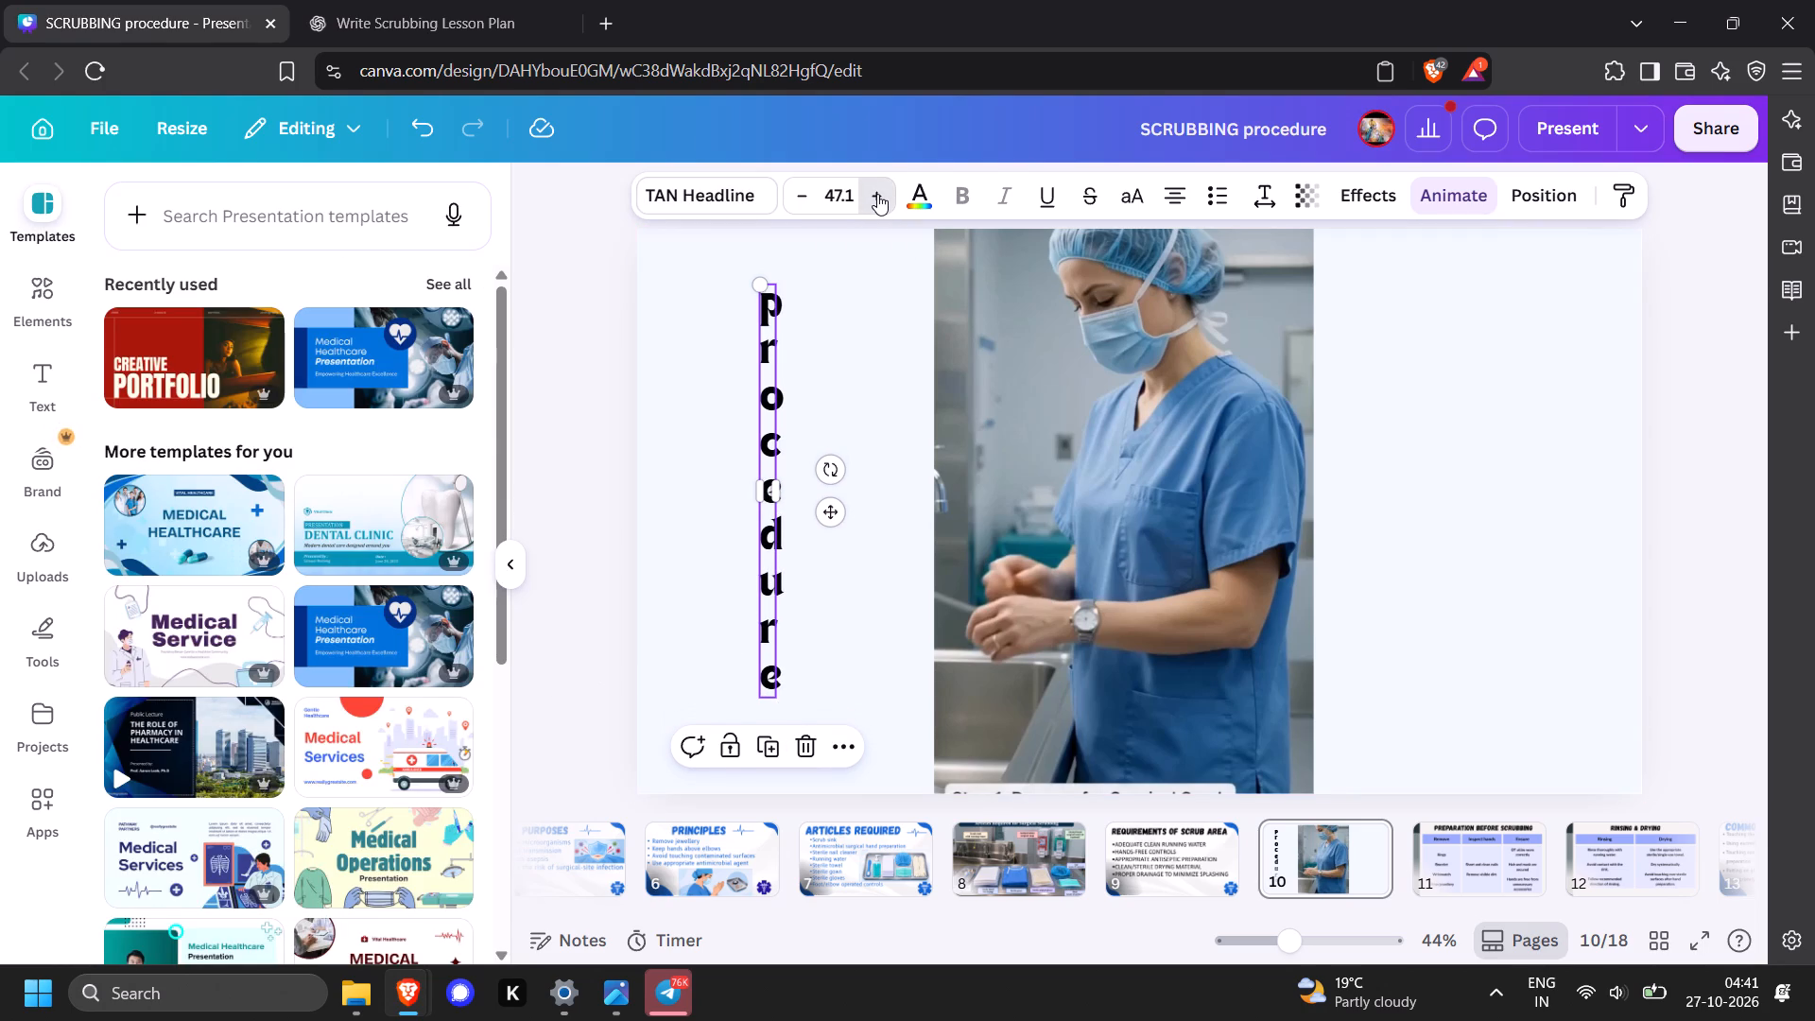
triple_click(877, 194)
triple_click(878, 194)
double_click(879, 195)
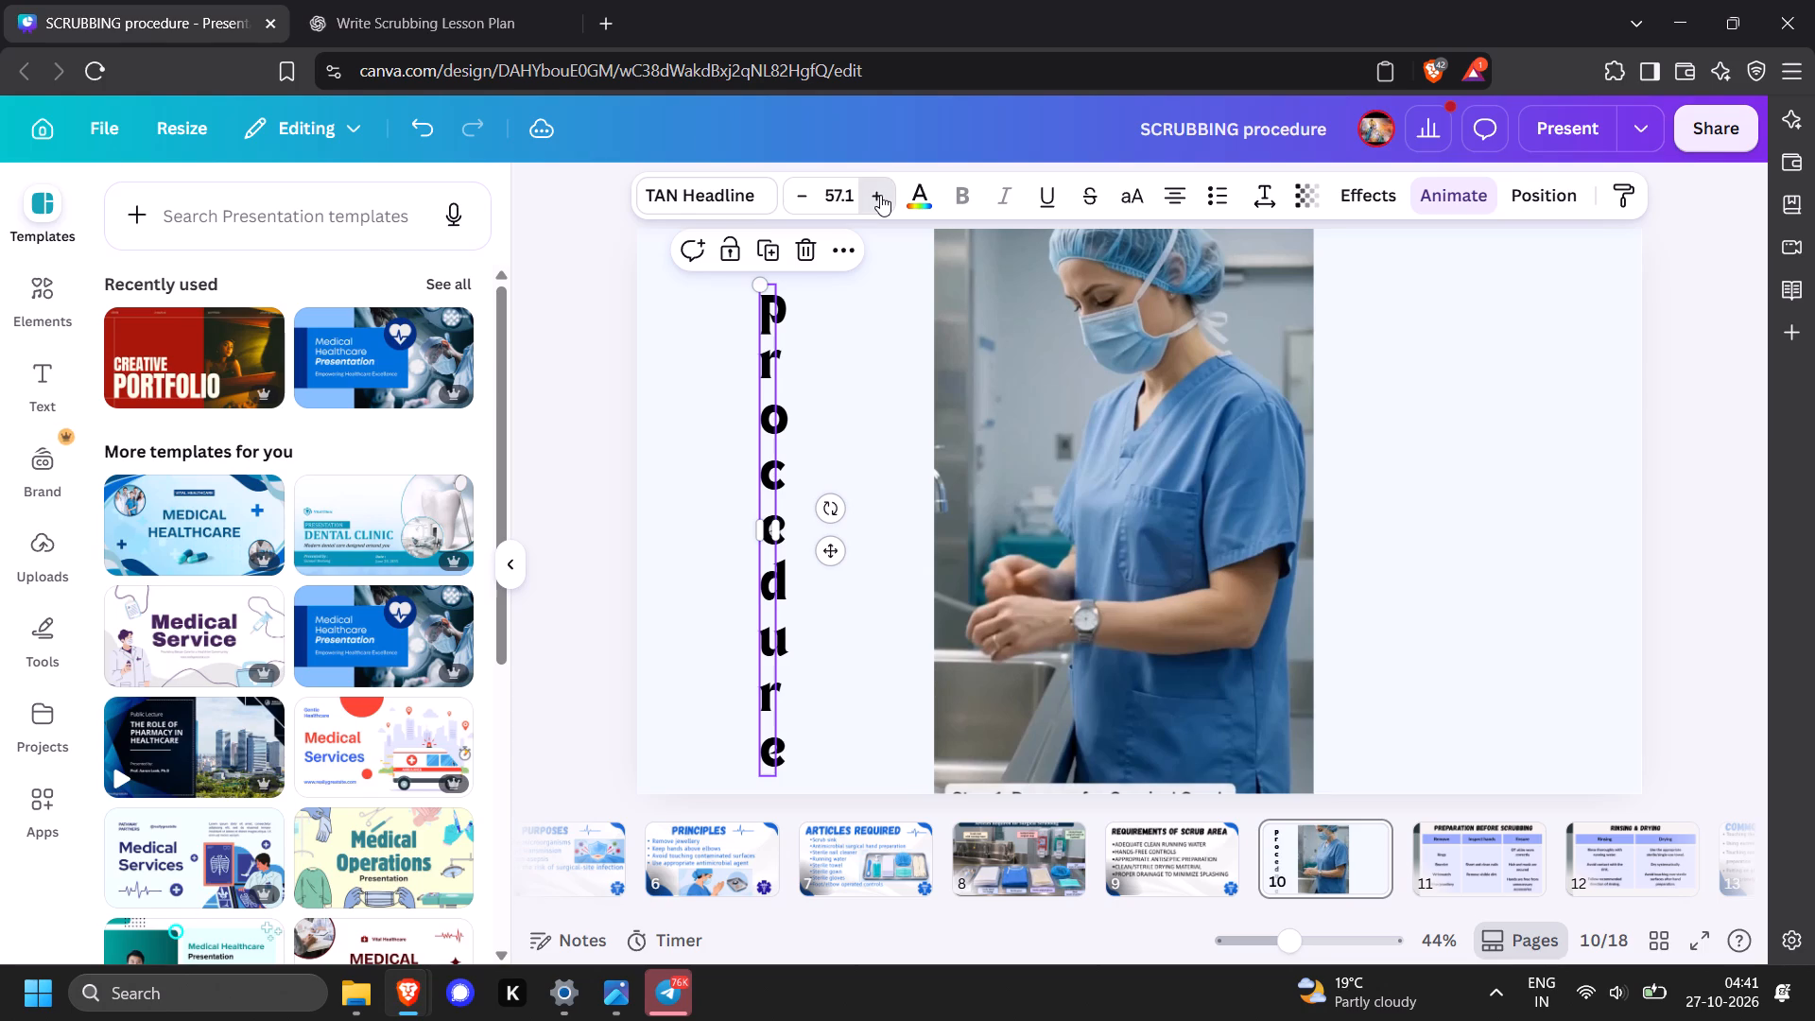
click(880, 195)
triple_click(878, 199)
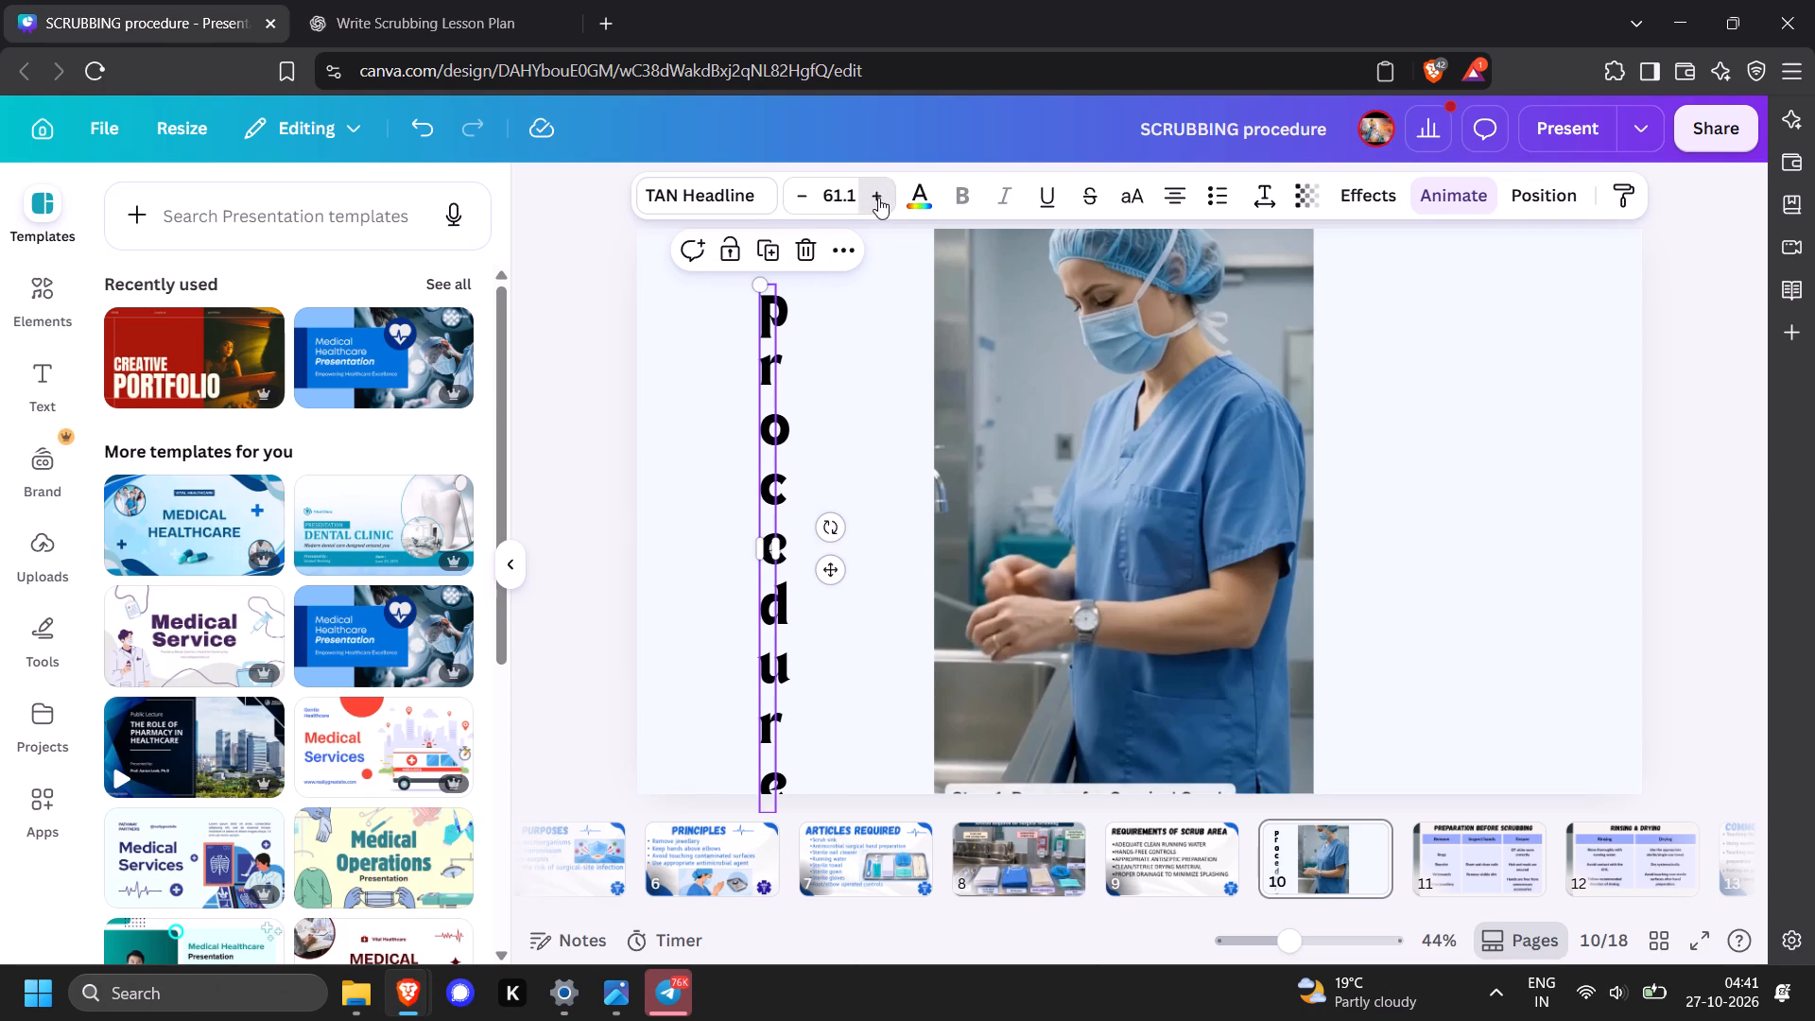
click(590, 426)
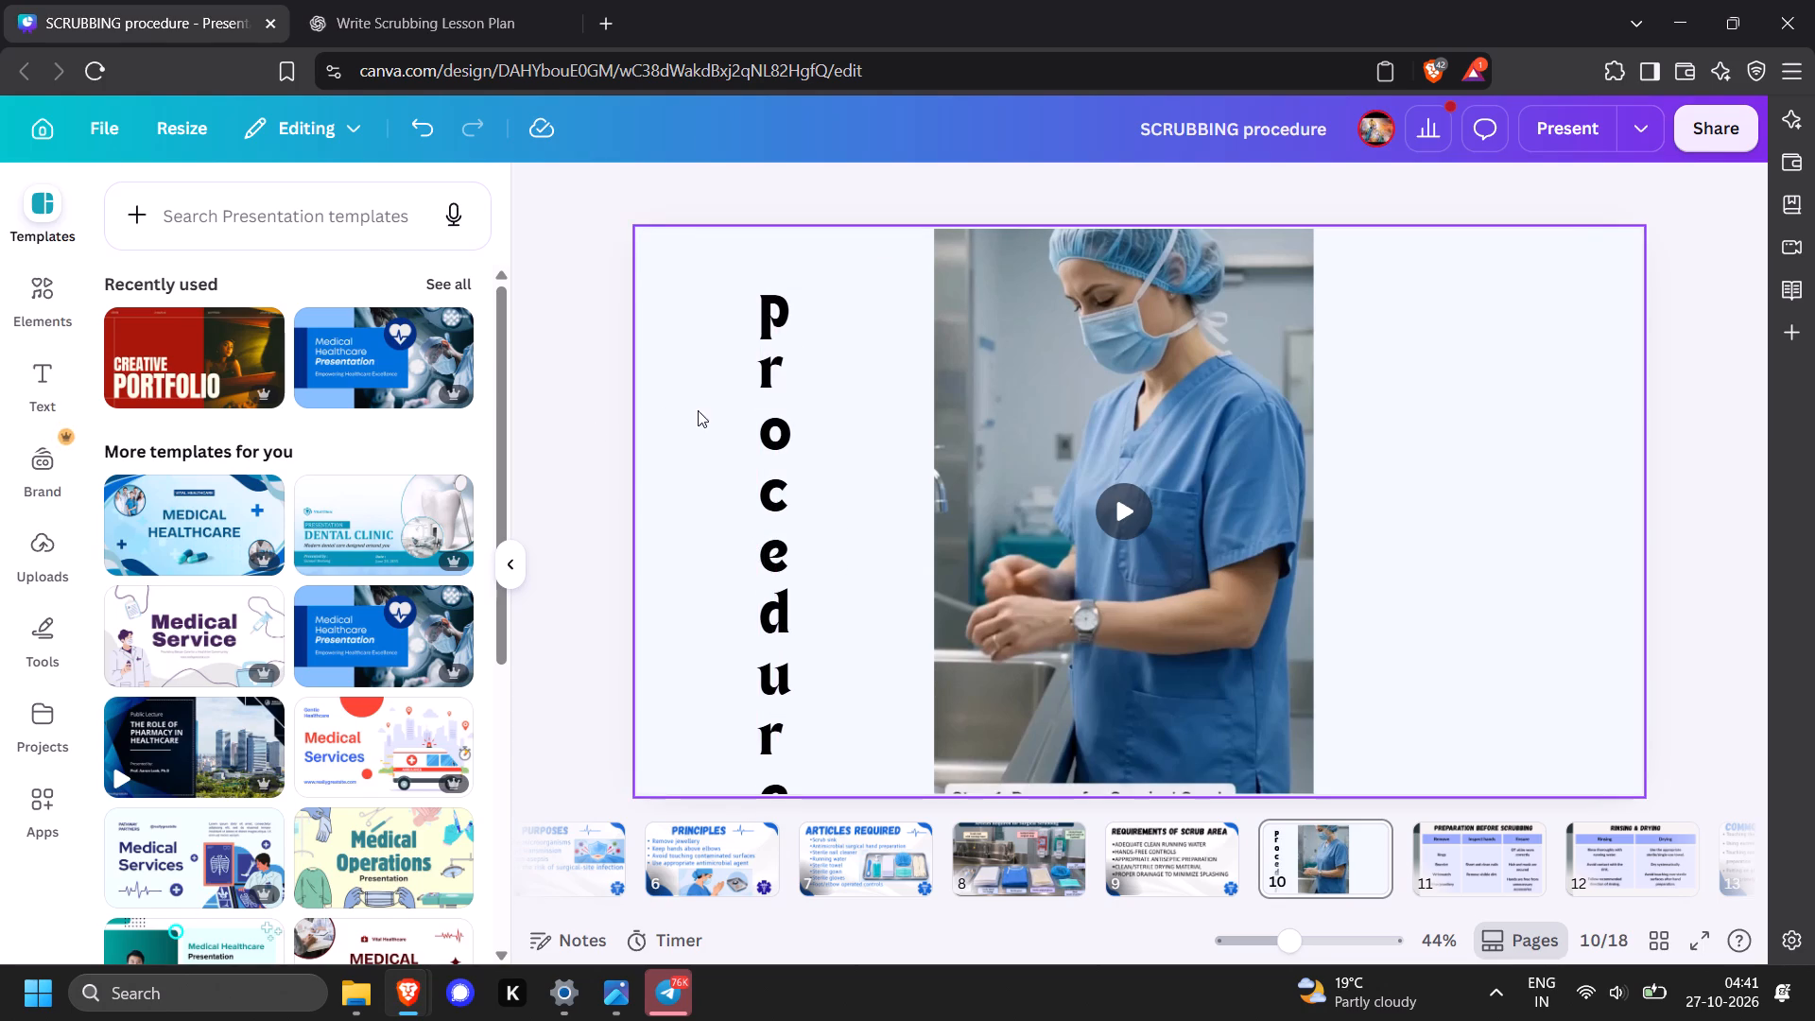
Move the vertical "procedure" title up so the whole word fits within slide 10, left of the scrubbing video.
drag(769, 415, 770, 365)
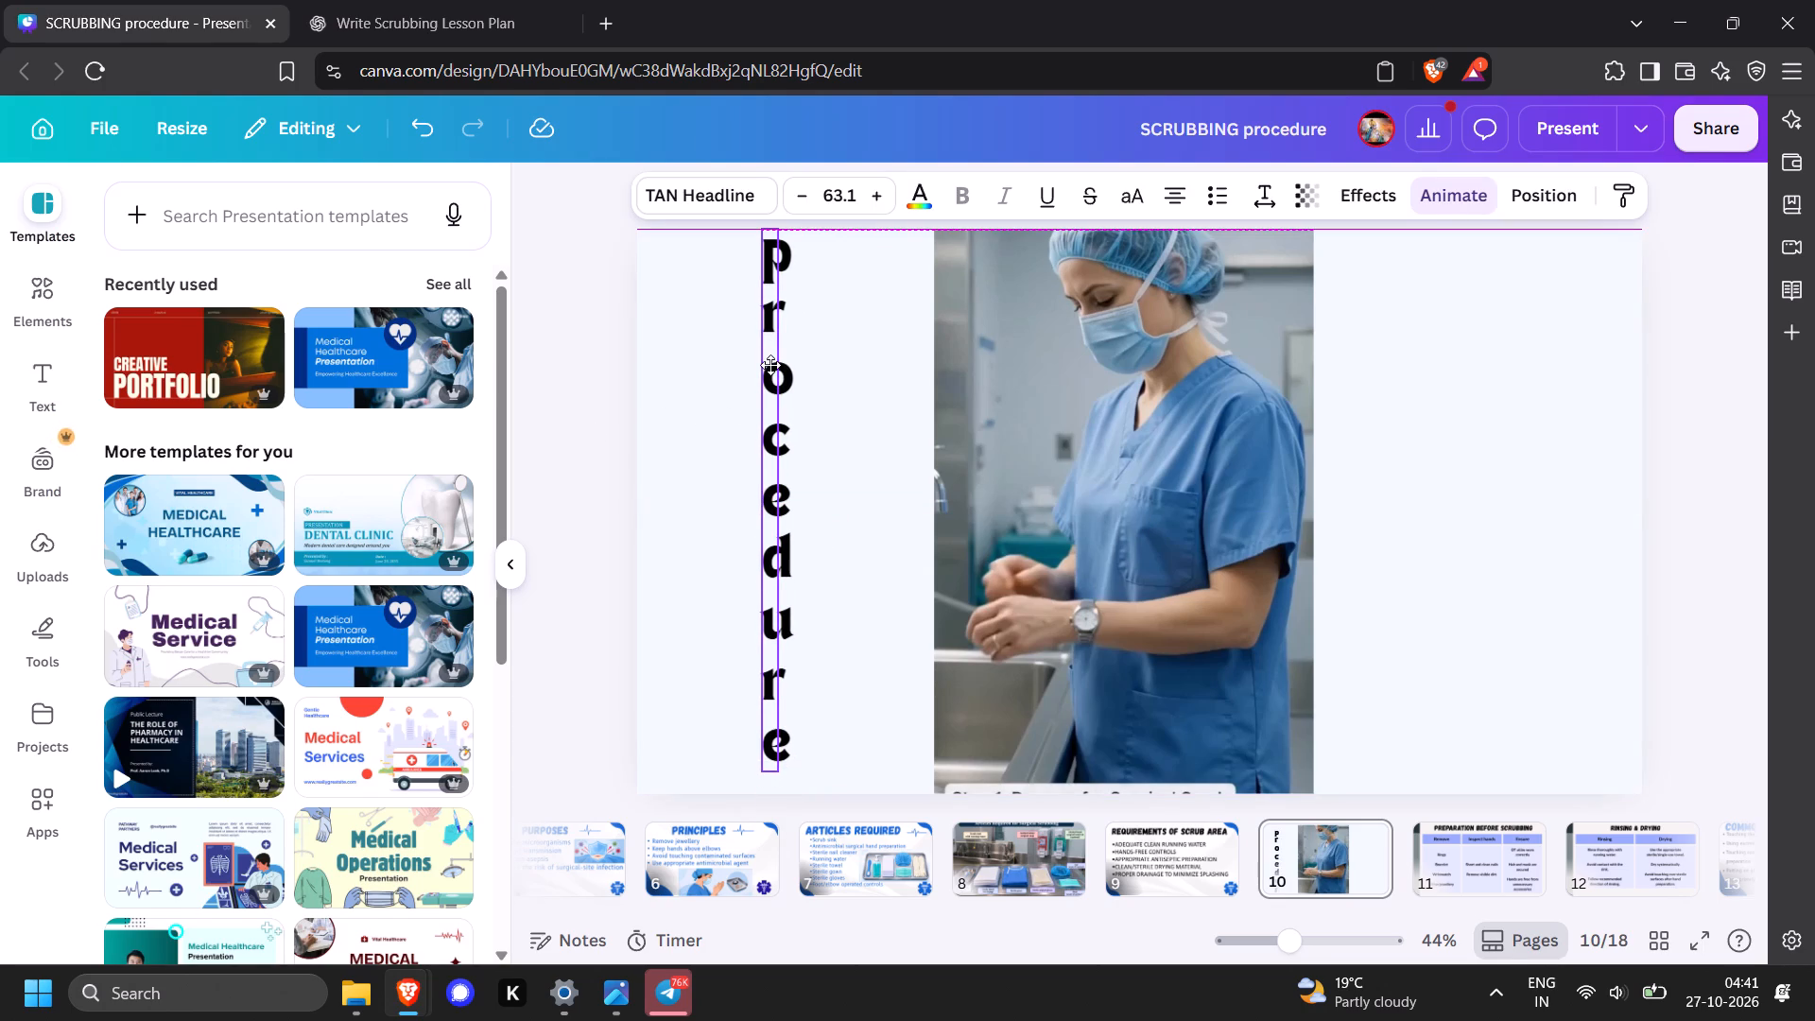
drag(770, 365, 770, 367)
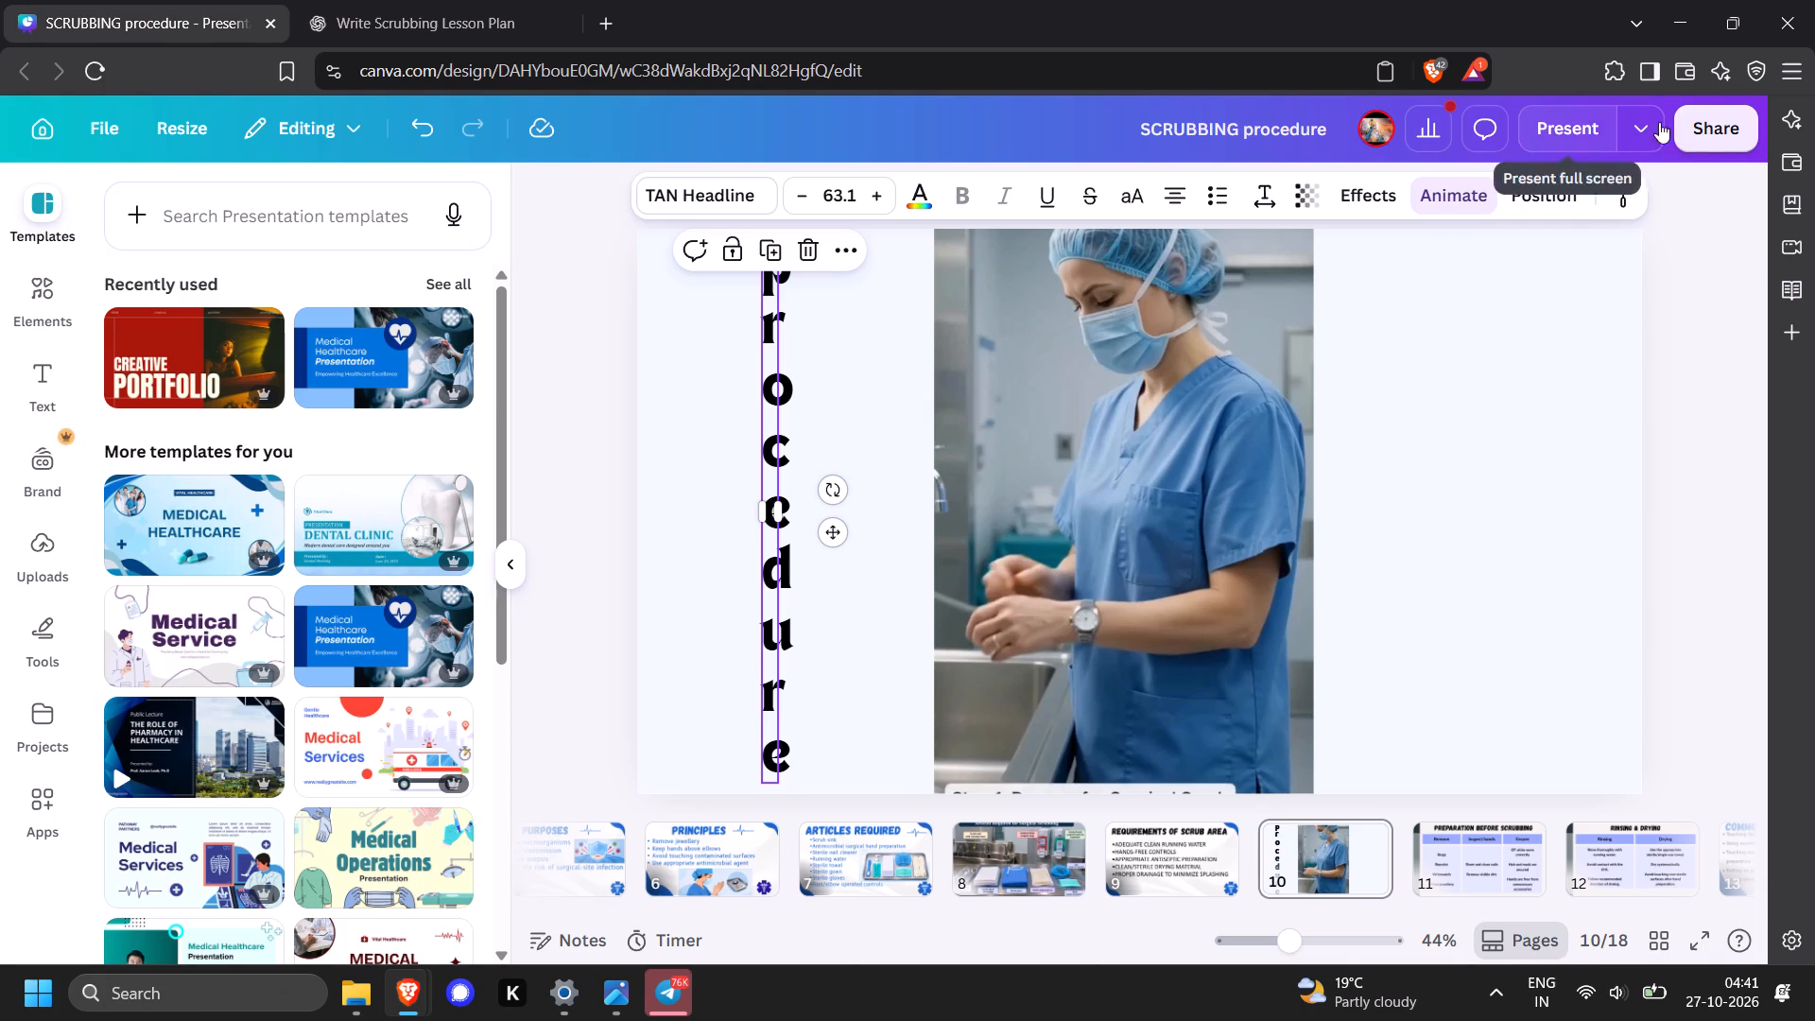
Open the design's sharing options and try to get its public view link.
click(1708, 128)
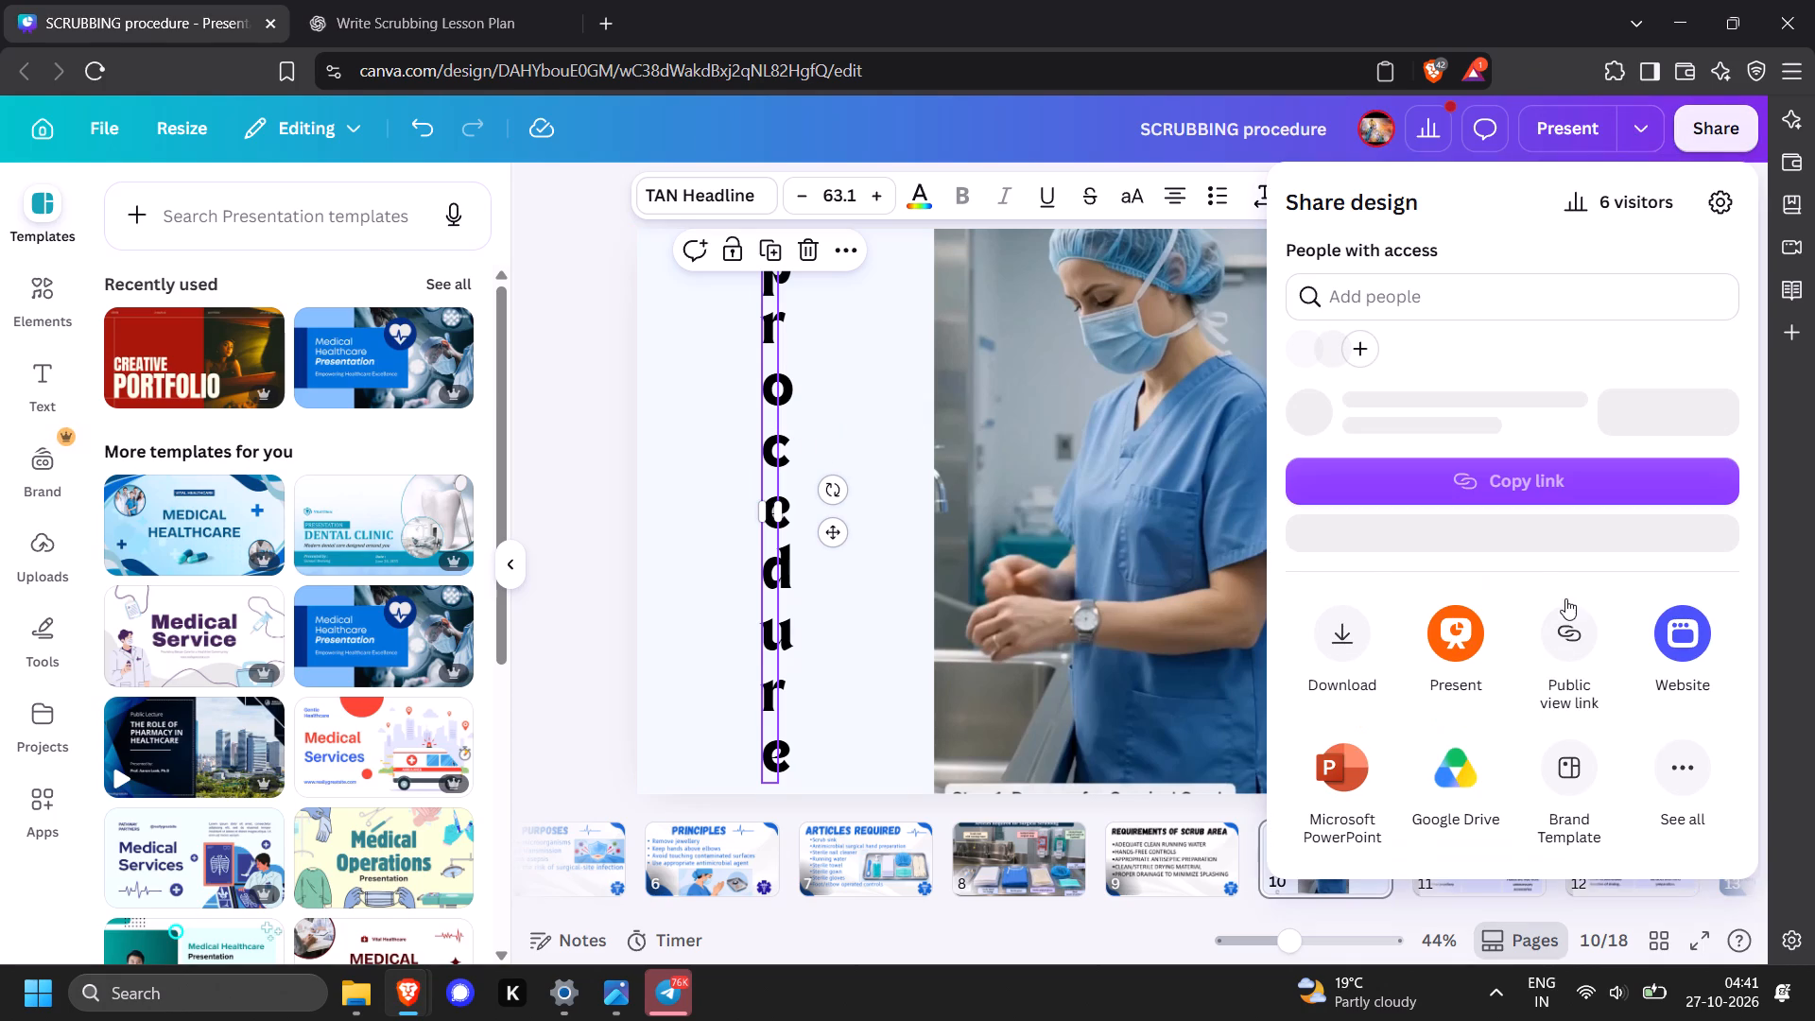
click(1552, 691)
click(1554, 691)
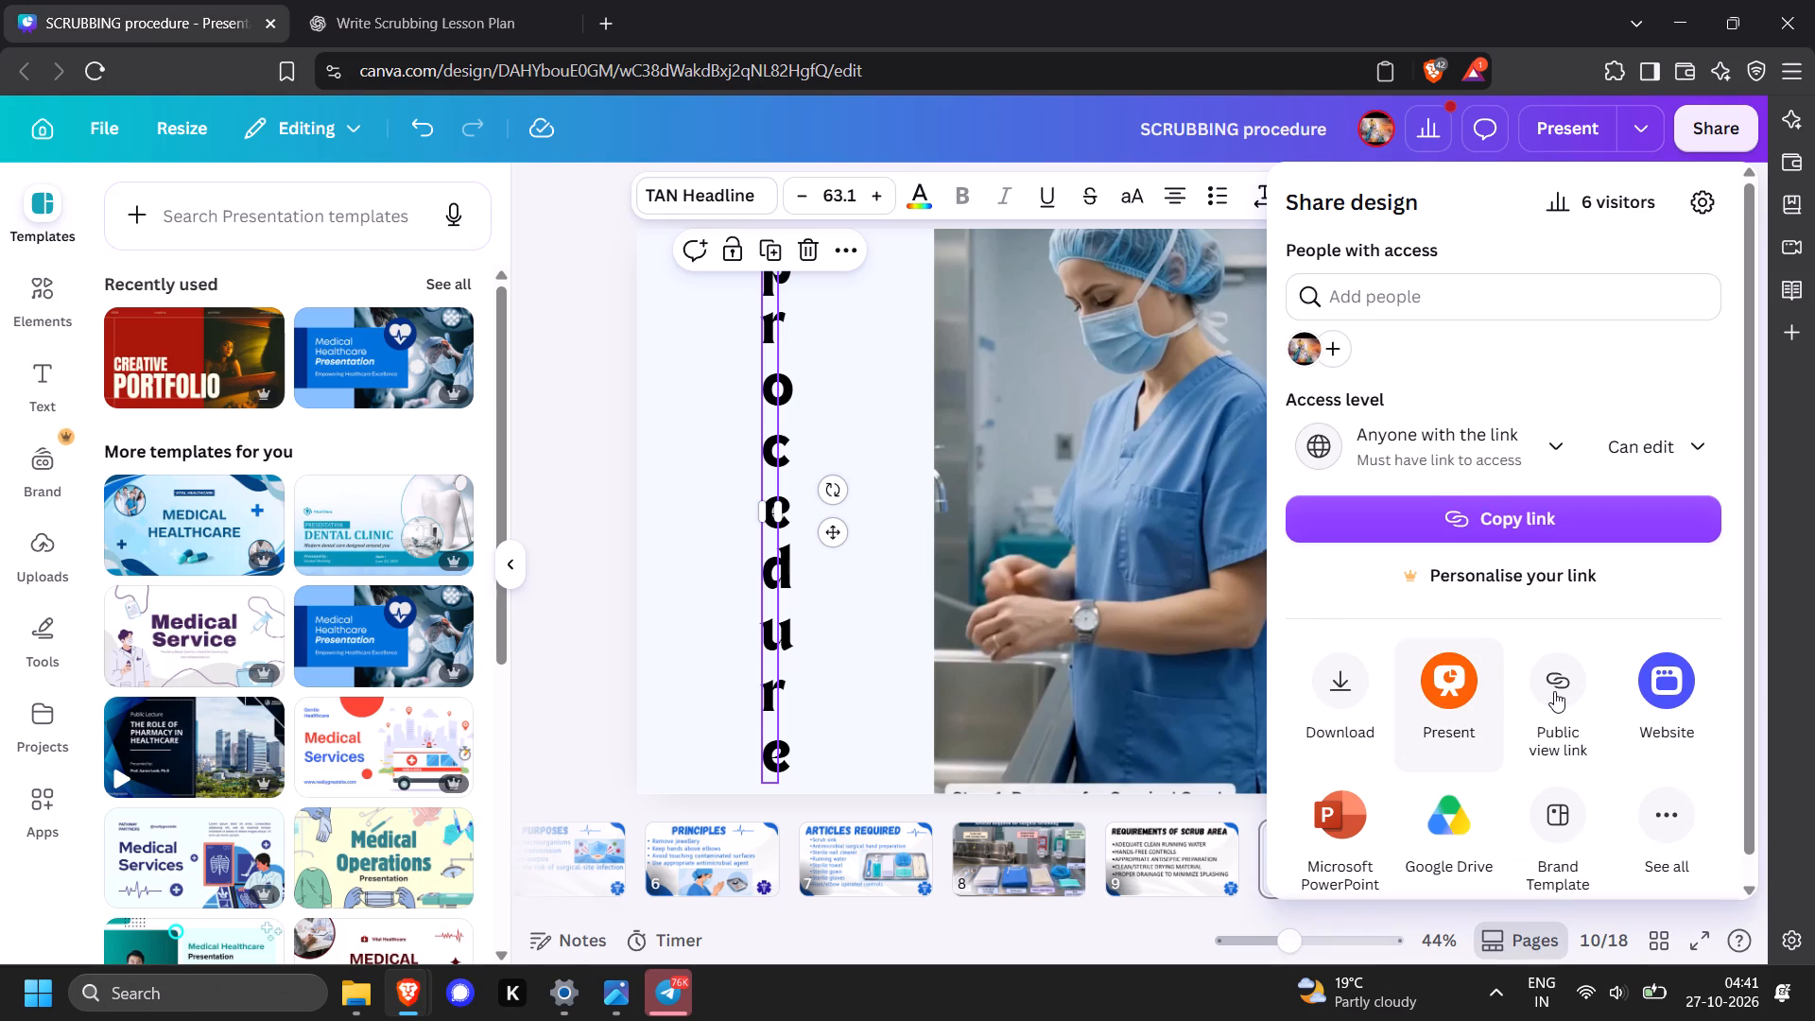